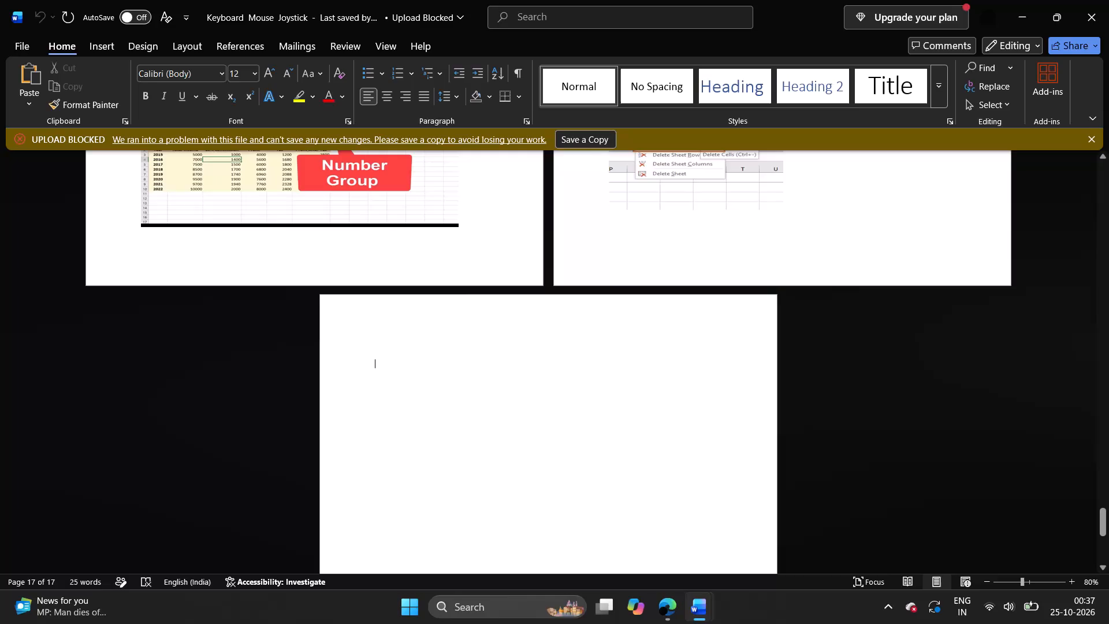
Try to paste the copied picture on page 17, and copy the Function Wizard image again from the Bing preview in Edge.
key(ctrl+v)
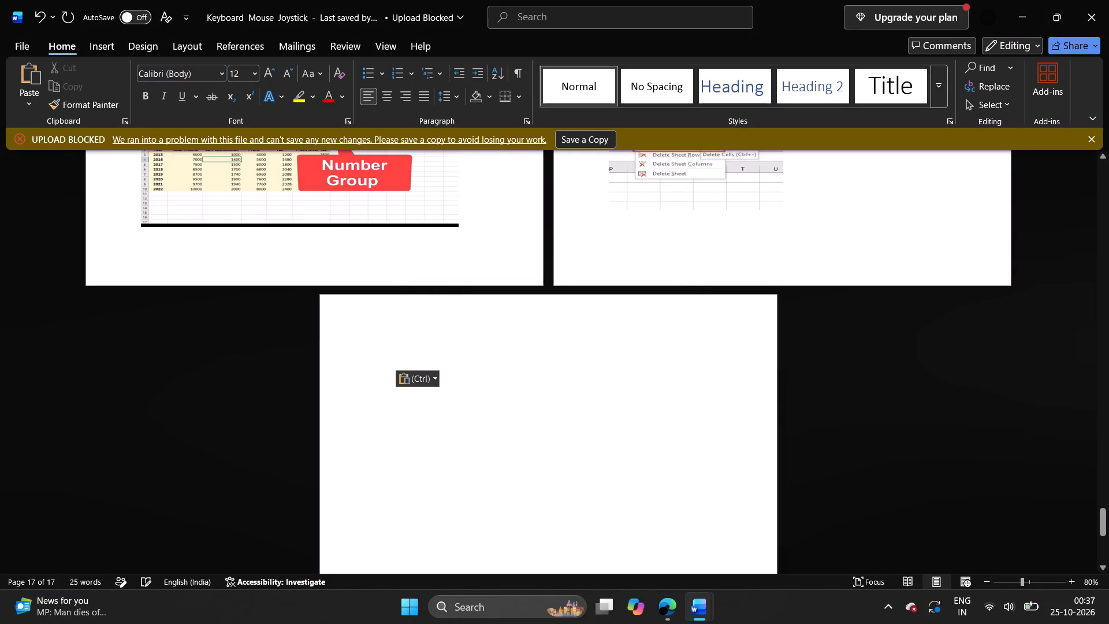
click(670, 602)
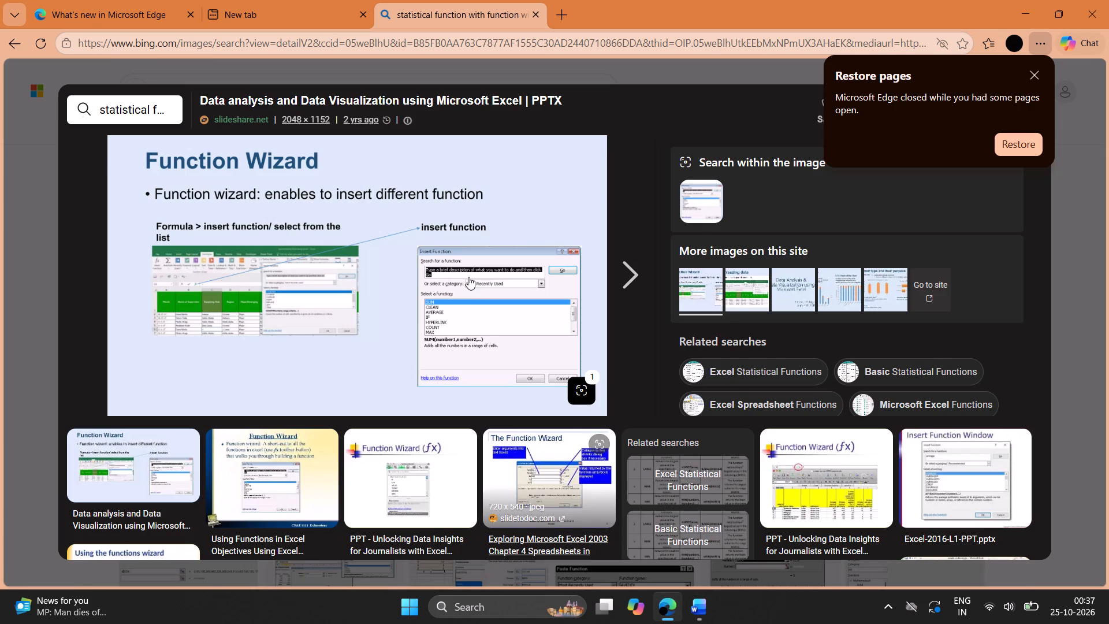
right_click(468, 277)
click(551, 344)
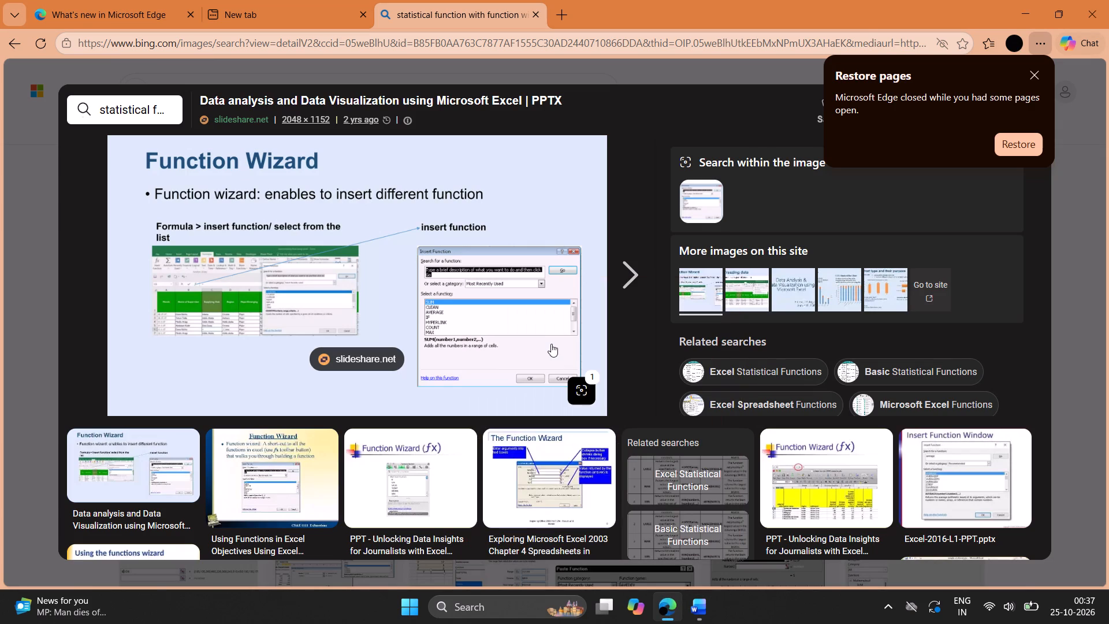
Close the Document1 Word window.
click(693, 604)
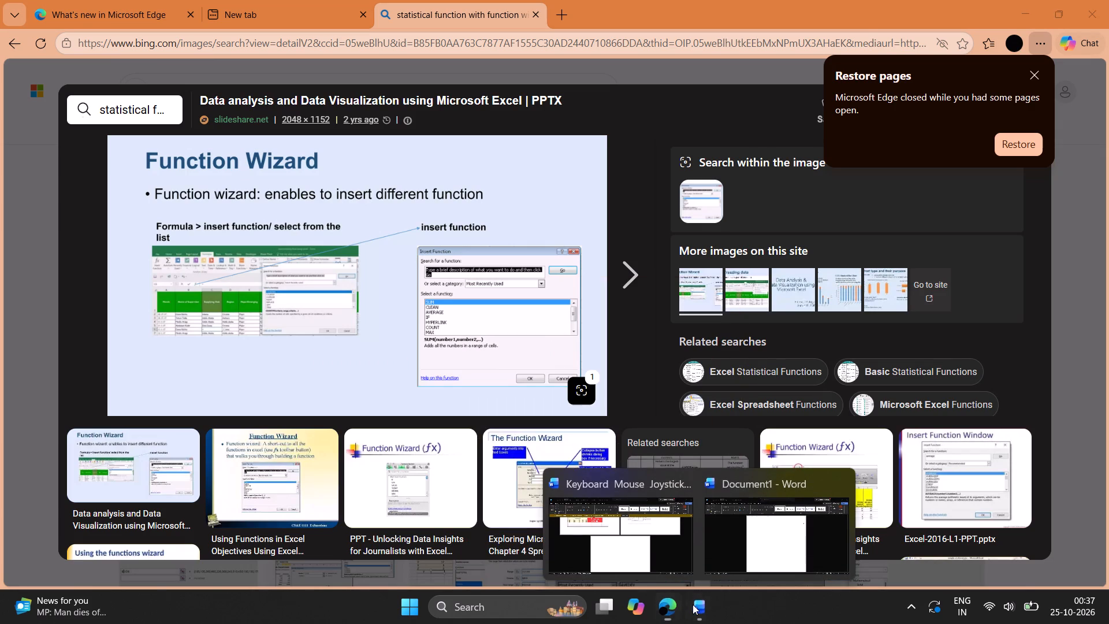
click(836, 478)
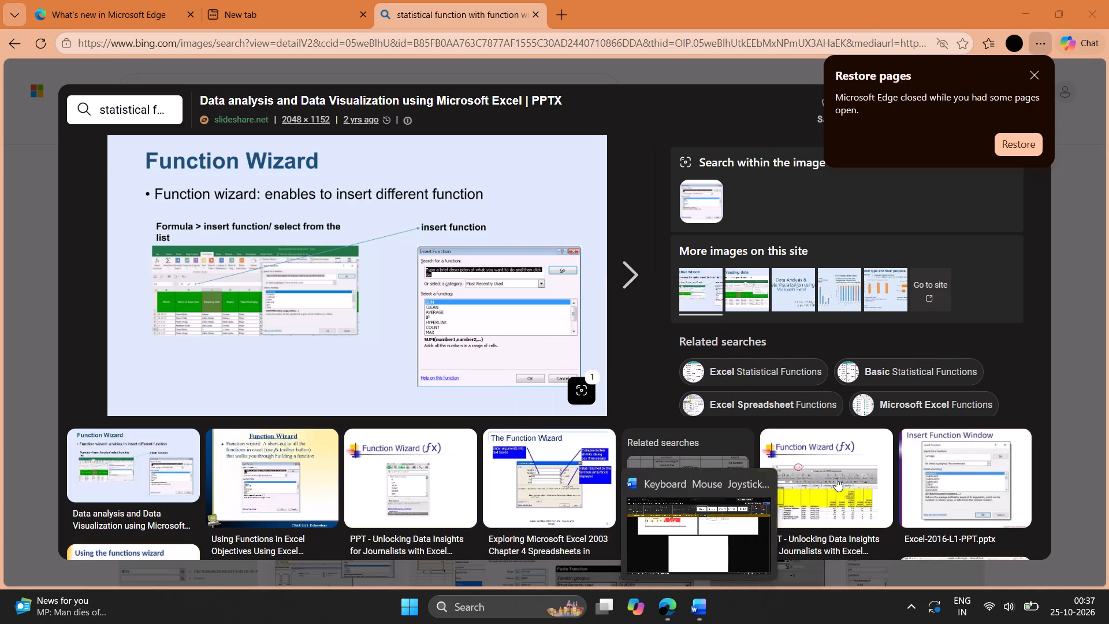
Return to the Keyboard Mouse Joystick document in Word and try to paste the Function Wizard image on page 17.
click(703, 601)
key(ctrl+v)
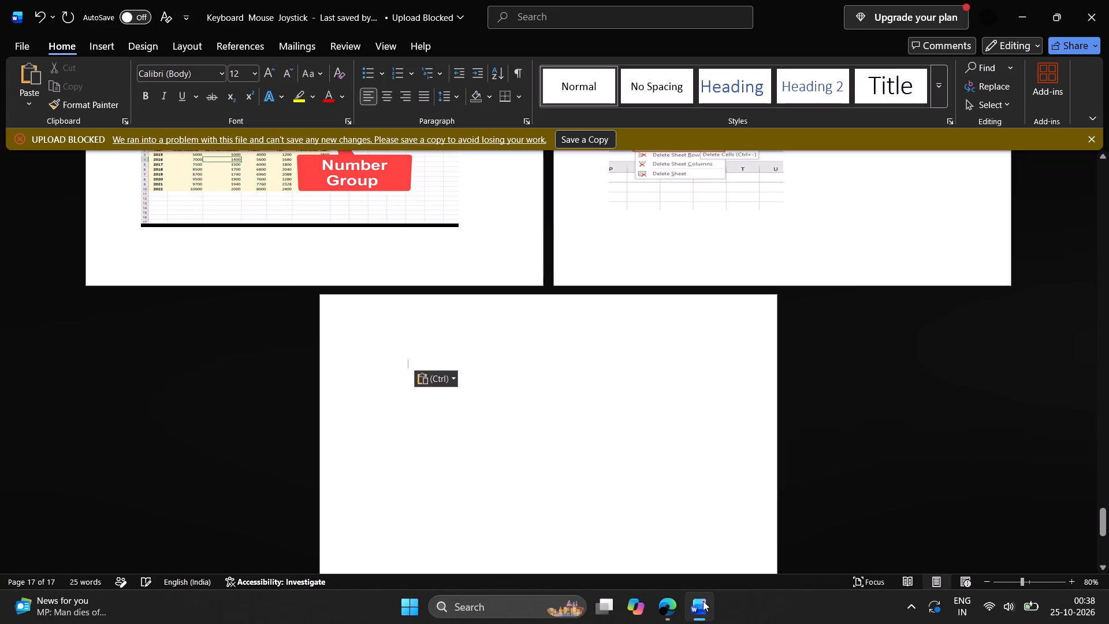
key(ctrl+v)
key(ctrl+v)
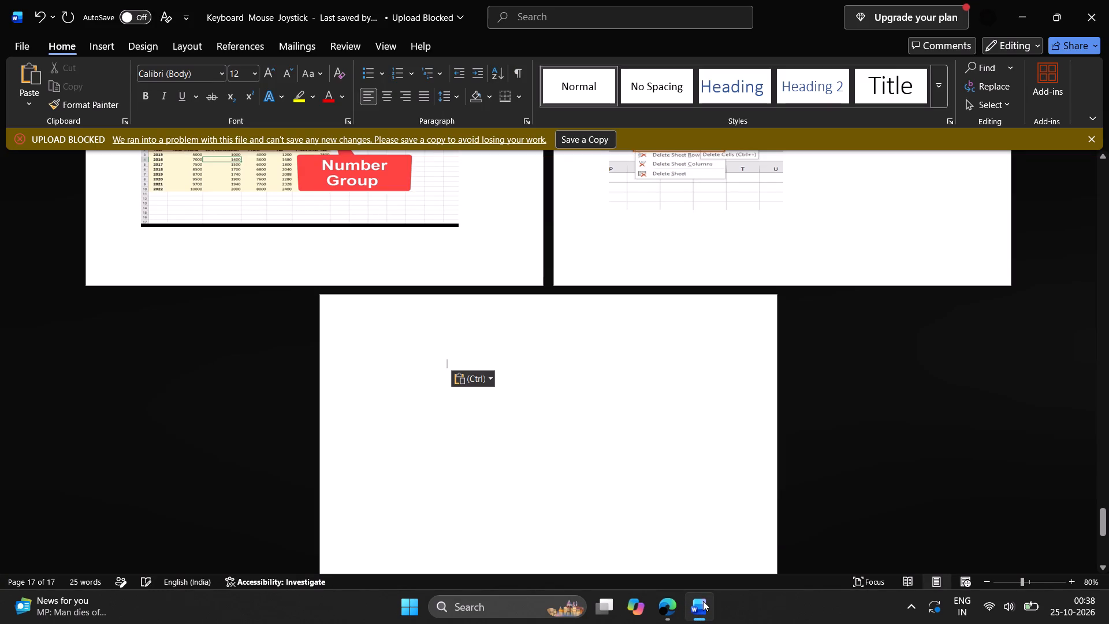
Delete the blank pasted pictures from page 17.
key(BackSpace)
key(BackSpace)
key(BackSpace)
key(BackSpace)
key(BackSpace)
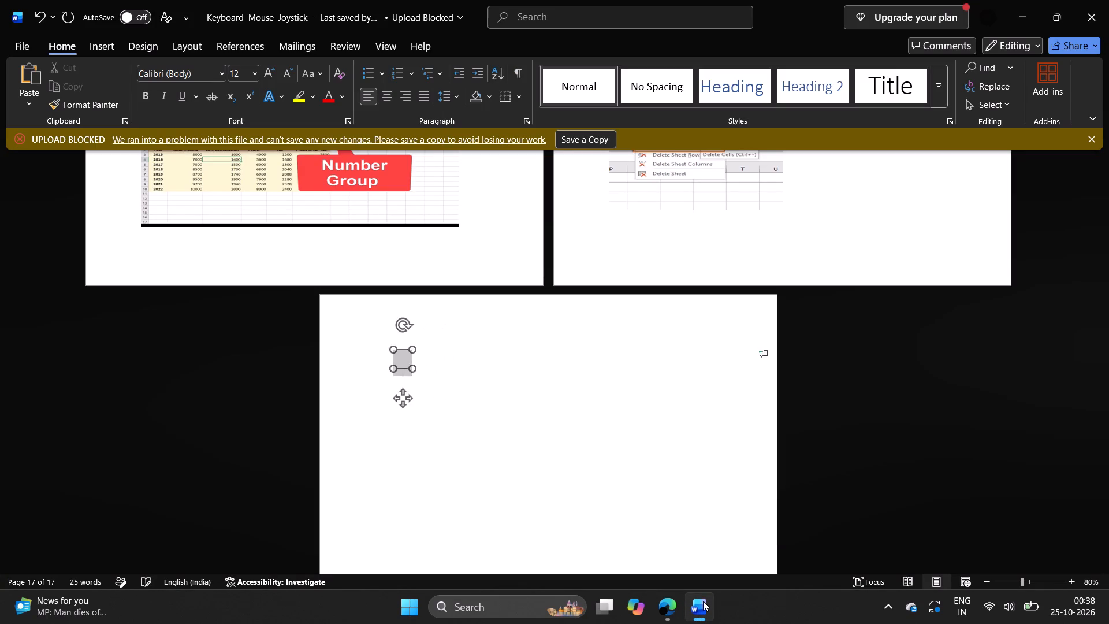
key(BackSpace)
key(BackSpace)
Insert the Data-analysis-and-Data-Visualization-using-Microsoft-Excel picture from New folder in the OneDrive Desktop folder onto page 17.
click(623, 459)
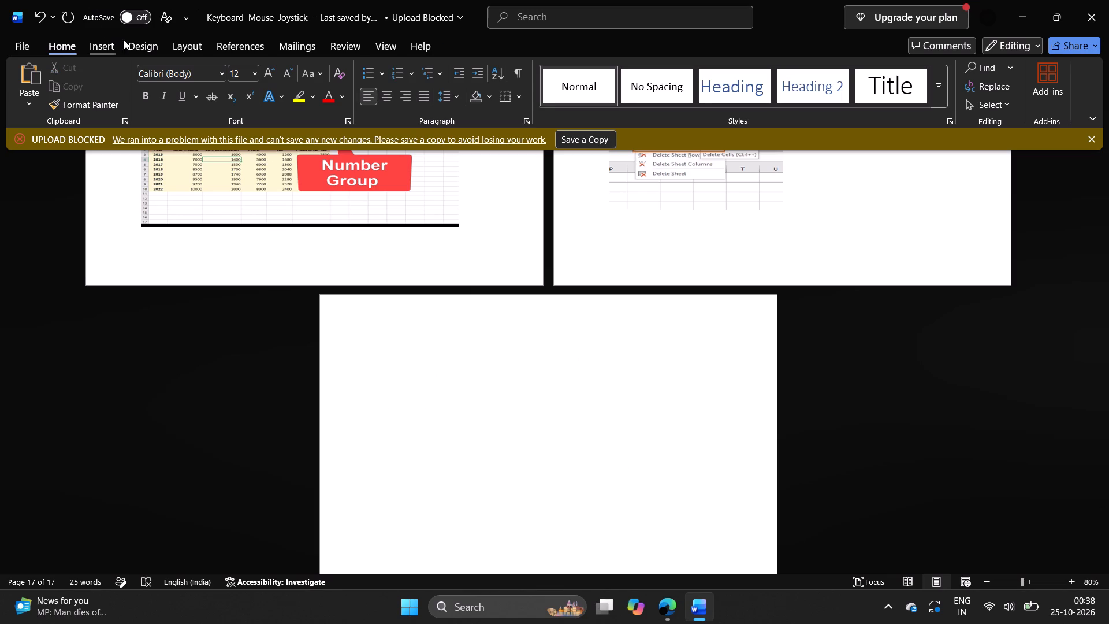
click(110, 47)
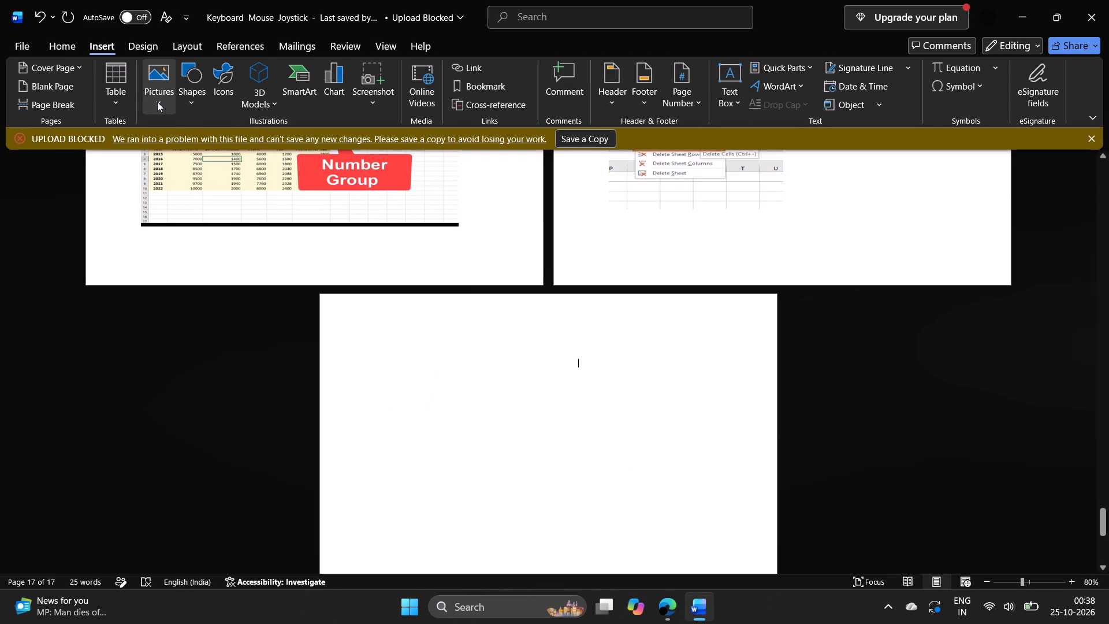
click(157, 102)
click(190, 145)
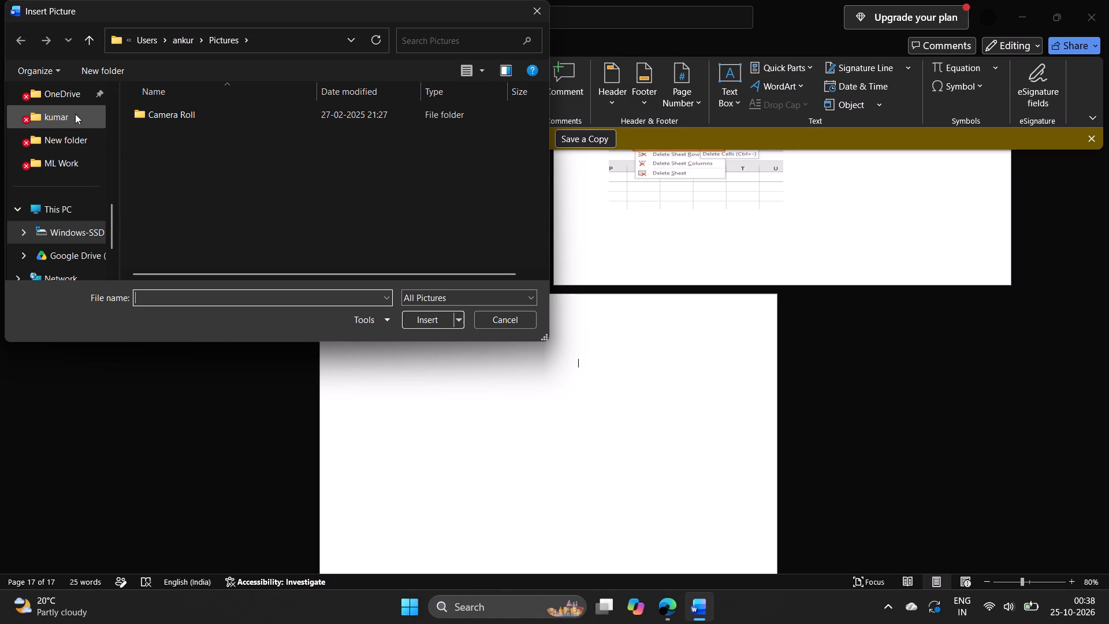
scroll(75, 114, up, 2)
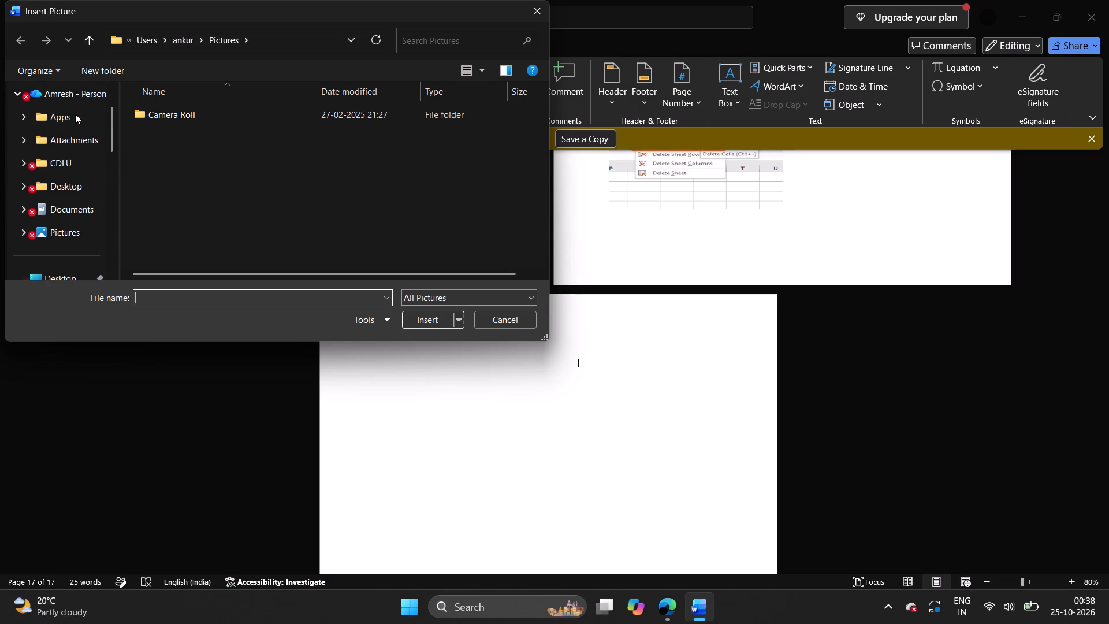
click(64, 184)
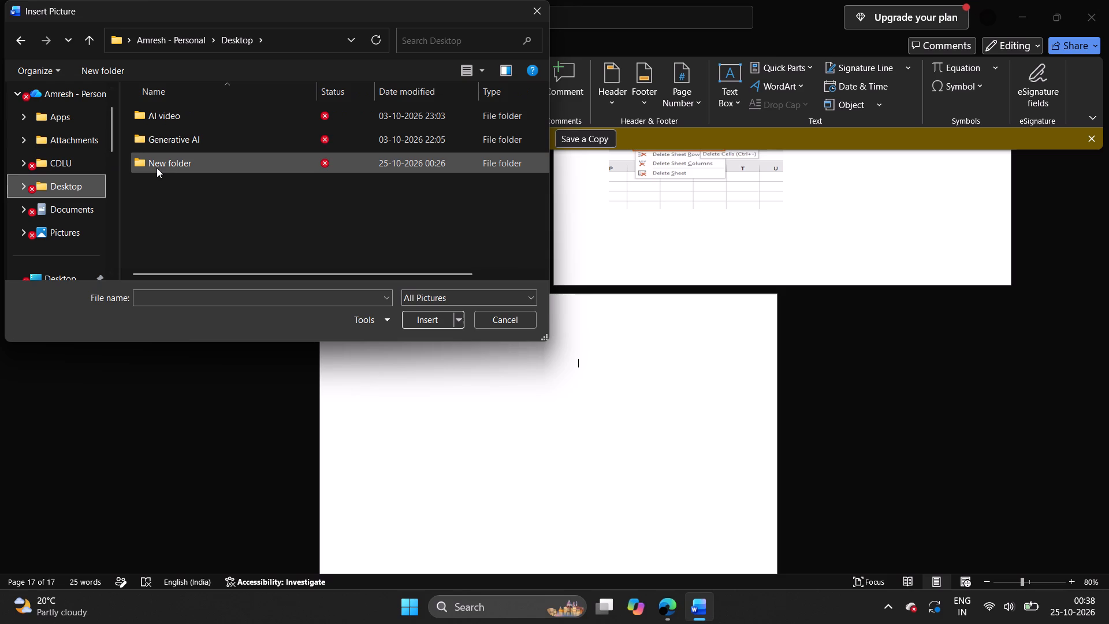
click(157, 168)
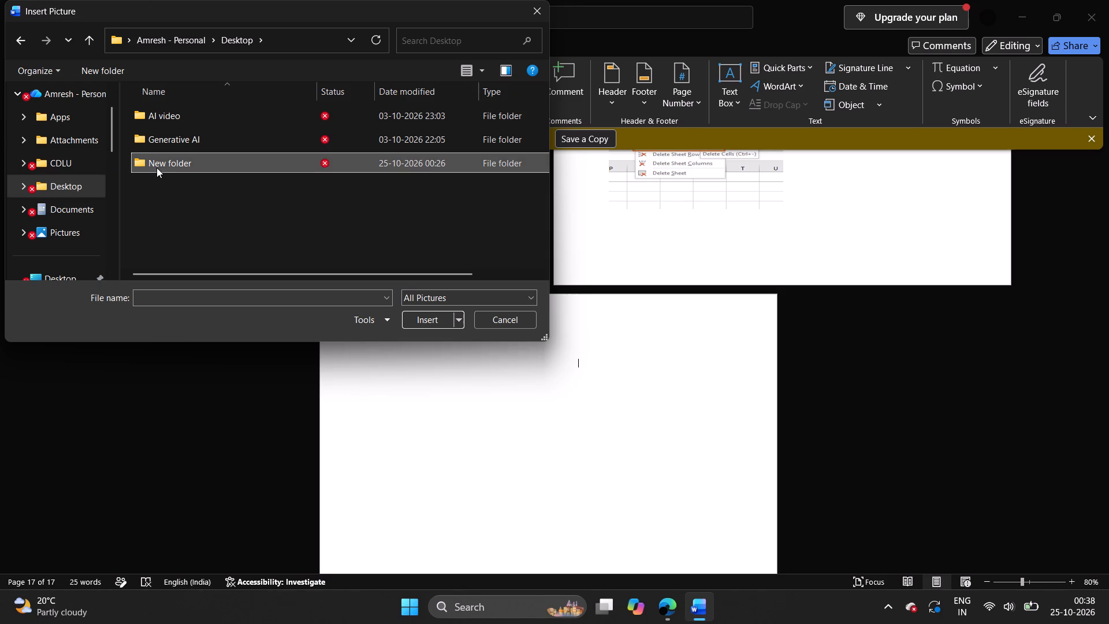
double_click(161, 165)
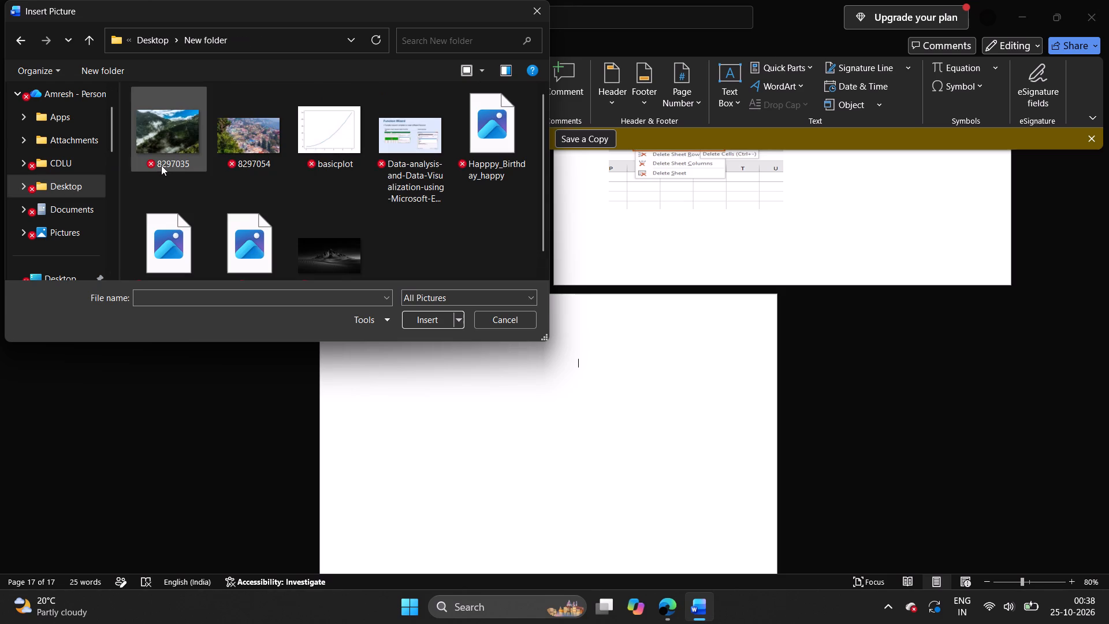
click(418, 142)
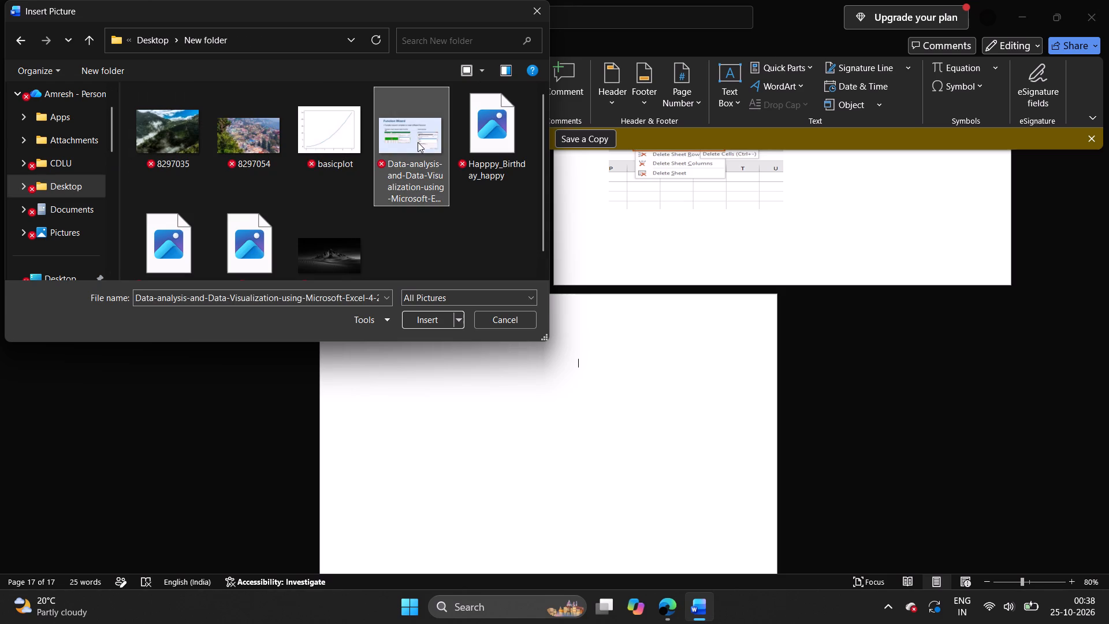
click(435, 321)
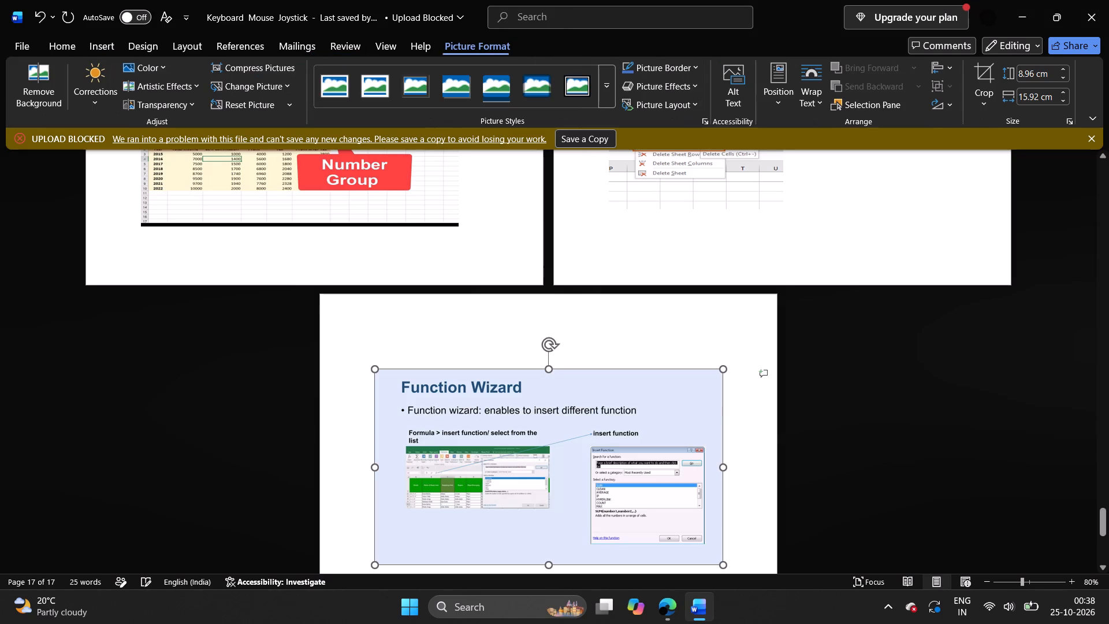
Enlarge the inserted Function Wizard picture slightly, keeping its proportions.
scroll(455, 404, down, 1)
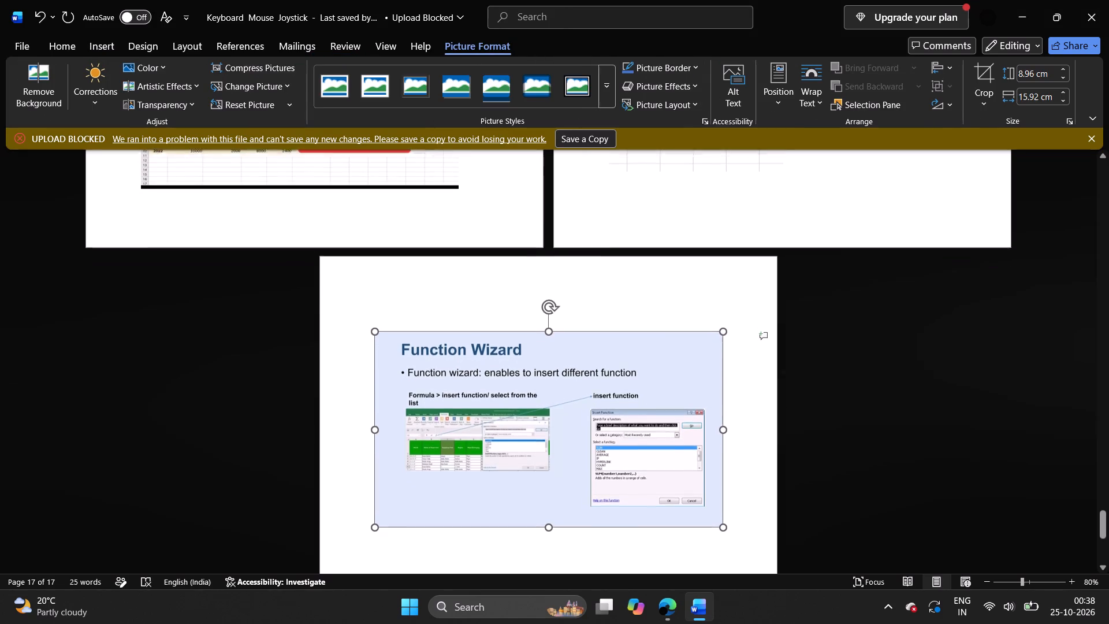
scroll(455, 404, down, 1)
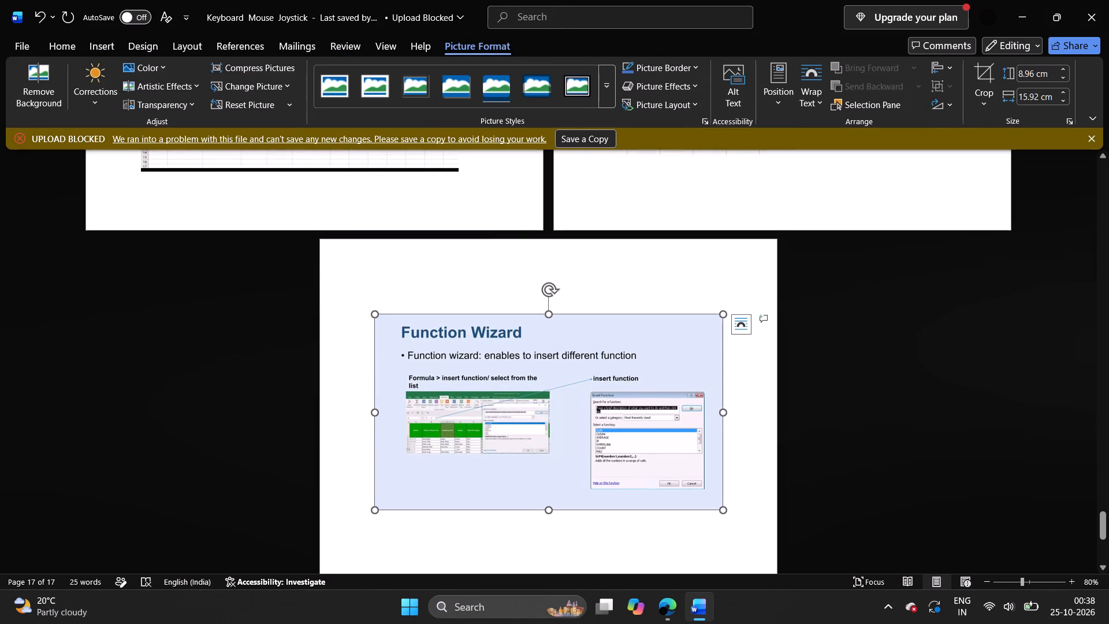
drag(374, 313, 368, 304)
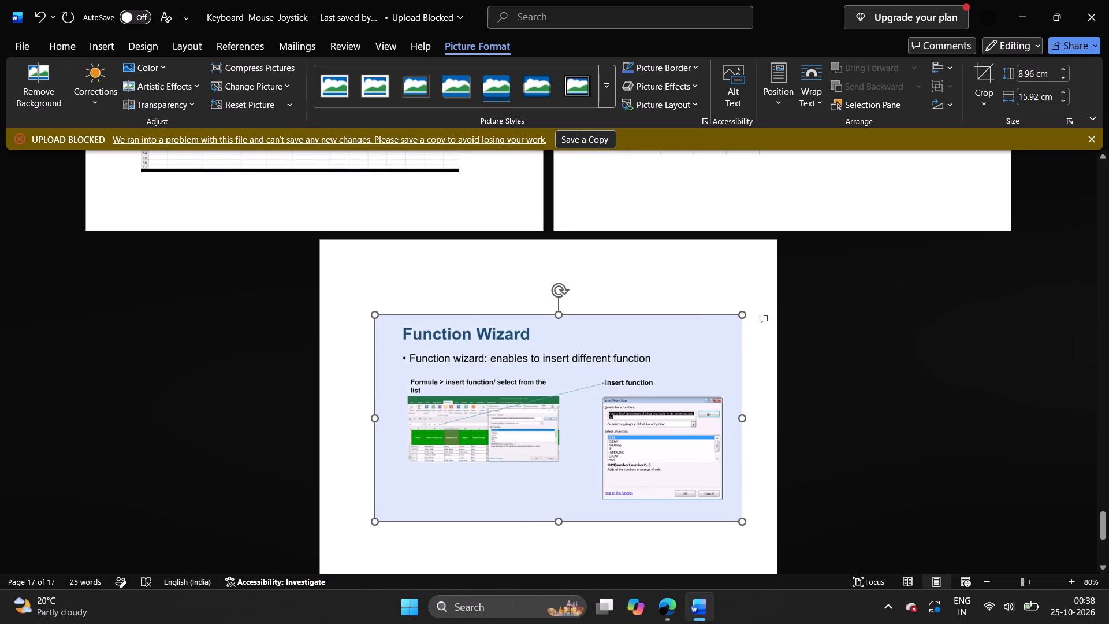
drag(368, 304, 381, 313)
scroll(502, 367, down, 1)
Add a new empty line below the Function Wizard picture.
click(502, 367)
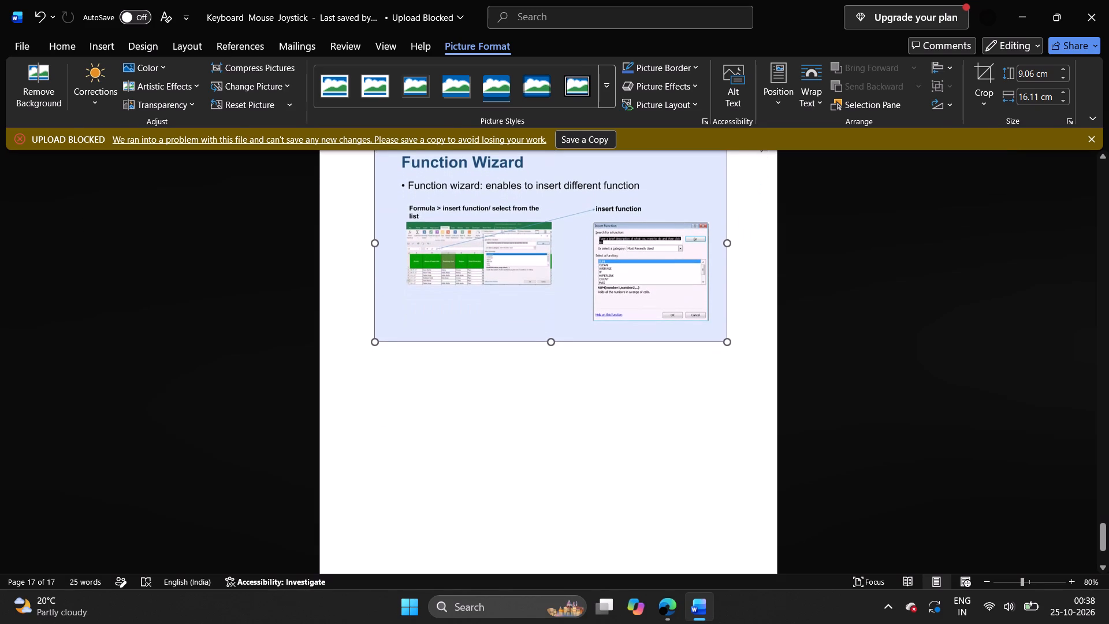
click(732, 333)
key(Return)
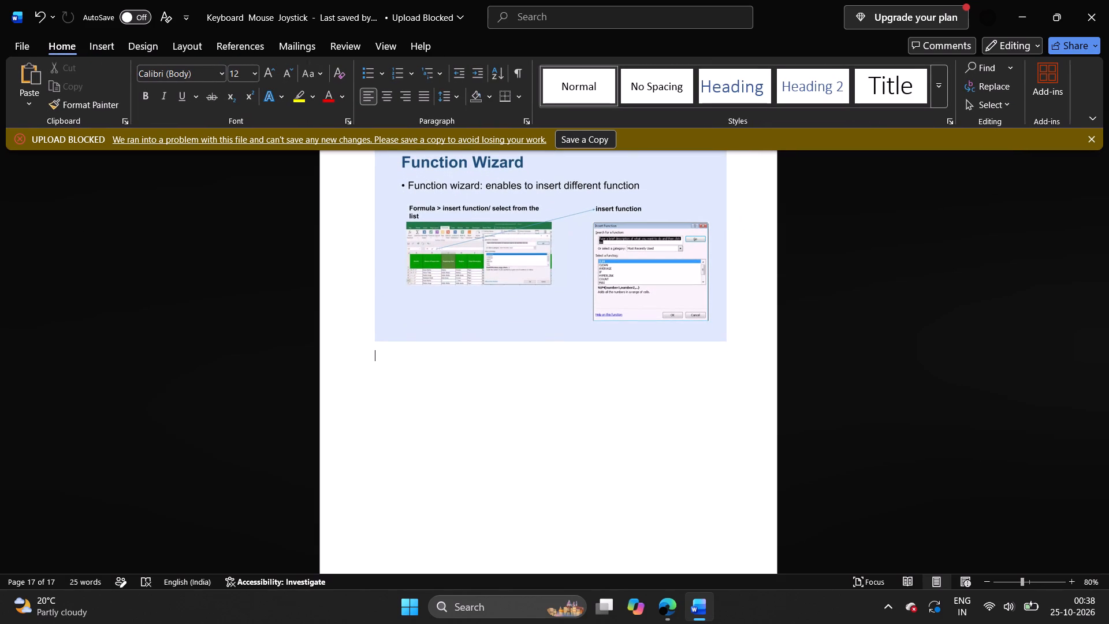
Switch to Edge, close the image preview, and search Bing images for "save file in mx execel".
click(667, 612)
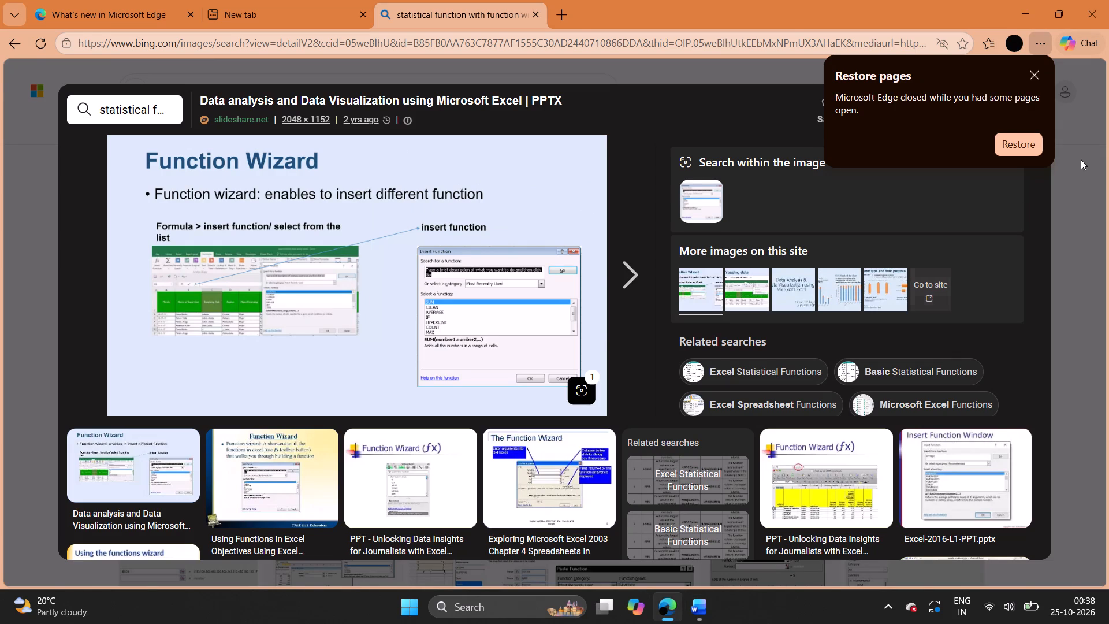
click(1081, 159)
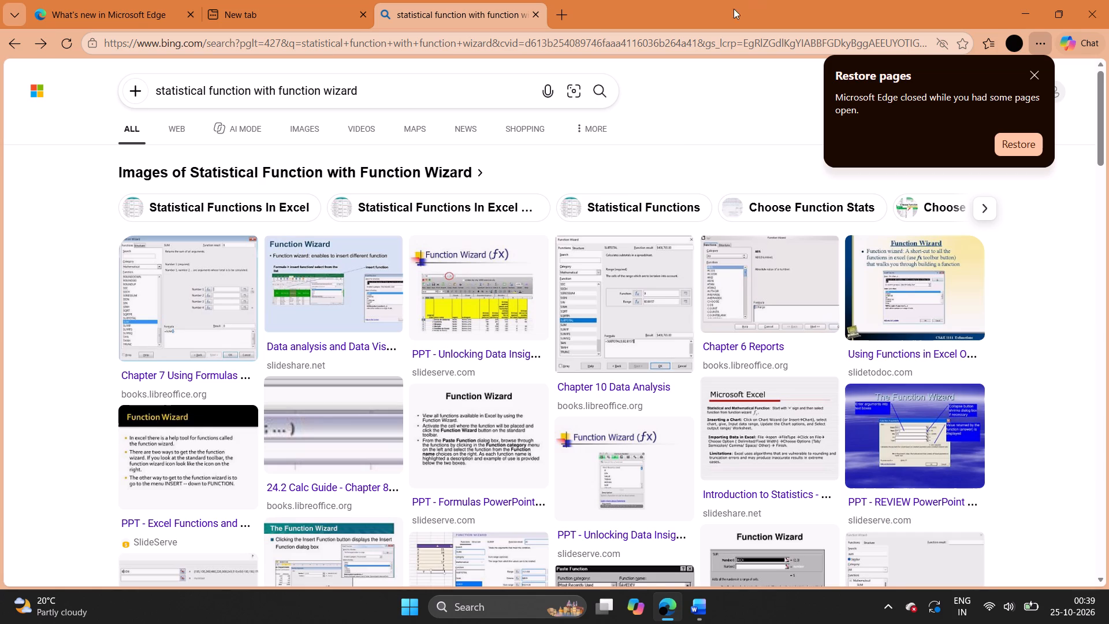
click(405, 94)
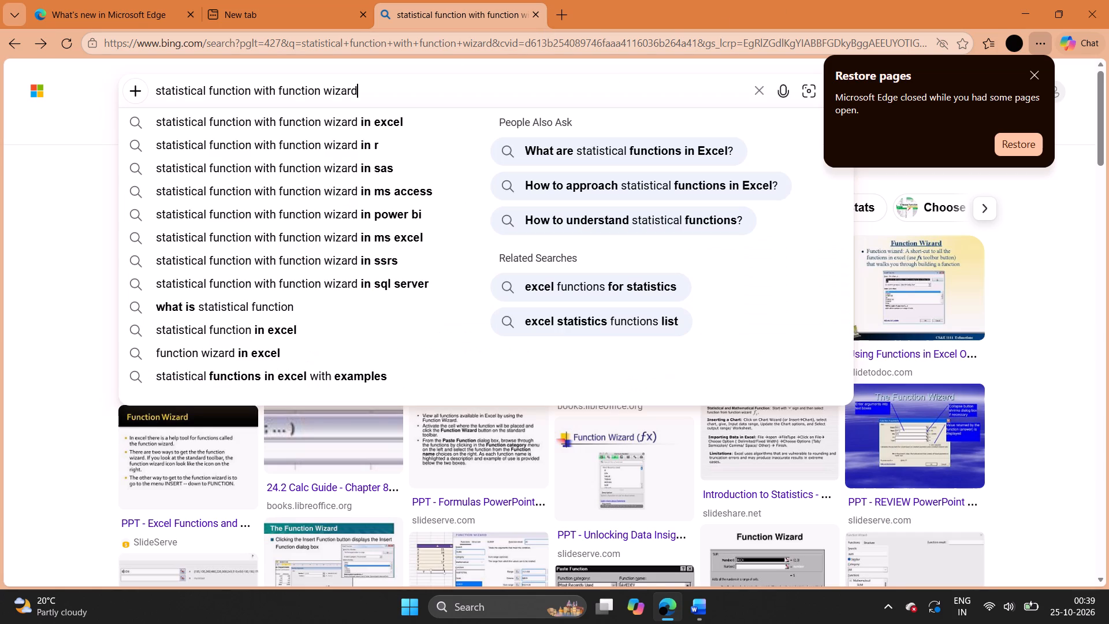
key(BackSpace)
key(BackSpace)
key(BackSpace)
key(BackSpace)
key(BackSpace)
key(BackSpace)
key(BackSpace)
key(BackSpace)
key(BackSpace)
key(BackSpace)
key(BackSpace)
key(BackSpace)
key(BackSpace)
key(BackSpace)
key(BackSpace)
key(BackSpace)
key(BackSpace)
key(BackSpace)
key(BackSpace)
key(BackSpace)
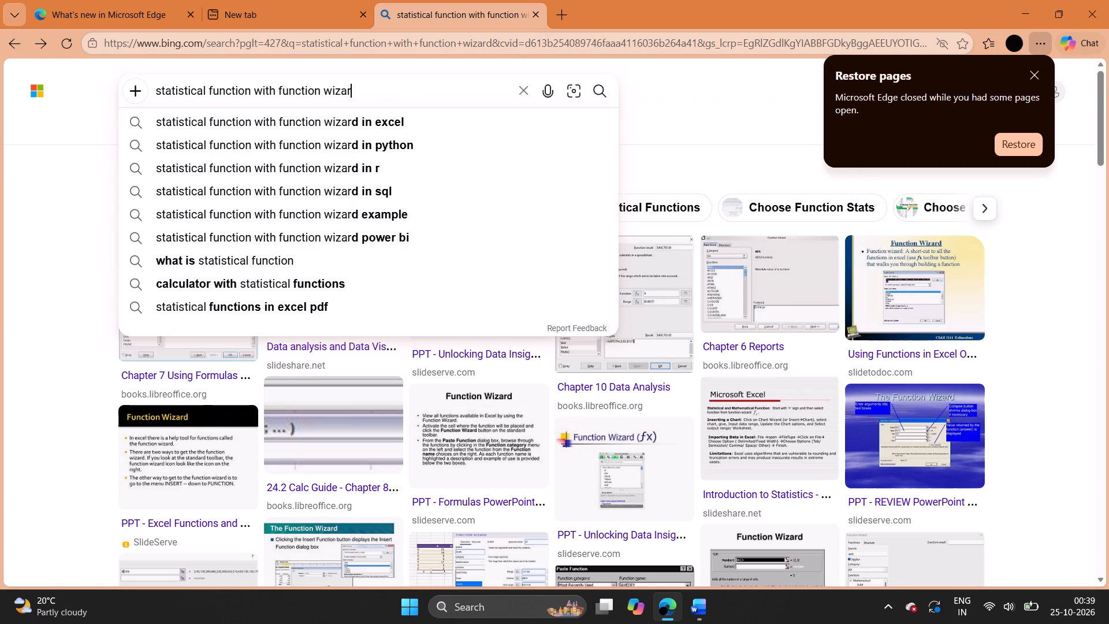
key(BackSpace)
key(BackSpace)
key(BackSpace)
key(BackSpace)
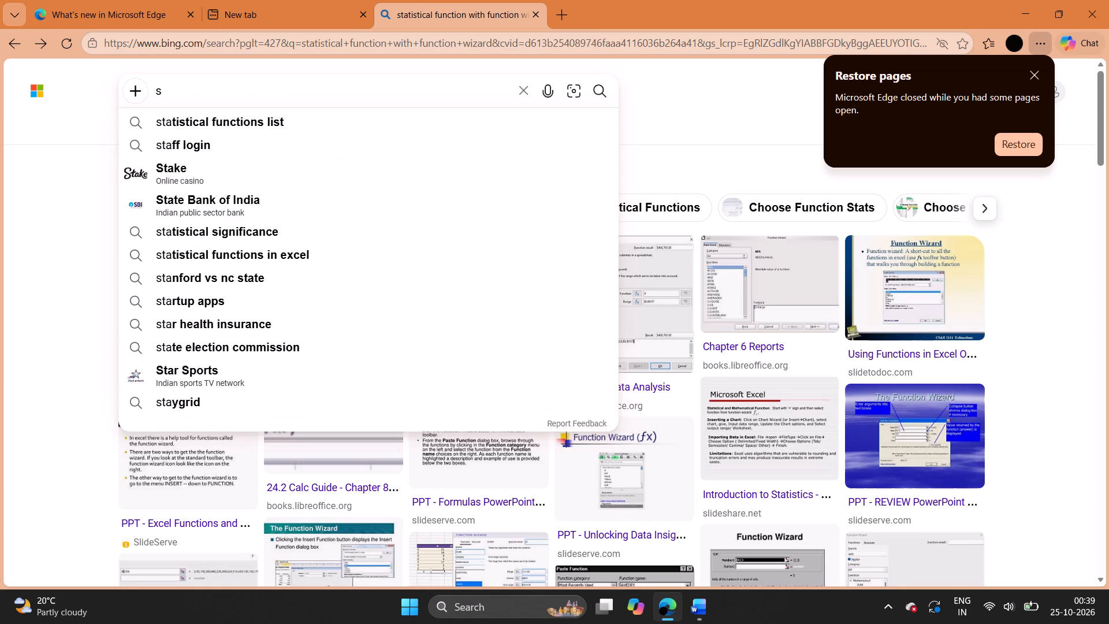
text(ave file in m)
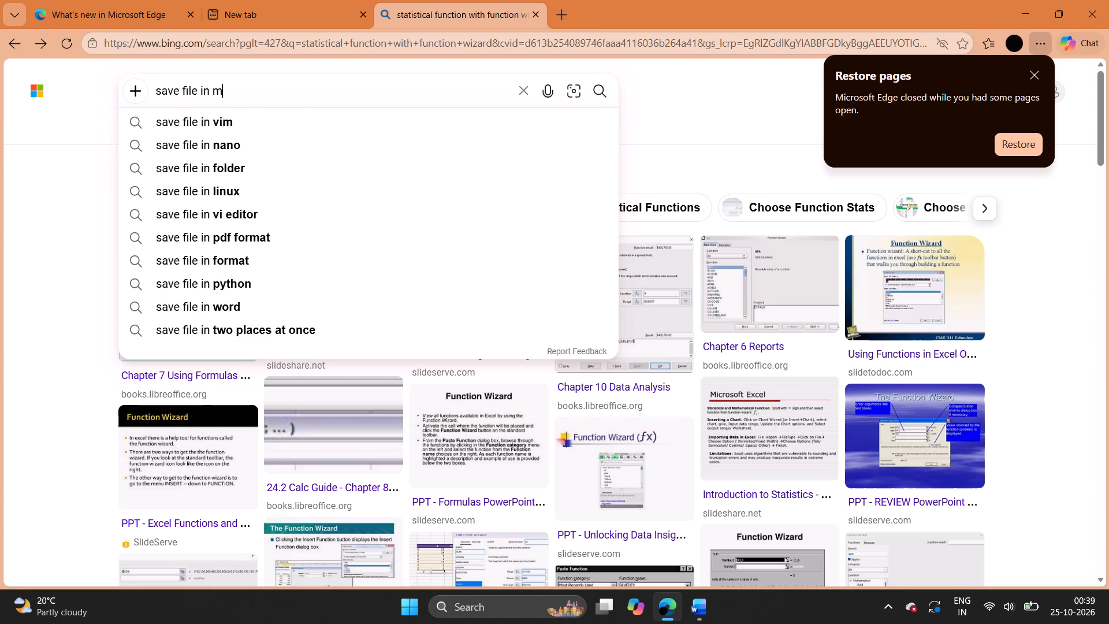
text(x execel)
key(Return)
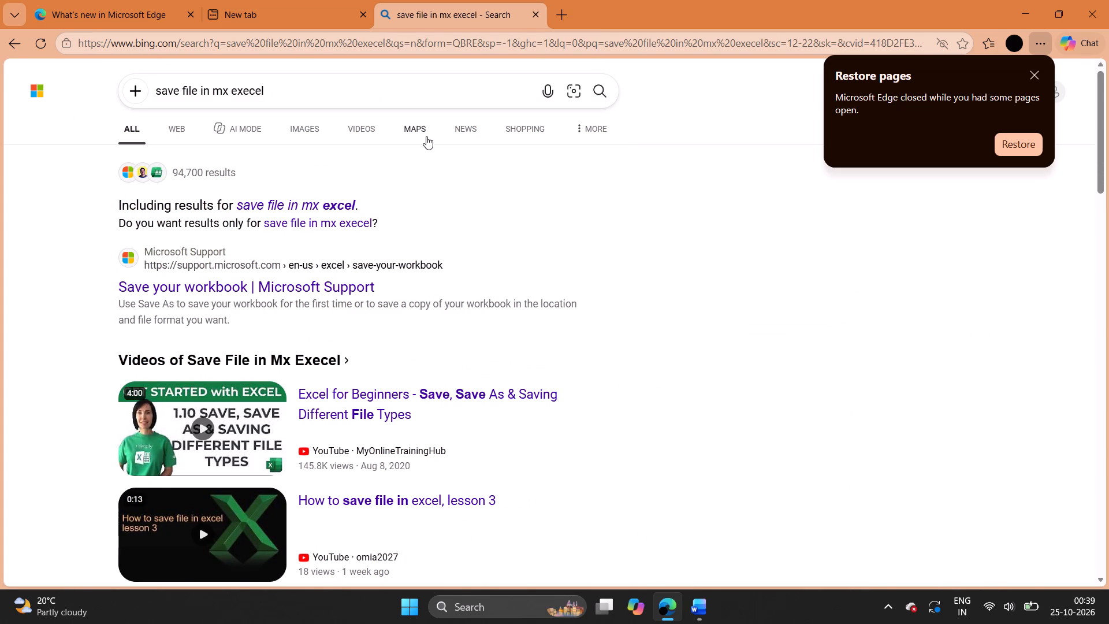
click(307, 124)
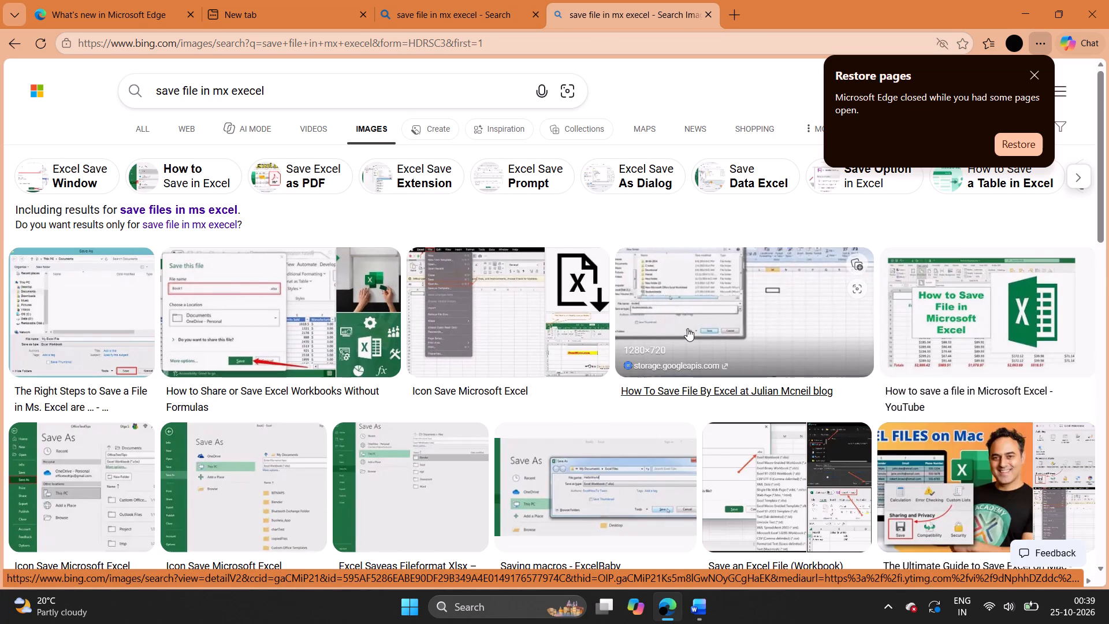
Copy the "How To Save File By Excel" image and paste it below the Function Wizard picture in the Word document.
click(687, 328)
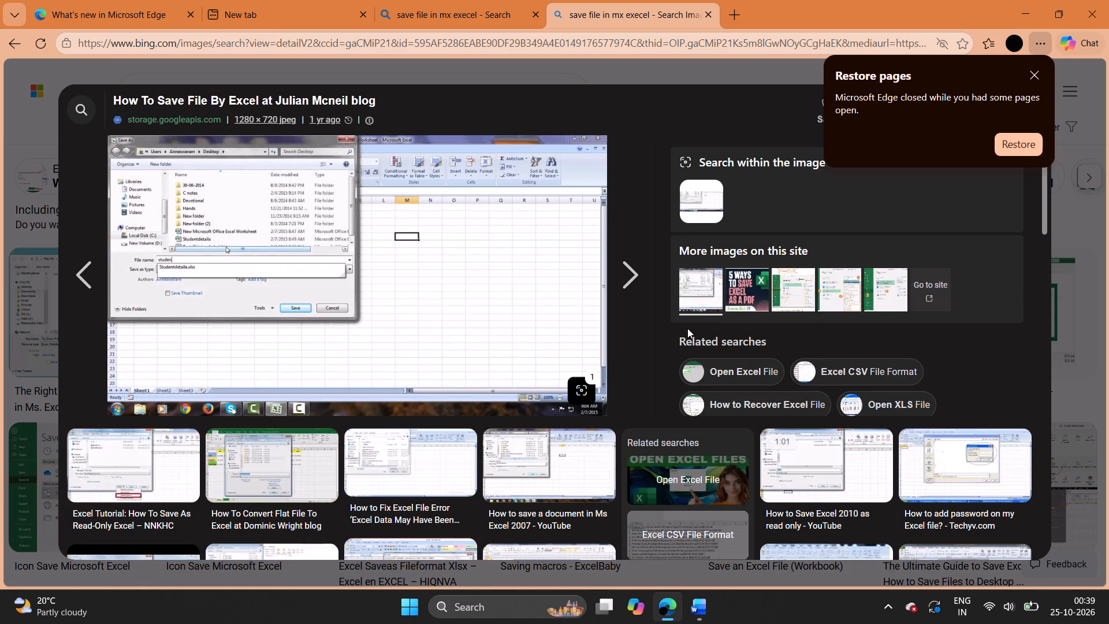
right_click(445, 268)
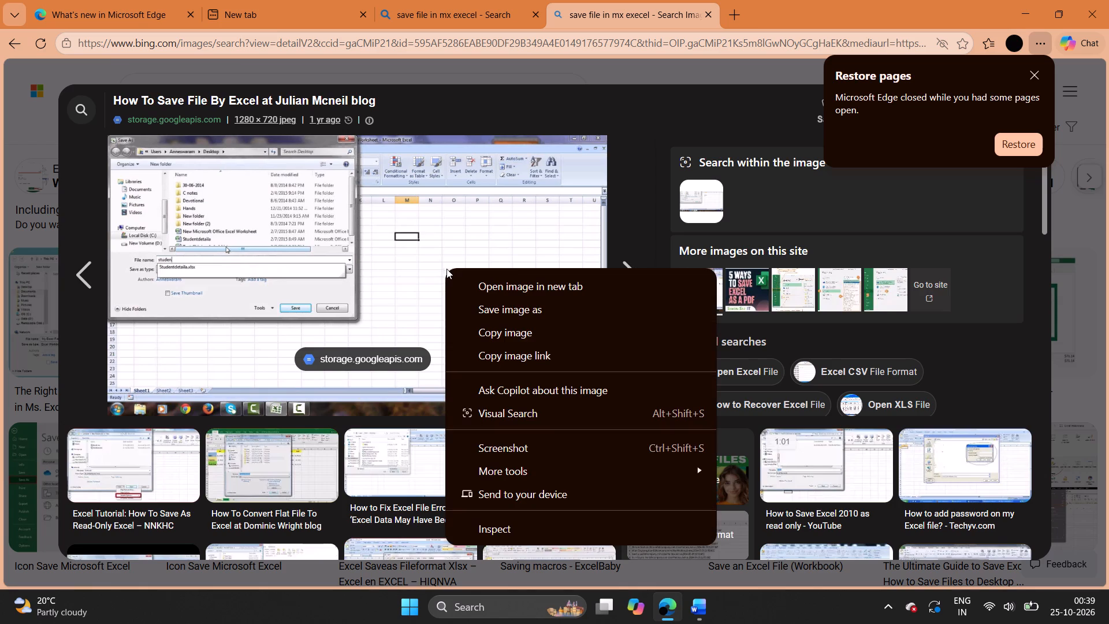
click(503, 332)
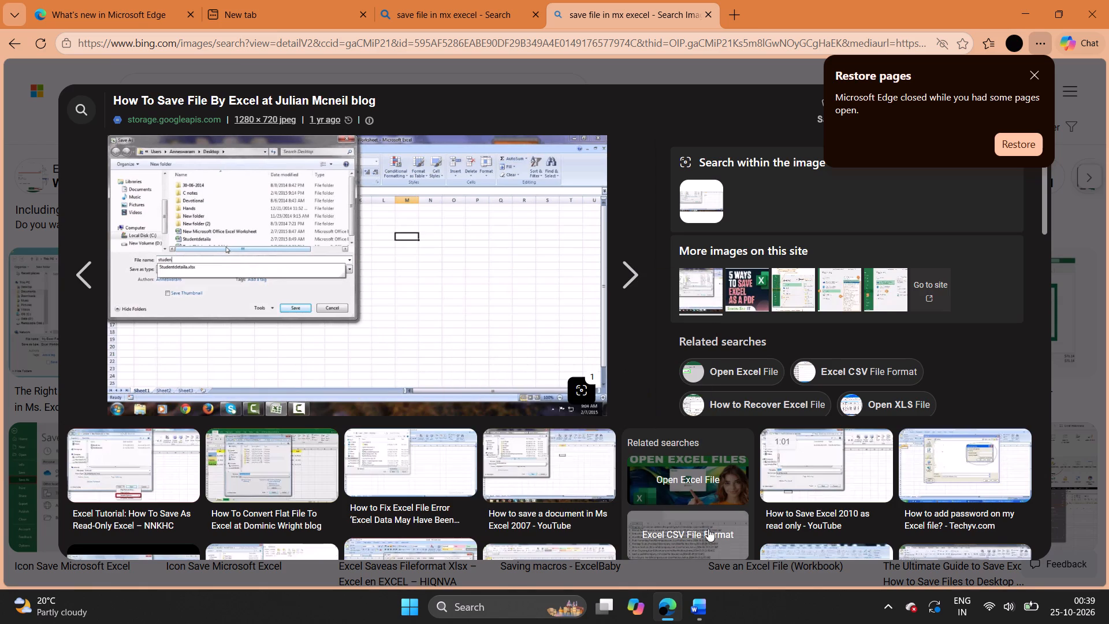
click(702, 601)
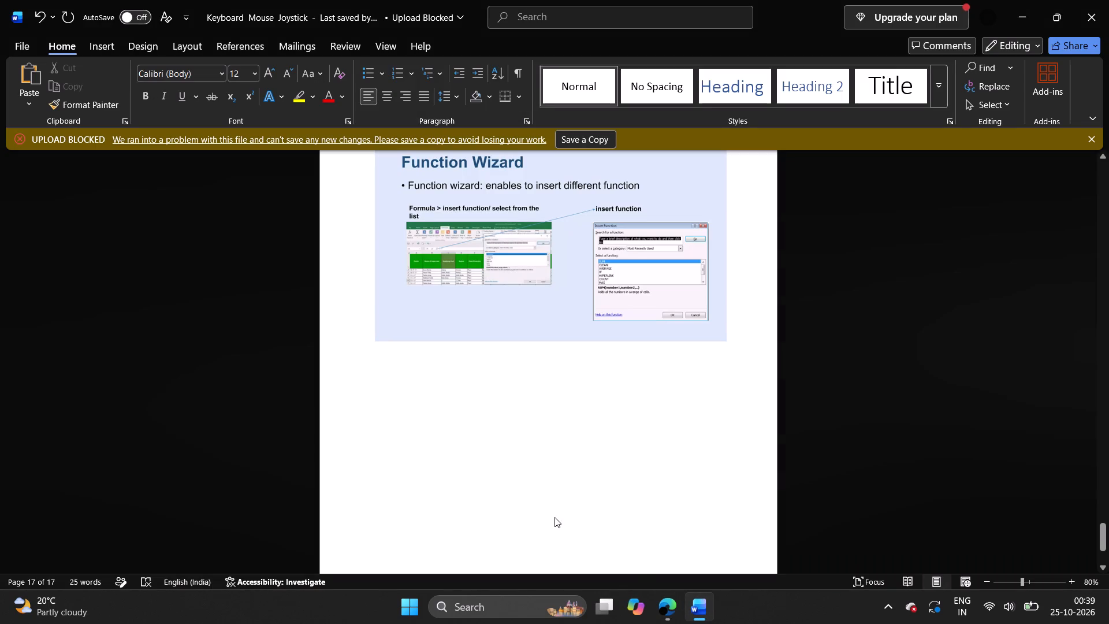
key(ctrl+v)
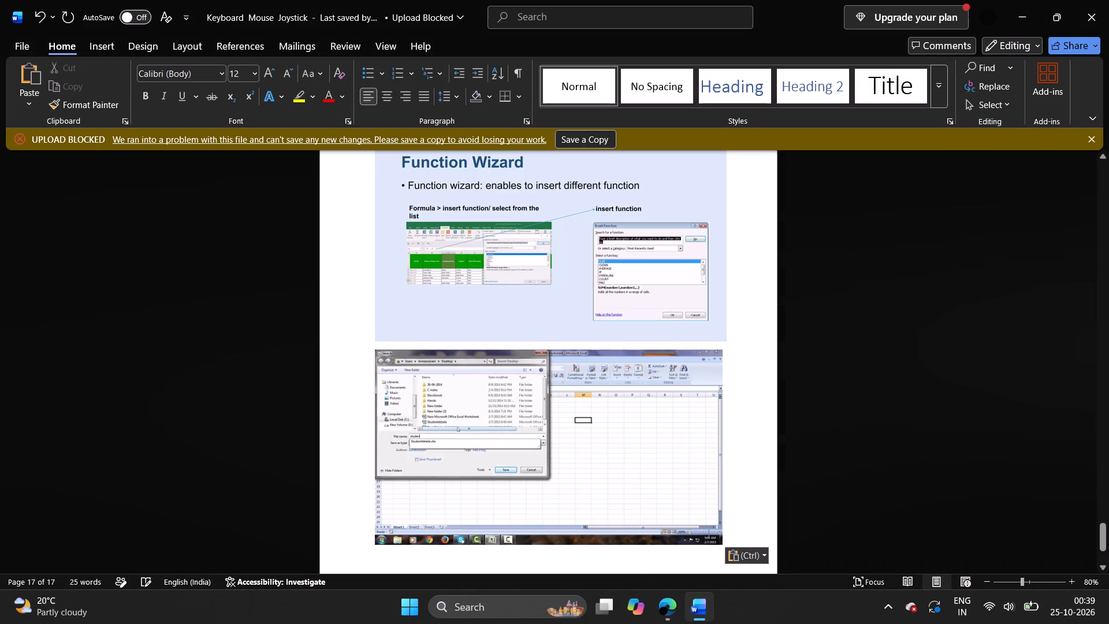
Add the caption "Save mx execl" near the centre of the line below the save-file picture, followed by a new line.
scroll(554, 517, down, 1)
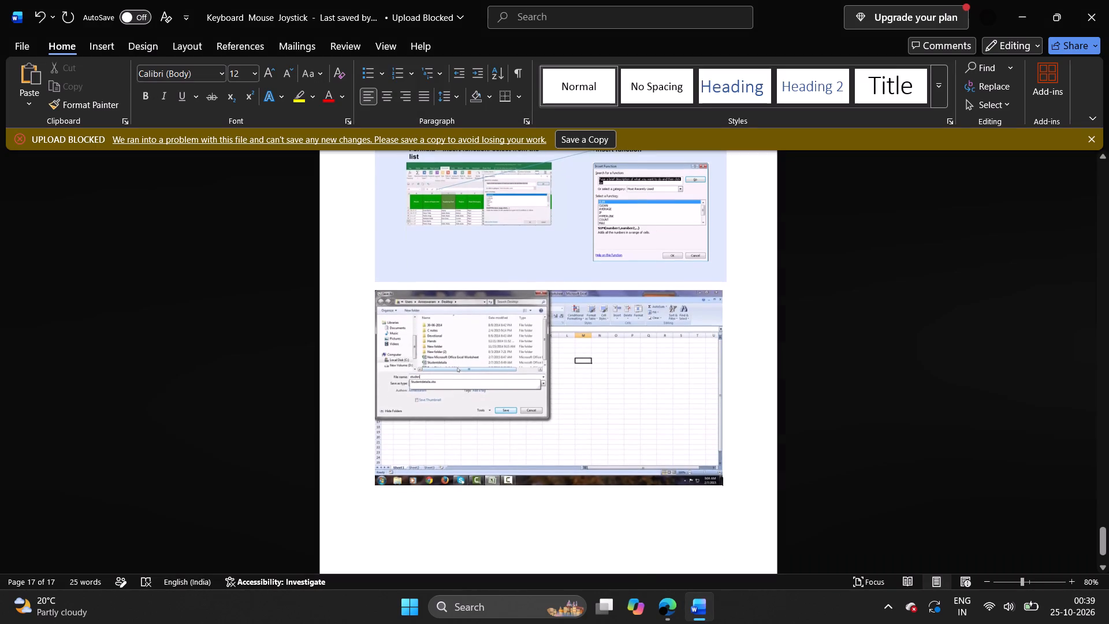
click(554, 517)
click(580, 511)
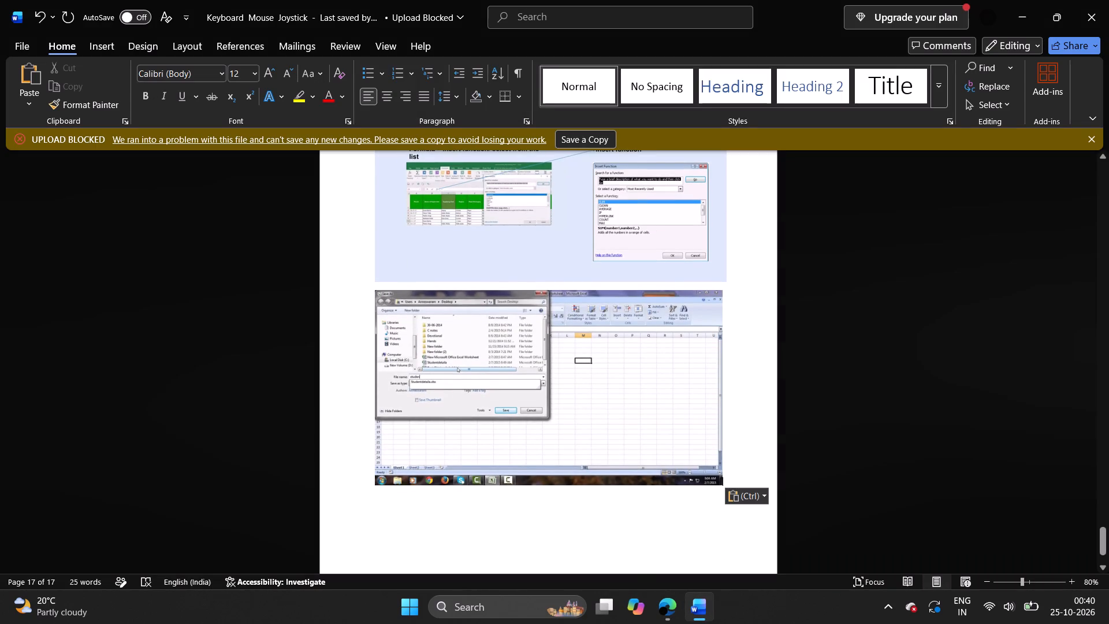
double_click(608, 511)
scroll(608, 511, down, 1)
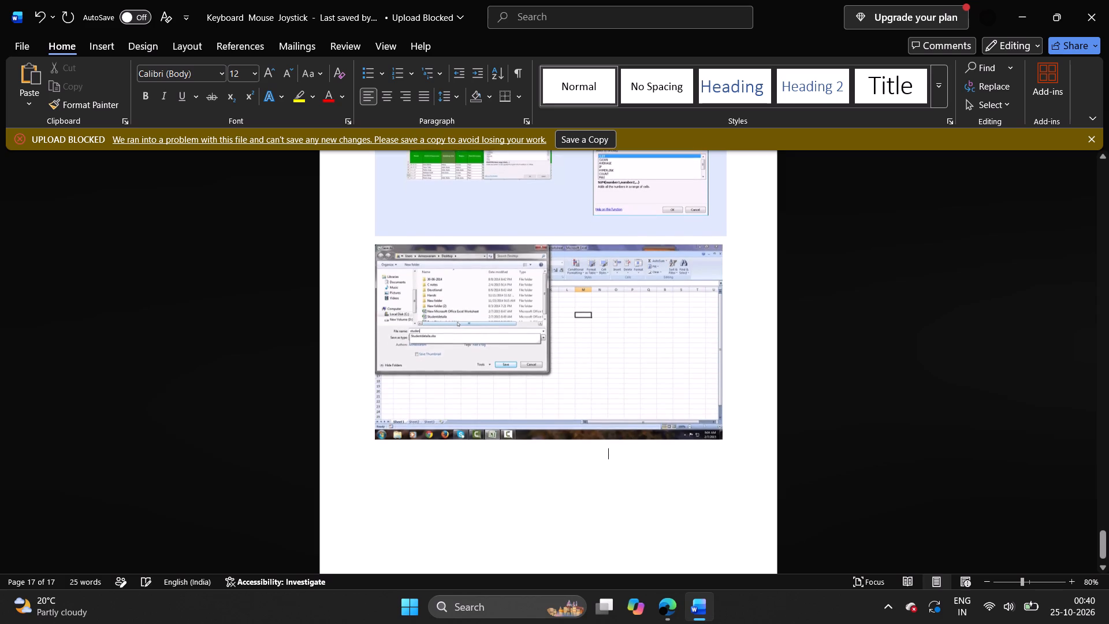
scroll(608, 511, down, 1)
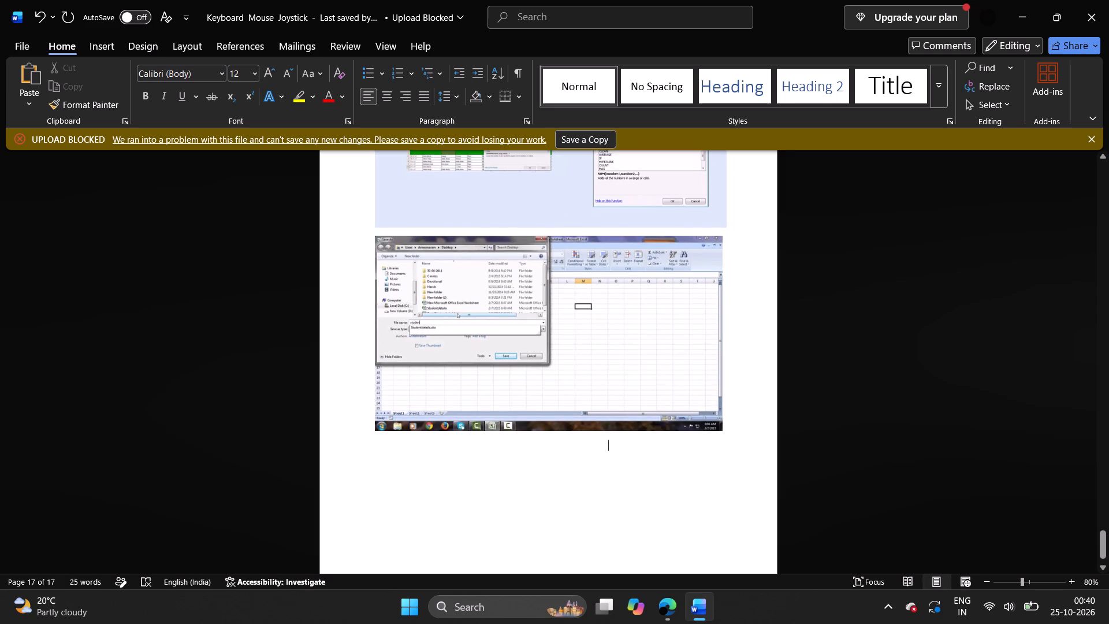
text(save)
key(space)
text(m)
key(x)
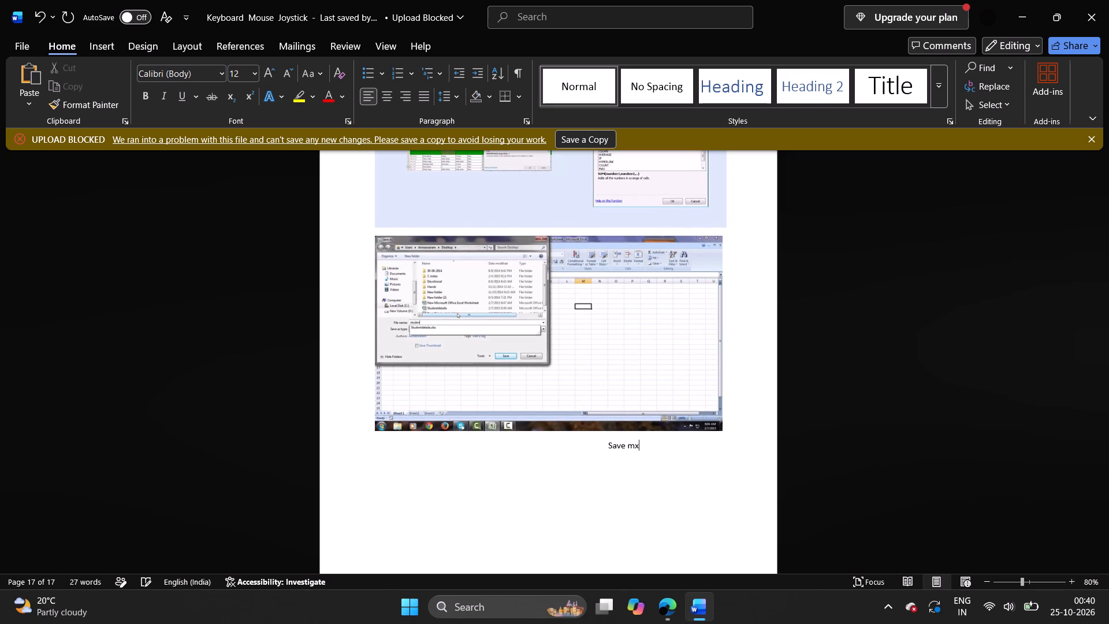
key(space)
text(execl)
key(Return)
Insert a blank page after the "Save mx execl" caption.
scroll(608, 511, down, 1)
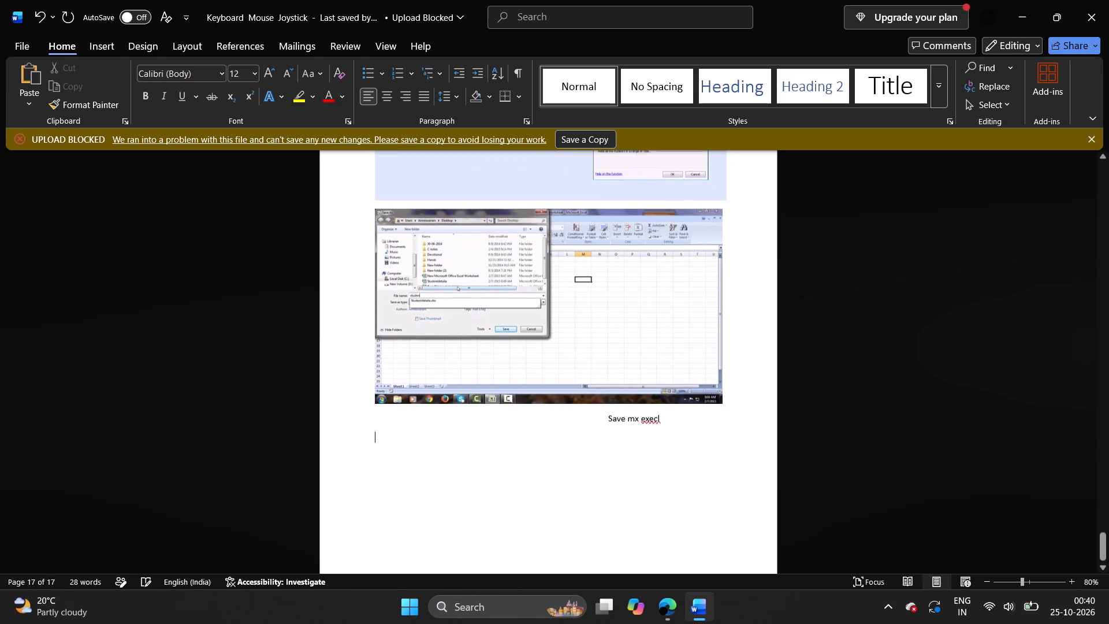
scroll(608, 511, down, 1)
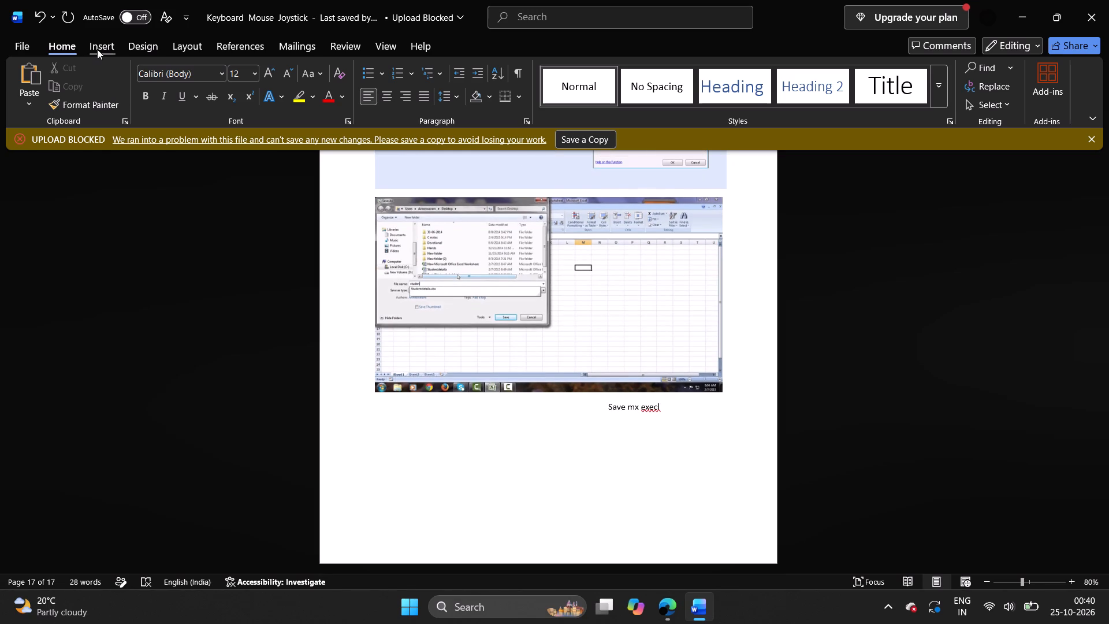
click(97, 49)
click(58, 90)
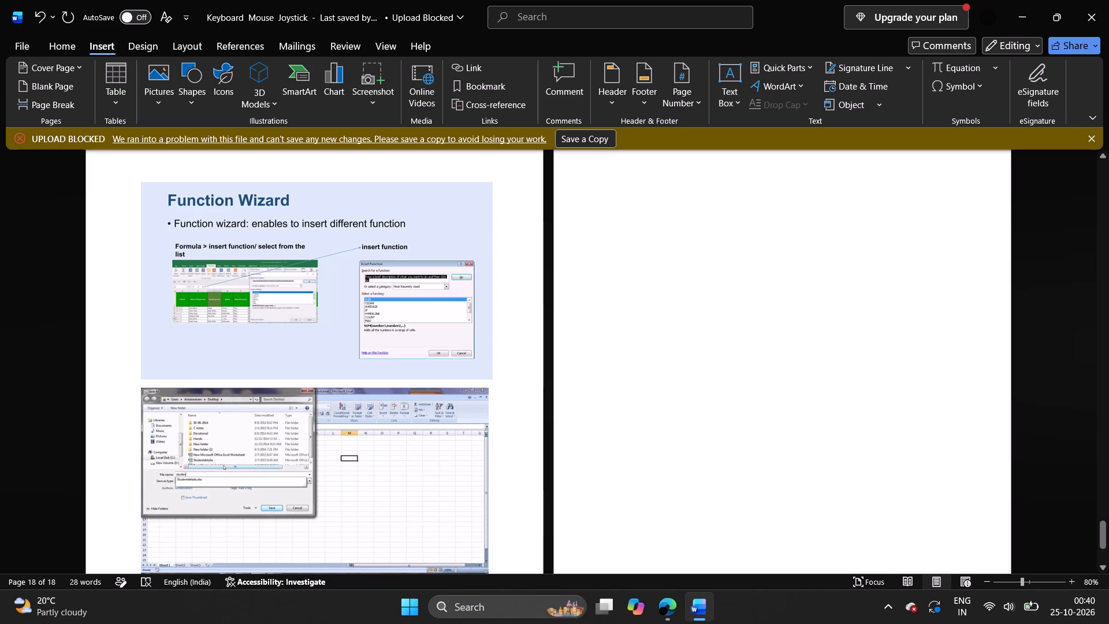
Switch to Edge, close the image preview, and search Bing images for "computer network".
click(663, 613)
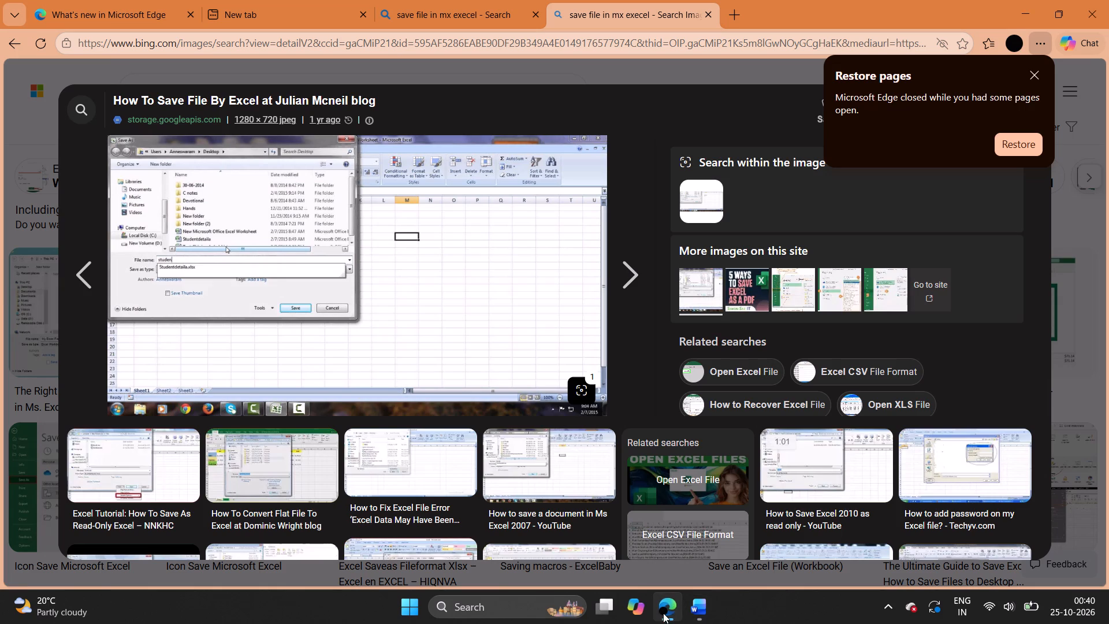
click(1106, 110)
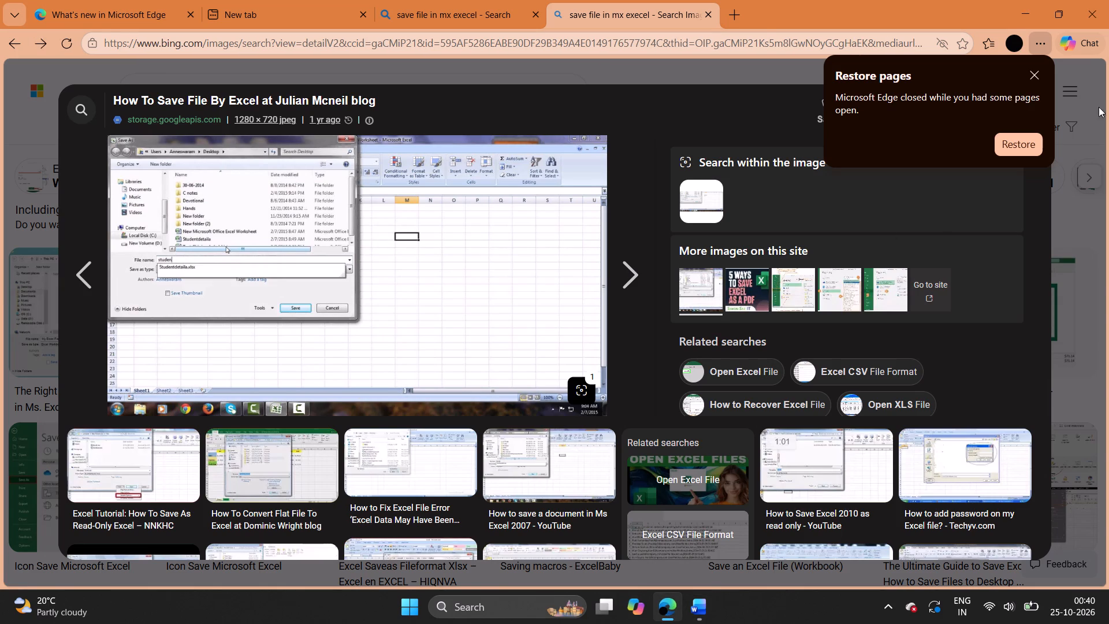
click(517, 90)
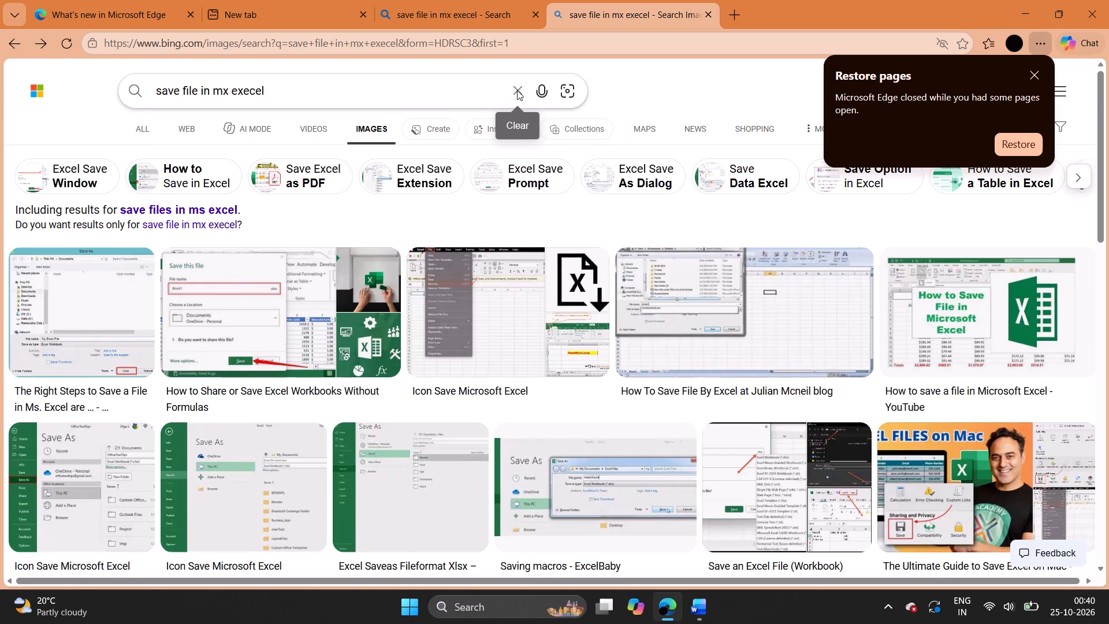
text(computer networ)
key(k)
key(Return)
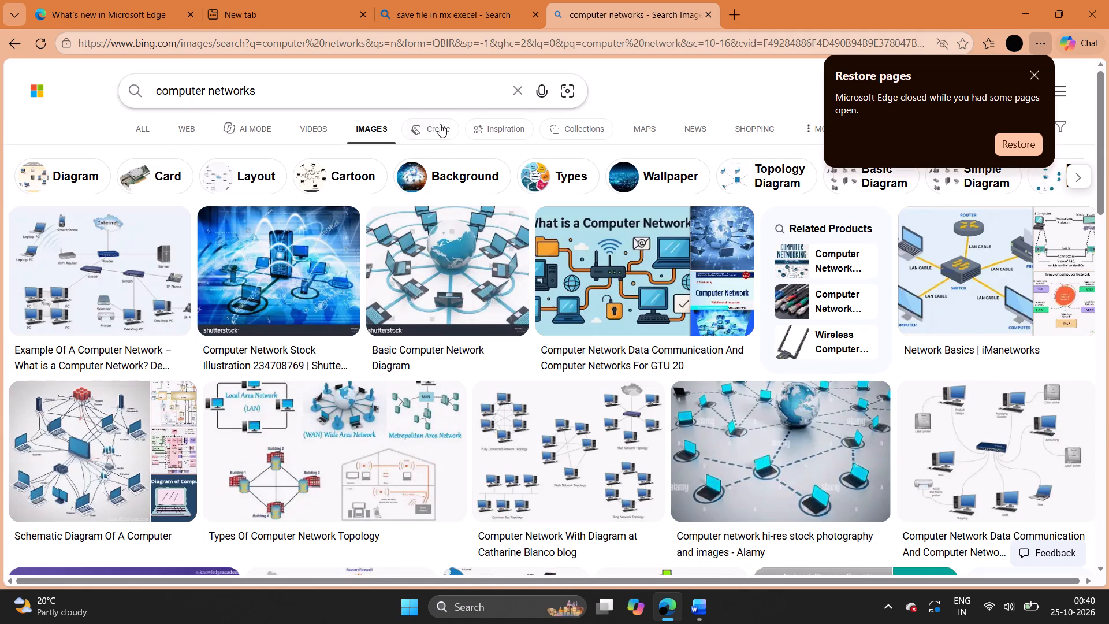
Preview the first computer network image results, dismiss the restore-pages prompt, and close the image preview.
click(122, 258)
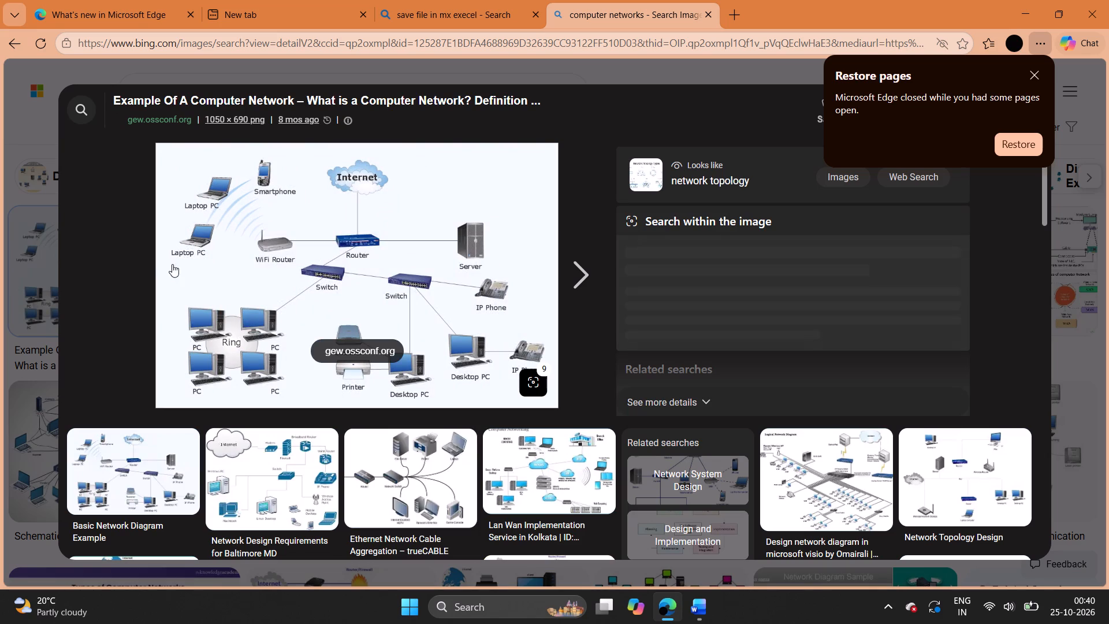
right_click(388, 270)
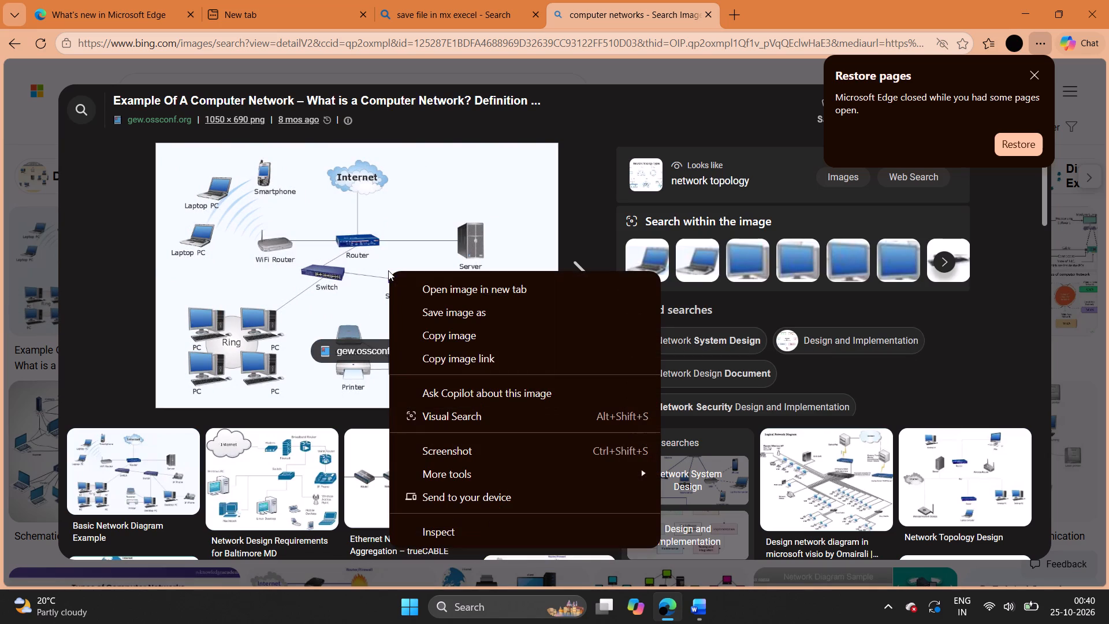
click(336, 263)
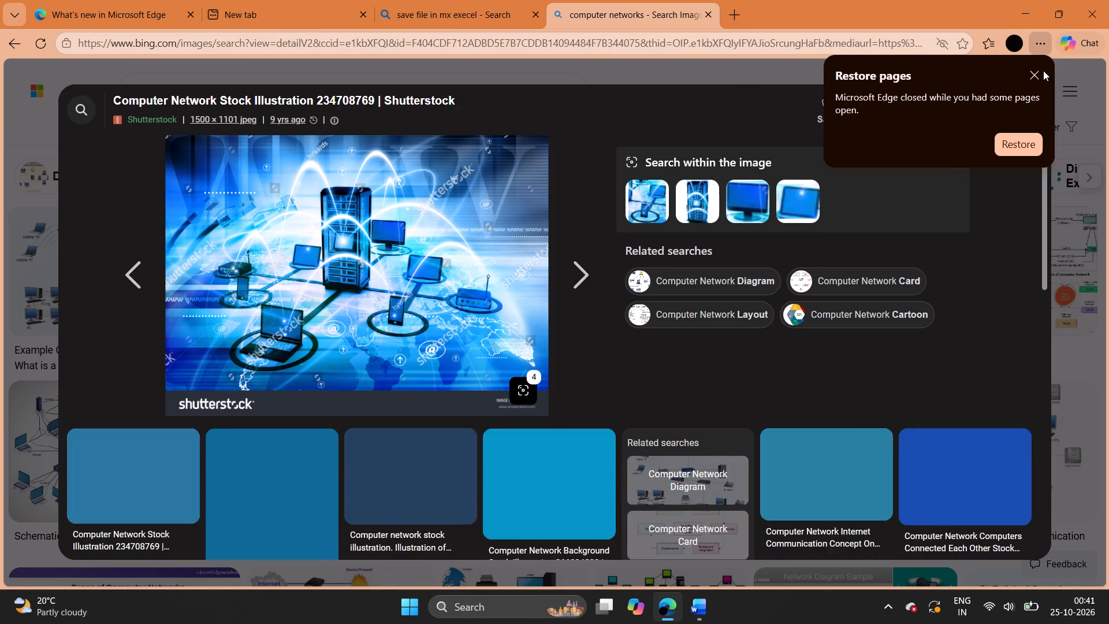
click(1030, 69)
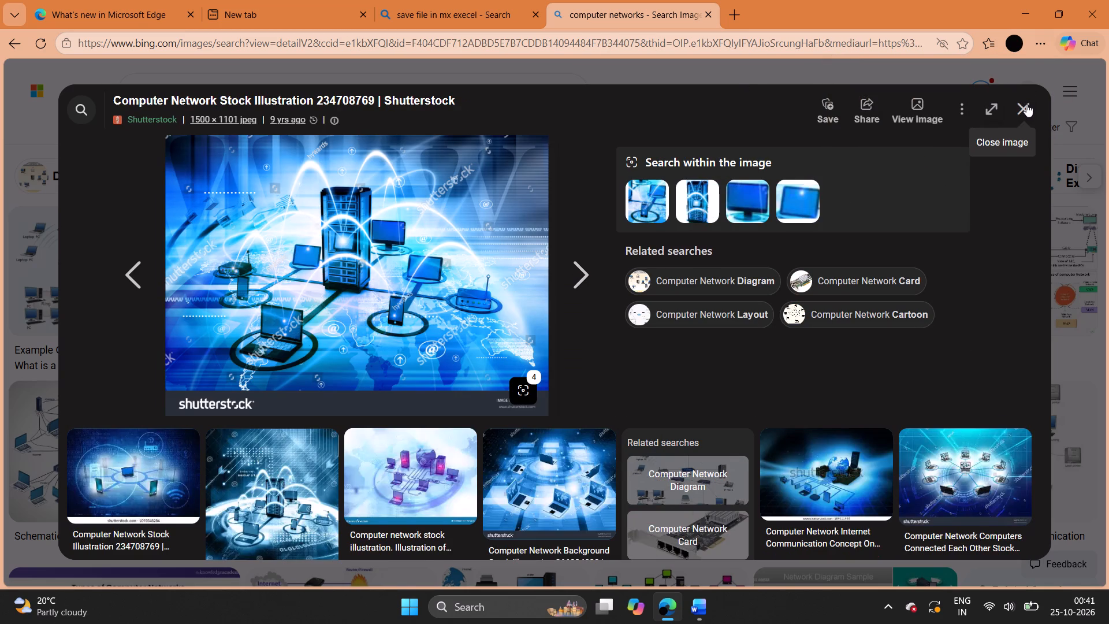
click(1024, 106)
Find and copy dreamstime's "Global computer Network stock image" through related images, and paste it onto the blank page in the Word document.
click(810, 410)
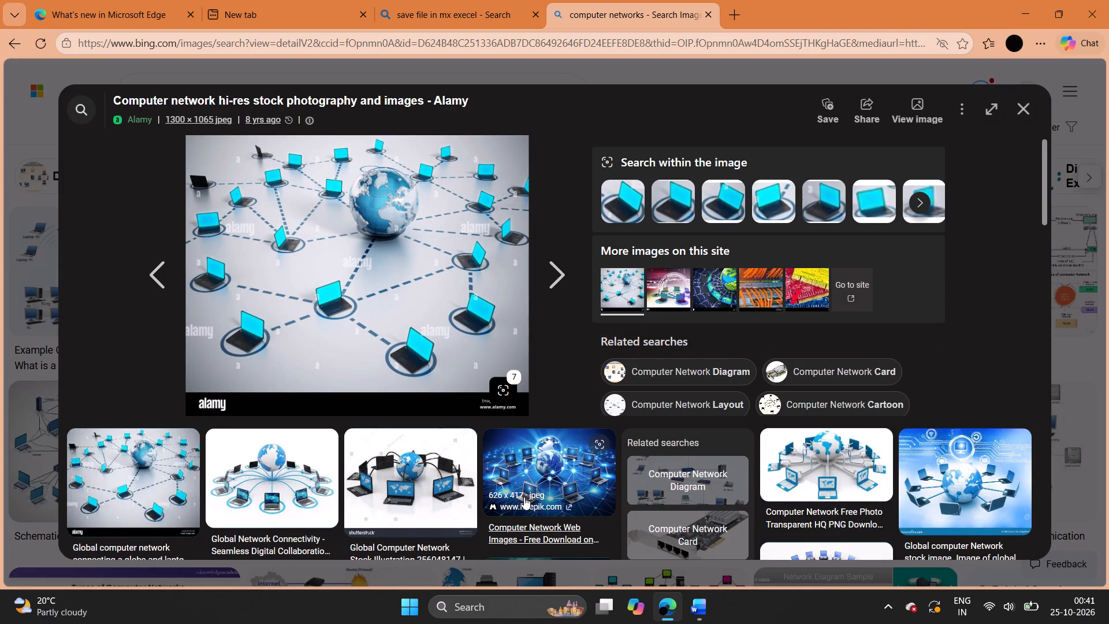
click(396, 492)
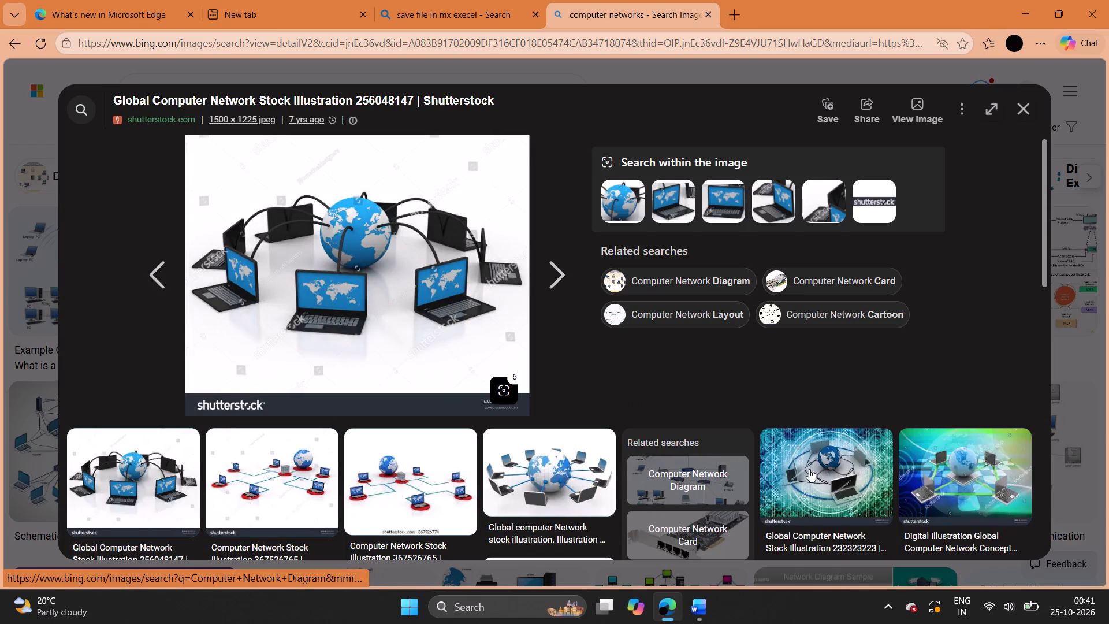
scroll(816, 469, down, 4)
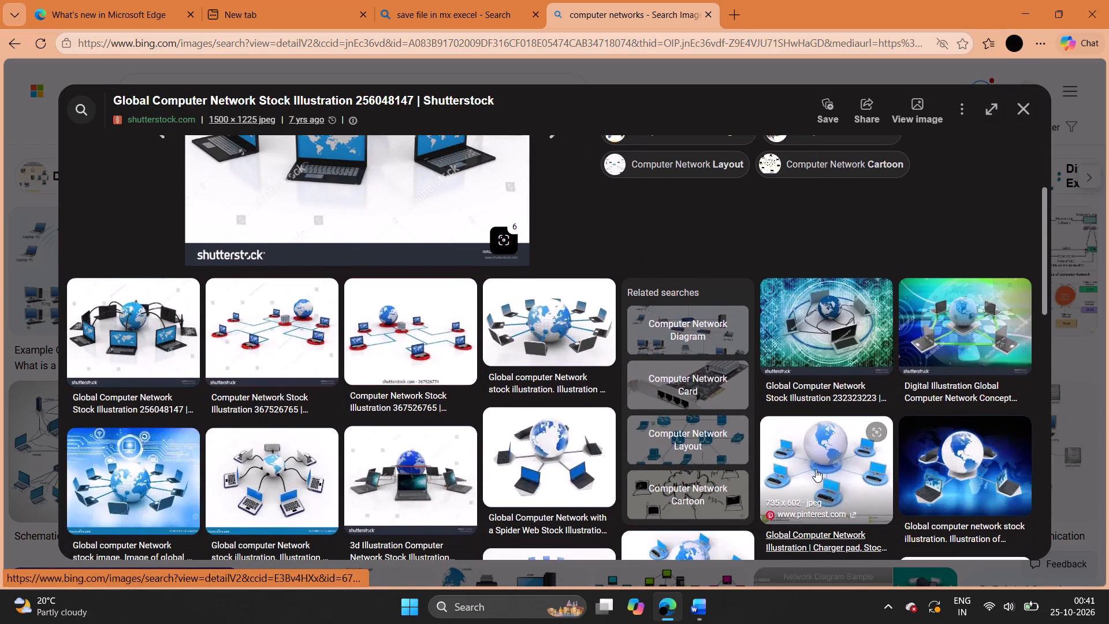
click(151, 468)
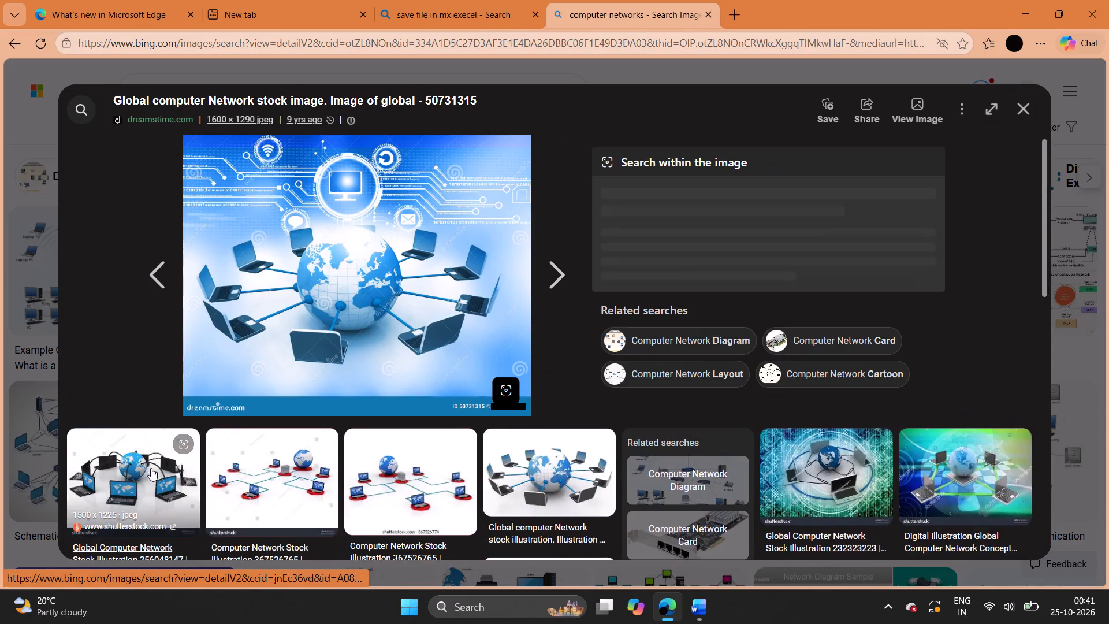
right_click(353, 262)
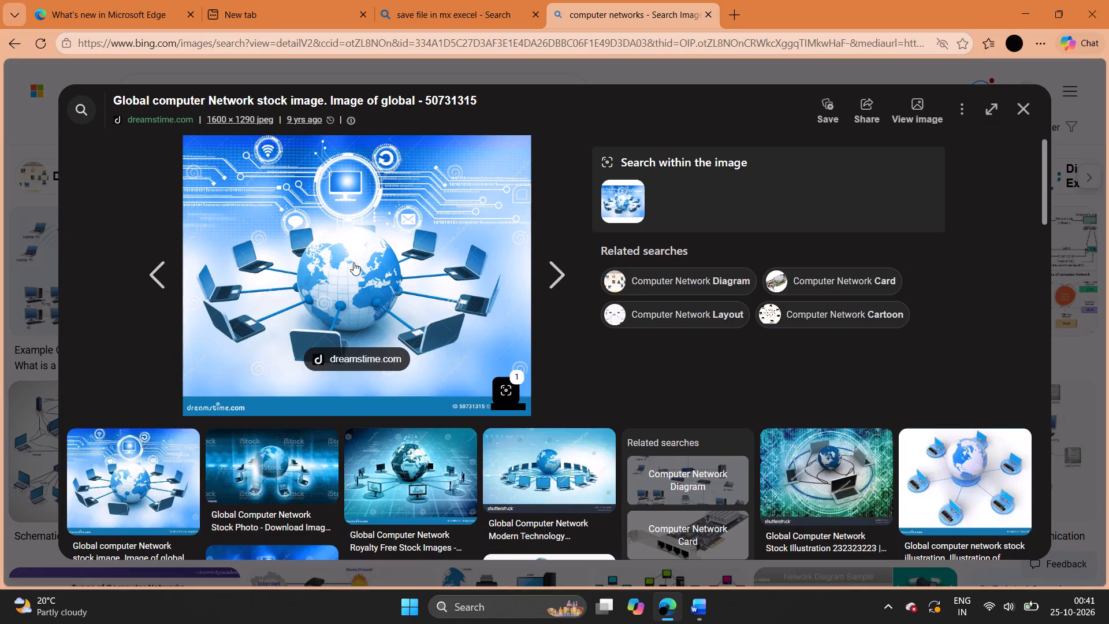
click(420, 323)
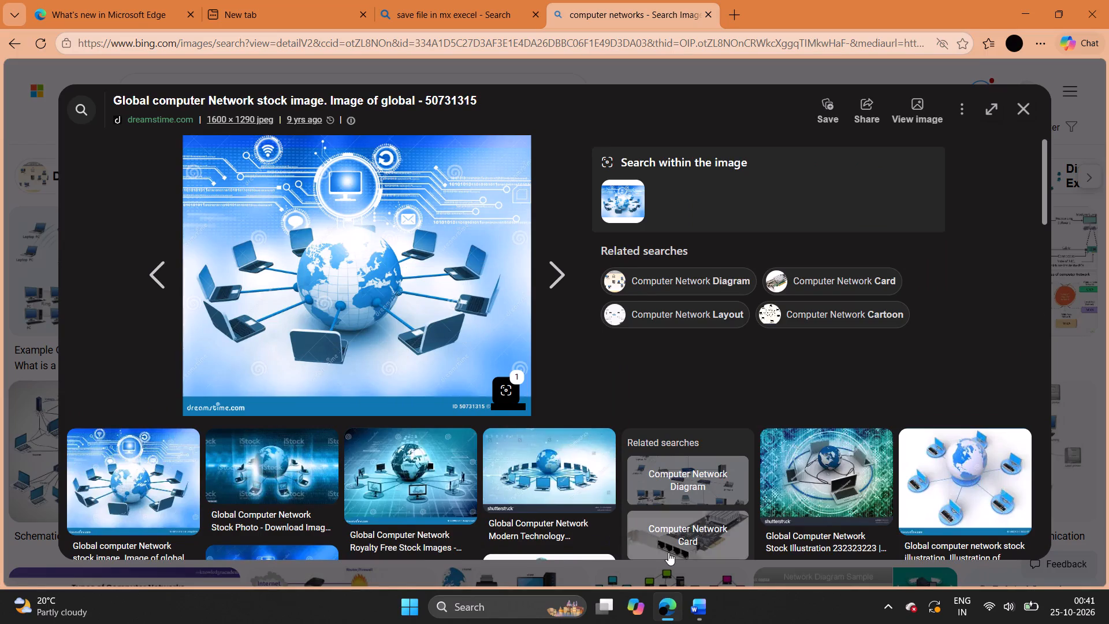
click(695, 605)
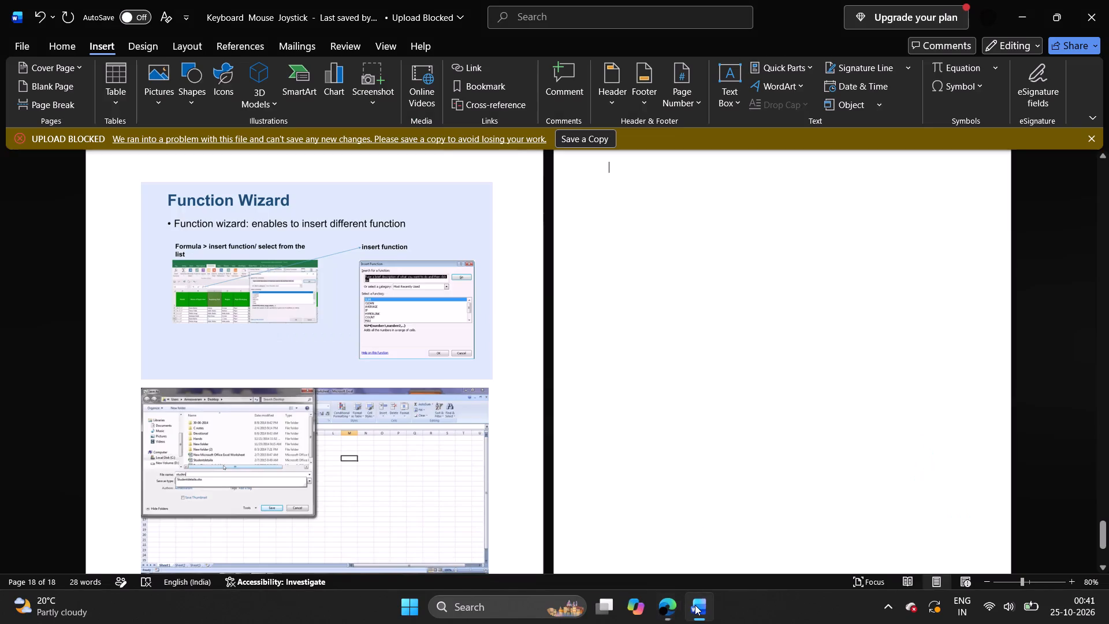
key(ctrl+v)
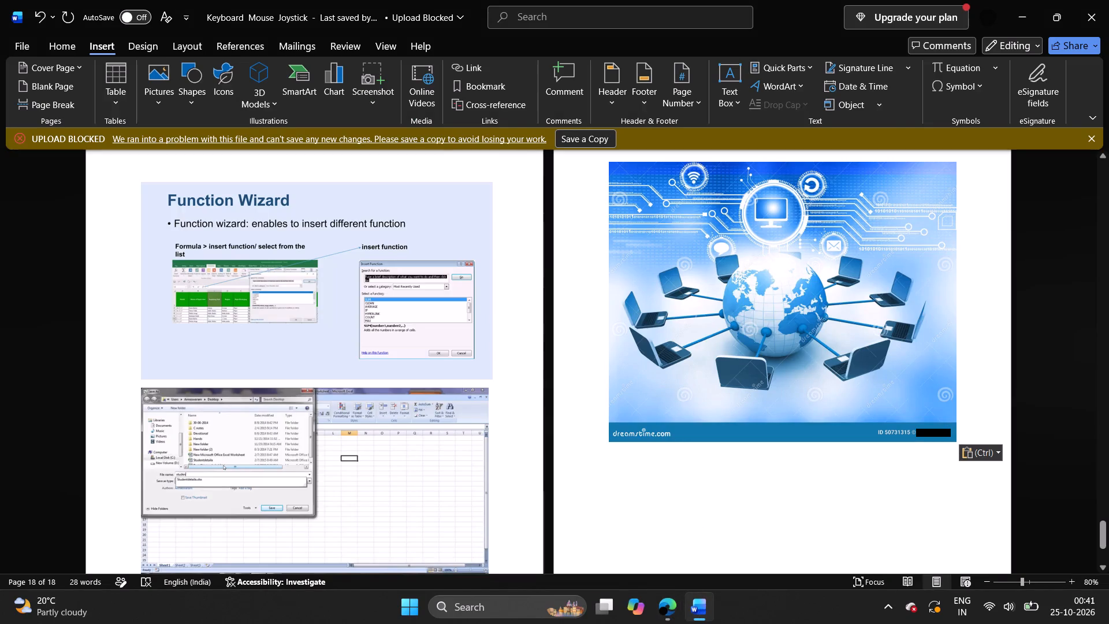
Add the caption "Netwiiork" below the computer network picture, followed by a new line.
click(682, 456)
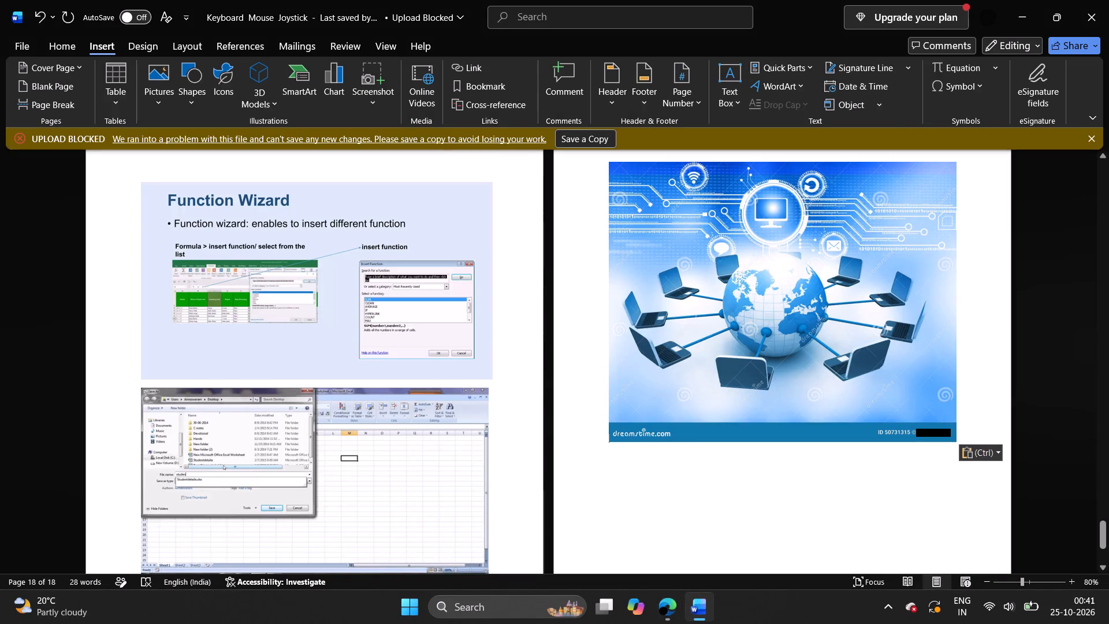
double_click(682, 456)
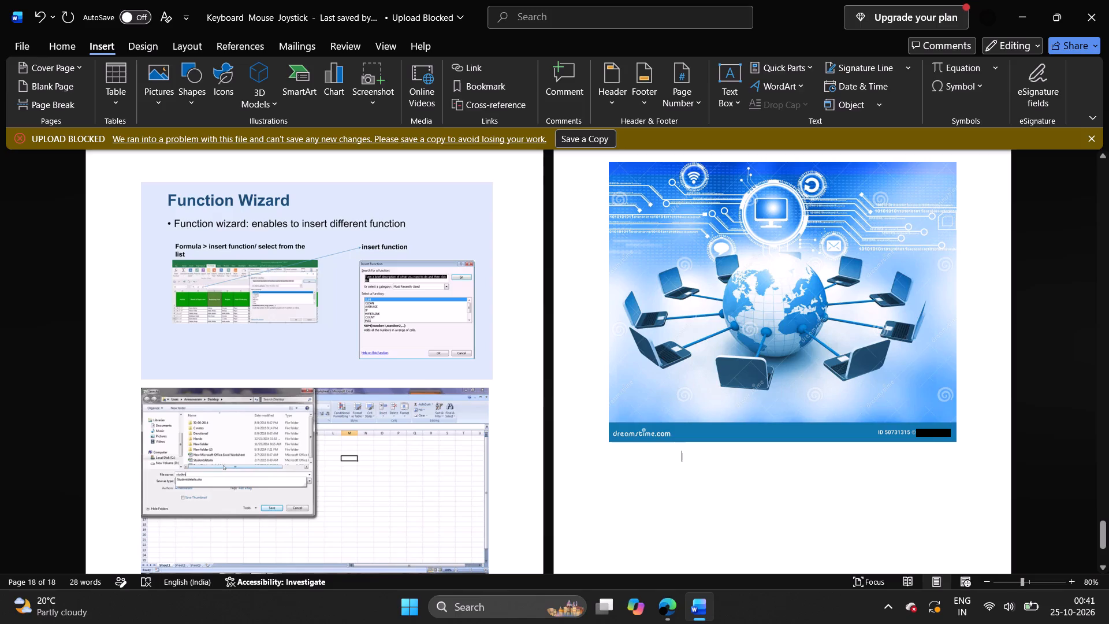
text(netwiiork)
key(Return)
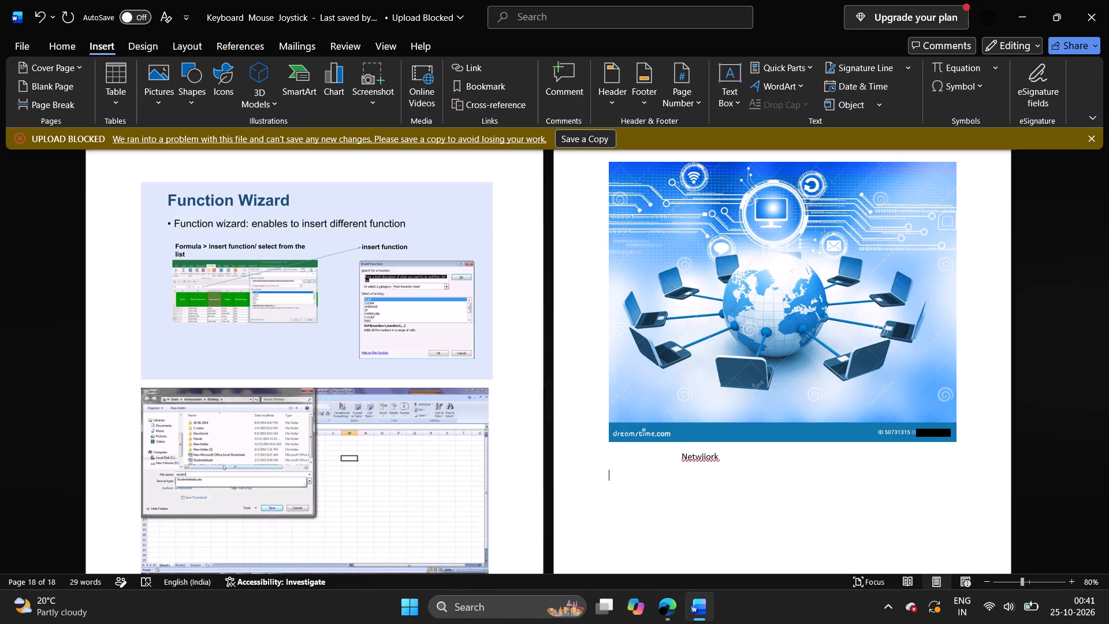
Switch to Edge, look through the images related to the global computer network picture, and close the preview.
click(660, 607)
scroll(478, 446, down, 1)
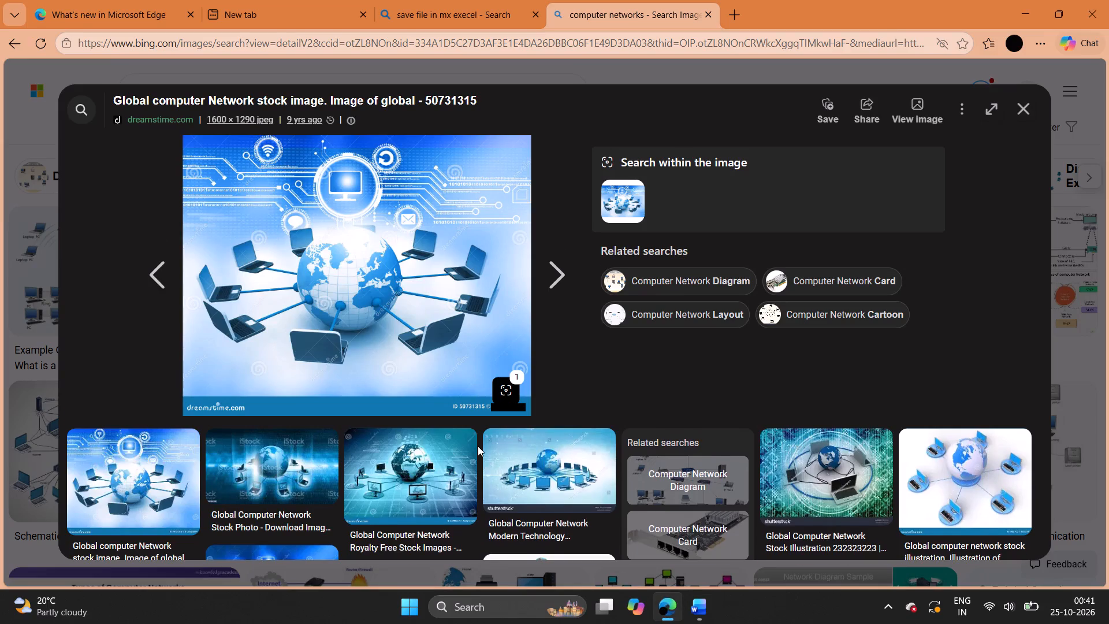
scroll(478, 446, down, 2)
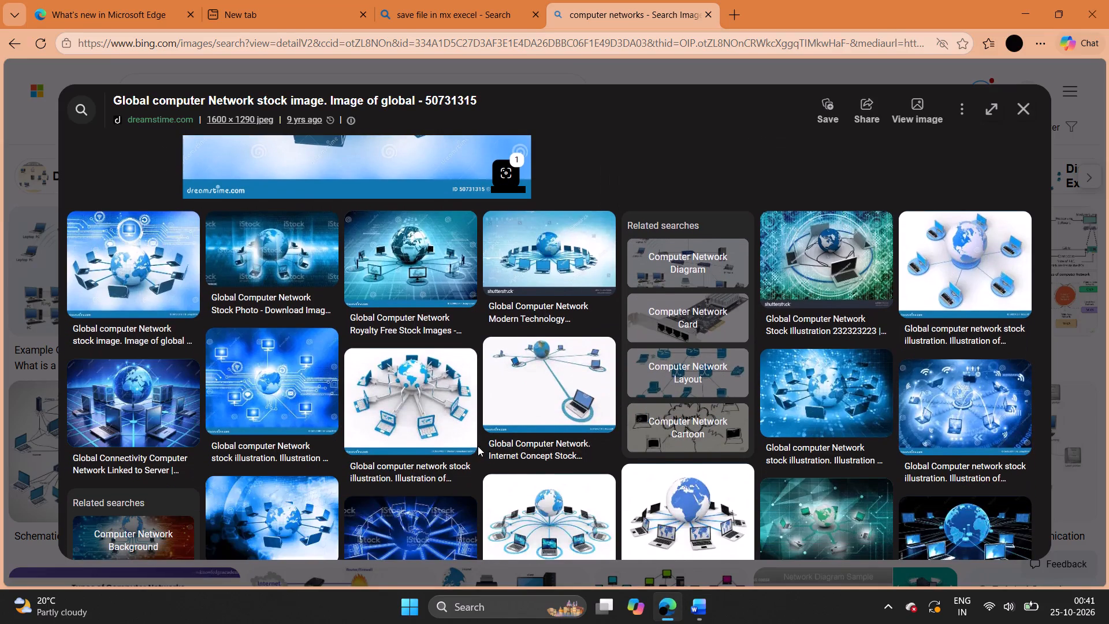
scroll(478, 446, down, 6)
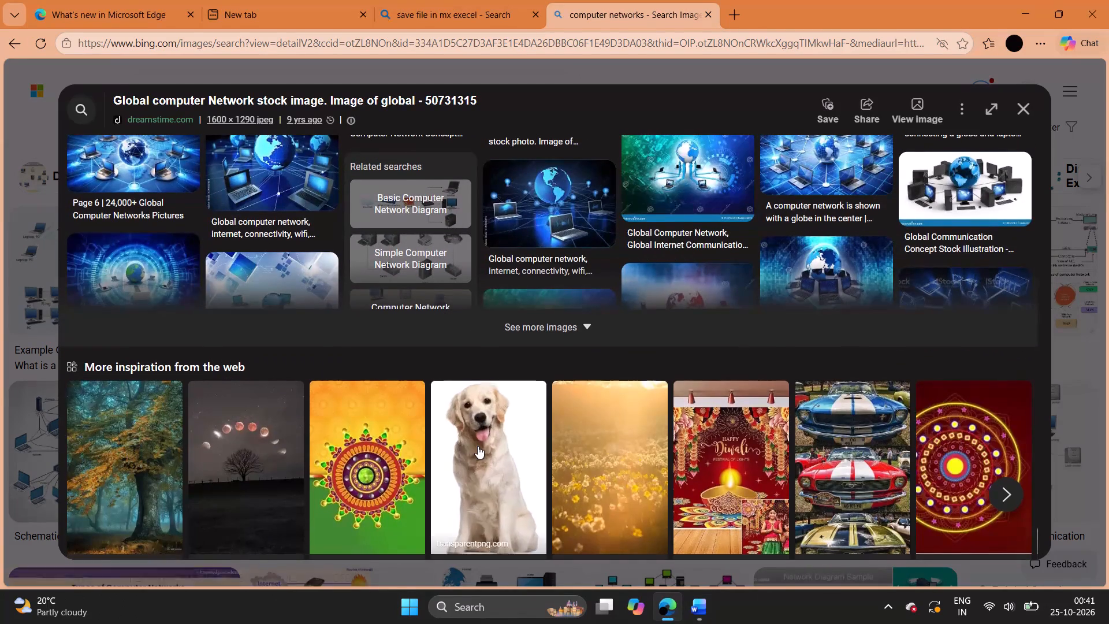
scroll(478, 446, right, 1)
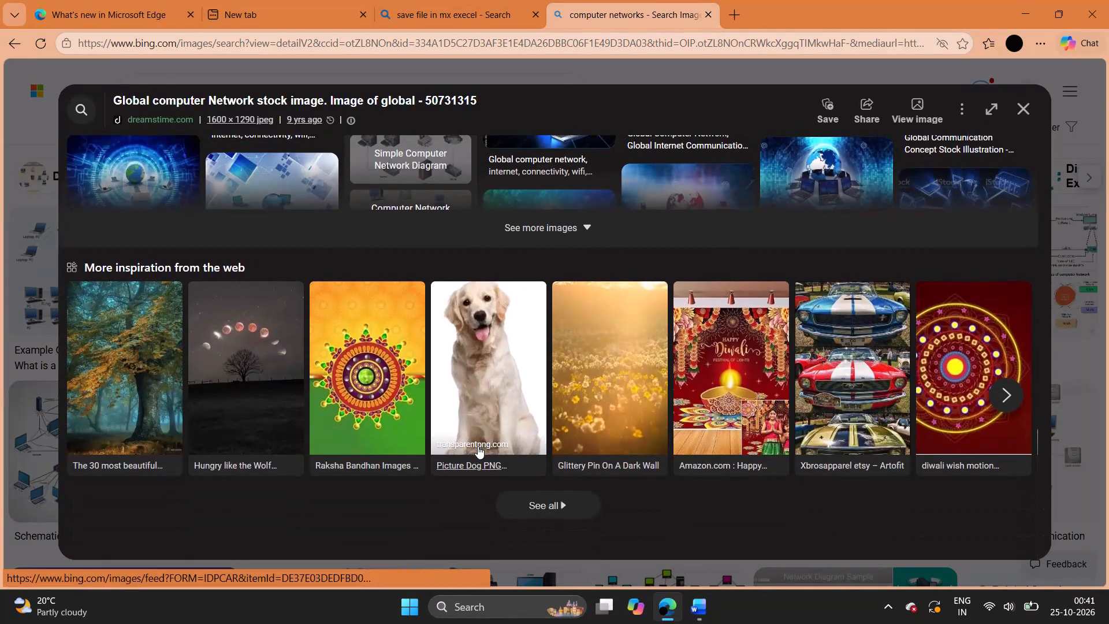
scroll(478, 446, right, 1)
scroll(478, 446, up, 3)
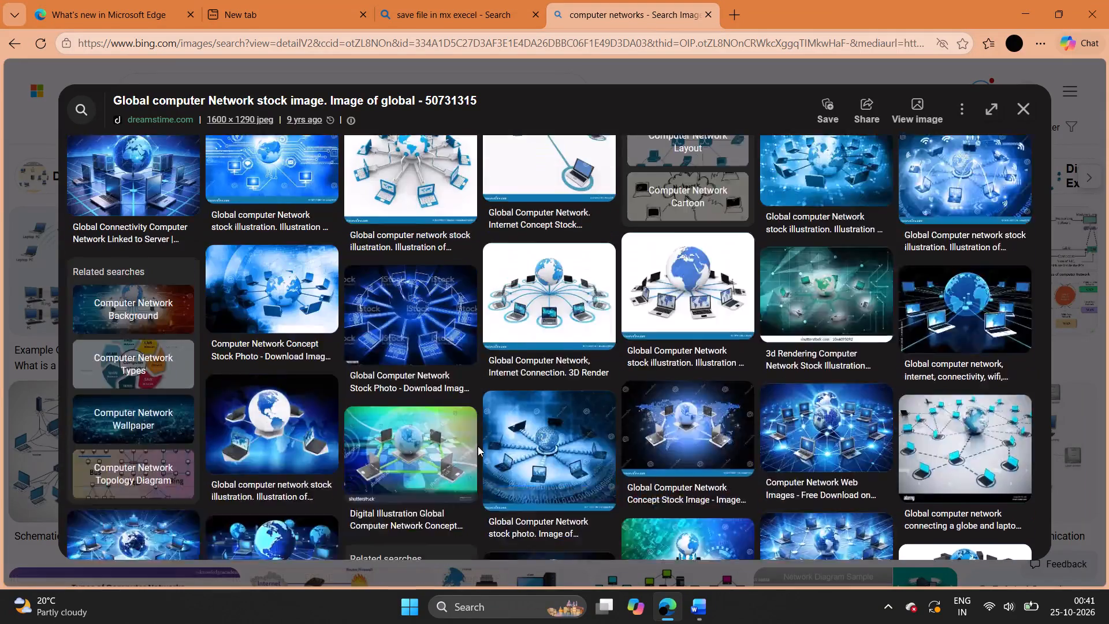
scroll(478, 446, up, 10)
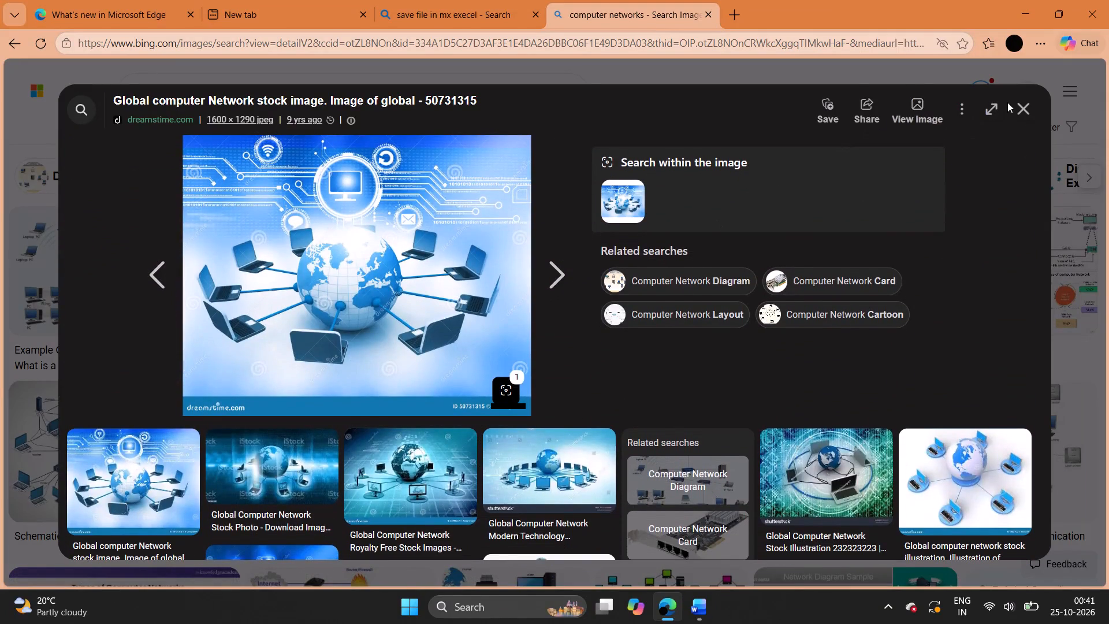
click(1018, 105)
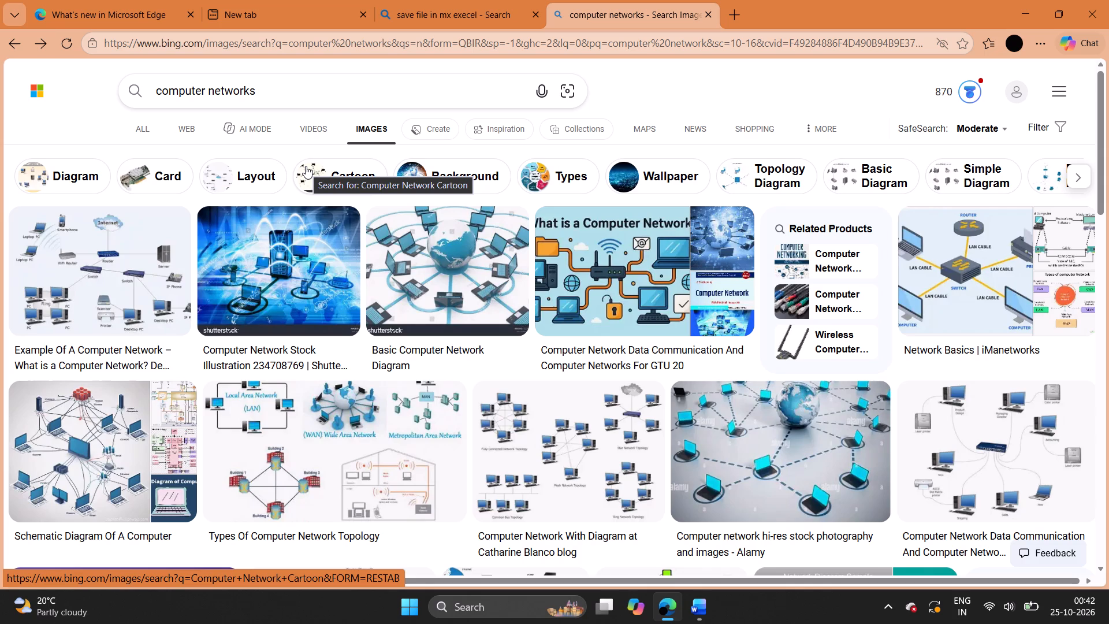
Change the image search to "type of computer networks" and run it.
click(159, 90)
key(Left)
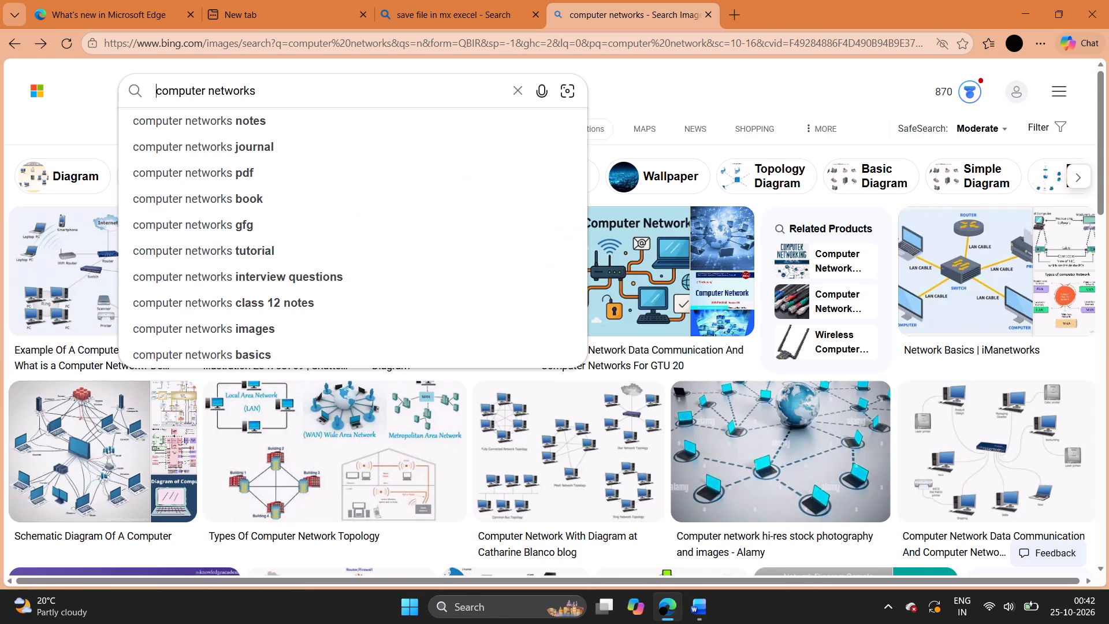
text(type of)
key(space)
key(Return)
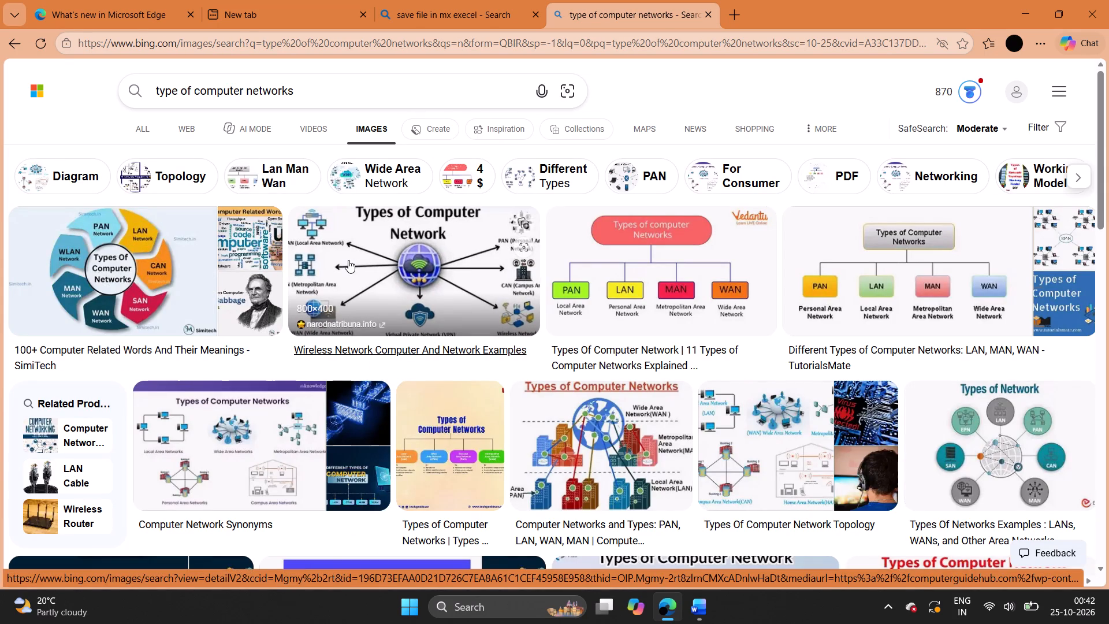
Copy the "Wireless Network Computer And Network Examples" picture and try to paste it below the "Netwiiork" caption in the Word document.
click(348, 260)
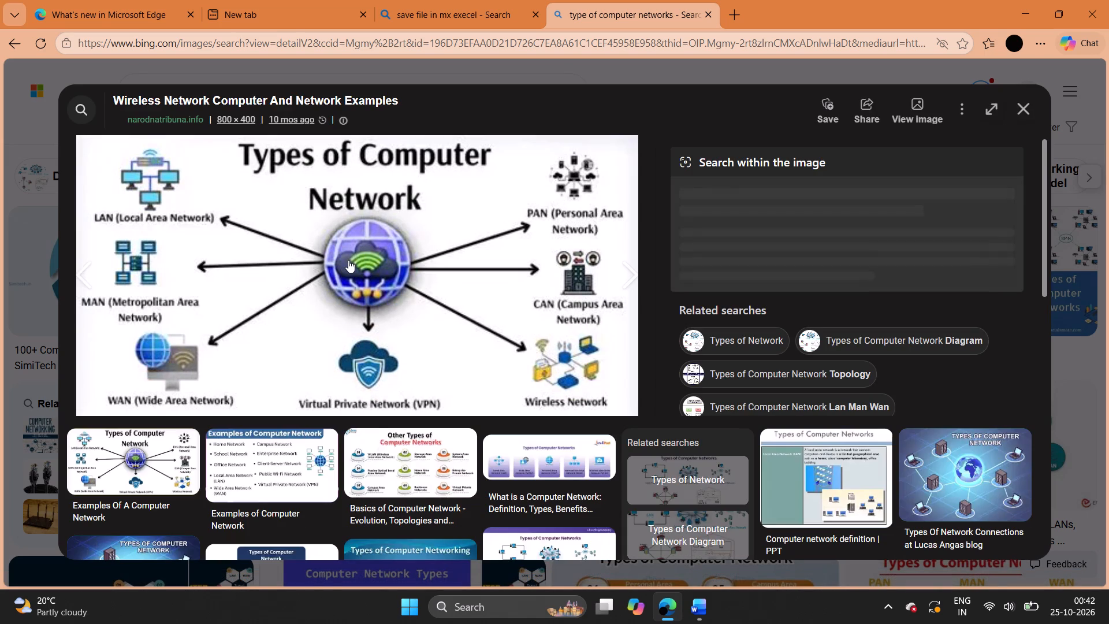
right_click(348, 260)
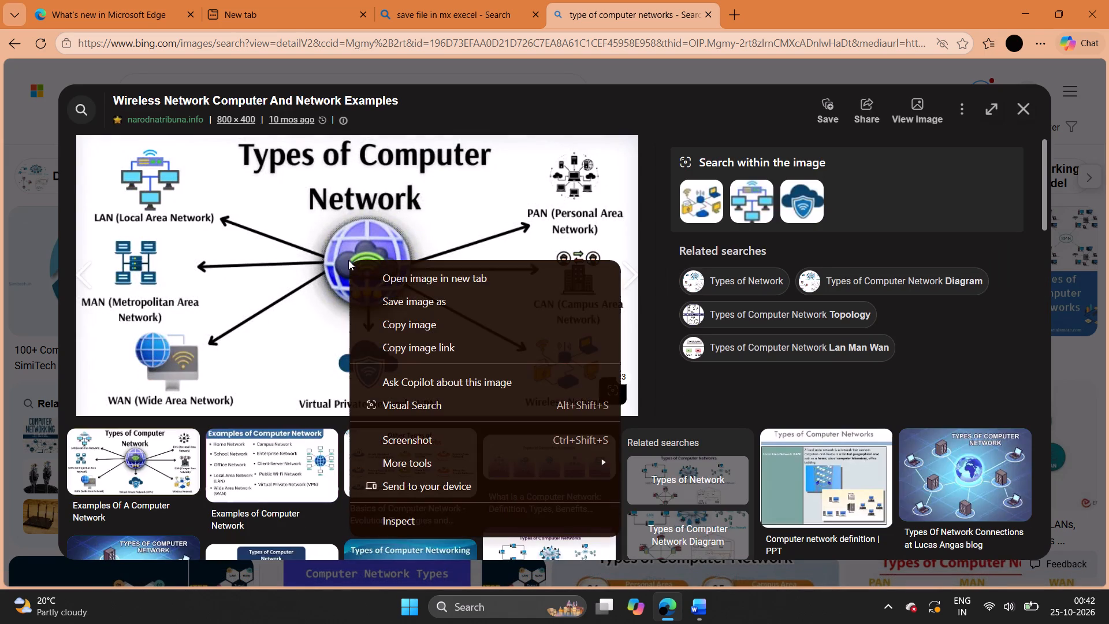
click(434, 328)
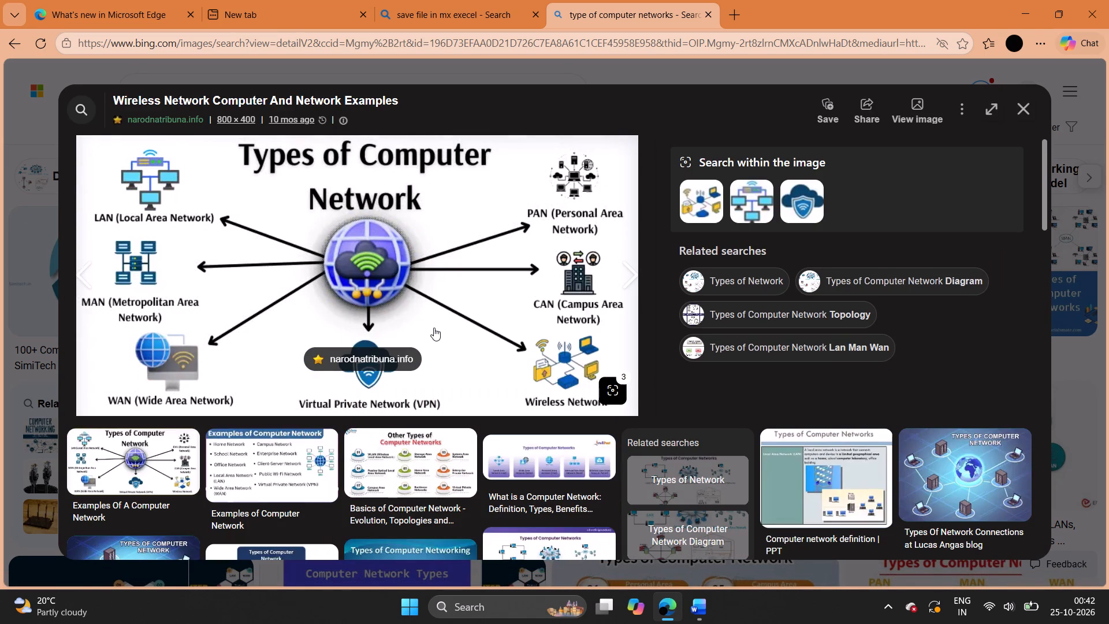
click(689, 599)
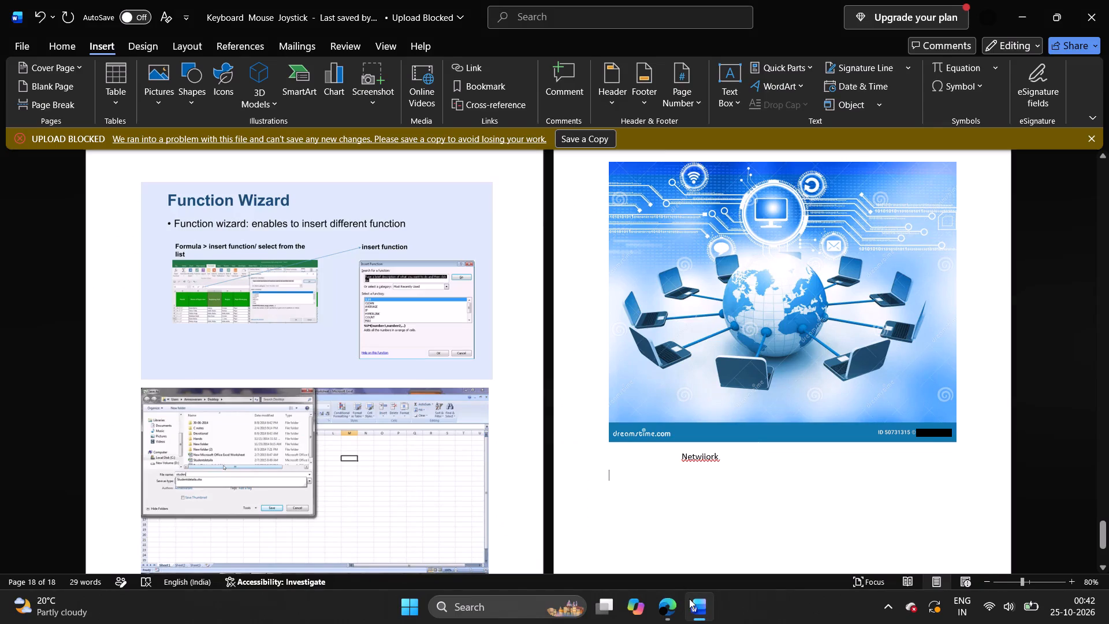
key(ctrl+v)
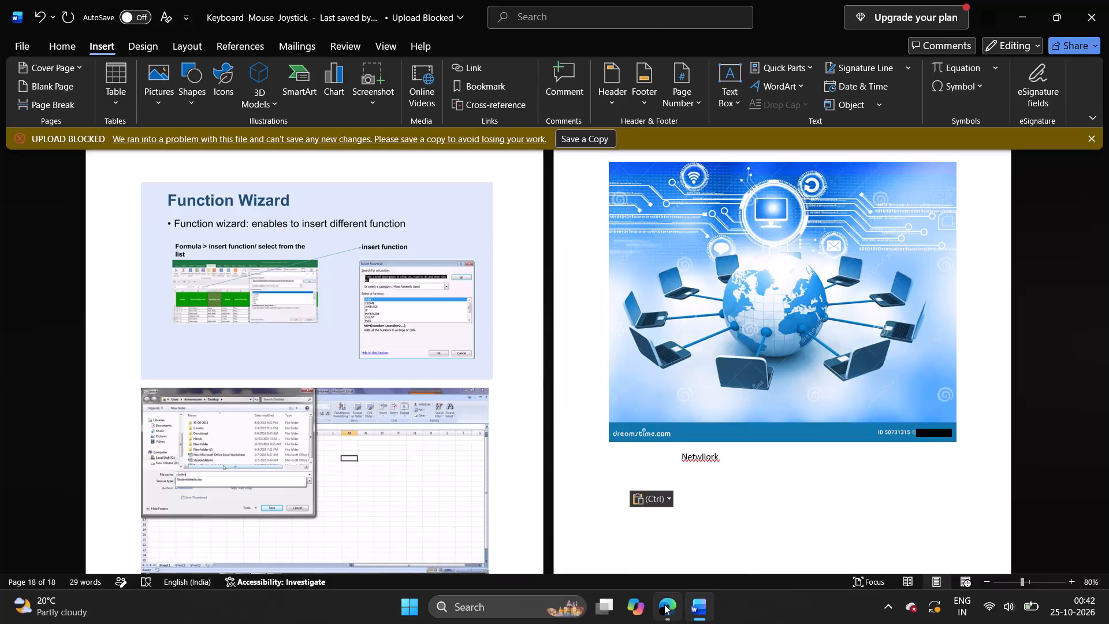
Copy the same types of computer network picture again from Edge and retry pasting it below the "Netwiiork" caption in Word.
click(664, 604)
right_click(299, 298)
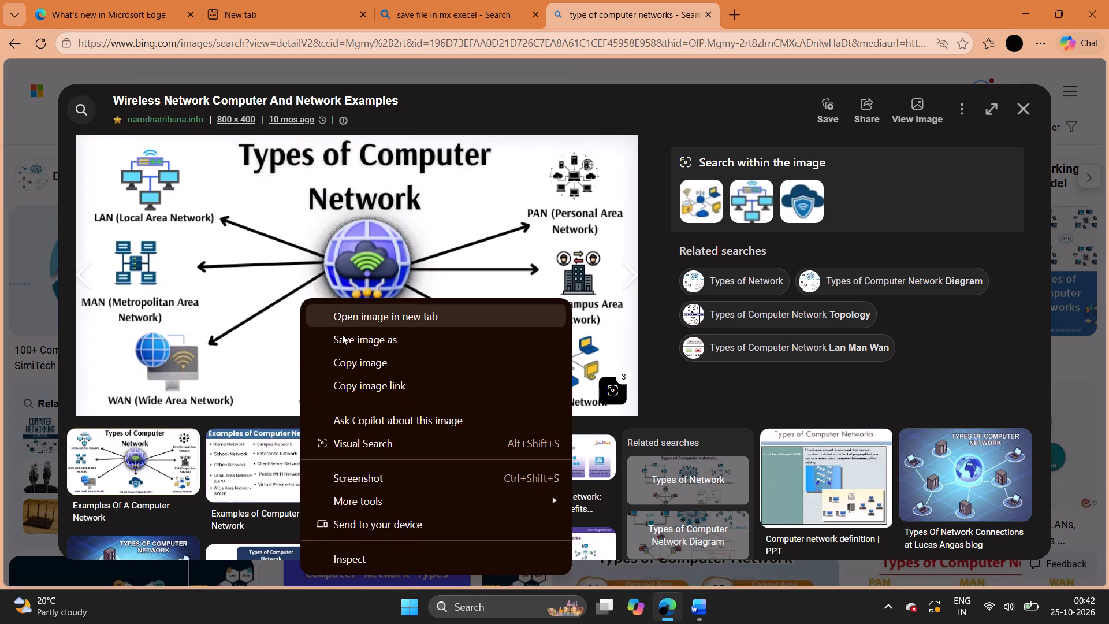
click(349, 361)
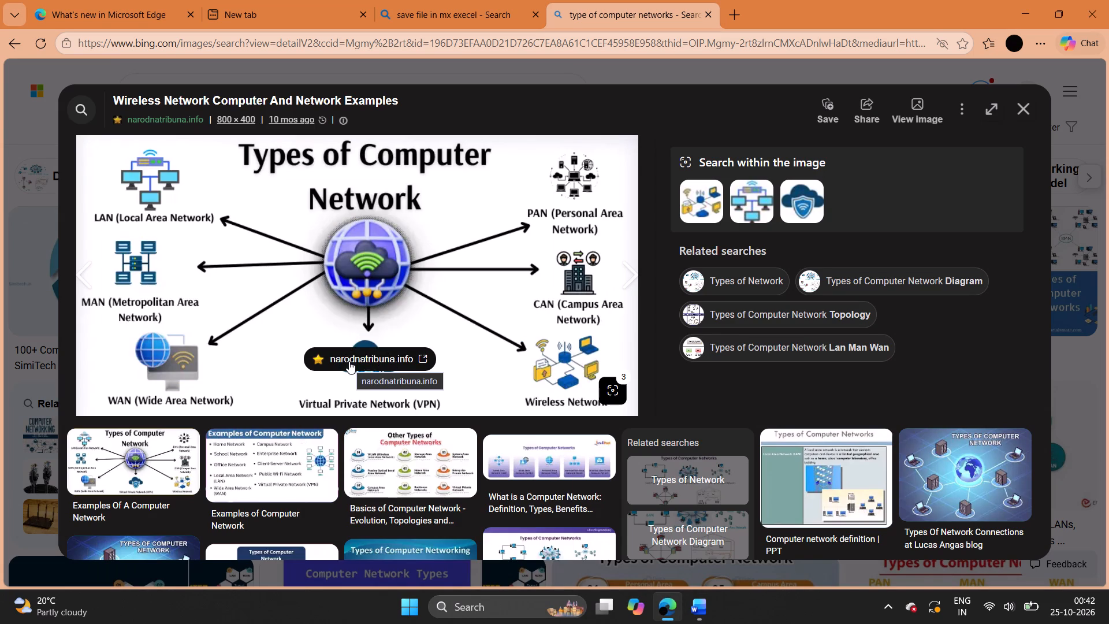
click(695, 612)
key(ctrl+v)
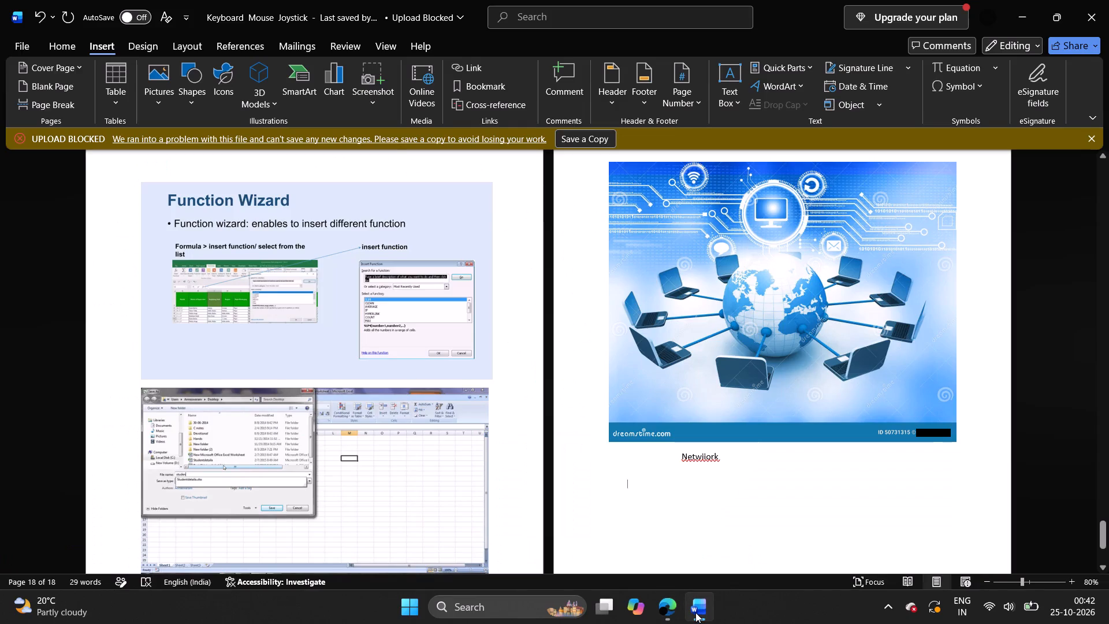
scroll(695, 612, down, 2)
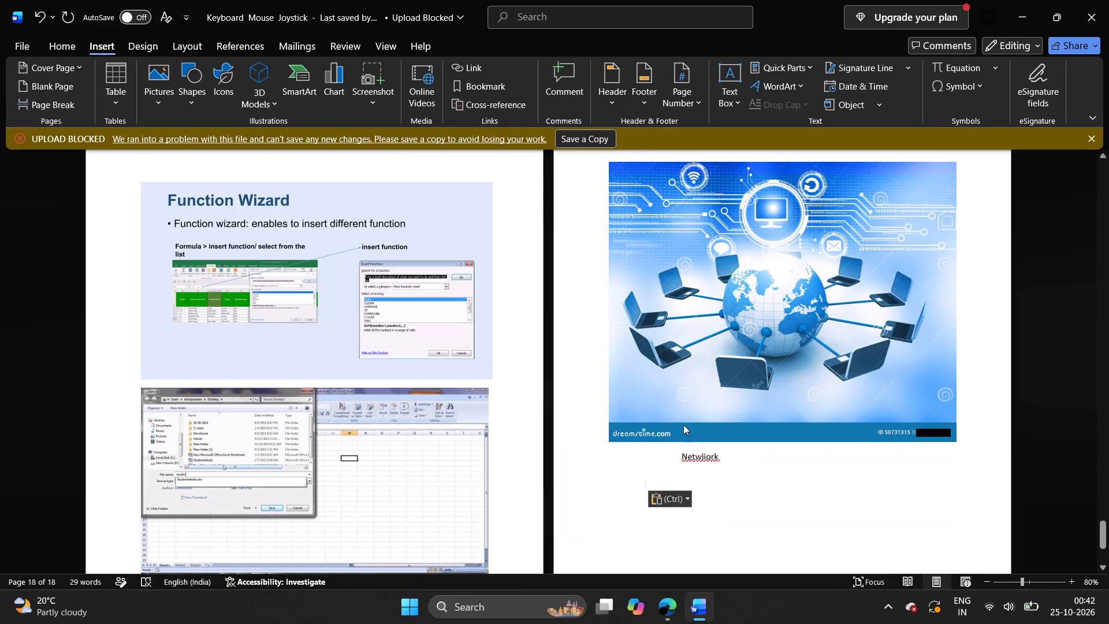
scroll(683, 416, down, 4)
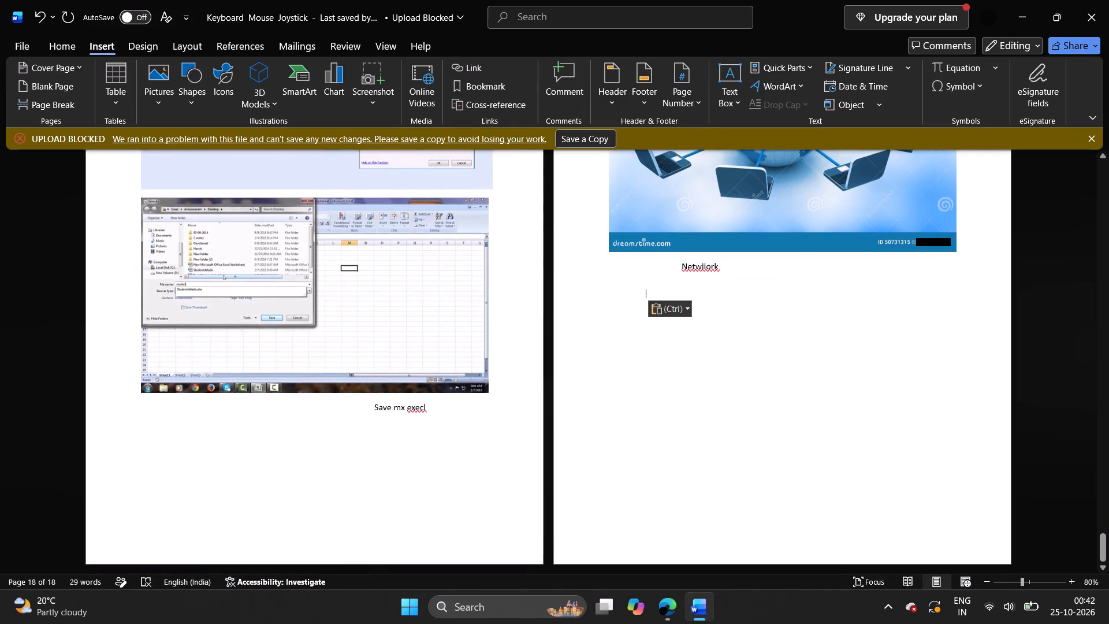
key(ctrl+v)
key(ctrl+v)
key(ctrl+v)
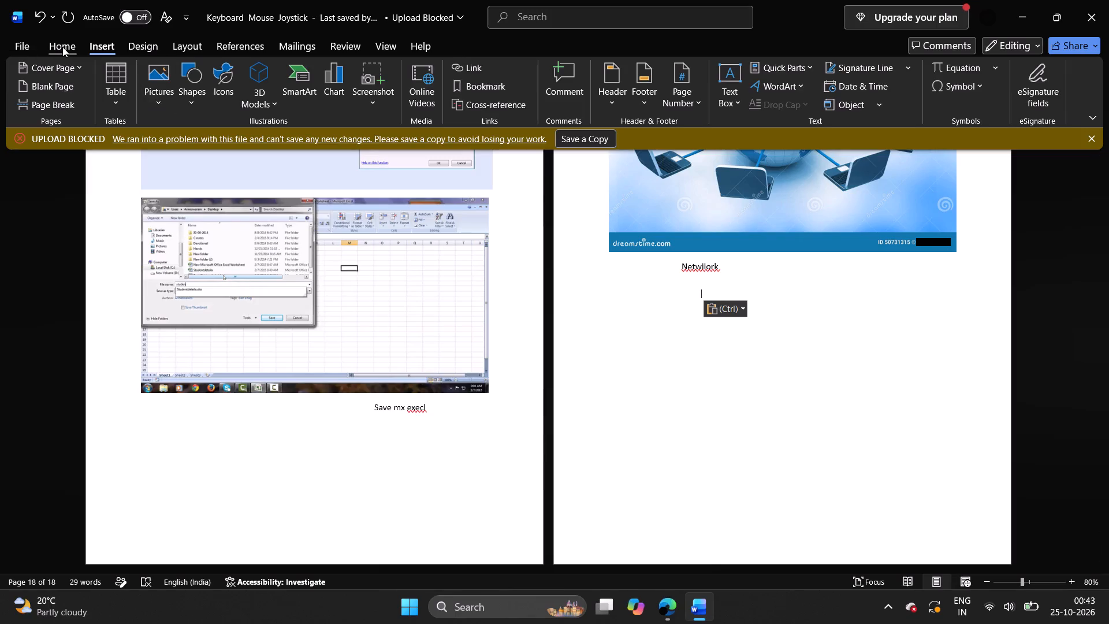
Insert a blank page after the "Netwiiork" caption and return the cursor to the line below the caption.
click(50, 82)
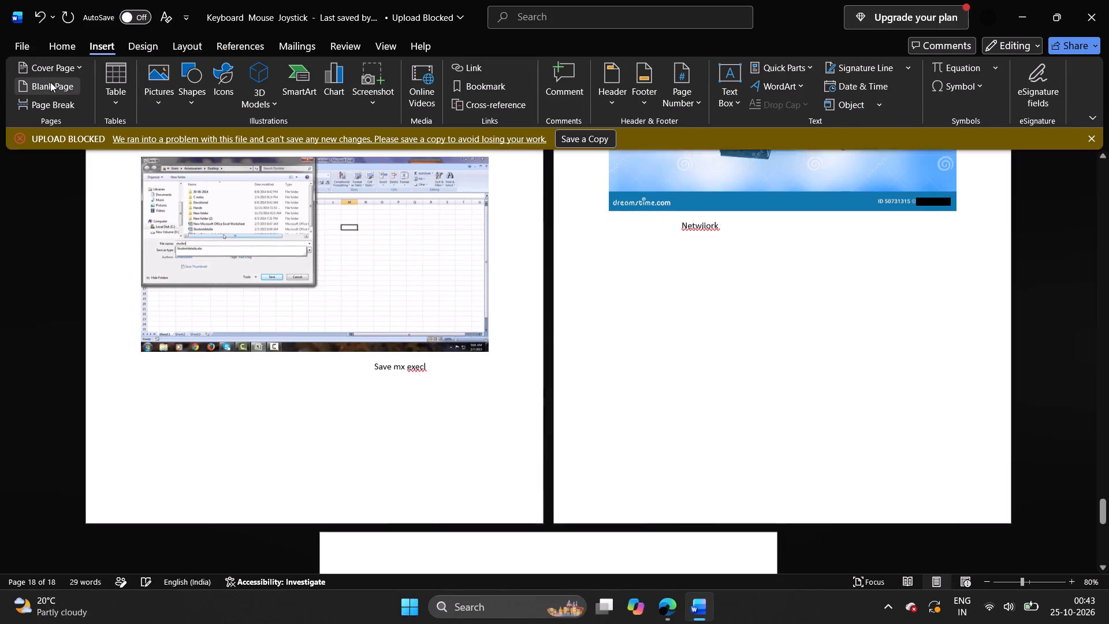
click(593, 228)
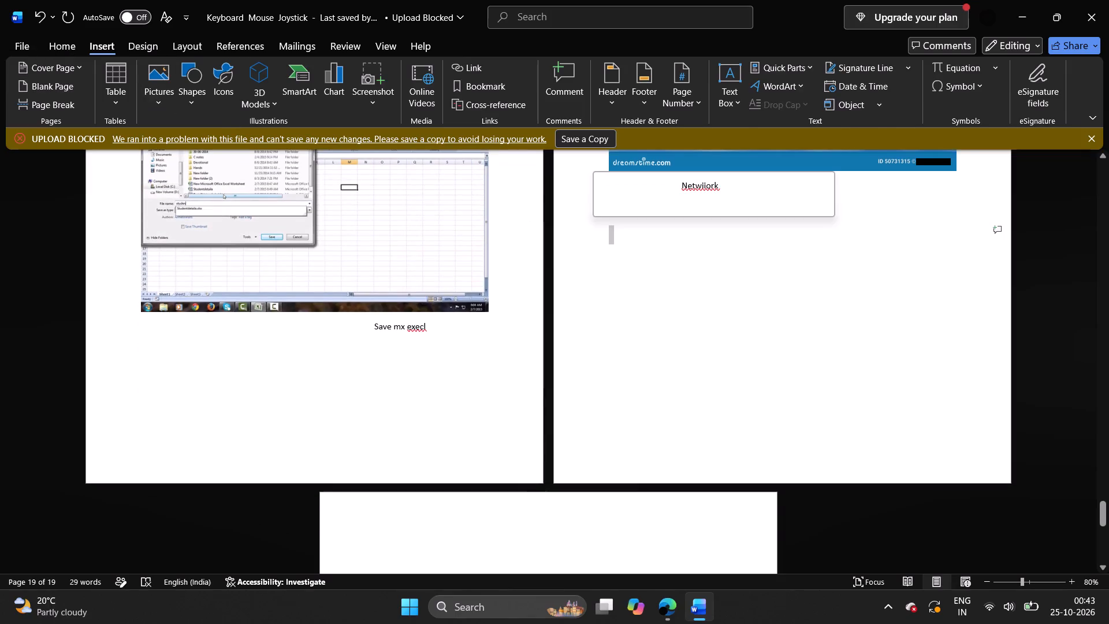
click(648, 246)
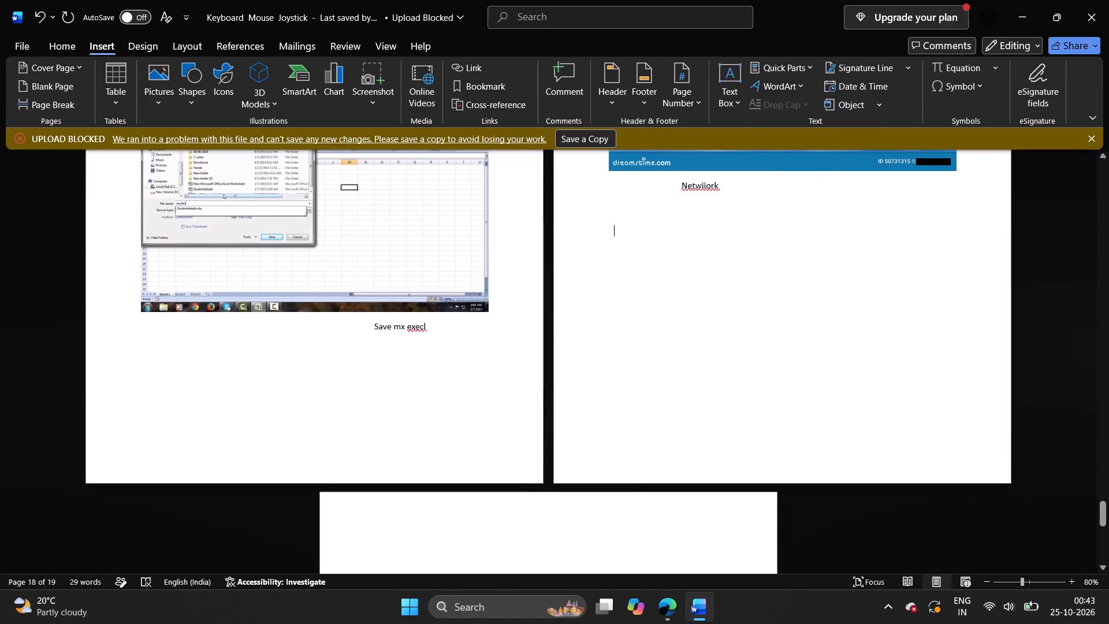
Switch to Edge, close the image preview, and look through the image results for types of computer networks.
click(658, 609)
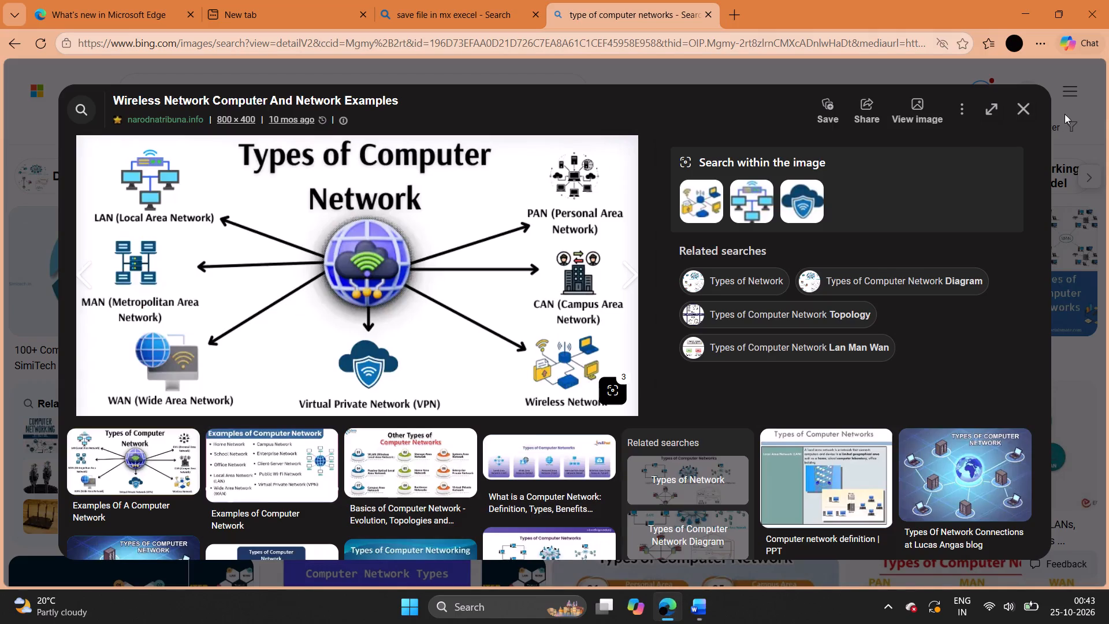
click(1022, 107)
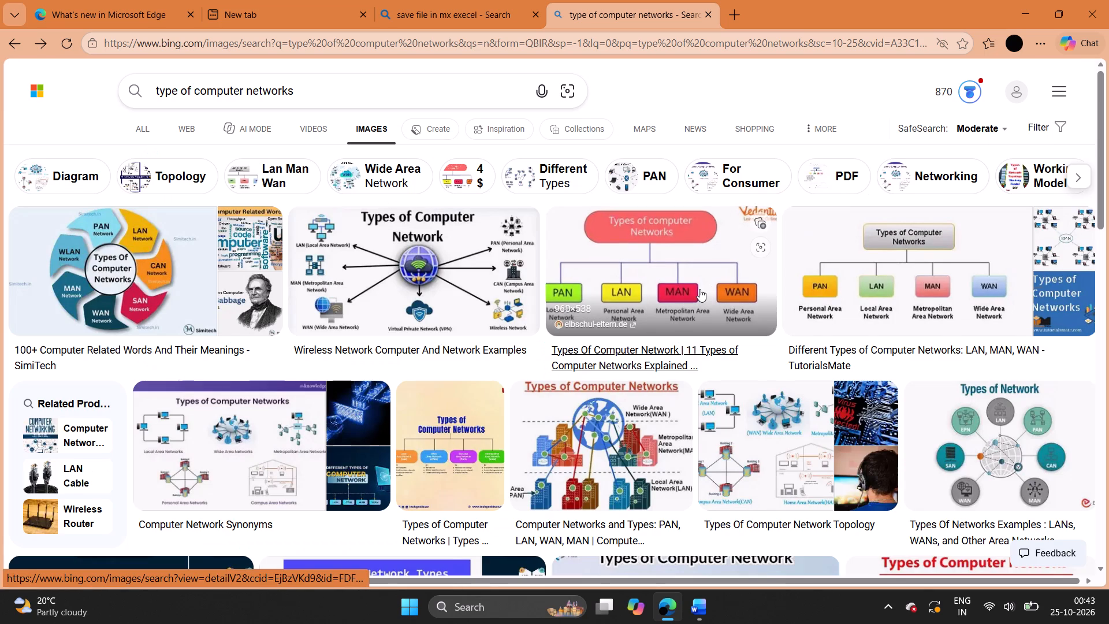
scroll(699, 289, down, 3)
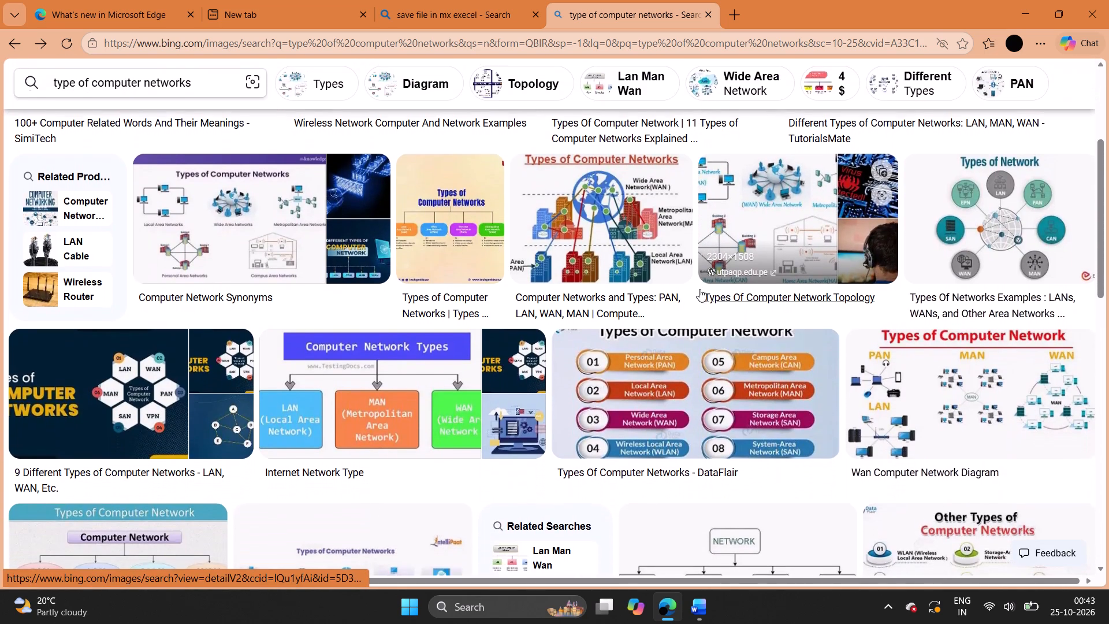
scroll(699, 289, down, 2)
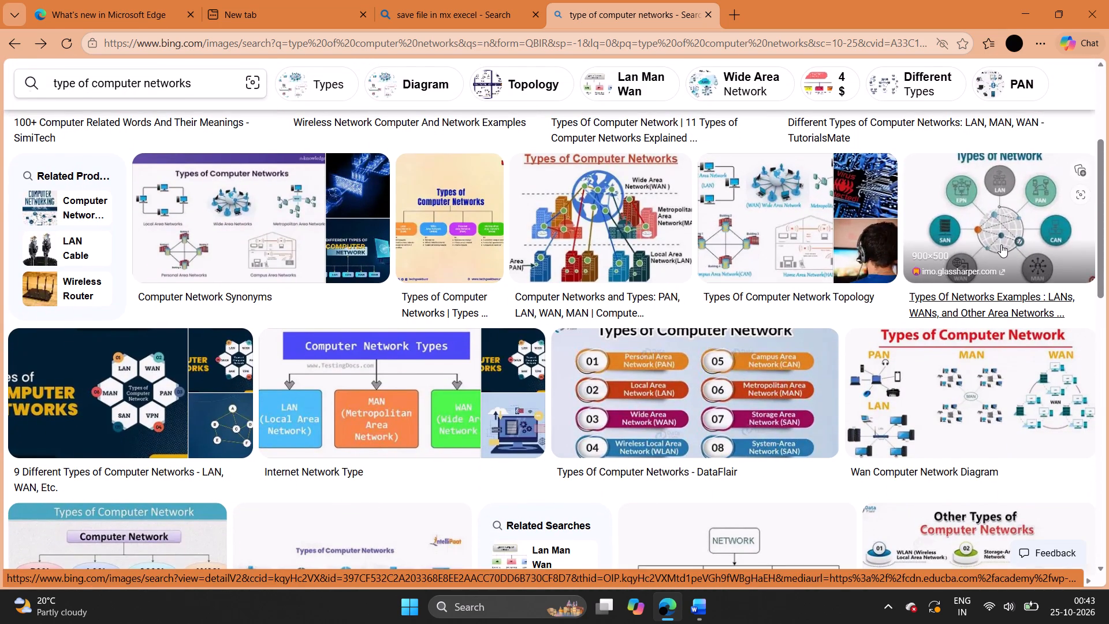
scroll(371, 325, down, 3)
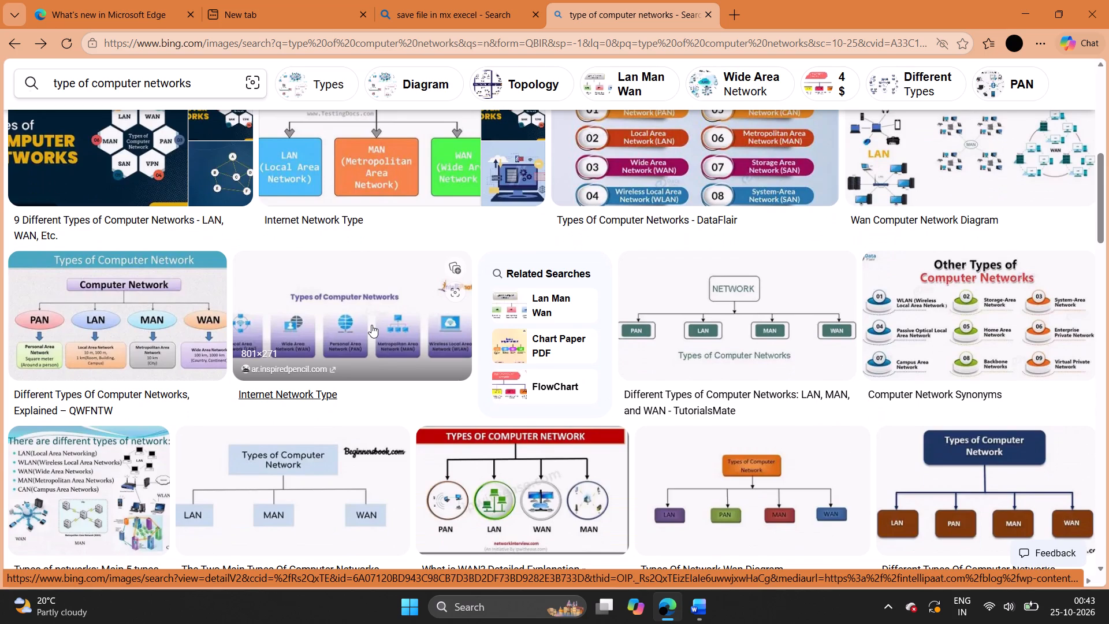
scroll(371, 325, down, 3)
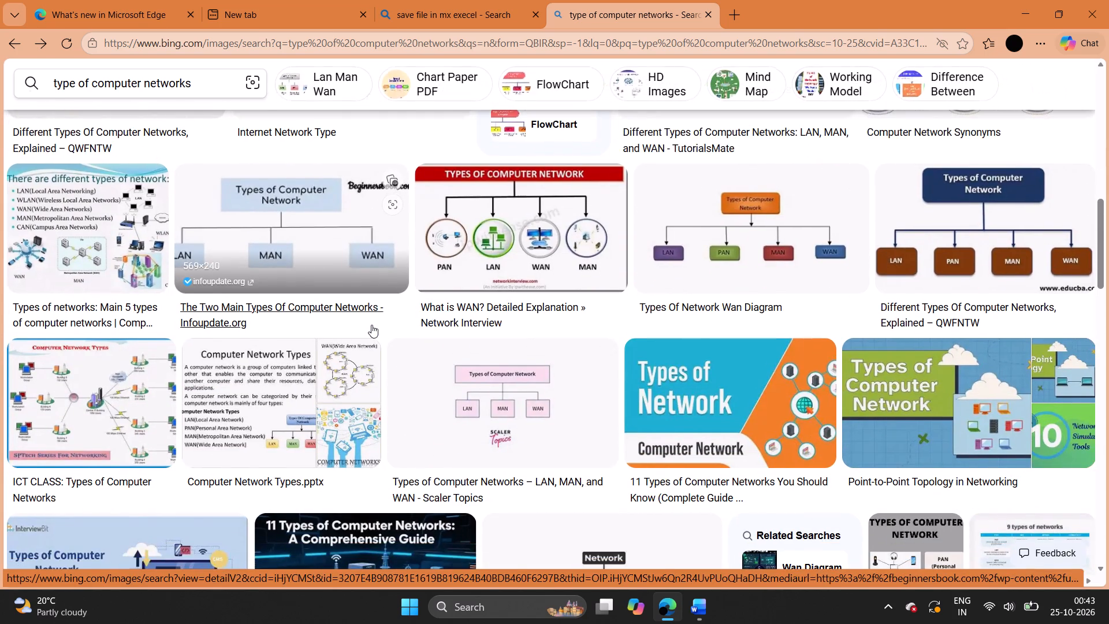
scroll(371, 325, down, 5)
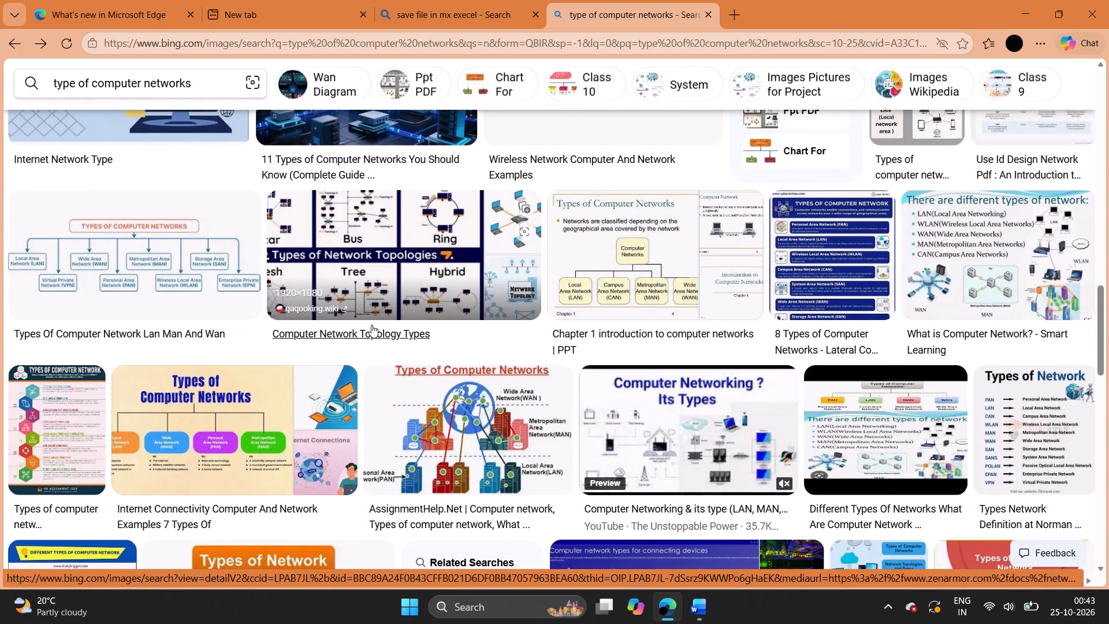
scroll(371, 325, down, 4)
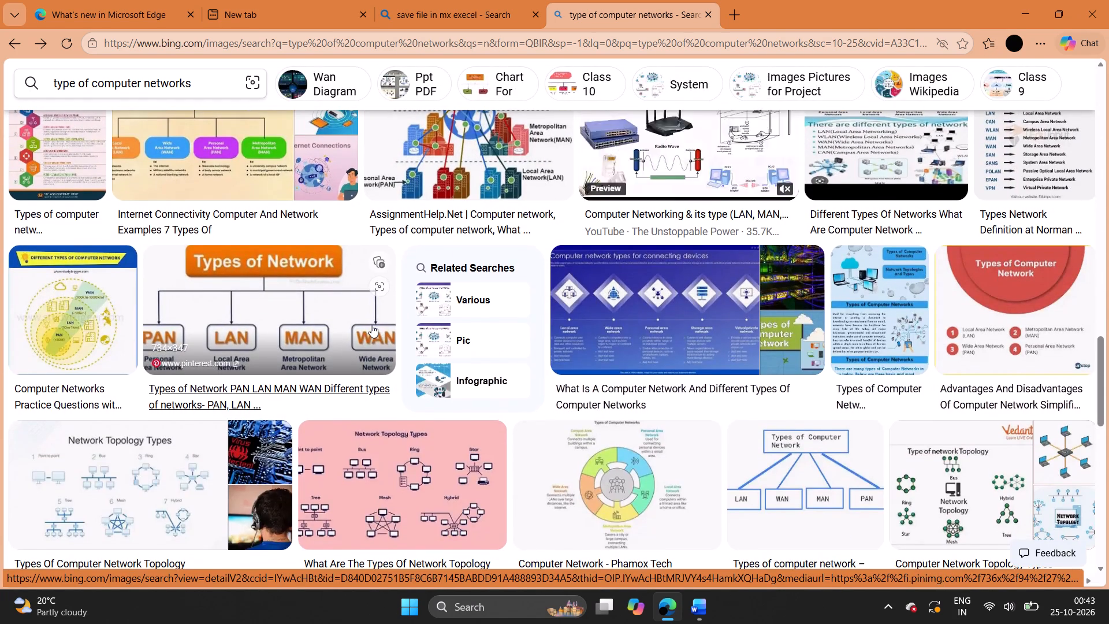
scroll(371, 325, down, 4)
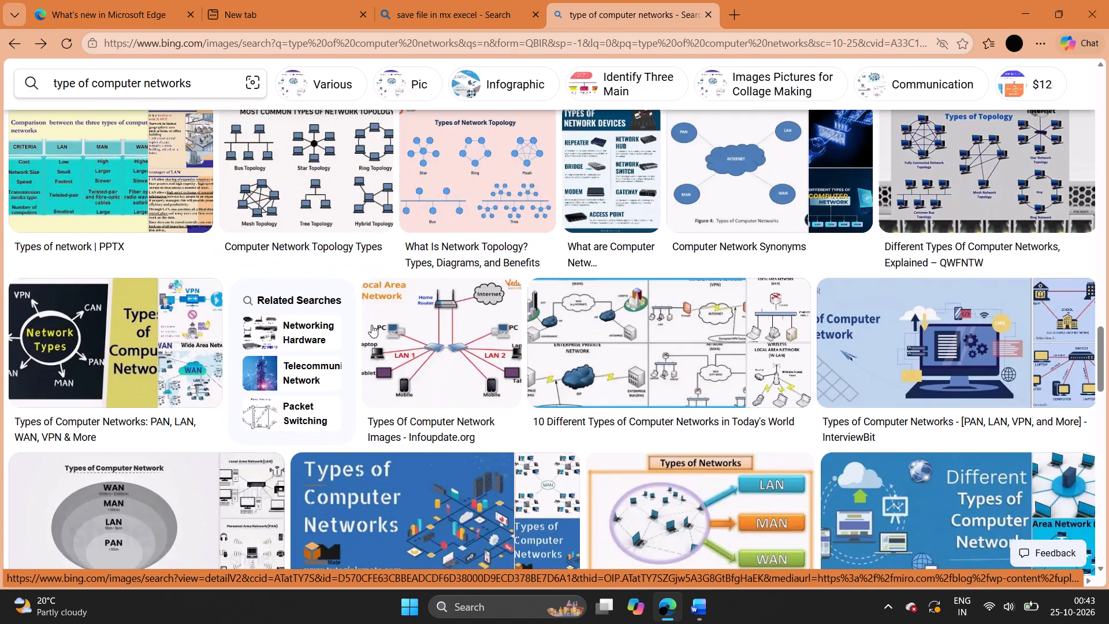
scroll(371, 325, down, 7)
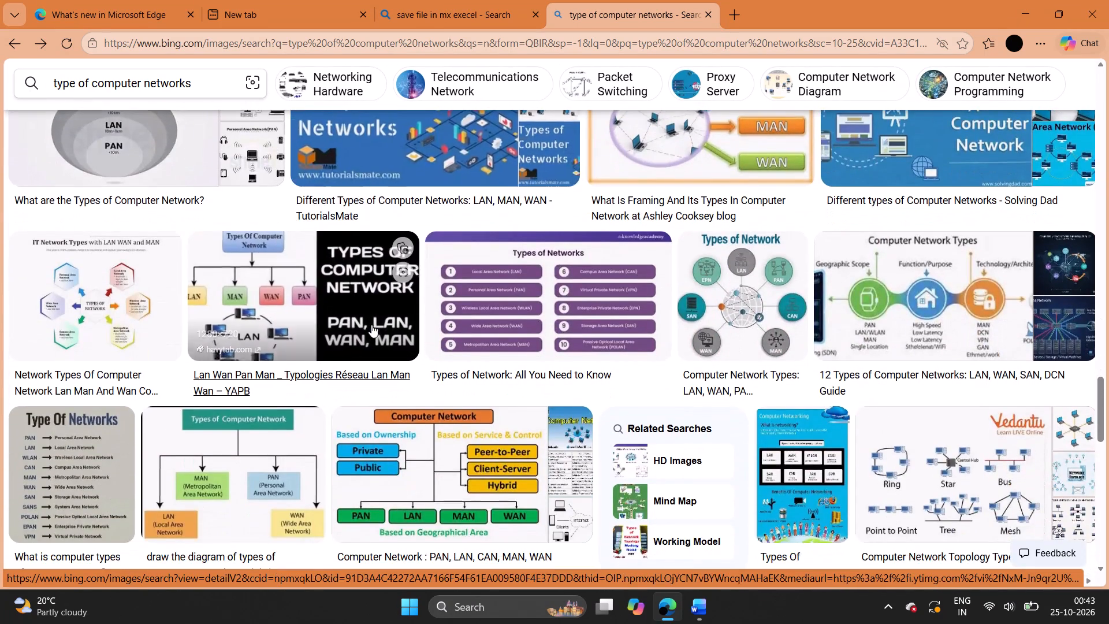
scroll(371, 325, down, 4)
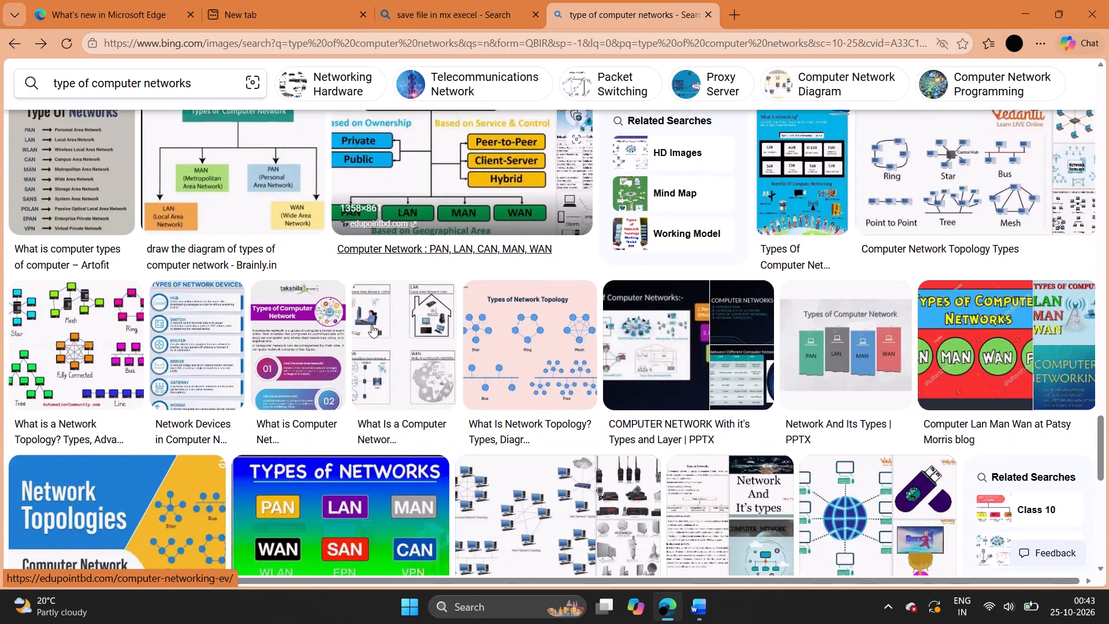
scroll(371, 325, down, 1)
scroll(371, 325, up, 1)
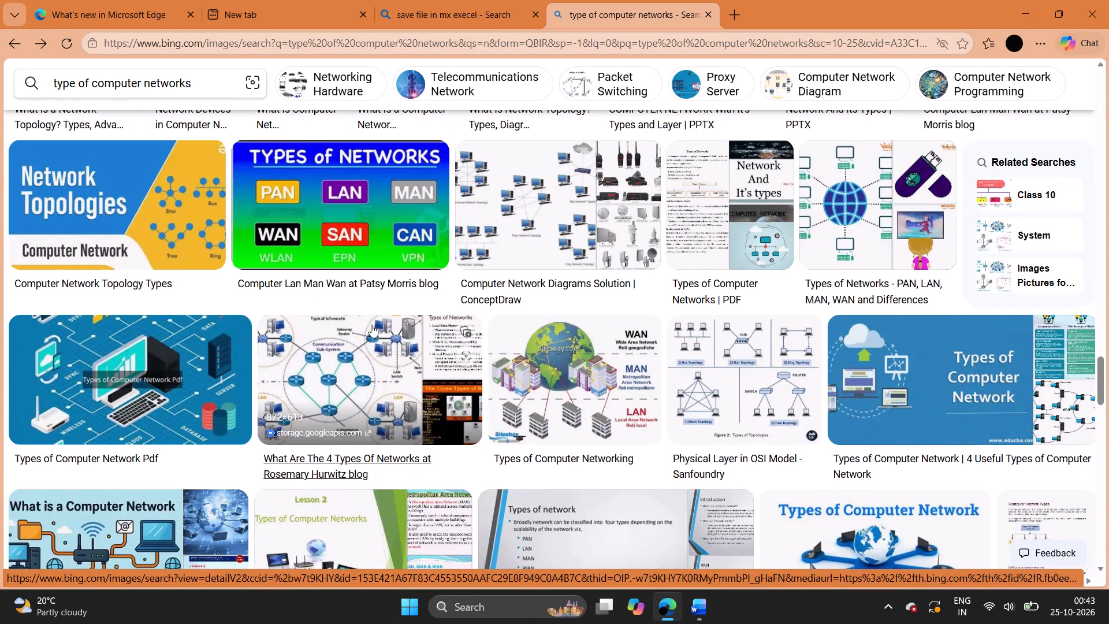
scroll(371, 325, up, 12)
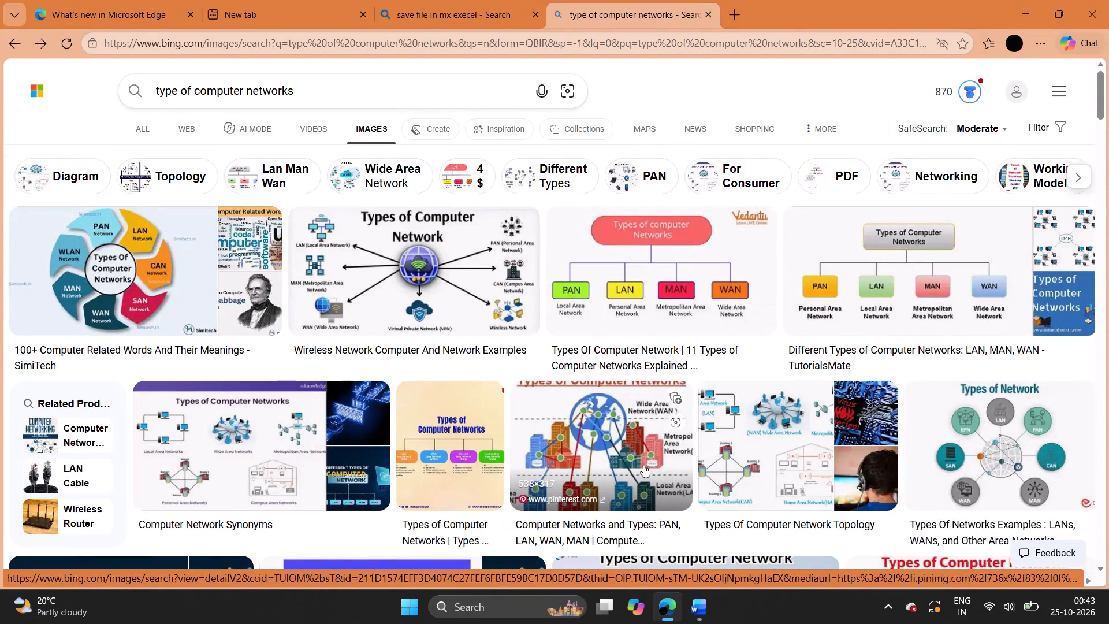
Preview the "Types Of Networks Examples" picture with the EDUCBA logo and look through its related images.
click(942, 421)
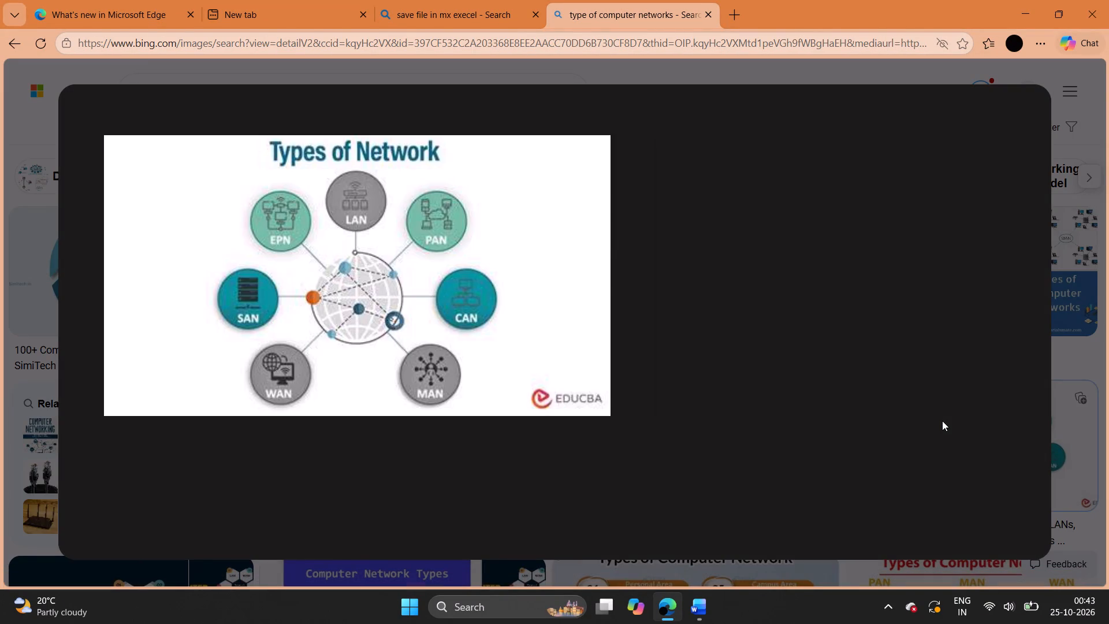
scroll(564, 321, down, 1)
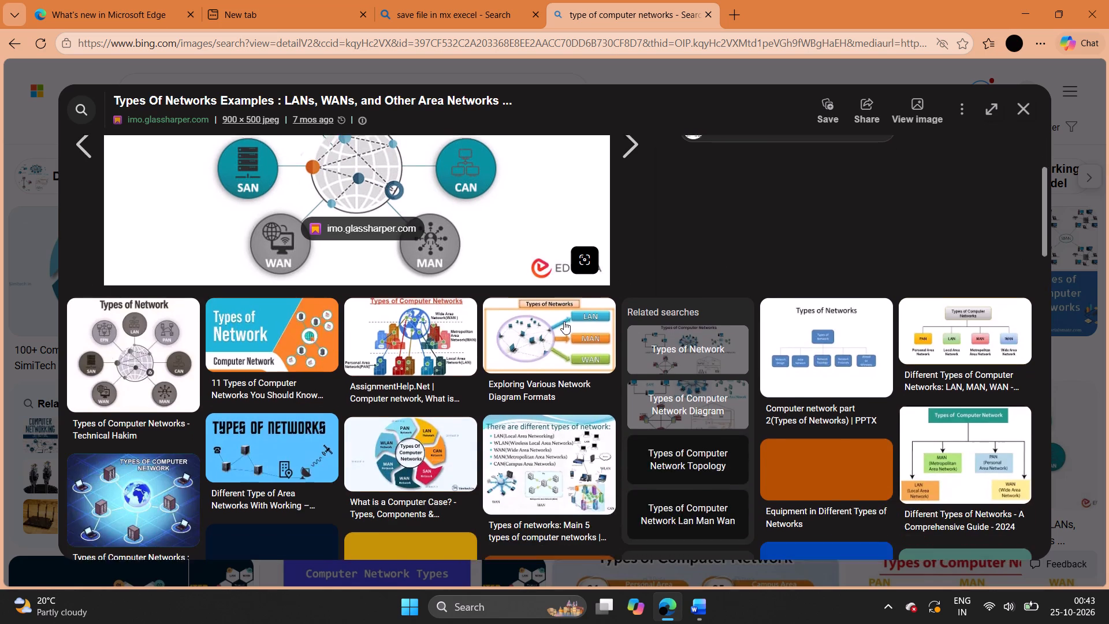
scroll(564, 321, down, 2)
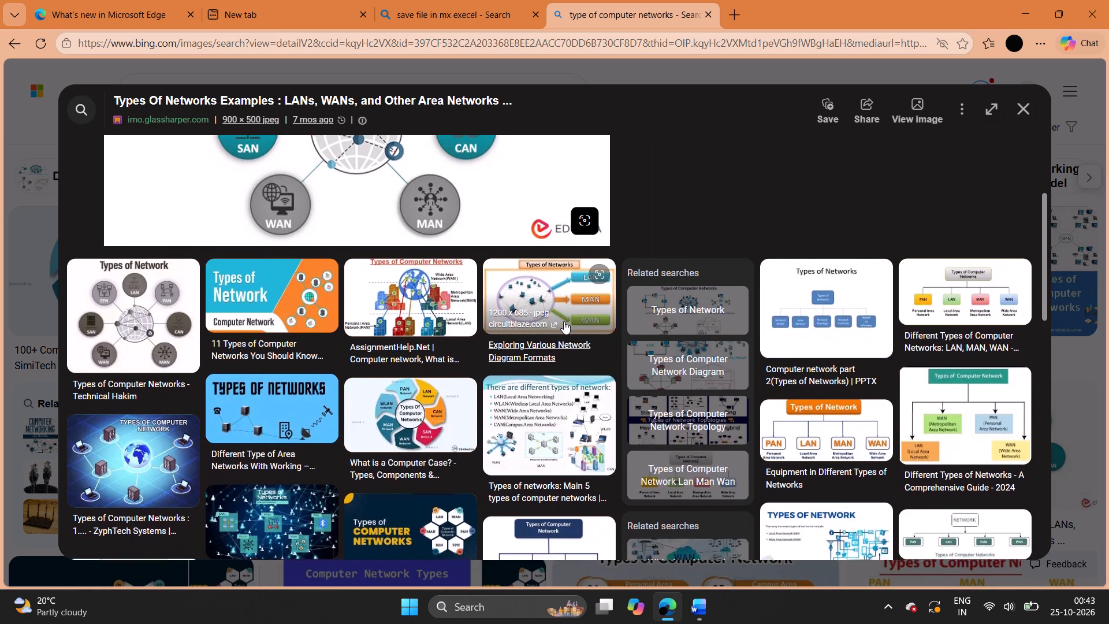
scroll(564, 321, down, 1)
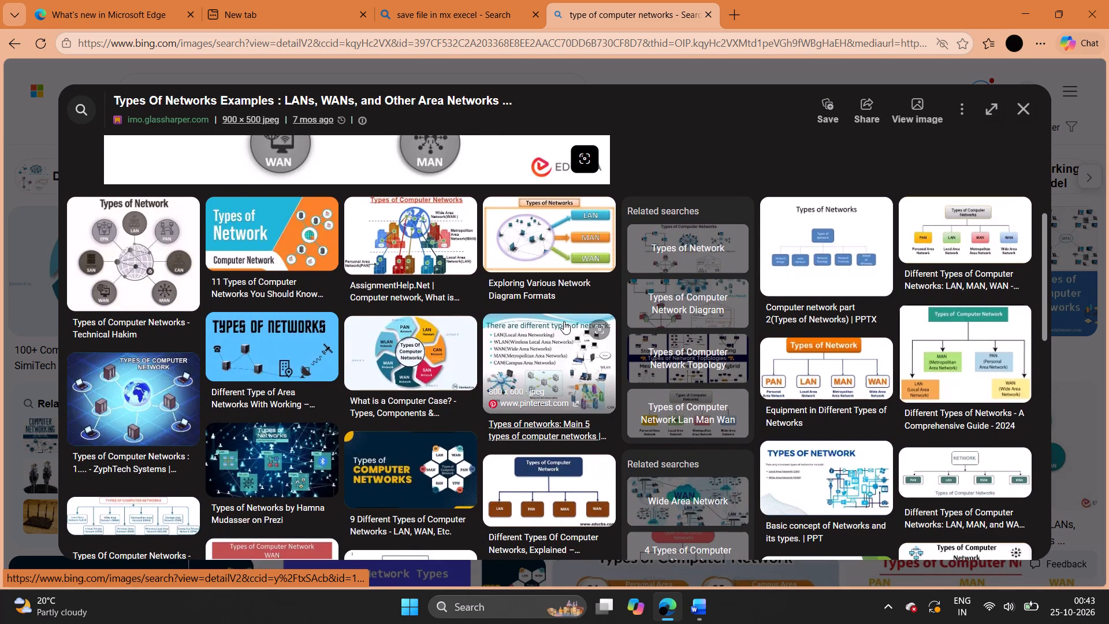
Close the EDUCBA picture preview and open the "Wireless Network Computer And Network Examples" picture from the image results.
scroll(564, 321, up, 6)
right_click(316, 248)
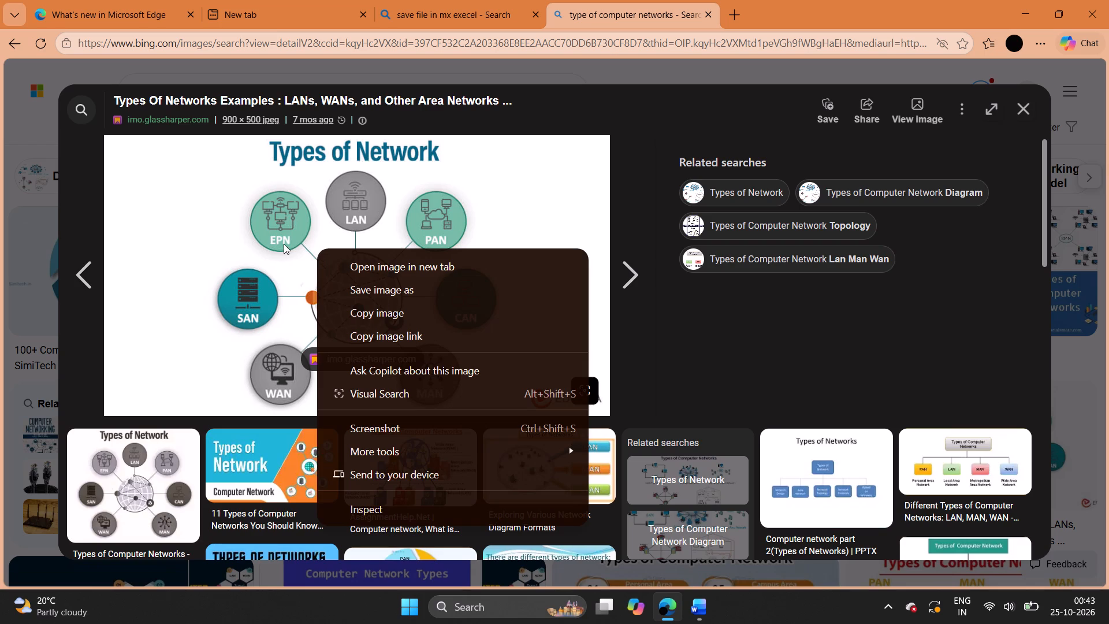
click(1015, 107)
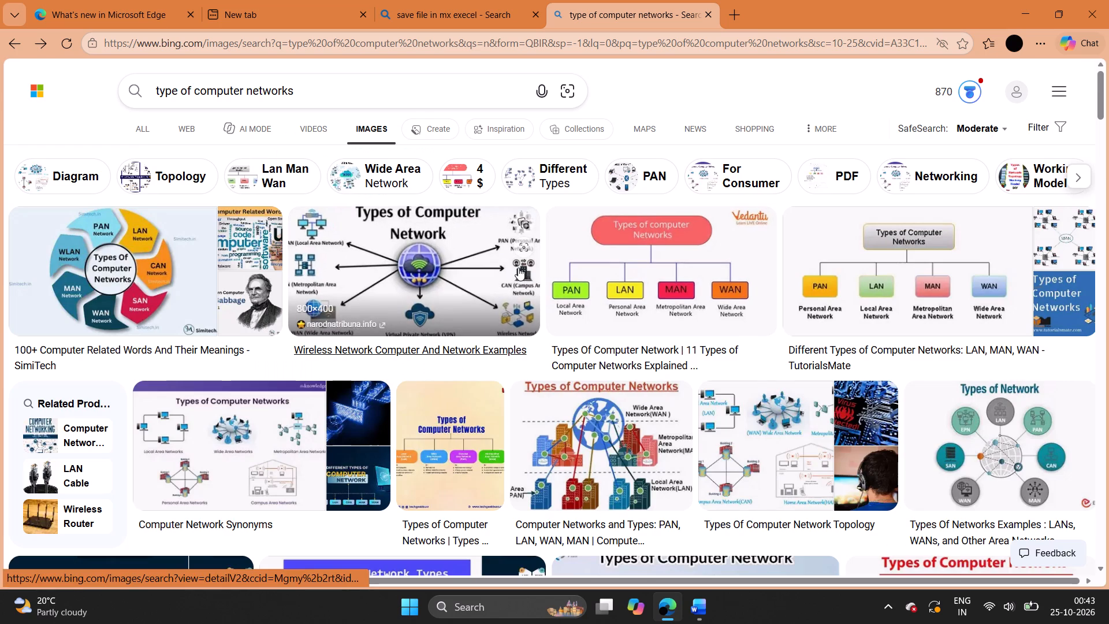
click(518, 268)
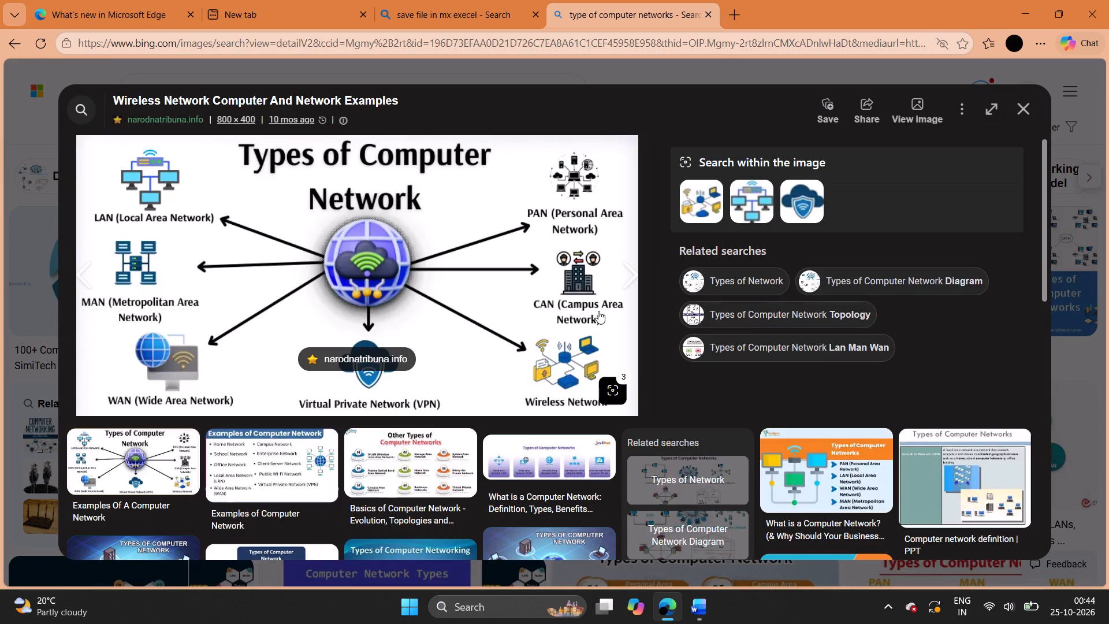
Copy the previewed "Types of Computer Network" picture and try to paste it twice in Word on the page after the "Netwiiork" caption.
scroll(598, 311, down, 2)
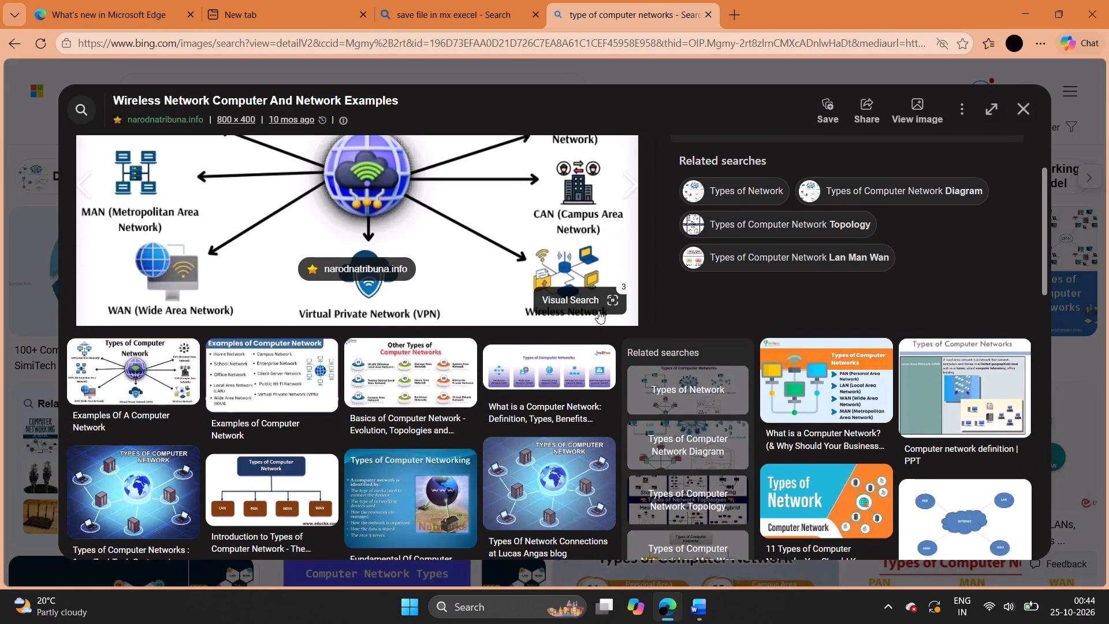
scroll(598, 311, down, 4)
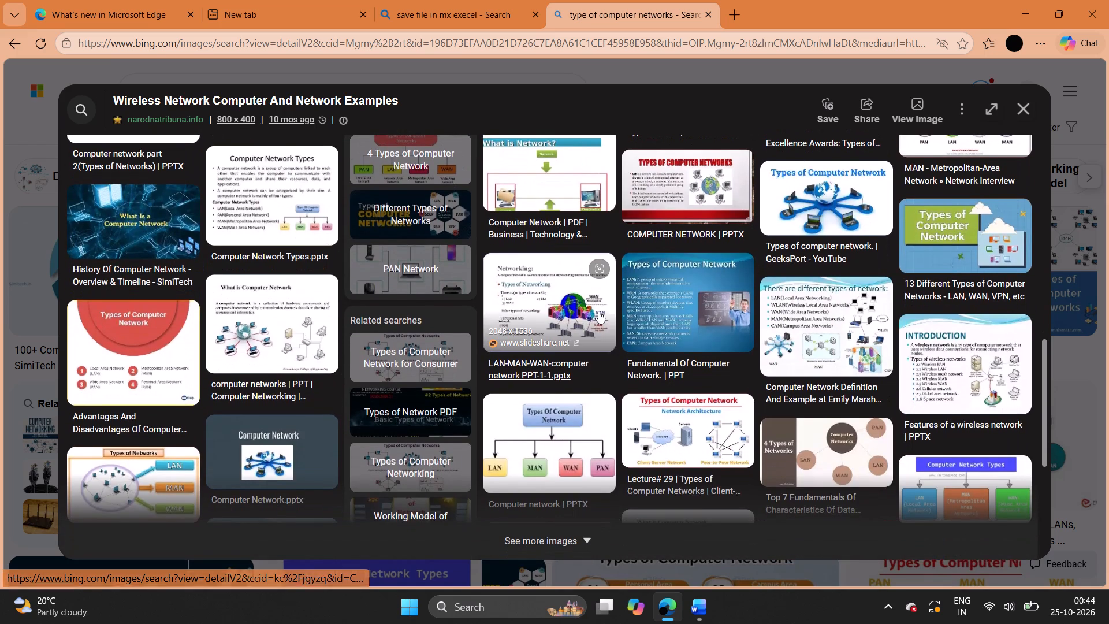
scroll(598, 311, down, 3)
scroll(598, 311, up, 2)
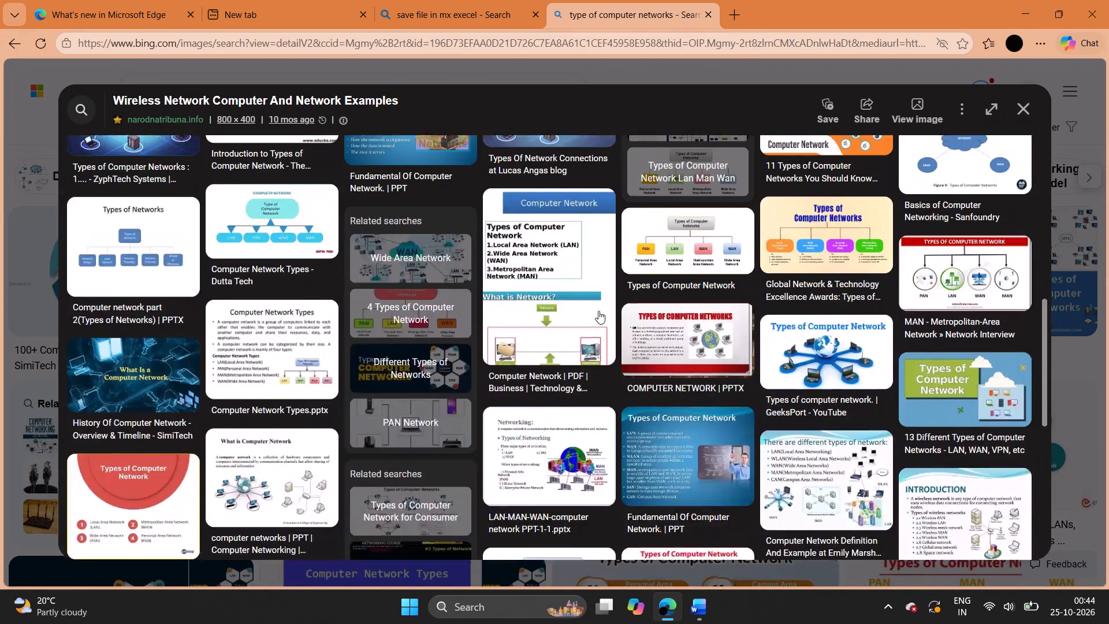
scroll(598, 311, up, 6)
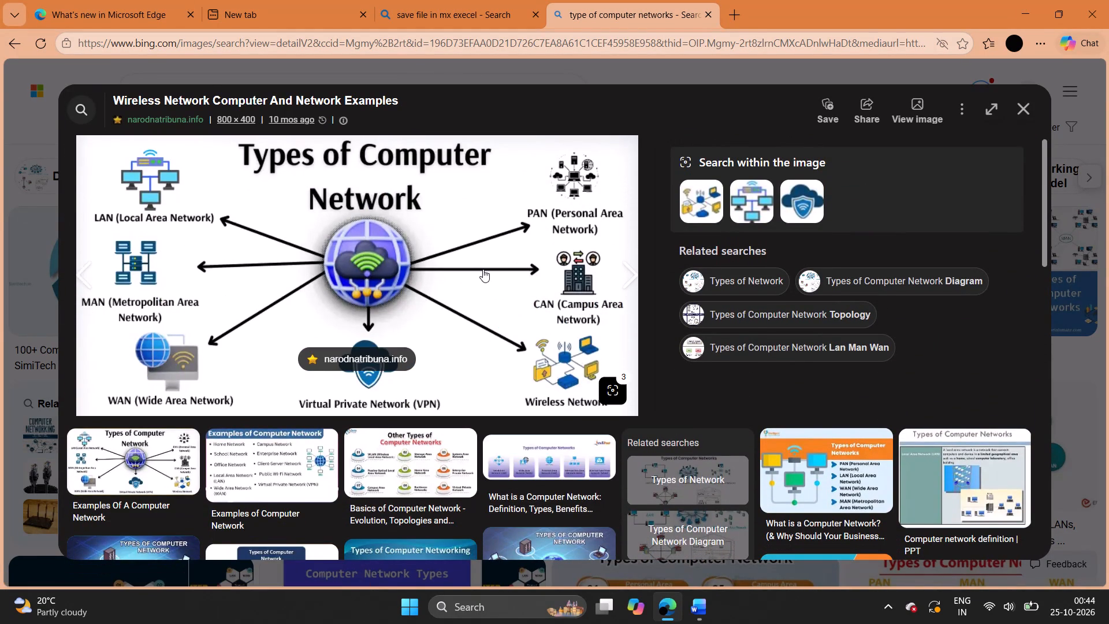
right_click(483, 269)
click(553, 337)
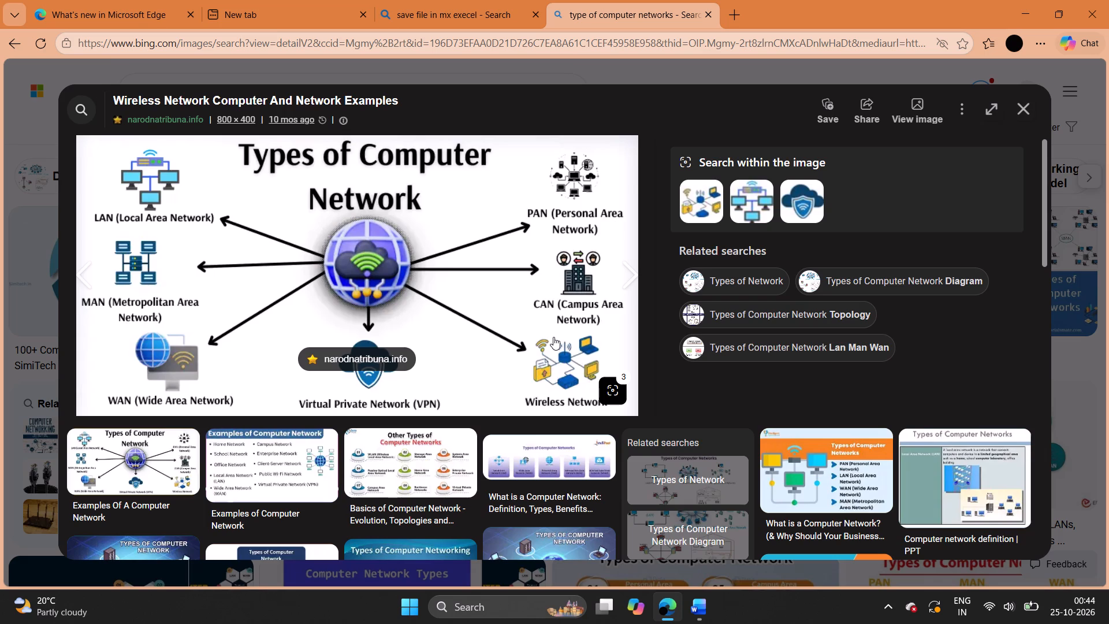
click(693, 604)
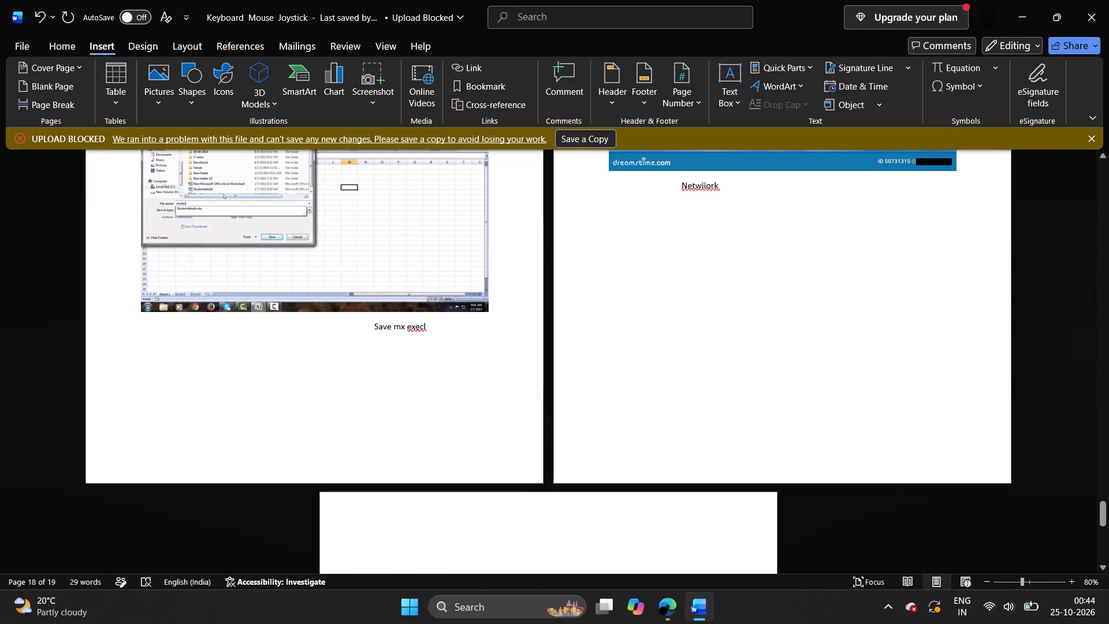
key(ctrl+v)
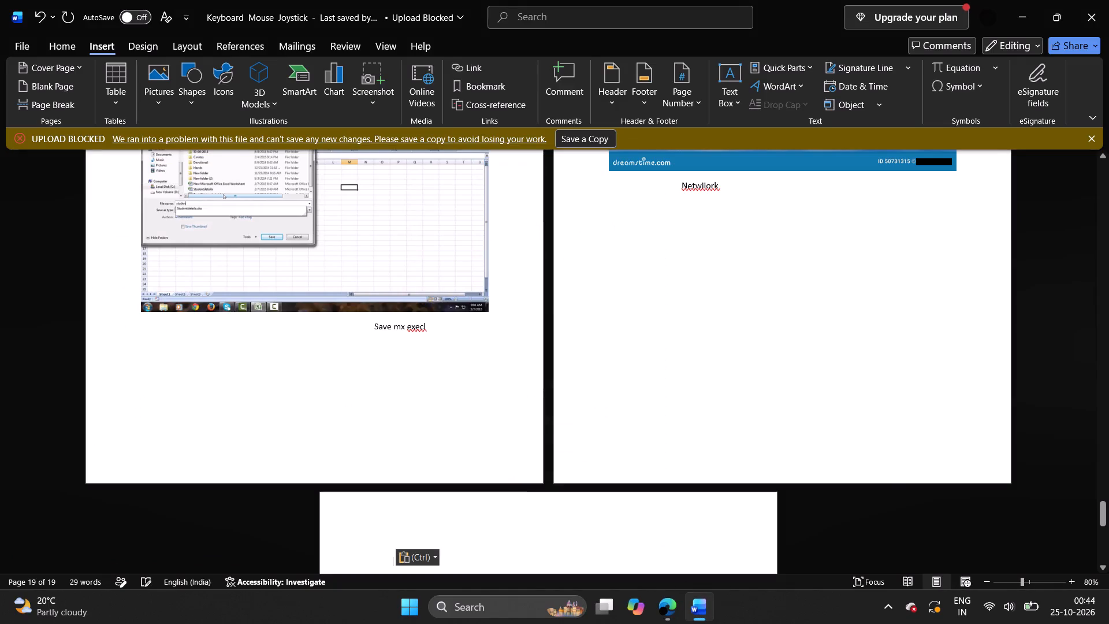
key(ctrl+v)
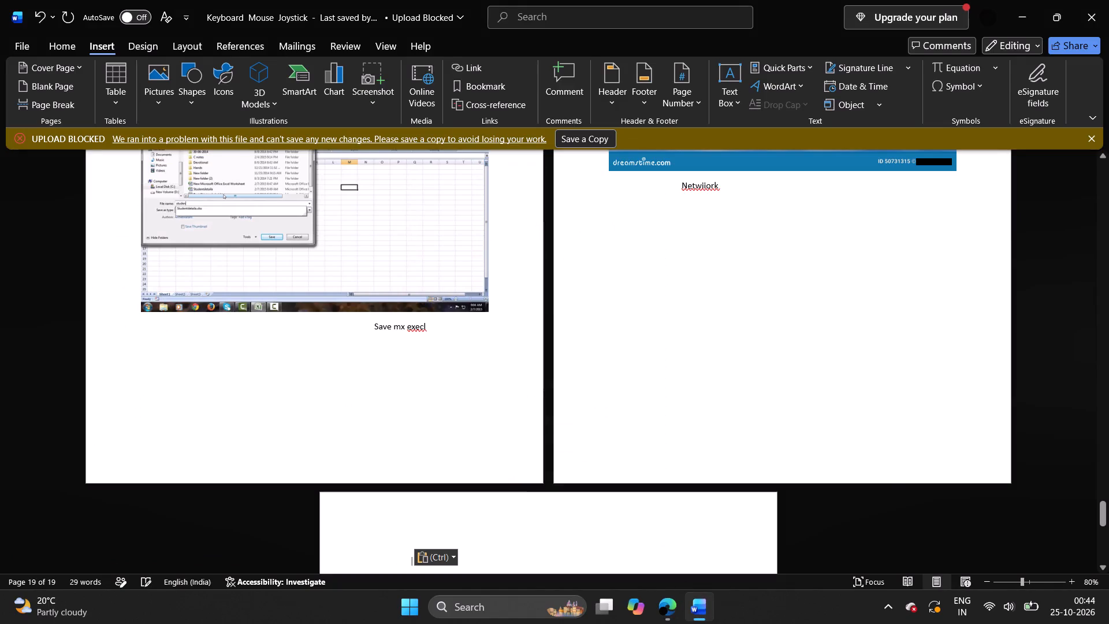
Switch back to Edge and copy the same "Types of Computer Network" picture again.
click(664, 614)
right_click(359, 260)
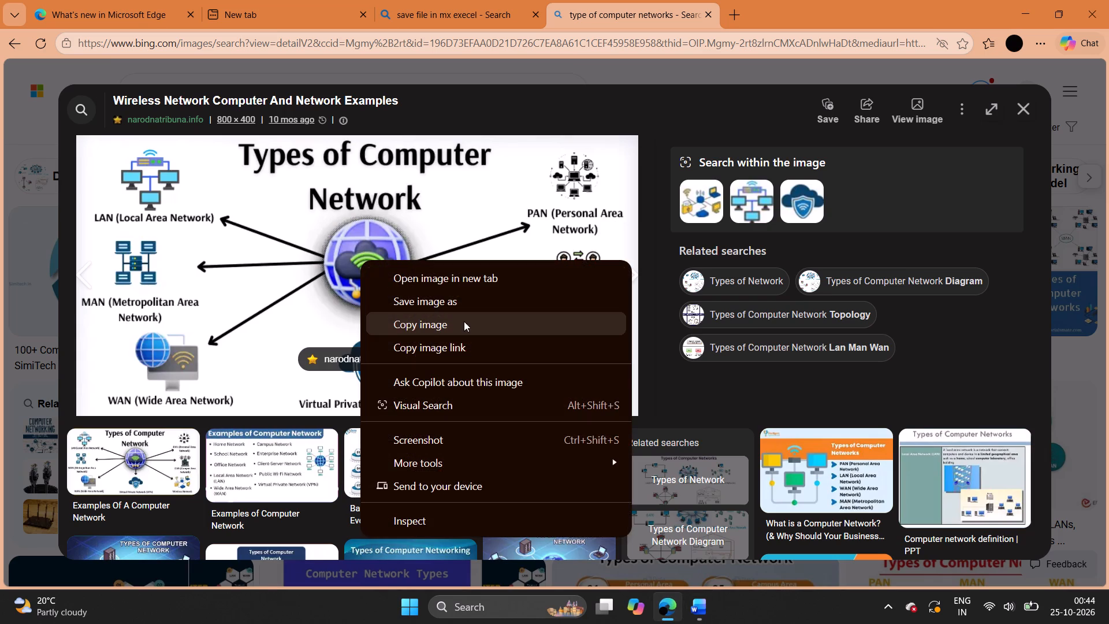
Save the previewed types of computer network picture to New folder as types-of-computer-network-names-images.
click(440, 302)
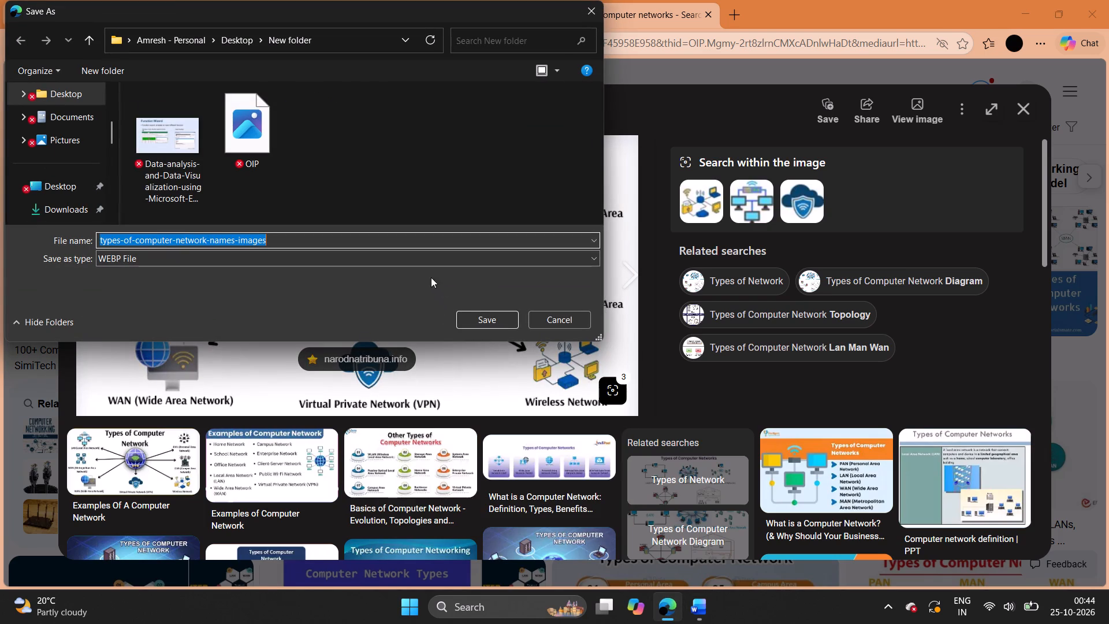
click(482, 313)
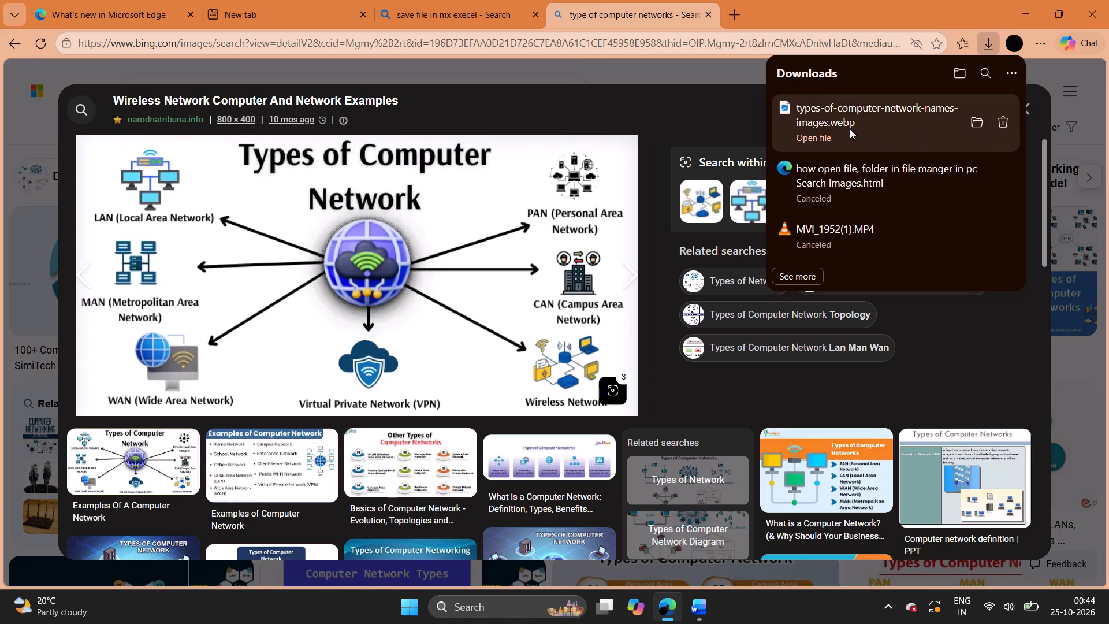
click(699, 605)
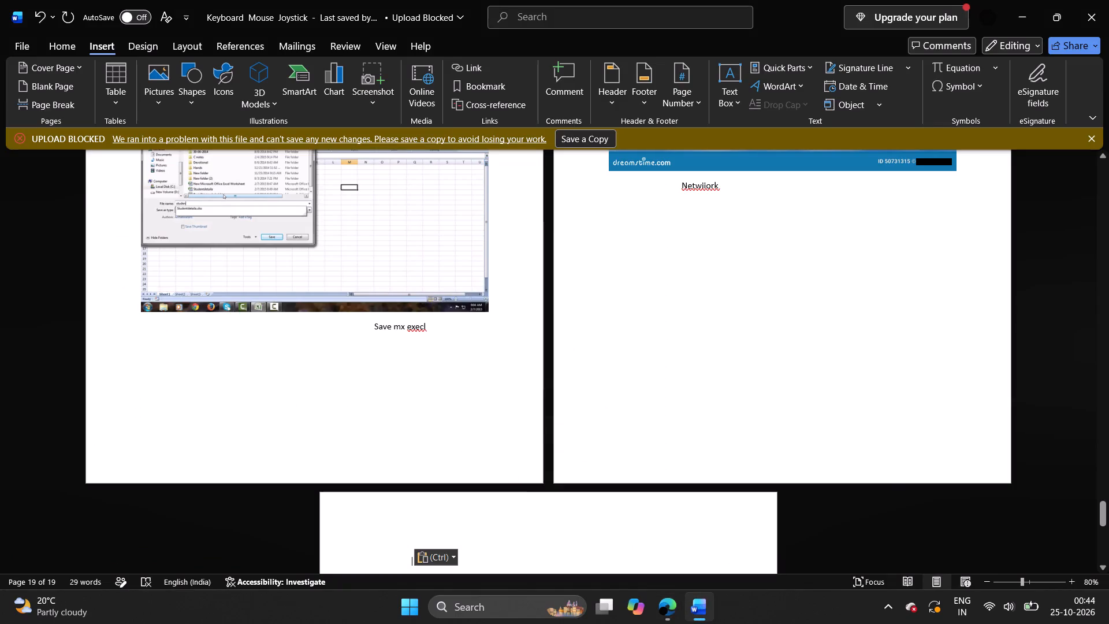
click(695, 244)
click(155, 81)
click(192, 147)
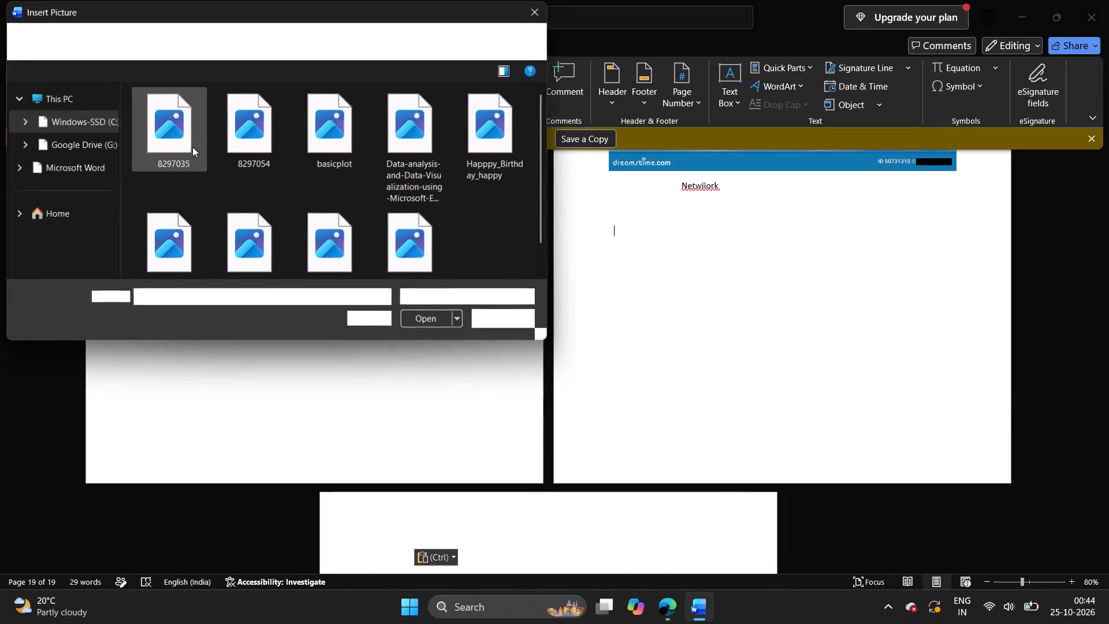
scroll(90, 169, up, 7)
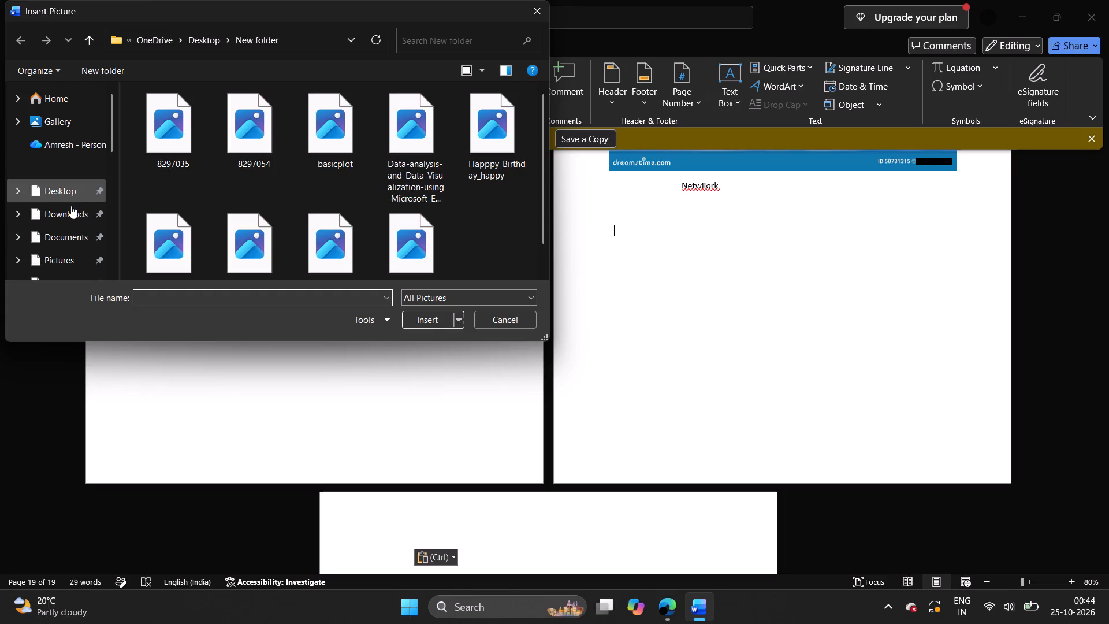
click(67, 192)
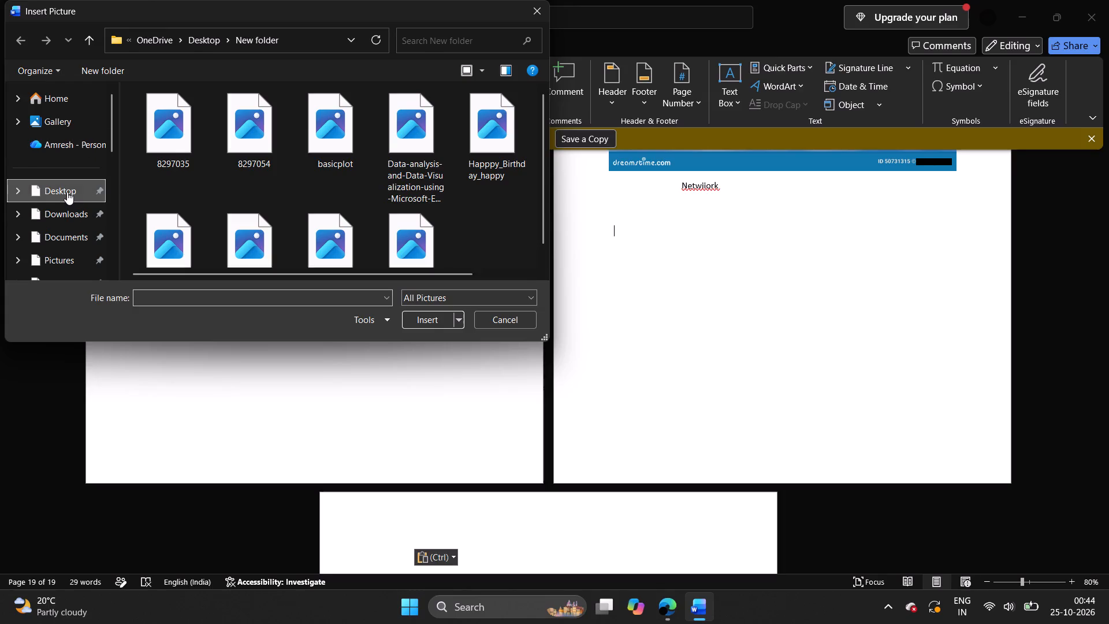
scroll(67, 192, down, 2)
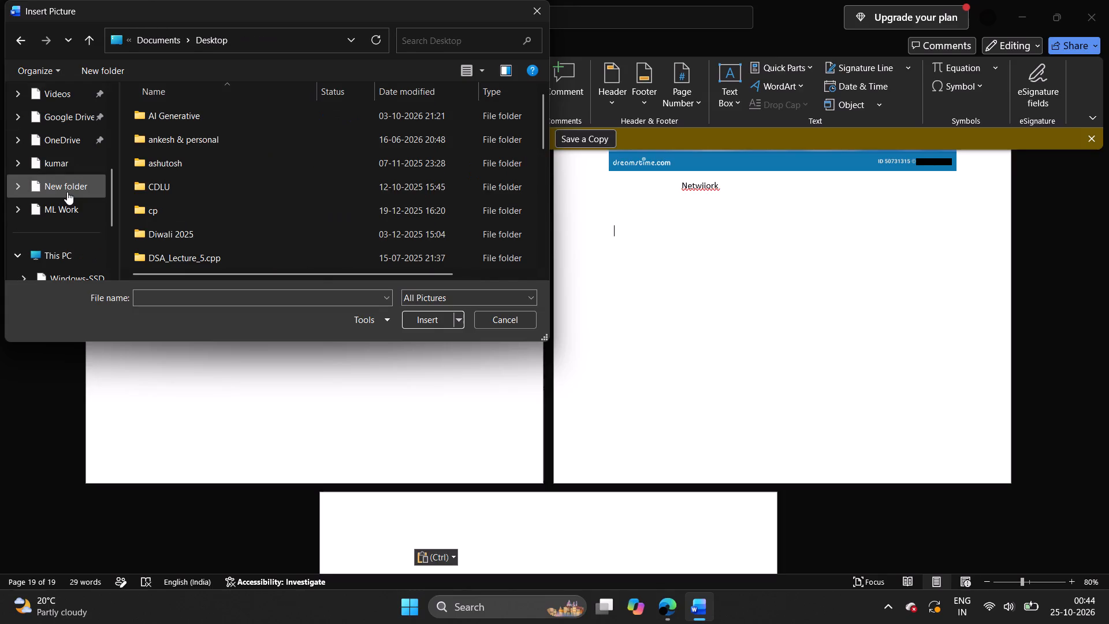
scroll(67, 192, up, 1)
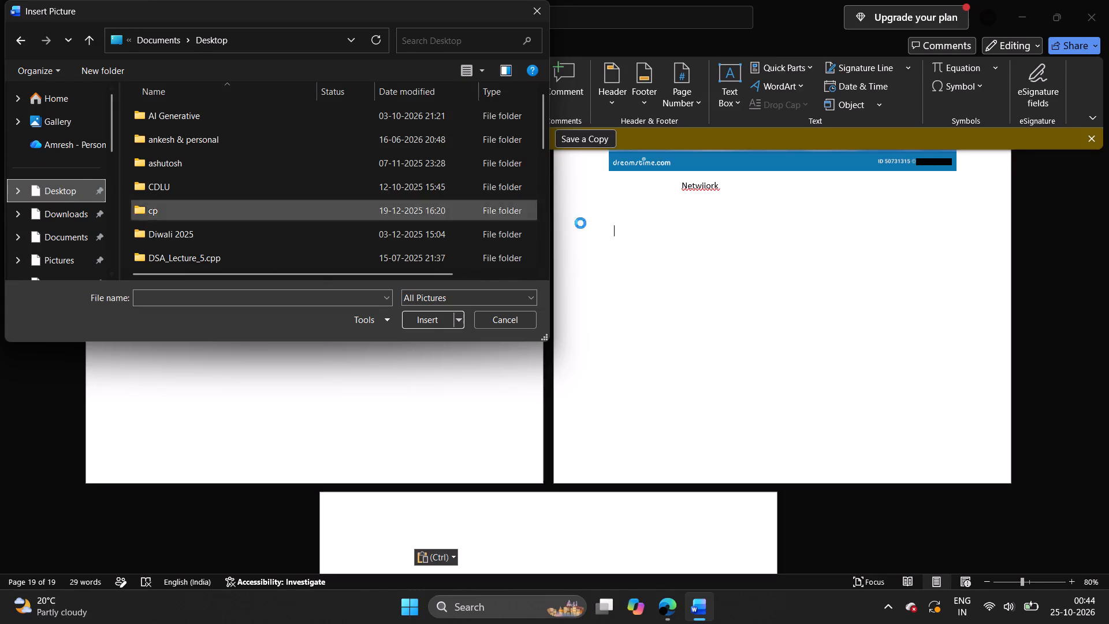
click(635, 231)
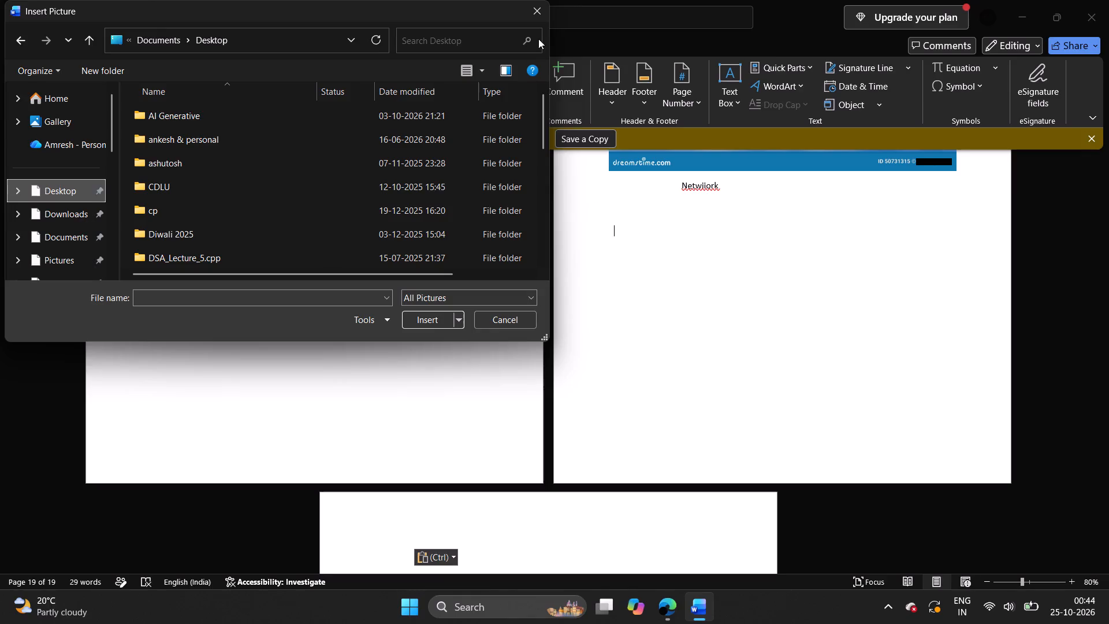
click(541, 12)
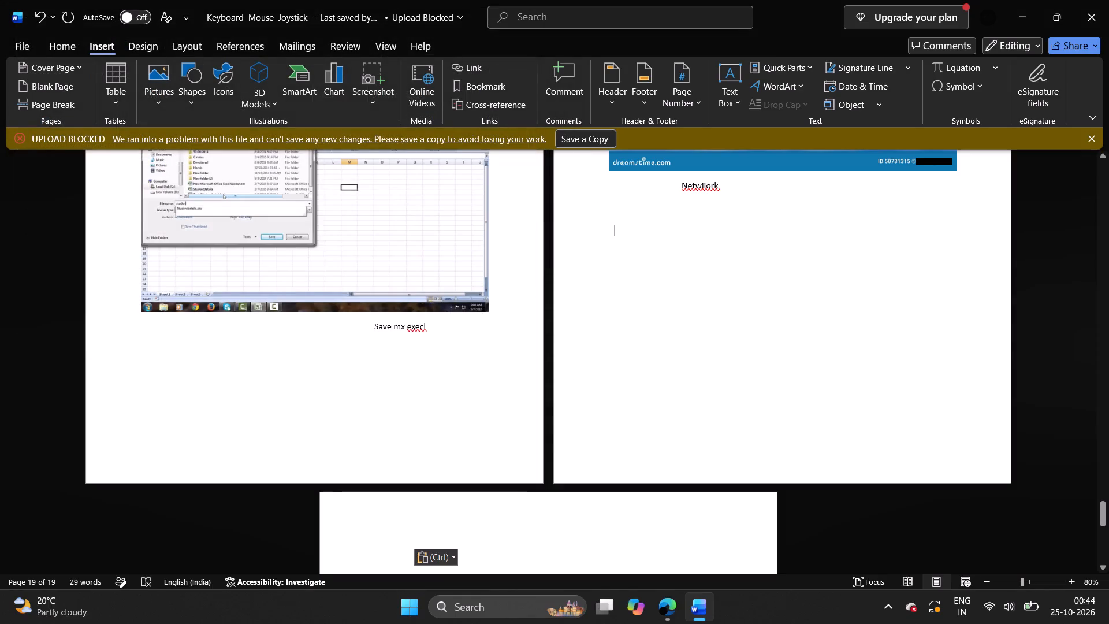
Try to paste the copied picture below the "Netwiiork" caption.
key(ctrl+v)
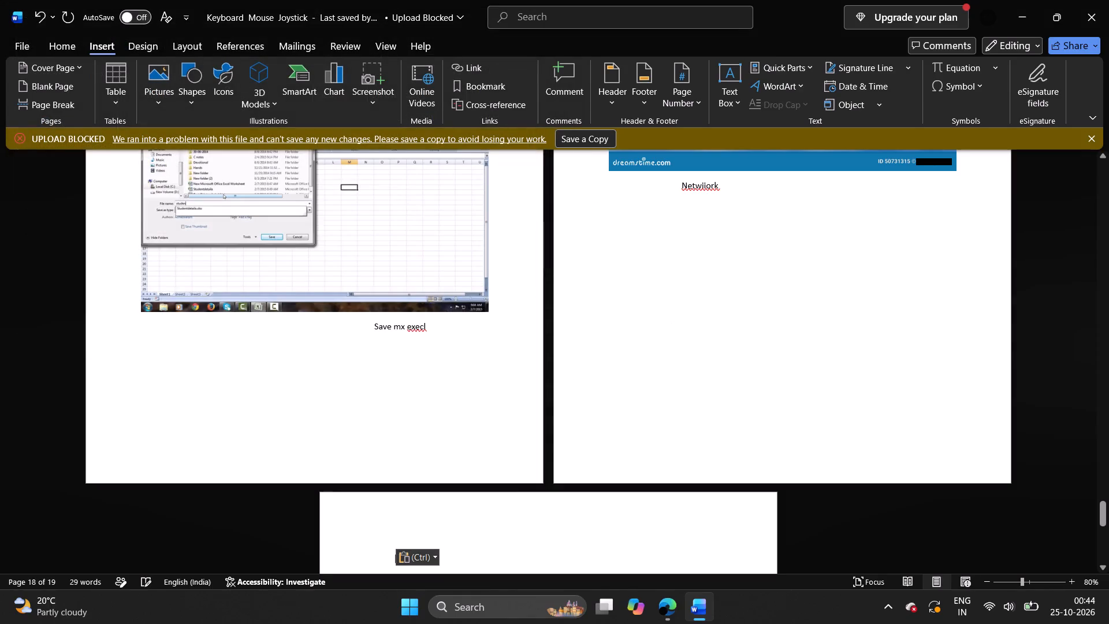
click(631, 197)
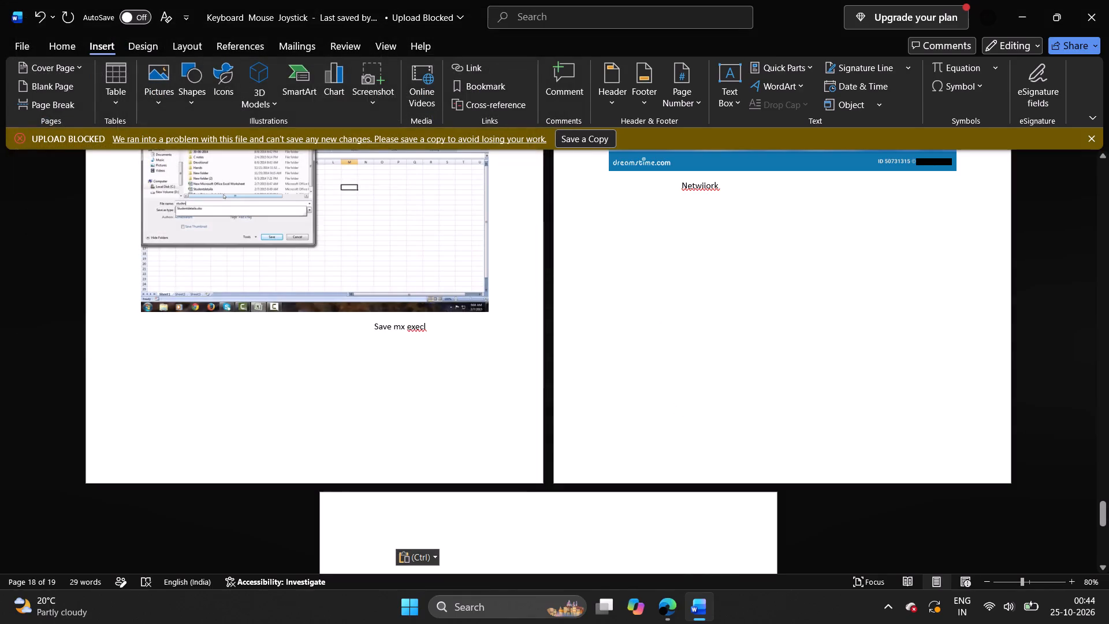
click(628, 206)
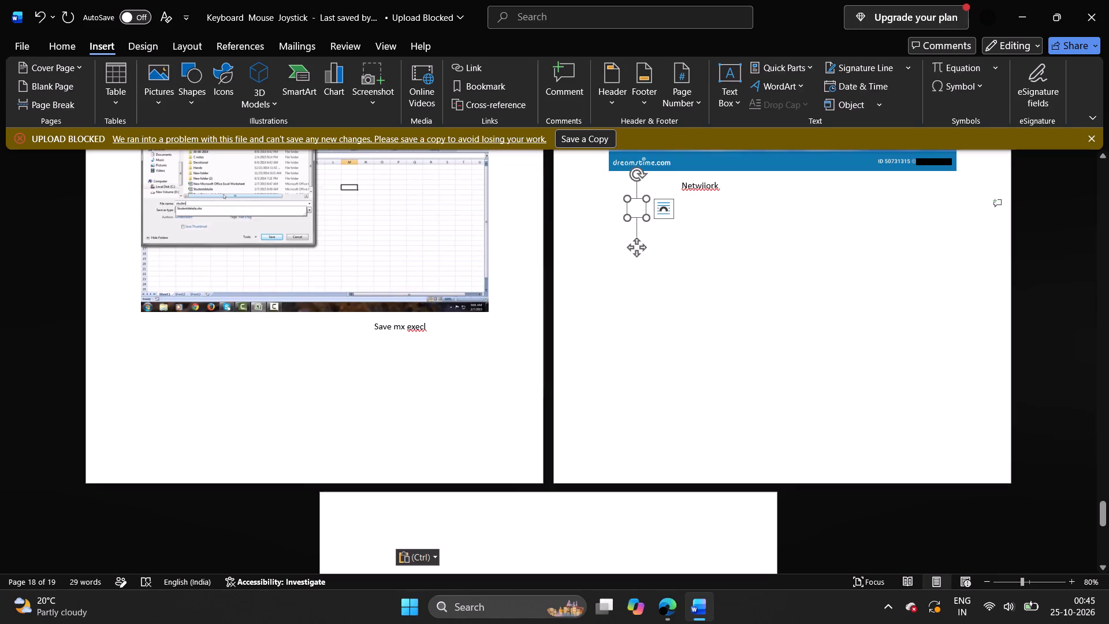
Start a new line directly below the "Netwiiork" caption.
click(740, 186)
key(Return)
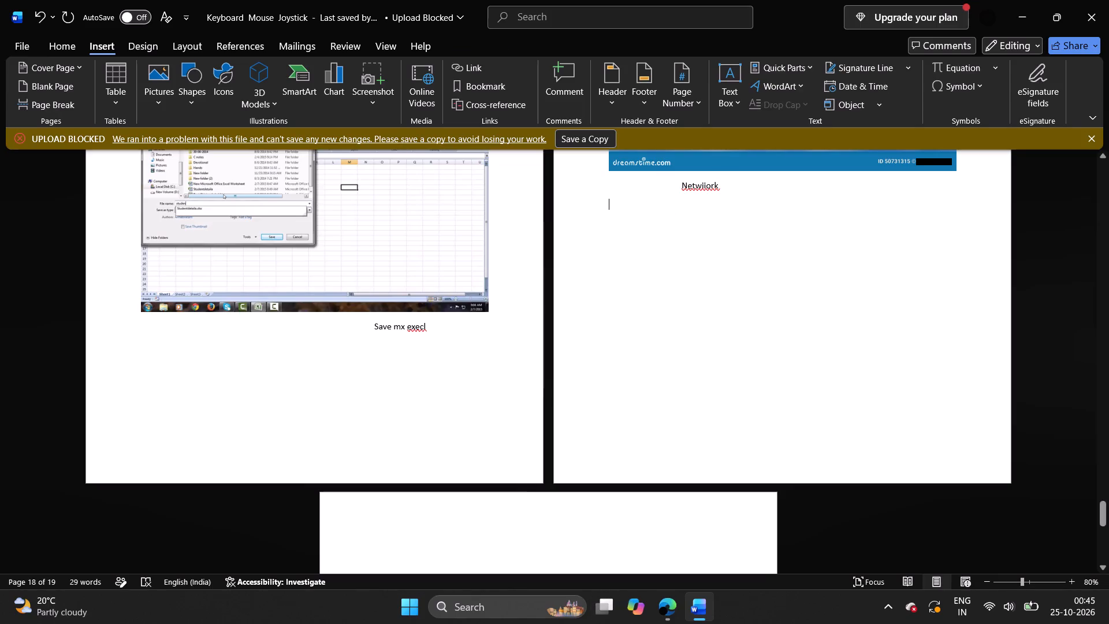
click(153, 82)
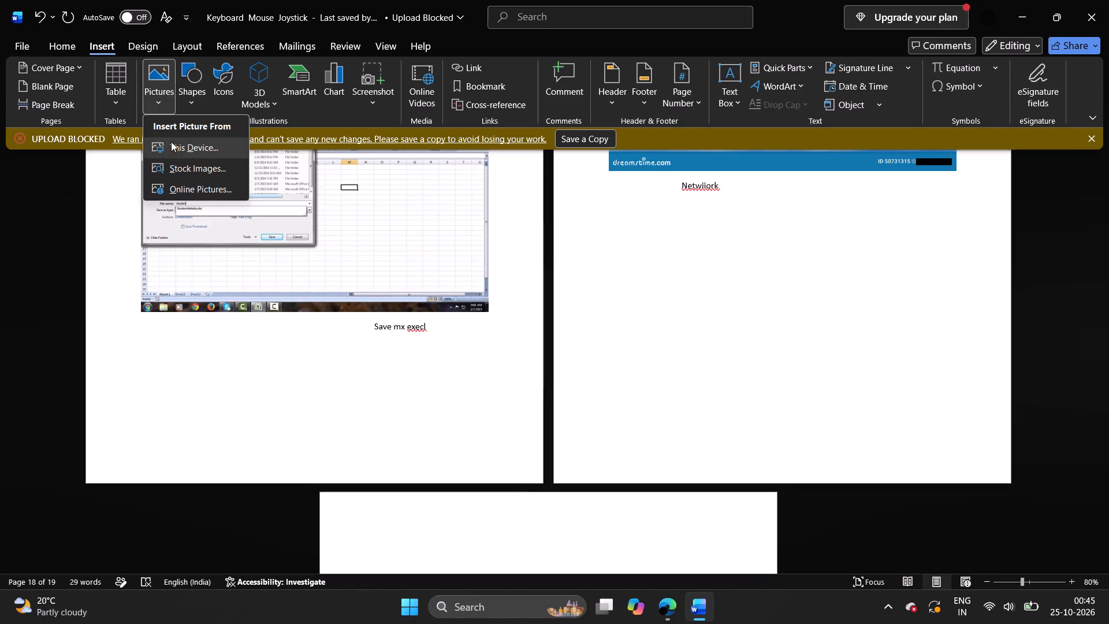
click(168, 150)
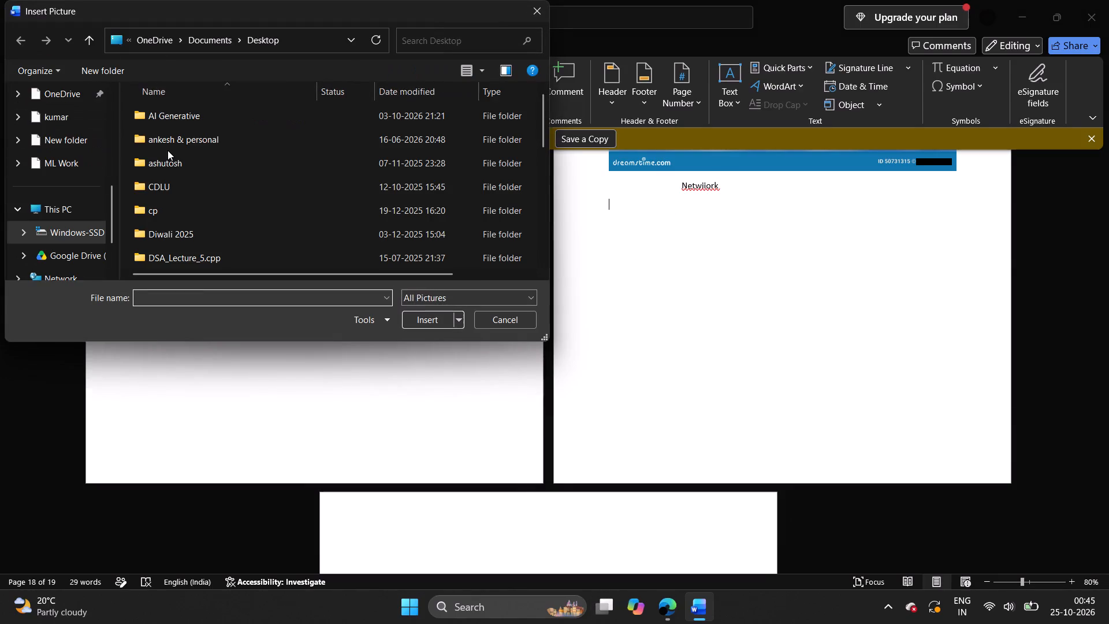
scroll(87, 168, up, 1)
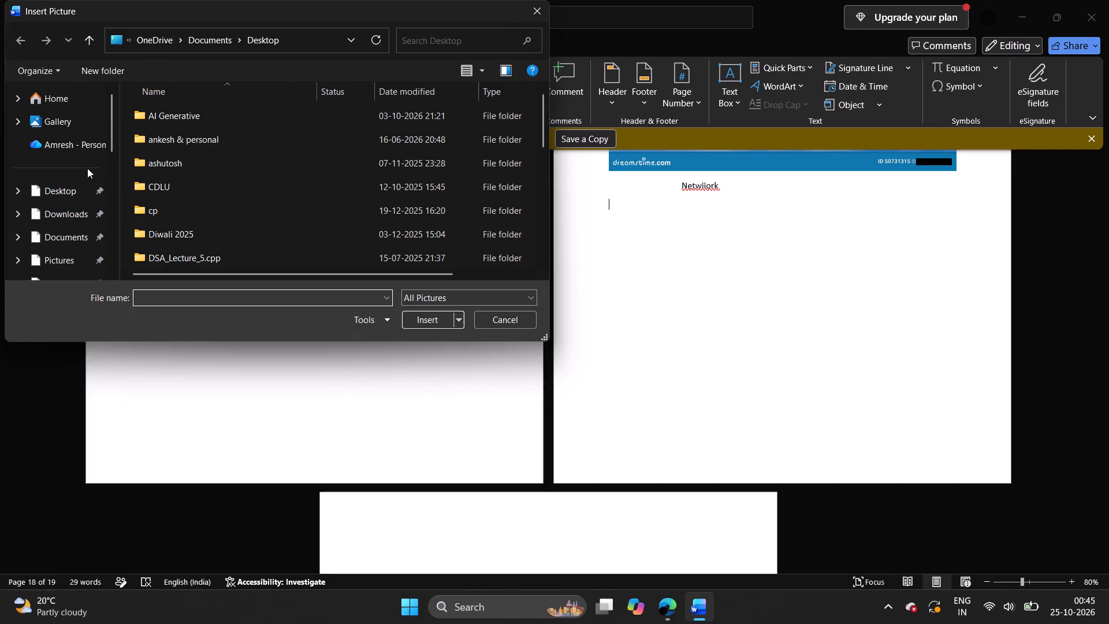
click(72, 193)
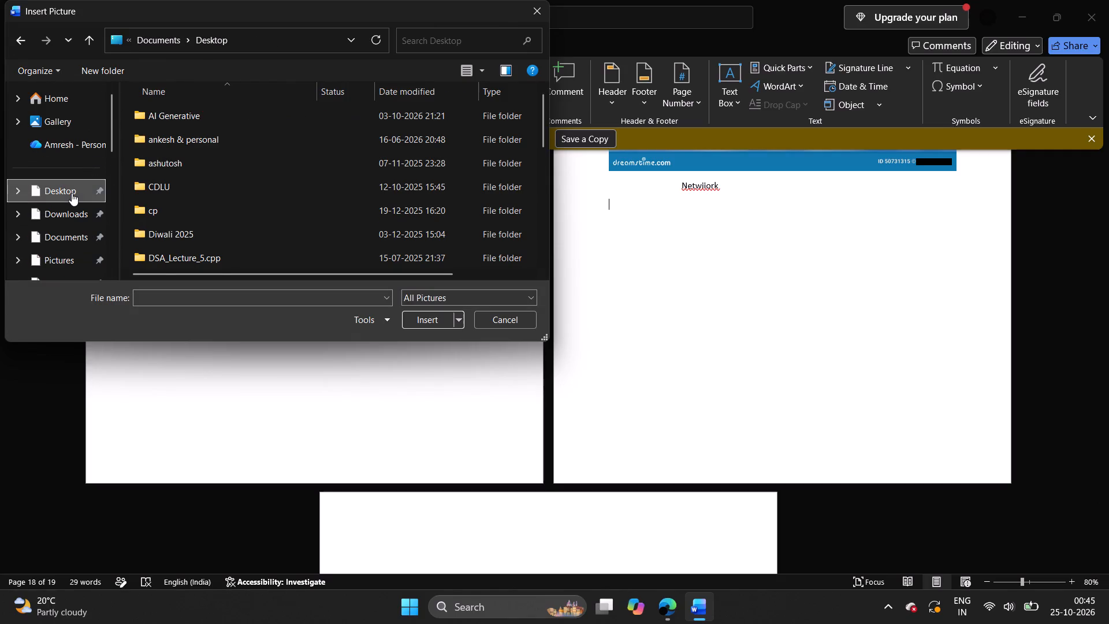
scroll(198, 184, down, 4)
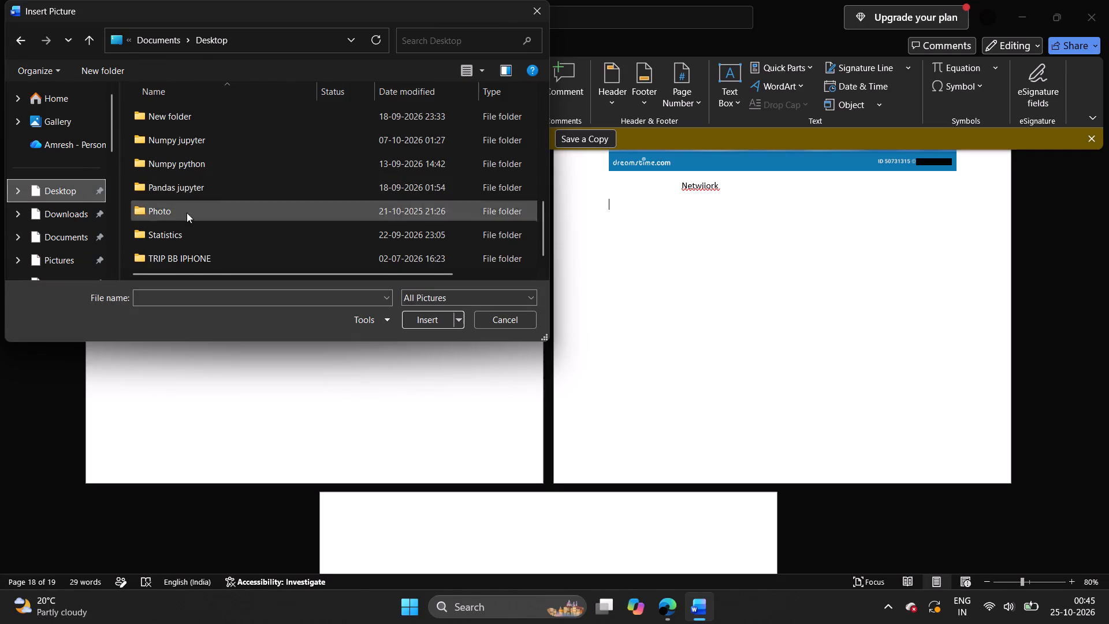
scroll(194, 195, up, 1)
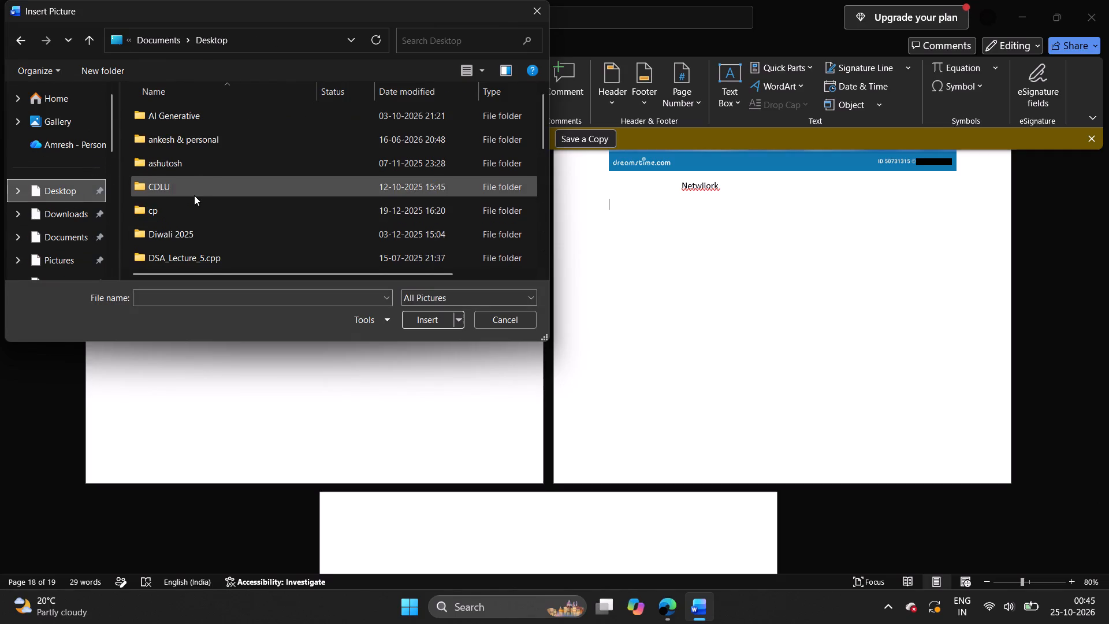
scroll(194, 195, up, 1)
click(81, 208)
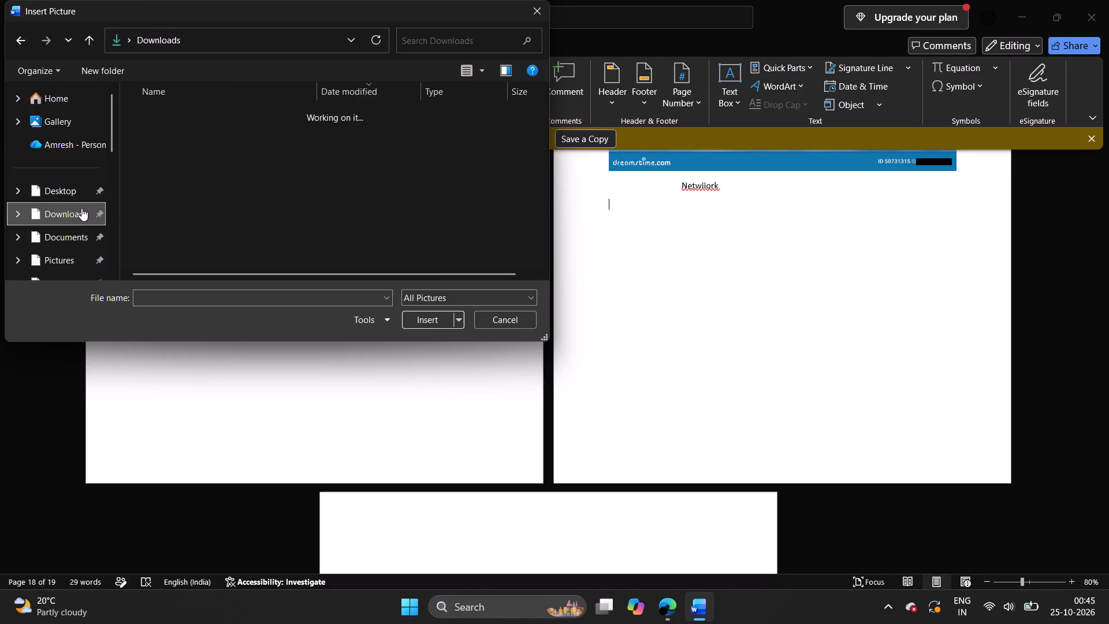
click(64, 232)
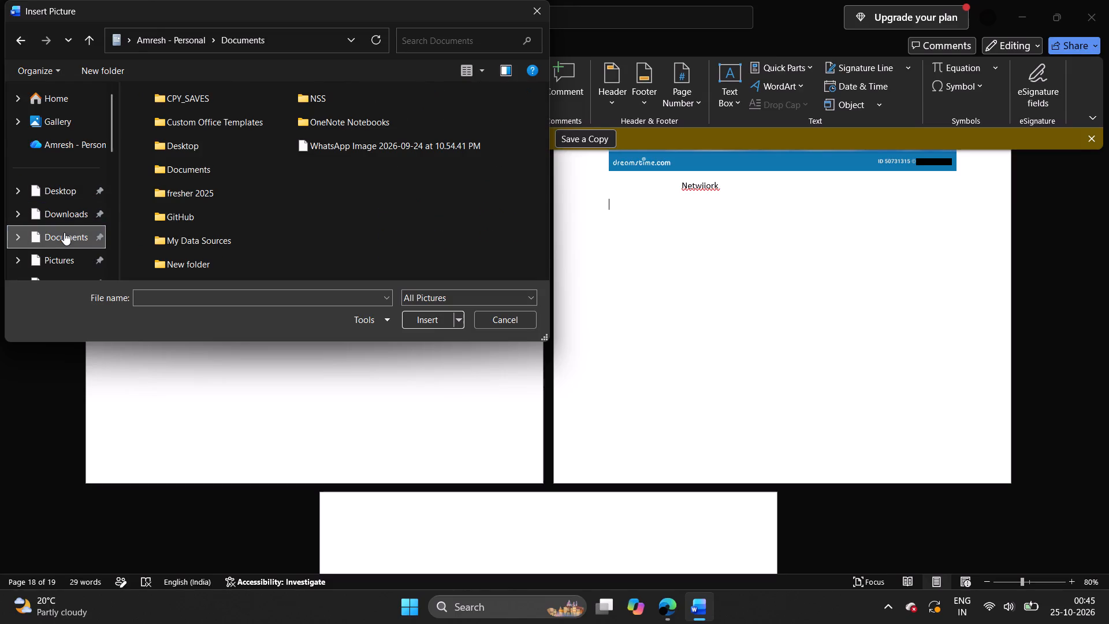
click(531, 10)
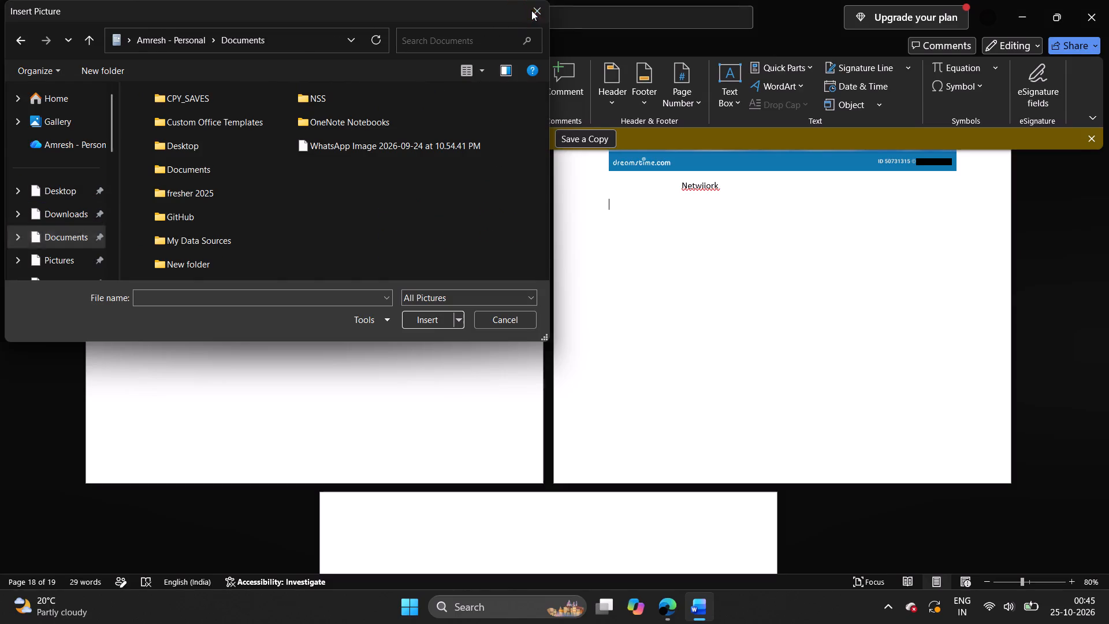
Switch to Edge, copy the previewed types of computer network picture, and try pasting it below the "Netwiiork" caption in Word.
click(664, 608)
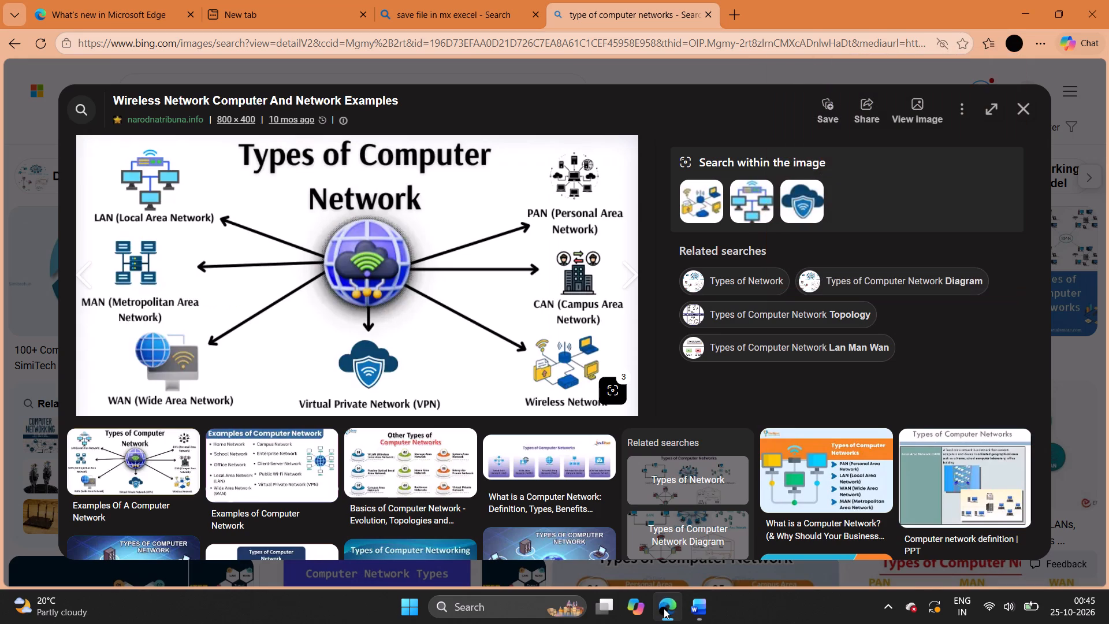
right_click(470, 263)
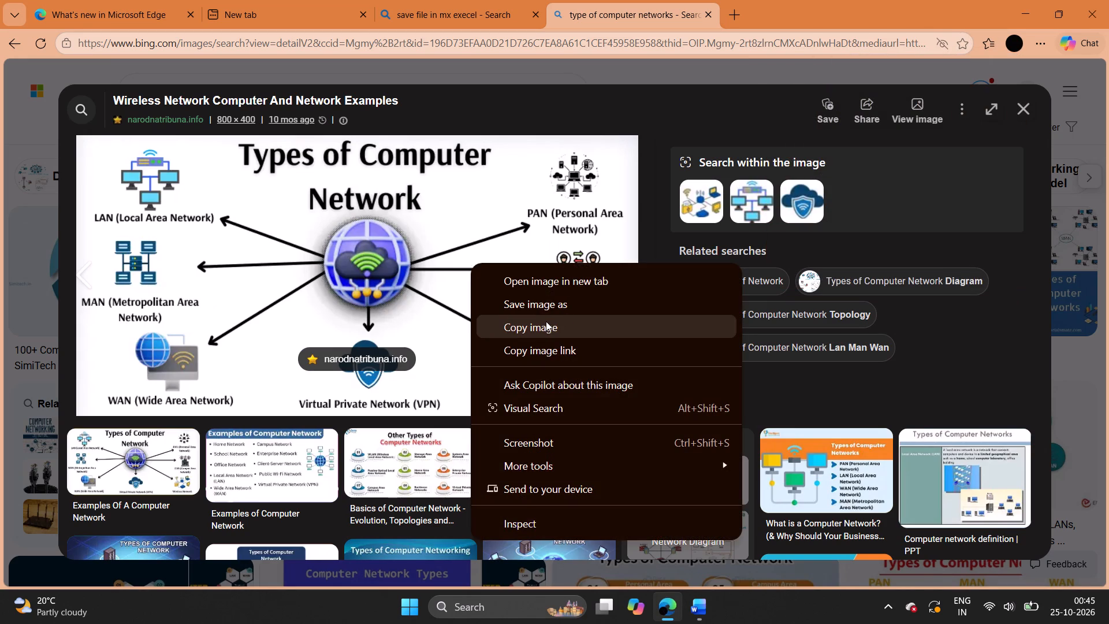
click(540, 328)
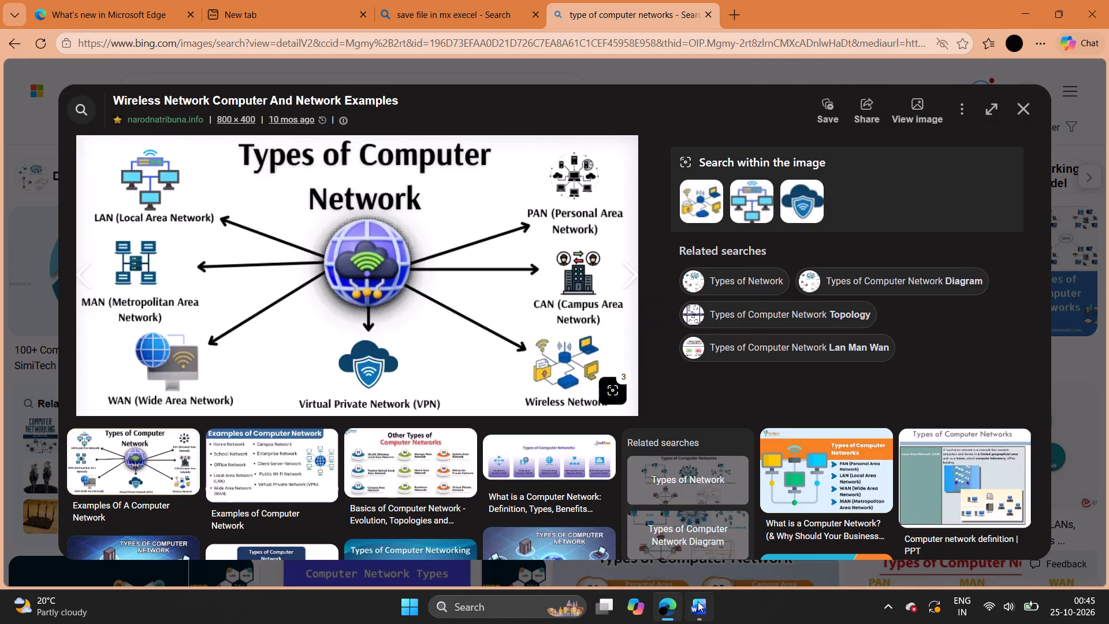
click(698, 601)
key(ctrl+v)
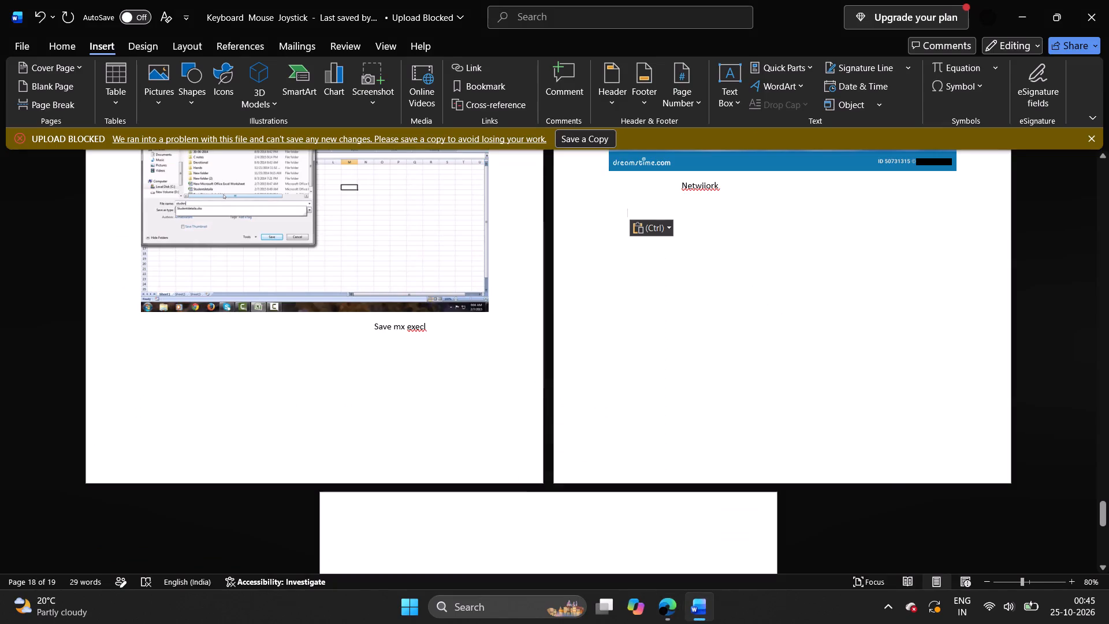
Open the downloaded types-of-computer-network-names-images.webp from Edge in Photos, copy the picture, and paste it below the "Netwiiork" caption in Word.
click(667, 604)
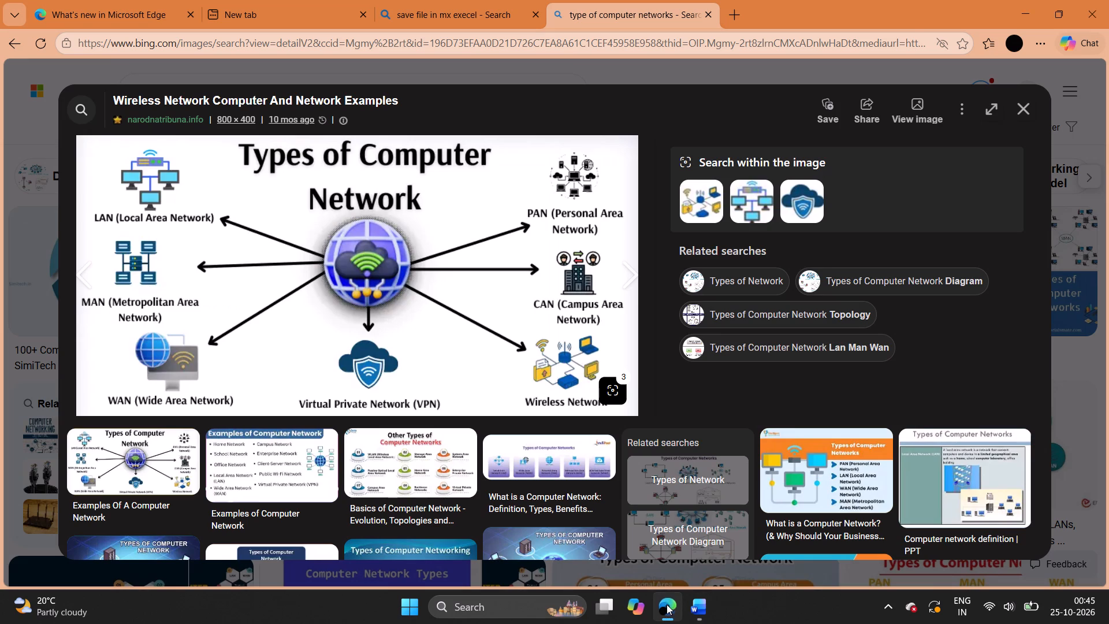
click(1033, 42)
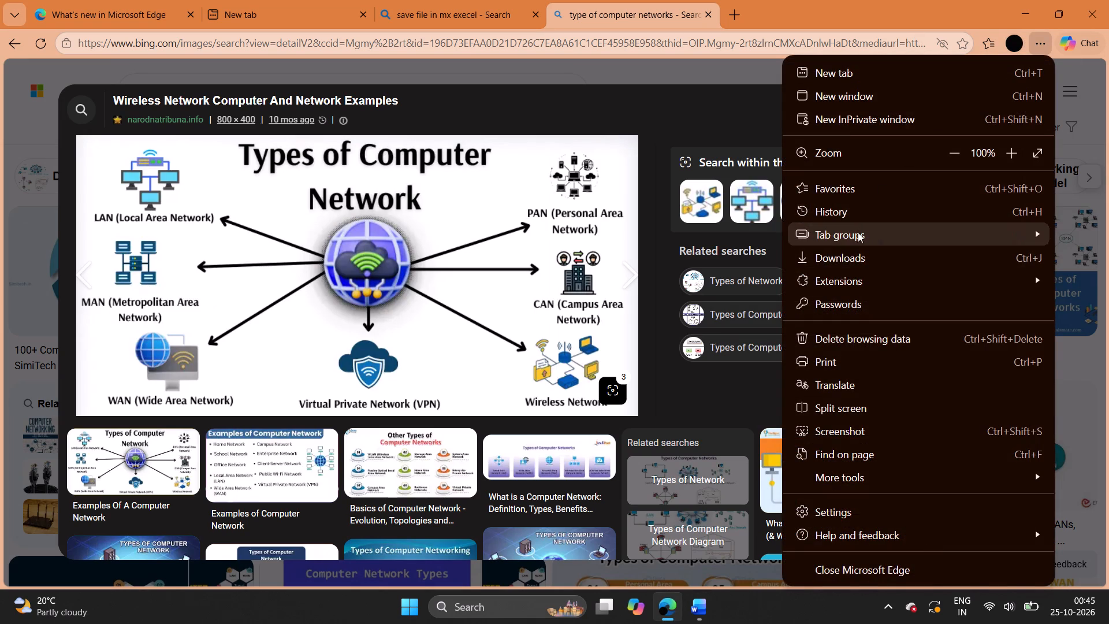
click(866, 255)
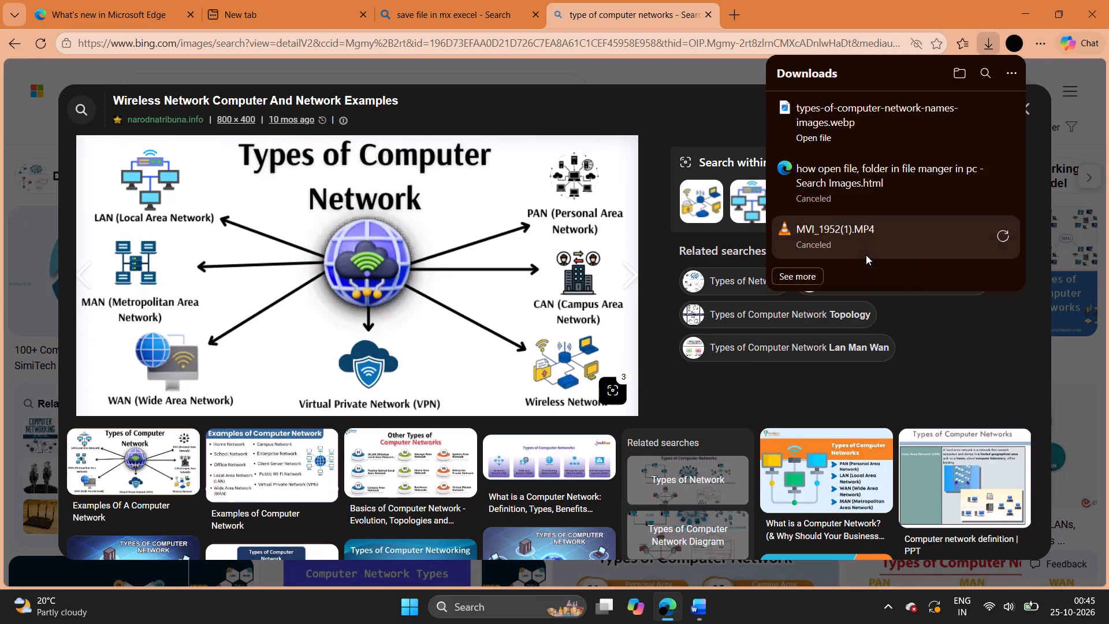
click(817, 137)
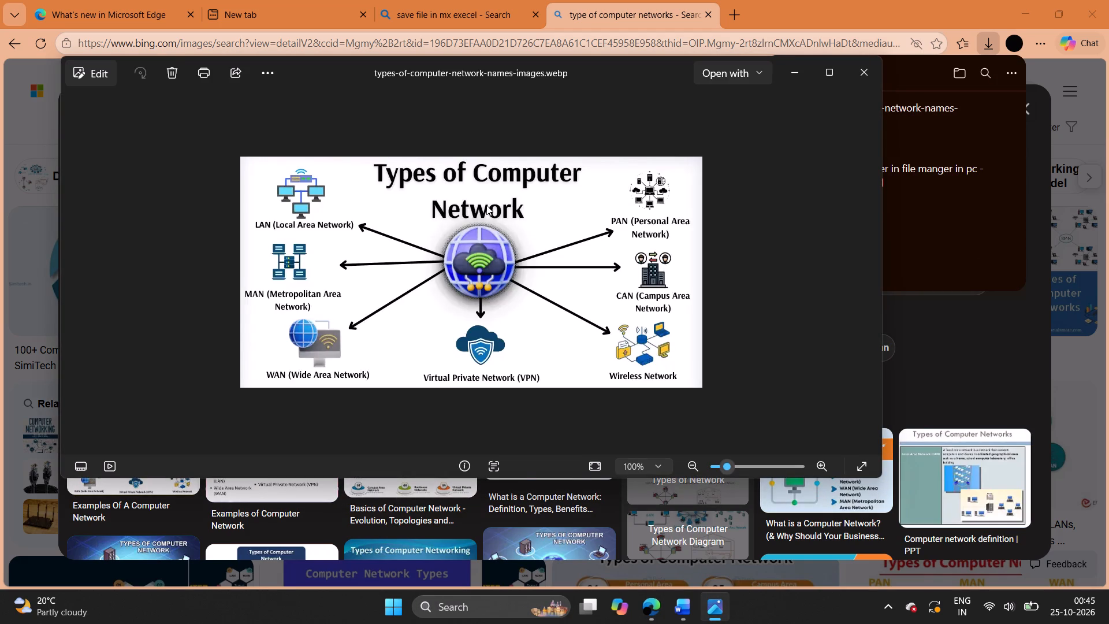
right_click(486, 205)
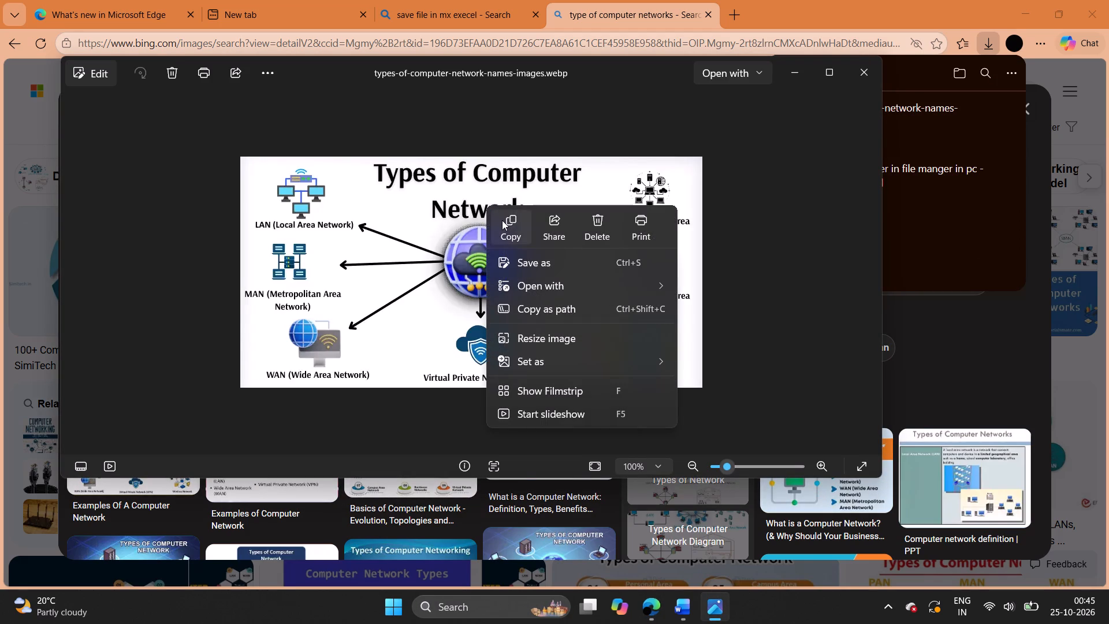
click(502, 220)
click(679, 593)
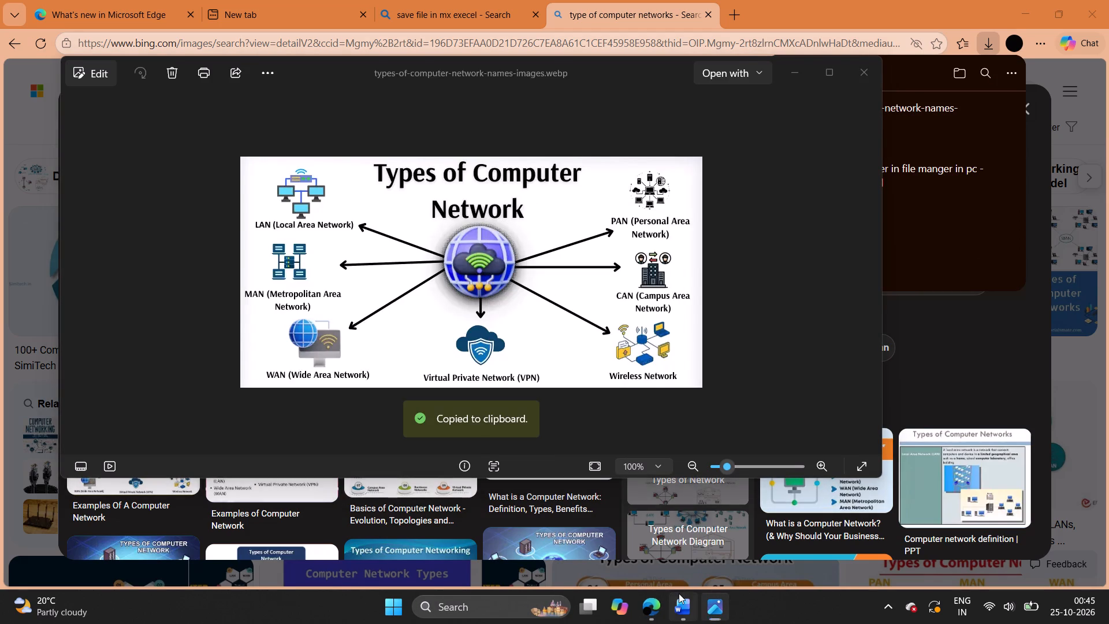
key(ctrl+v)
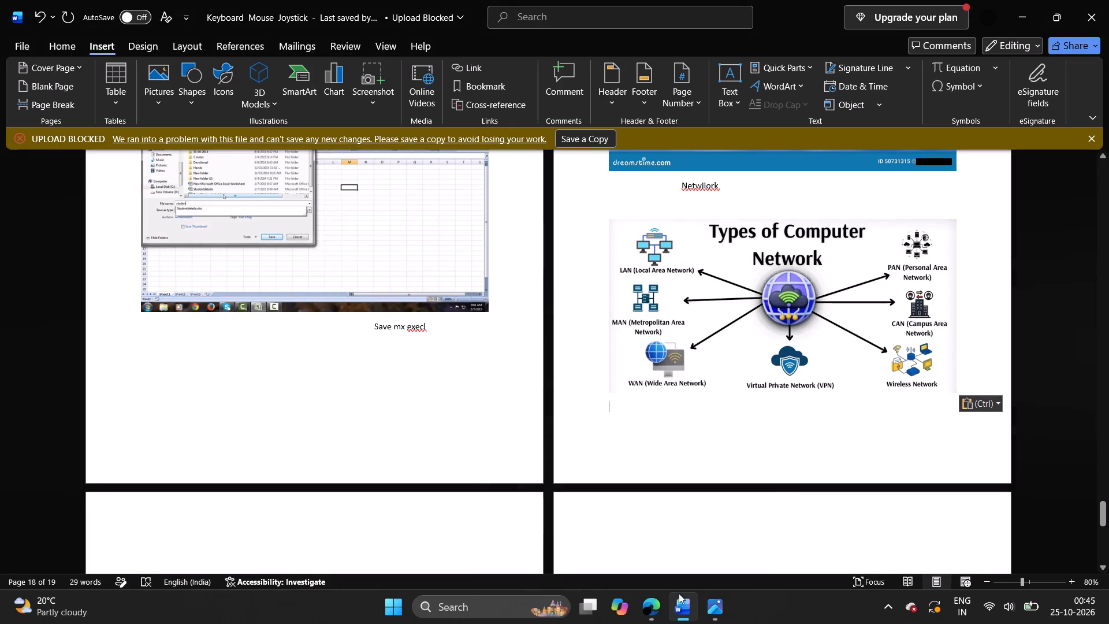
Place the insertion point on the blank page following the "Save mx execl" page.
scroll(679, 593, down, 2)
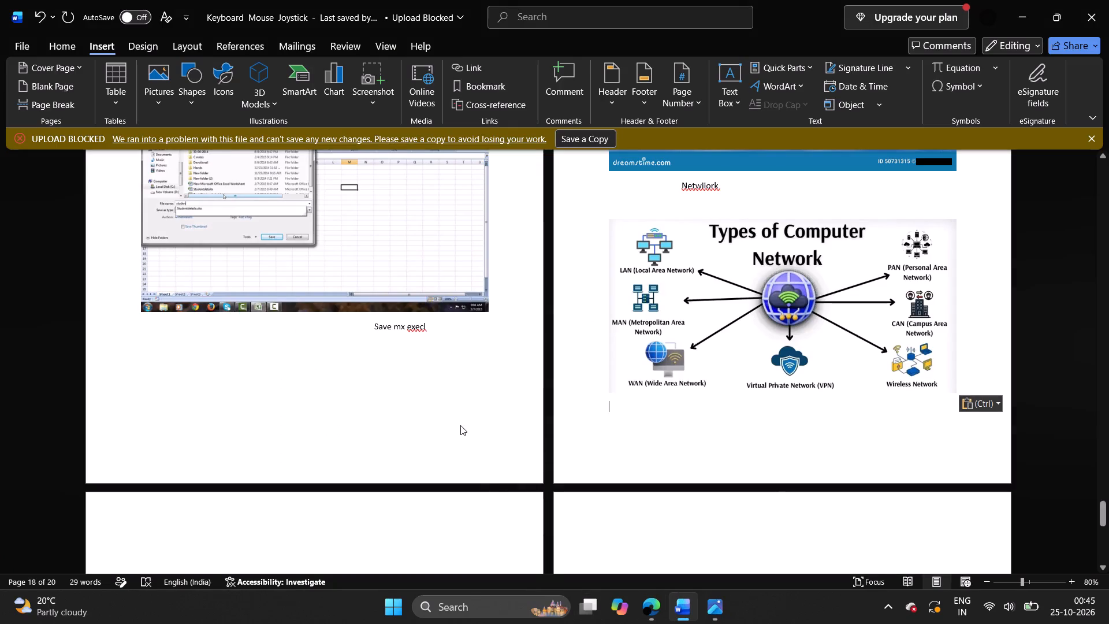
scroll(460, 425, down, 2)
click(460, 425)
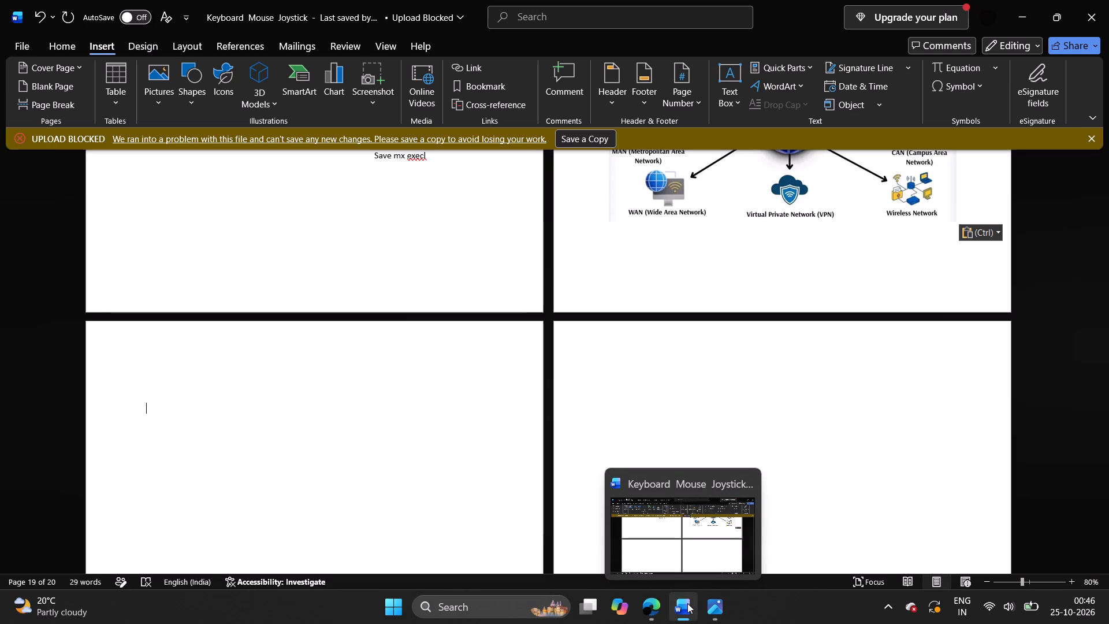
Launch PowerPoint and open the recent Blue Eye presentation.
click(391, 616)
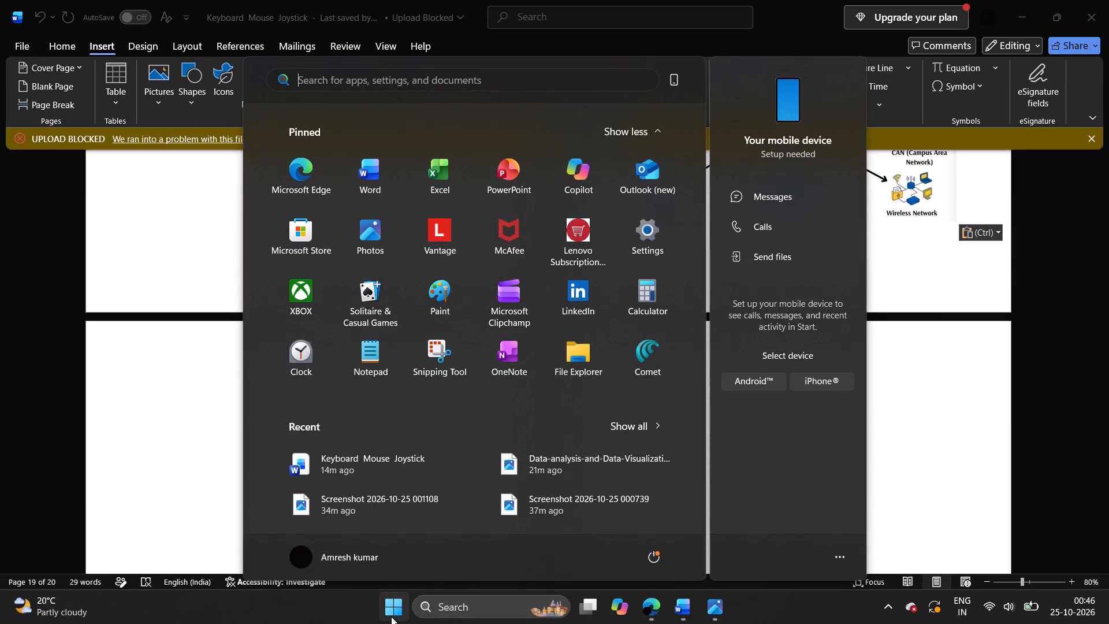
click(507, 172)
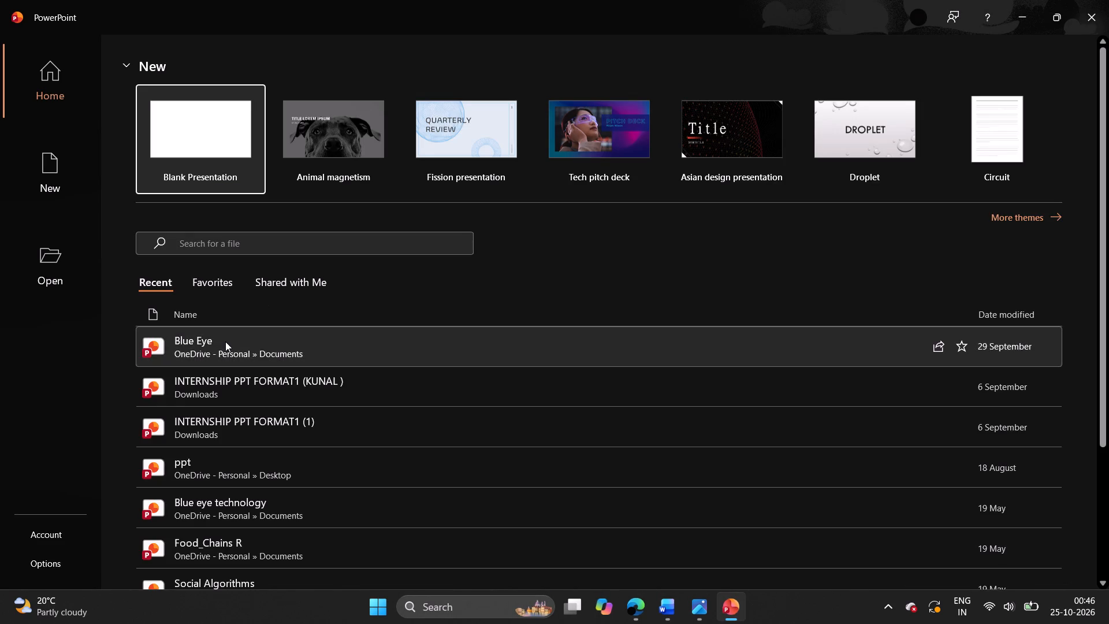
double_click(225, 341)
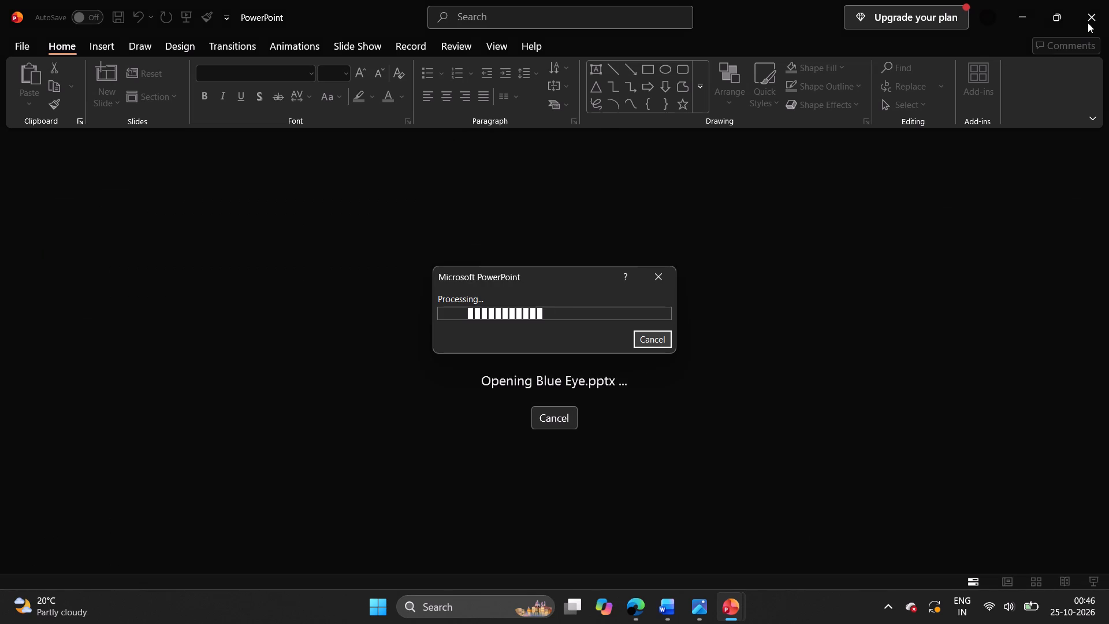
Create a new blank presentation.
click(17, 42)
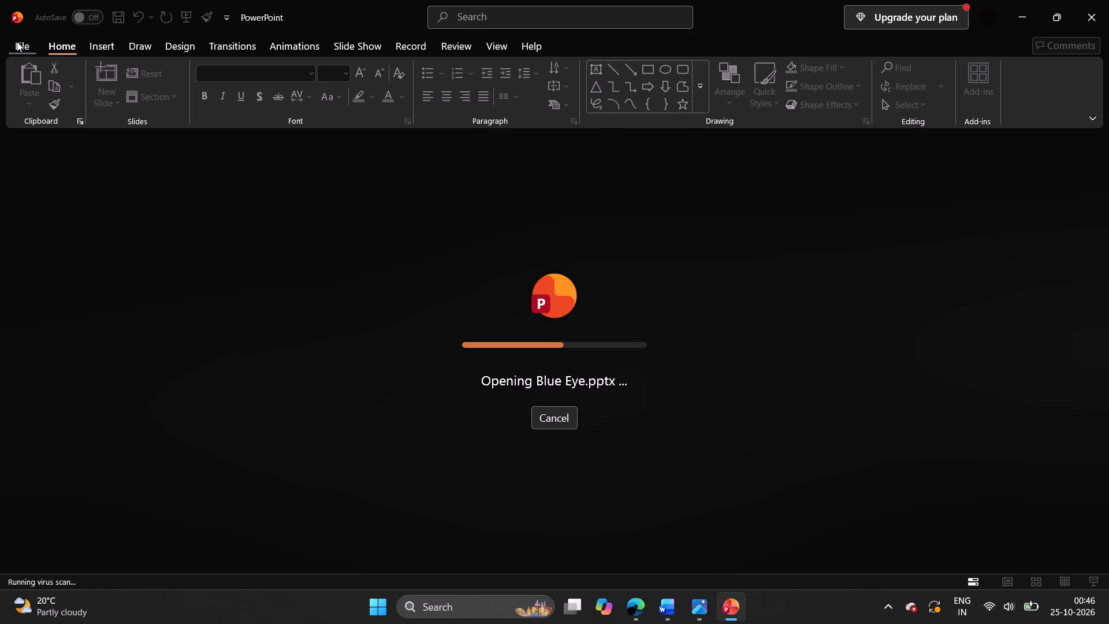
click(17, 42)
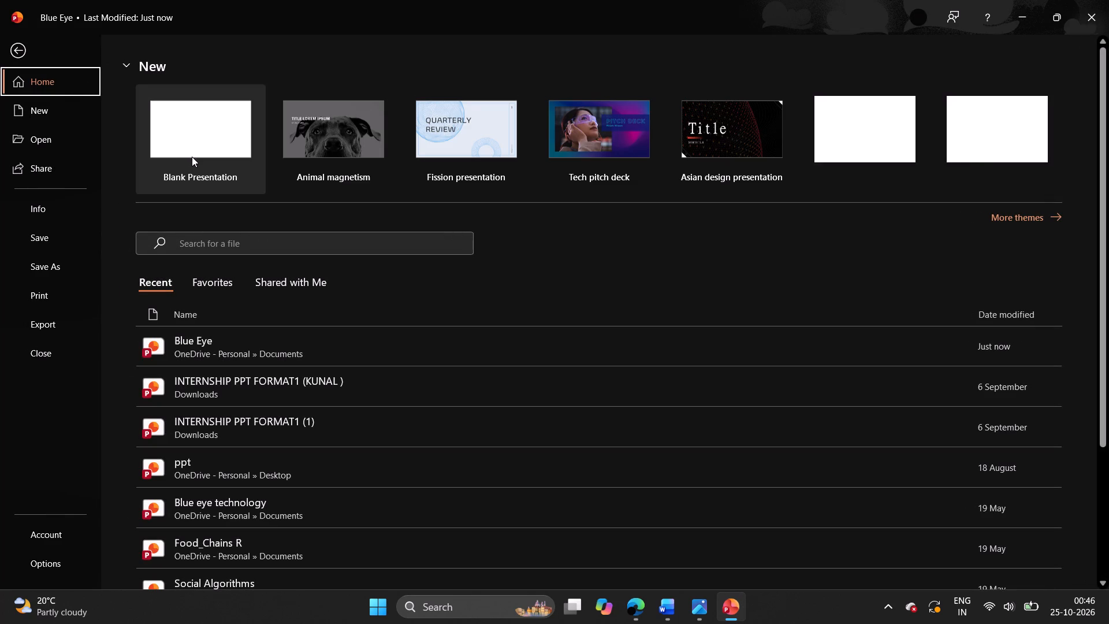
double_click(192, 157)
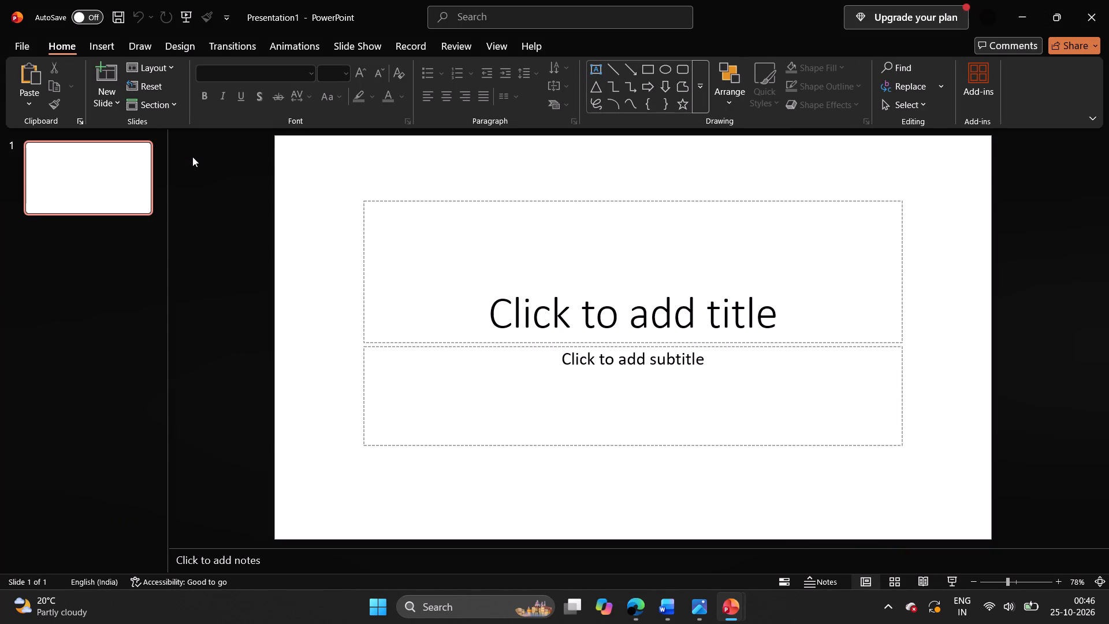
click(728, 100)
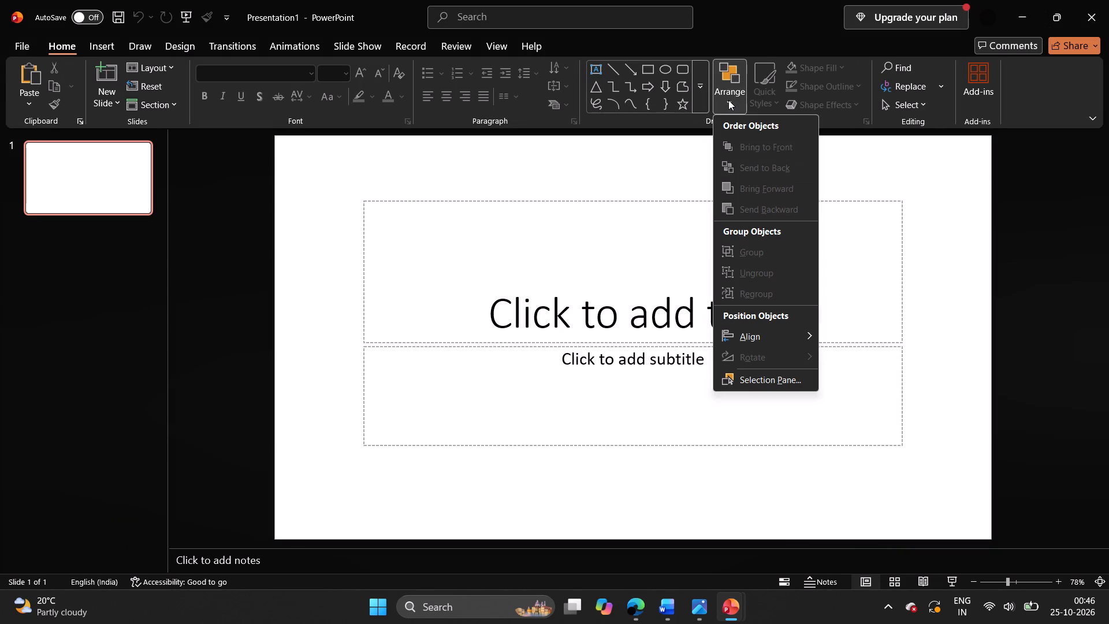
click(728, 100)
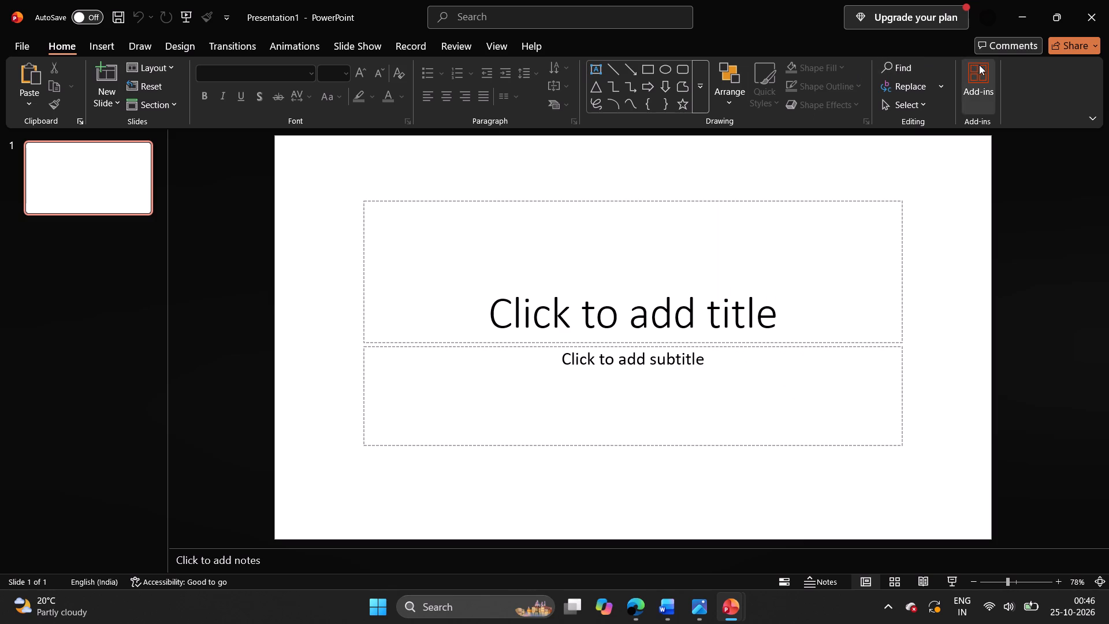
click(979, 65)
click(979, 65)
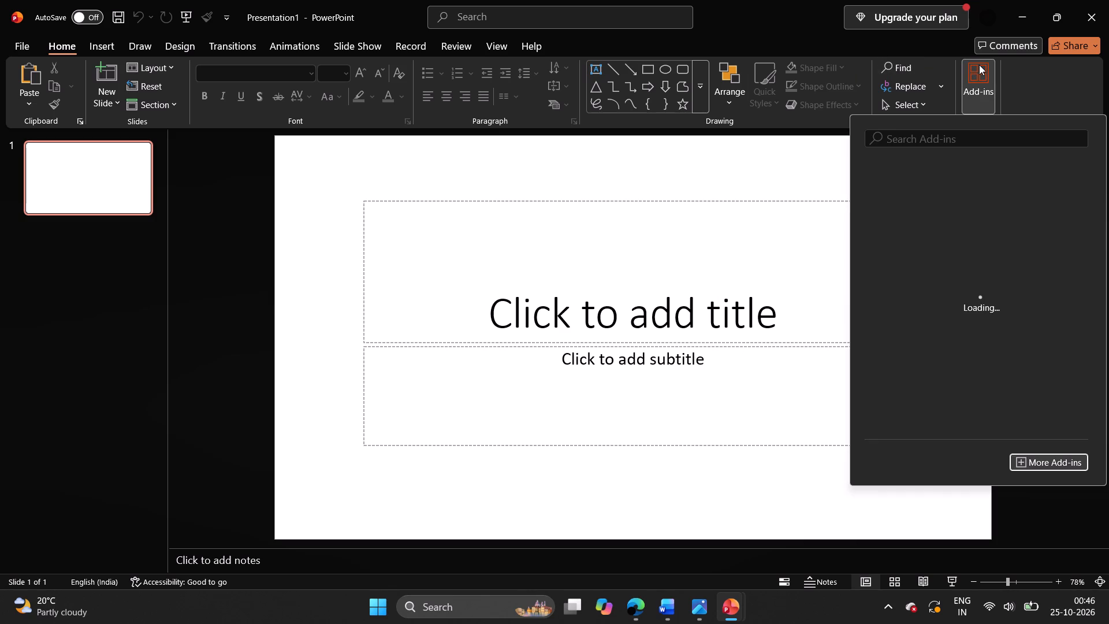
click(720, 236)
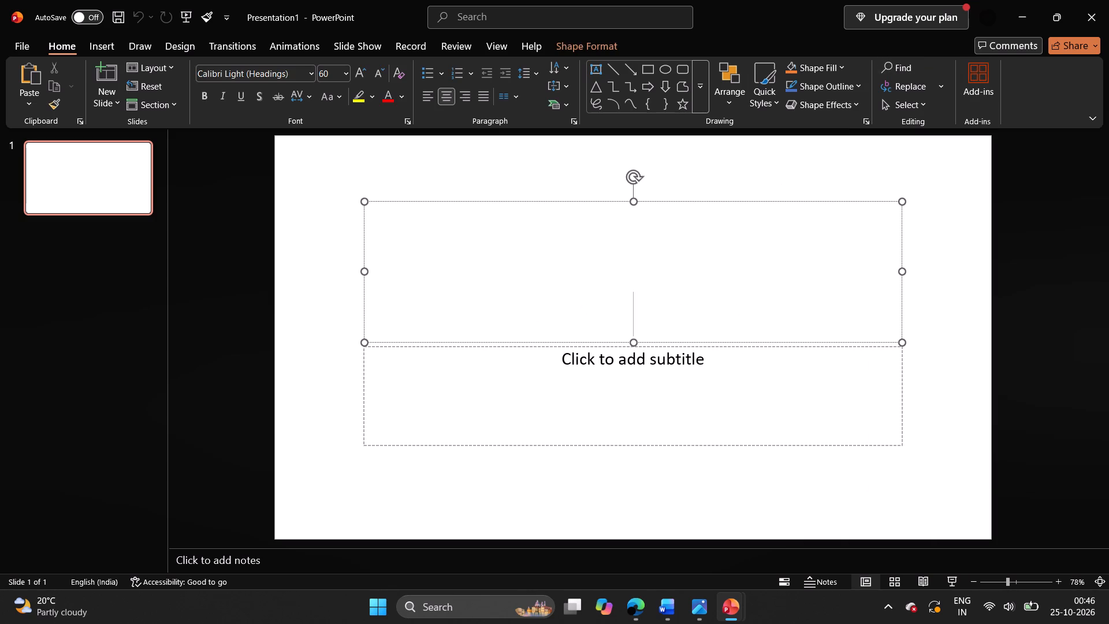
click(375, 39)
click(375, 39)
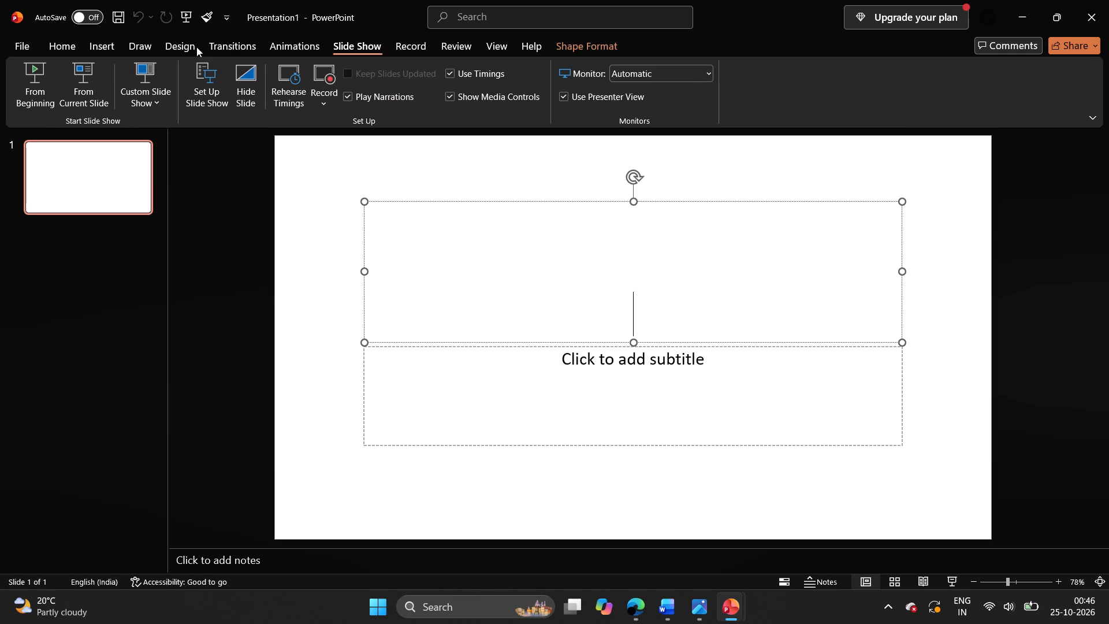
Try several design themes on the presentation, ending with the pale theme that has a thin dark line across the slide top.
click(195, 47)
click(183, 94)
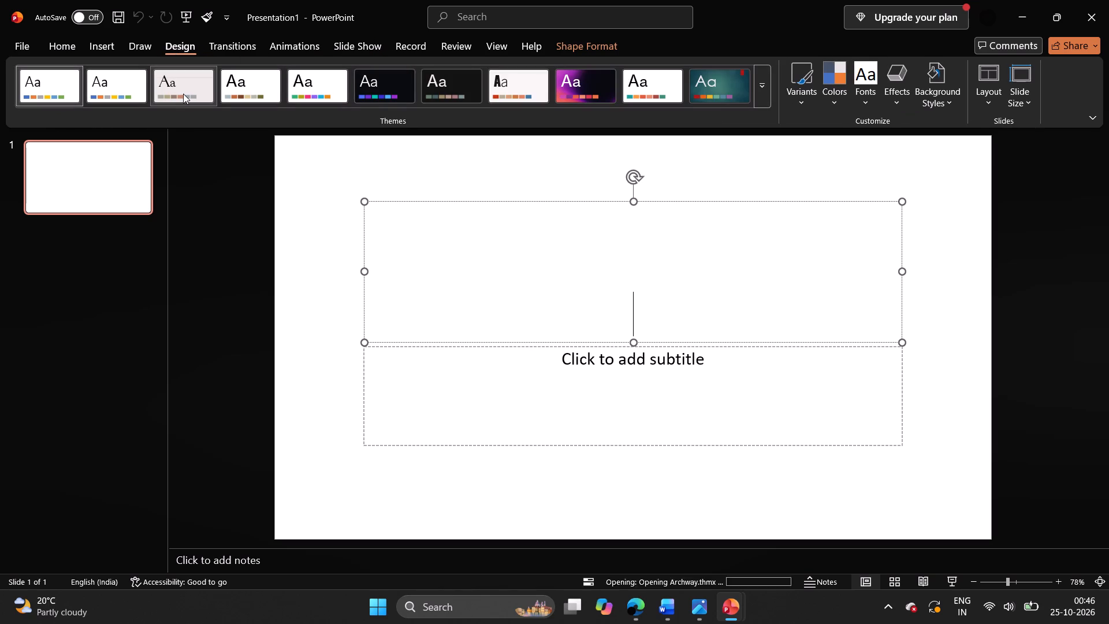
click(353, 90)
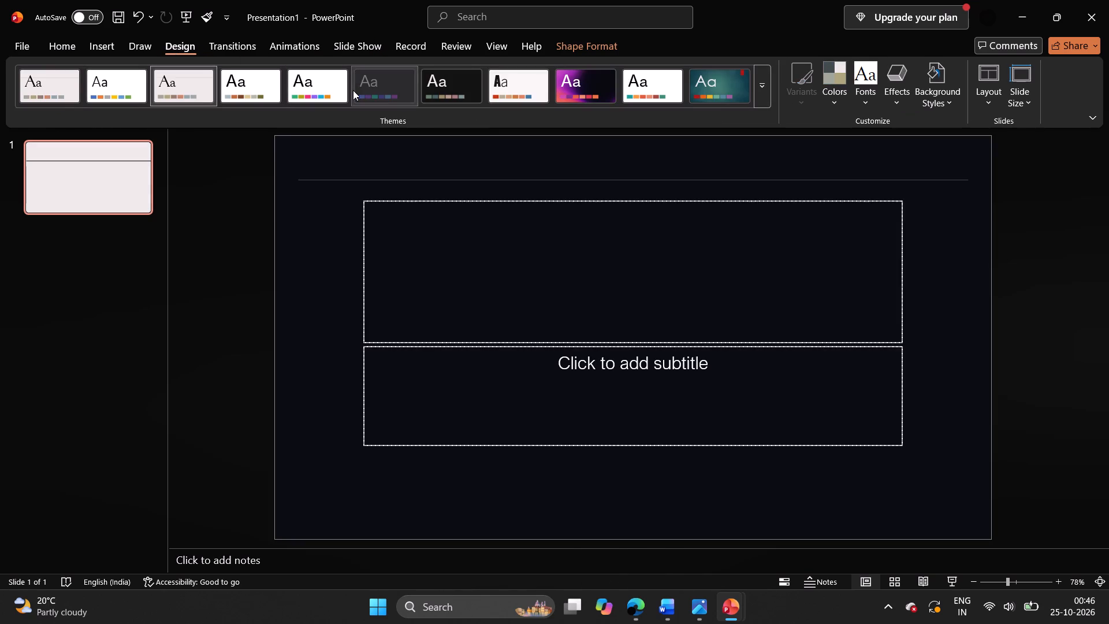
click(520, 86)
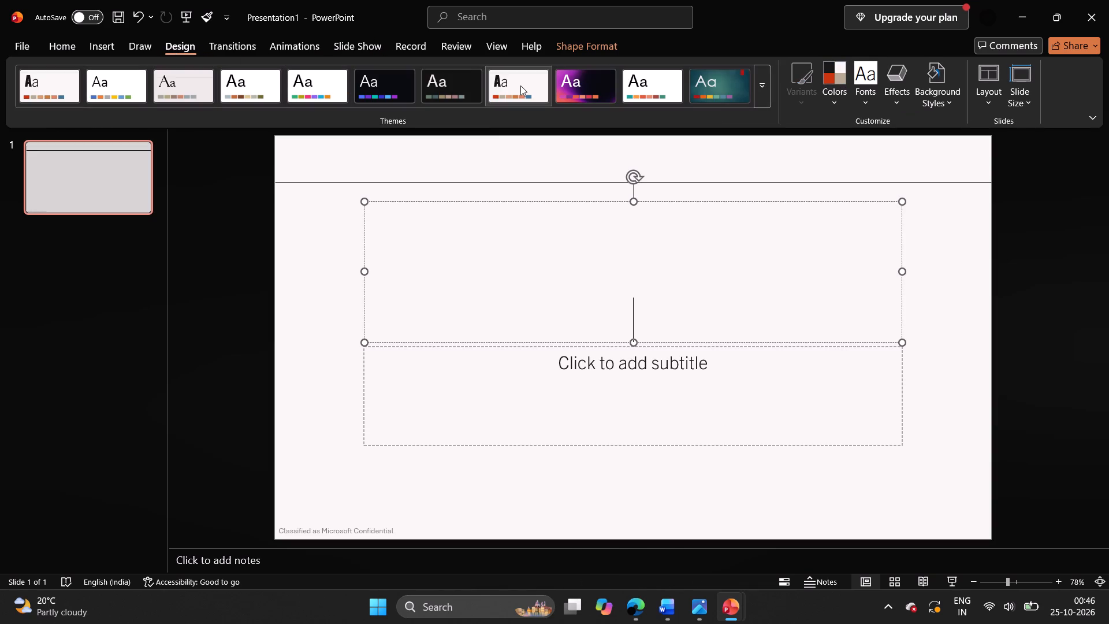
click(59, 79)
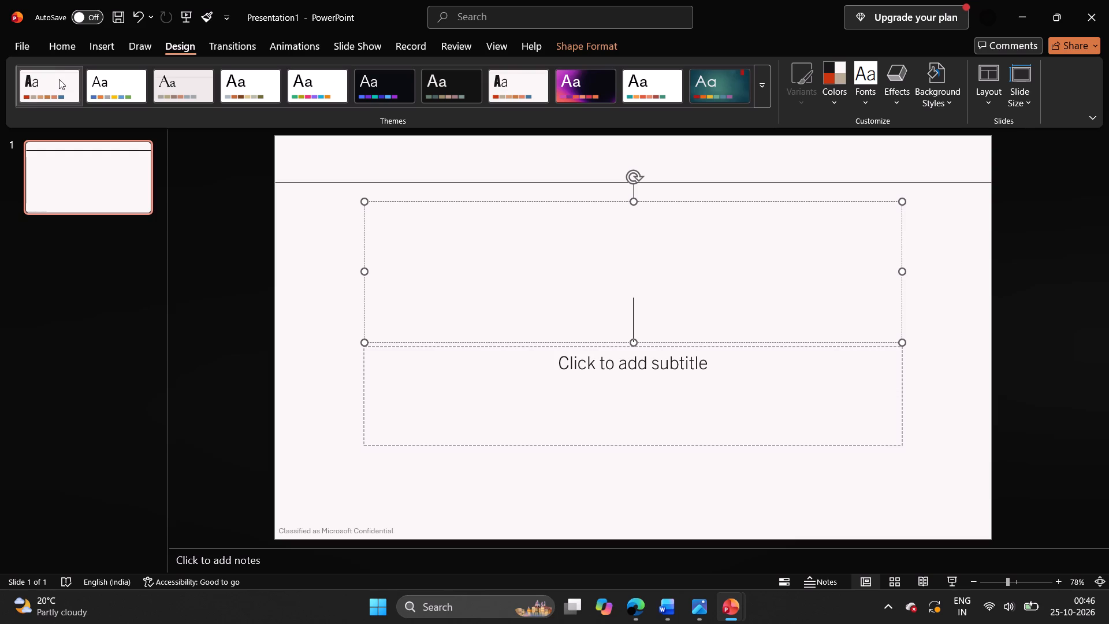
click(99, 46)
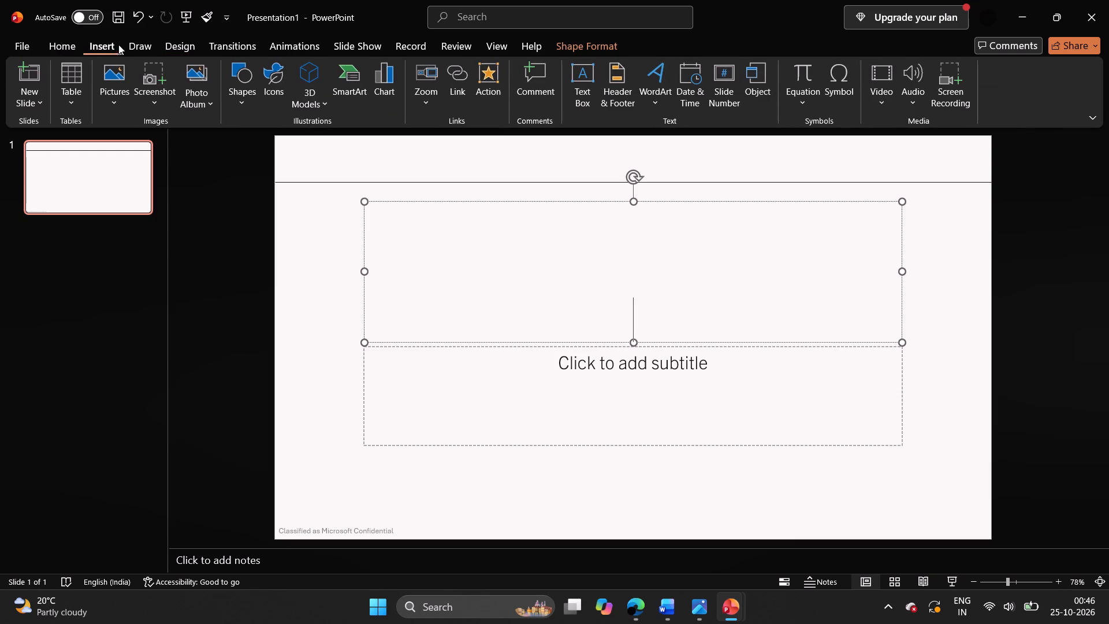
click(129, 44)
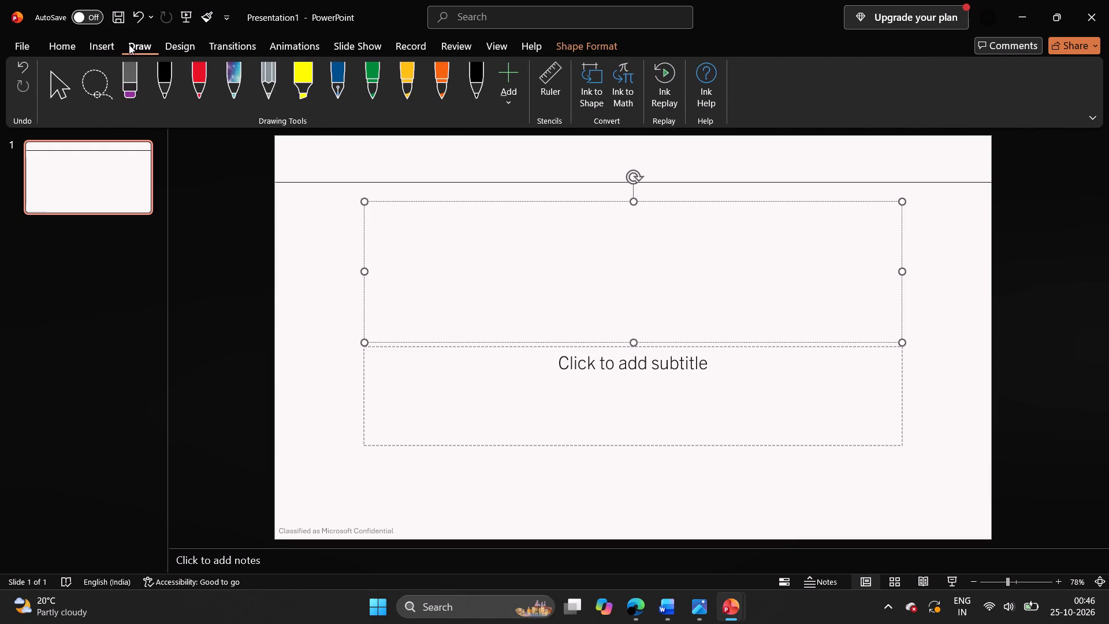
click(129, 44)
Display the title placeholder's Shape Outline colour options and capture a nearly full-screen snip of the PowerPoint window with them open.
click(53, 48)
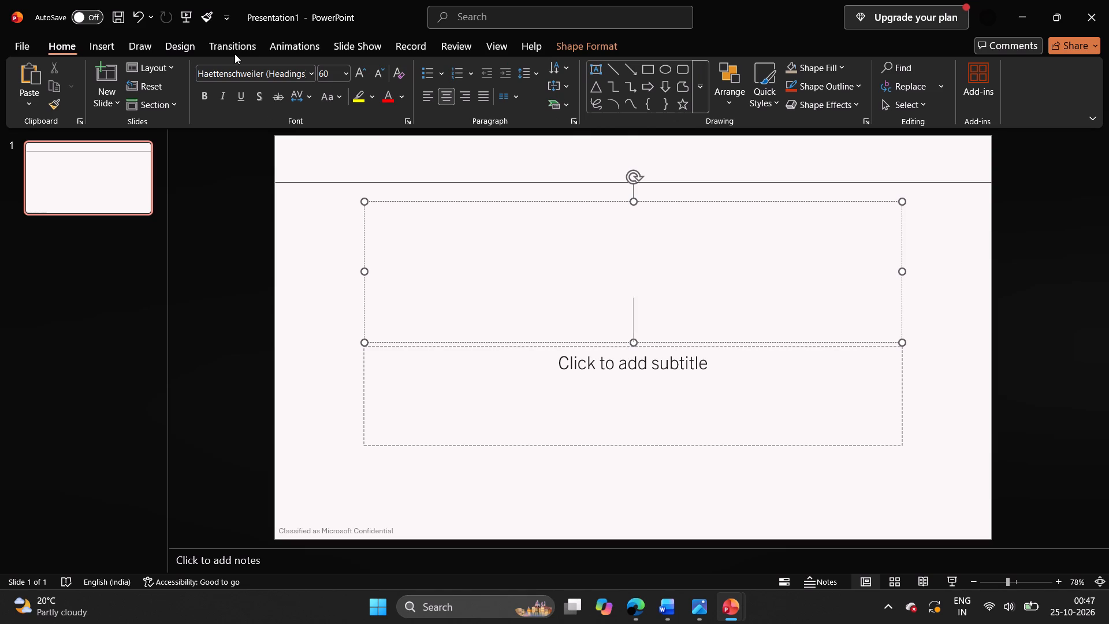
click(401, 96)
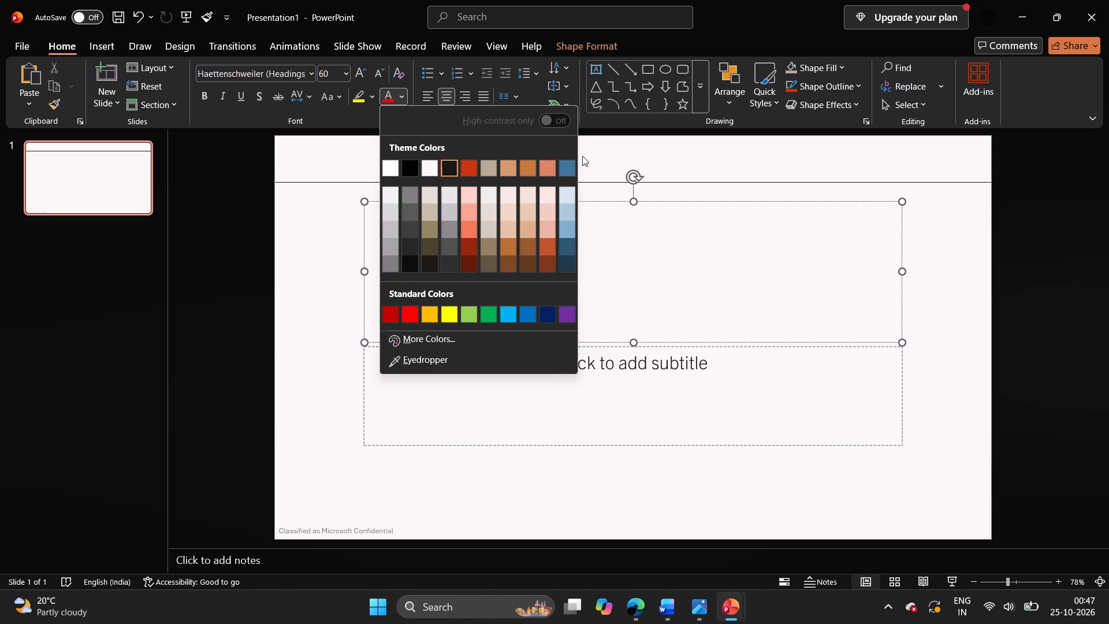
drag(348, 190, 285, 203)
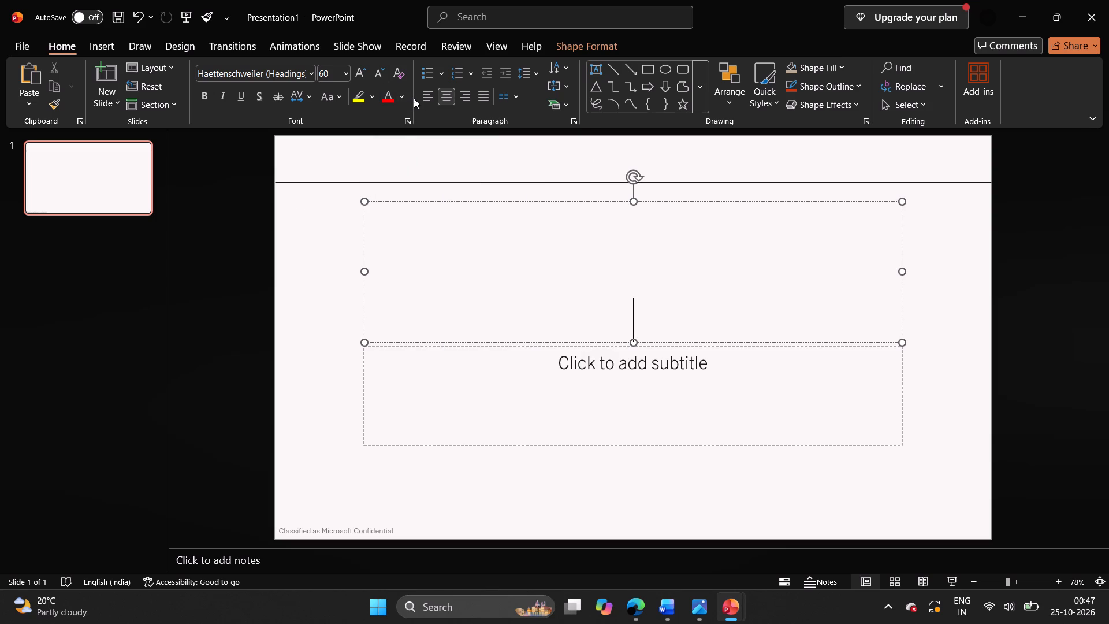
click(858, 81)
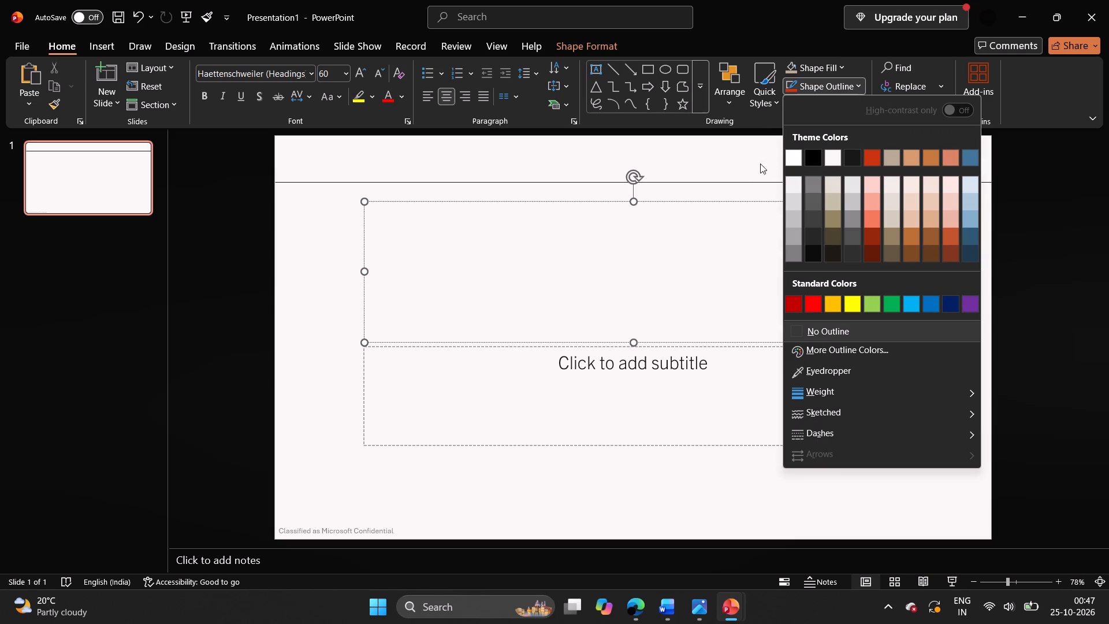
key(shift+super+s)
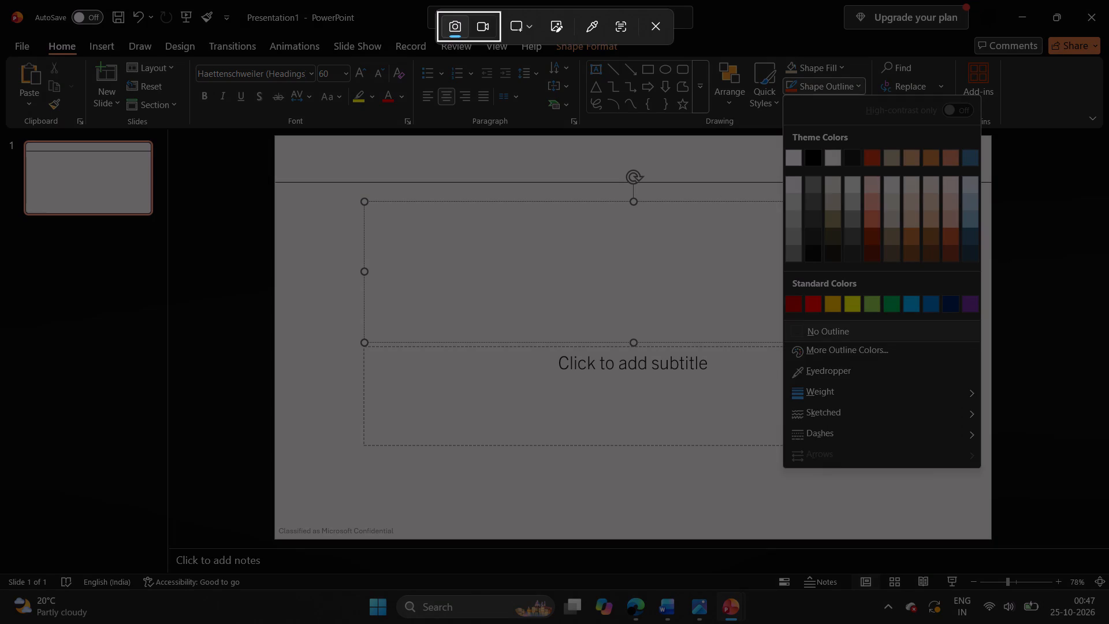
drag(3, 0, 1088, 539)
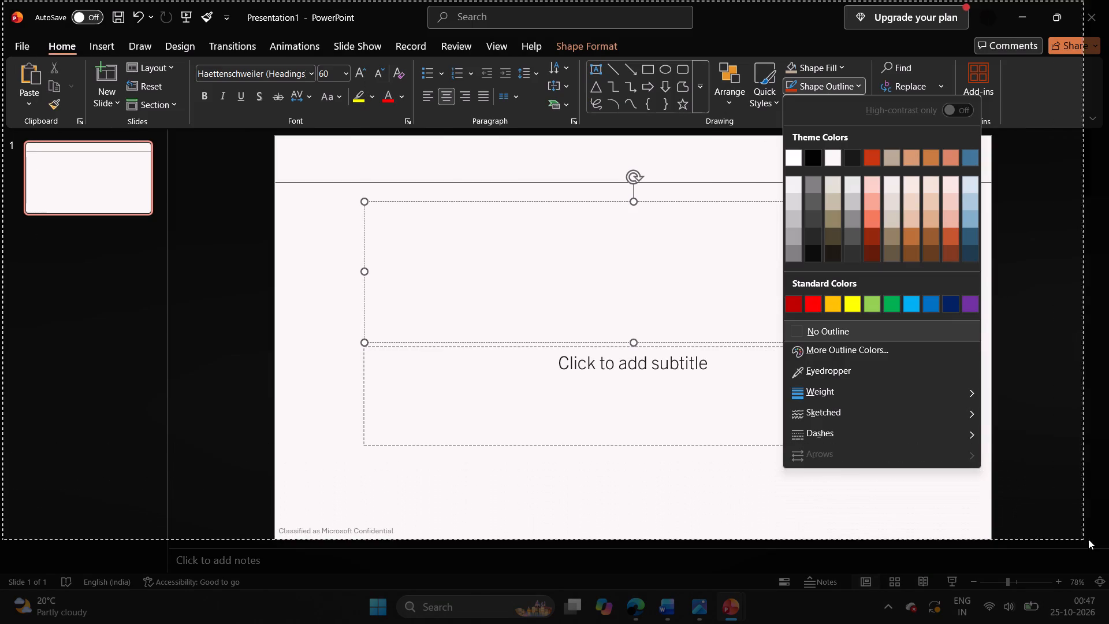
drag(1088, 539, 1108, 522)
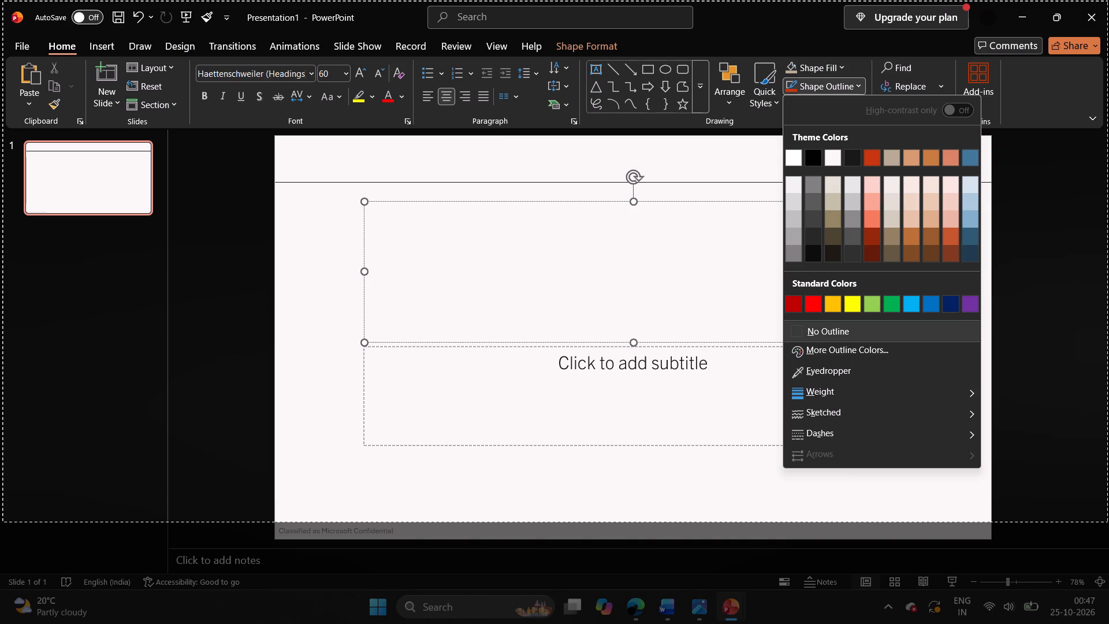
drag(1108, 522, 1108, 523)
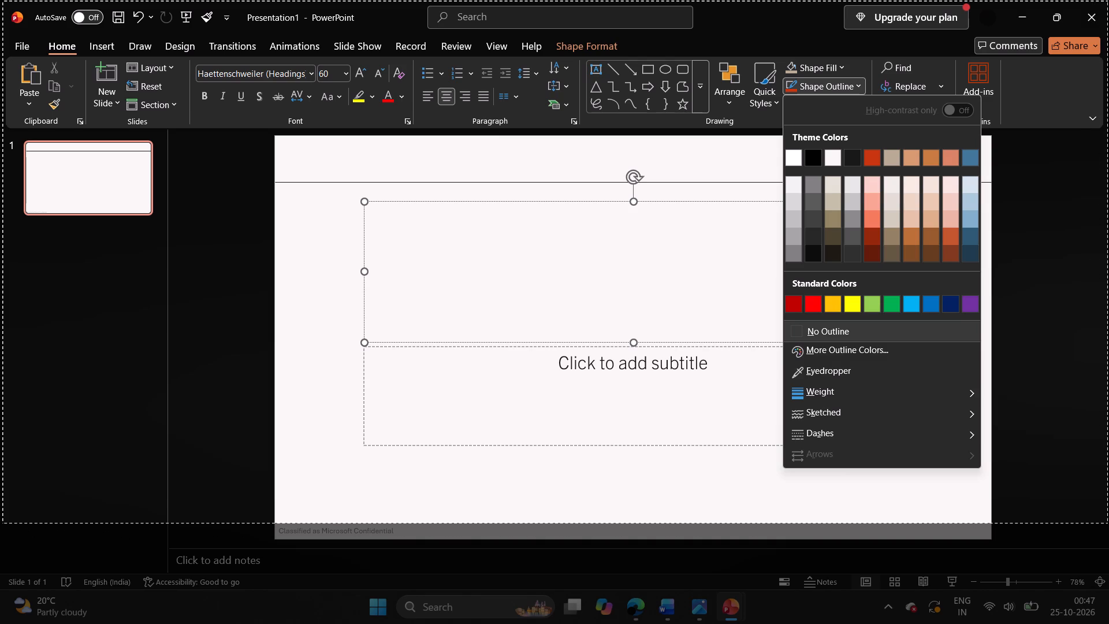
drag(1108, 523, 1108, 618)
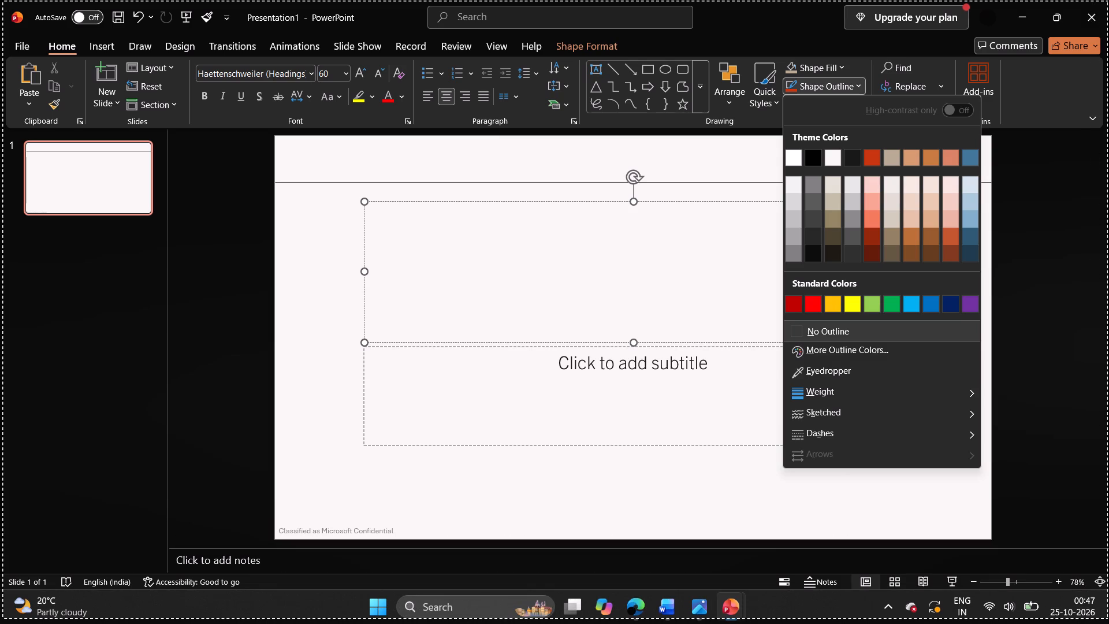
drag(1108, 618, 1108, 623)
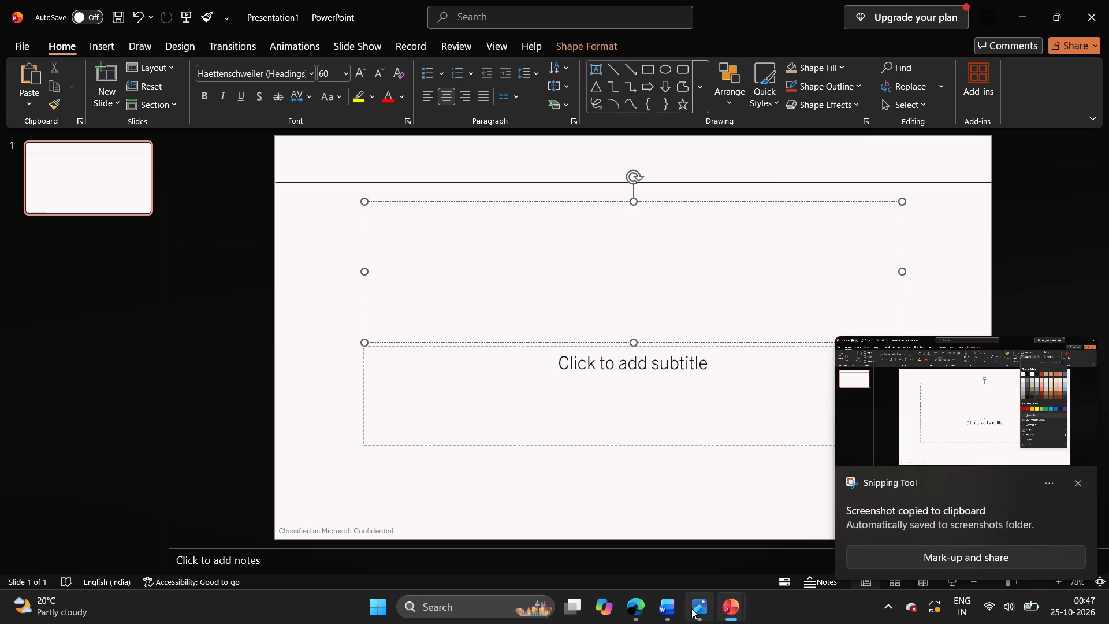
Switch to Word and paste the PowerPoint screenshot at the insertion point after the types of computer network picture.
click(663, 610)
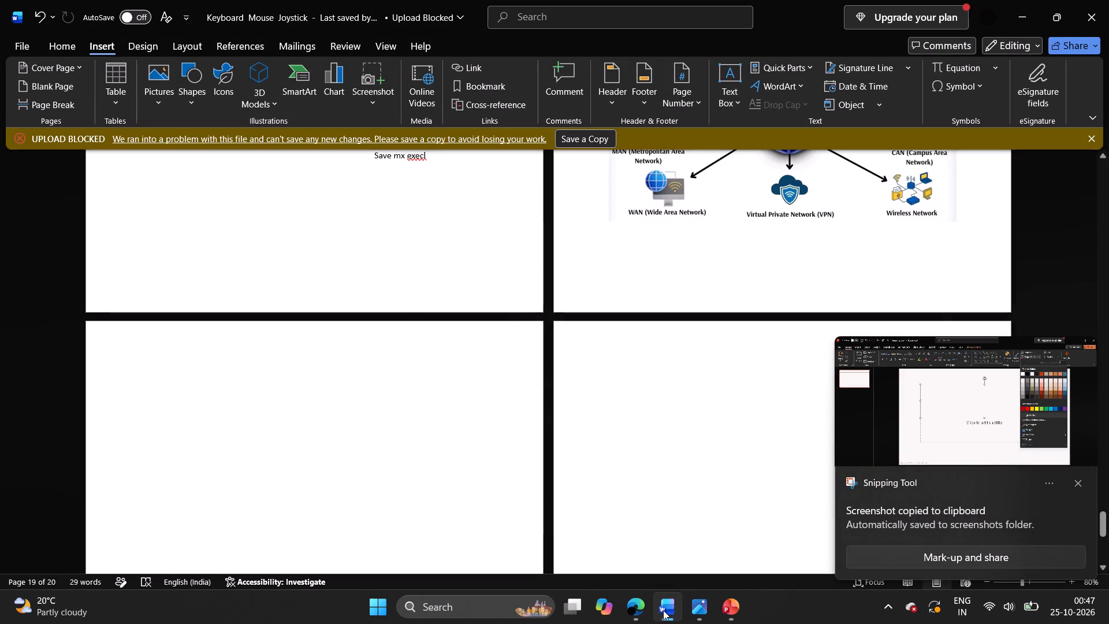
key(ctrl+v)
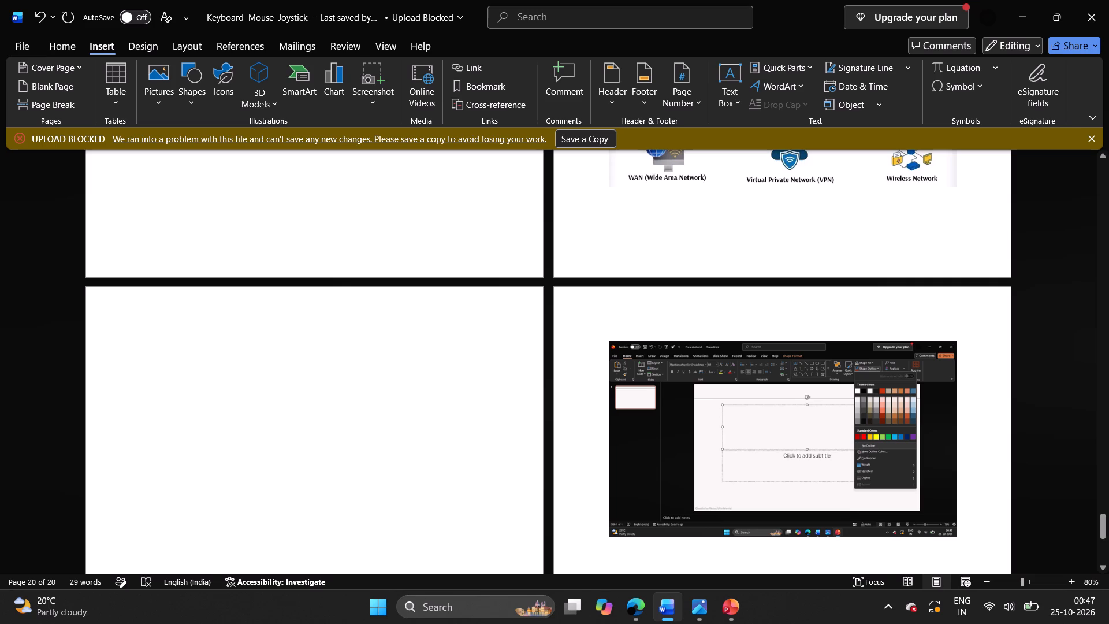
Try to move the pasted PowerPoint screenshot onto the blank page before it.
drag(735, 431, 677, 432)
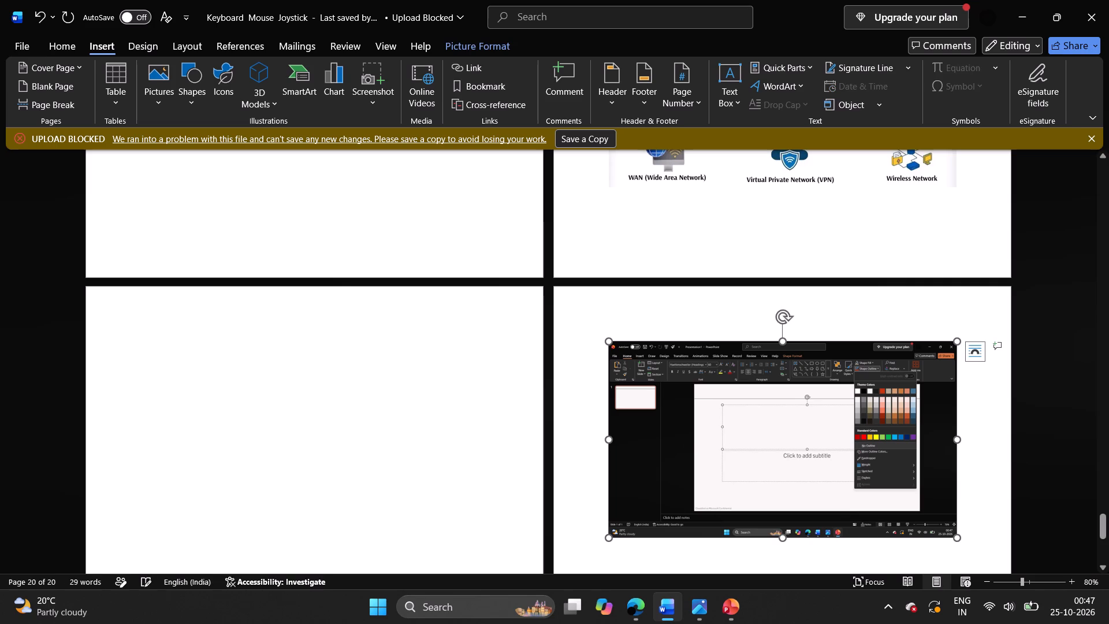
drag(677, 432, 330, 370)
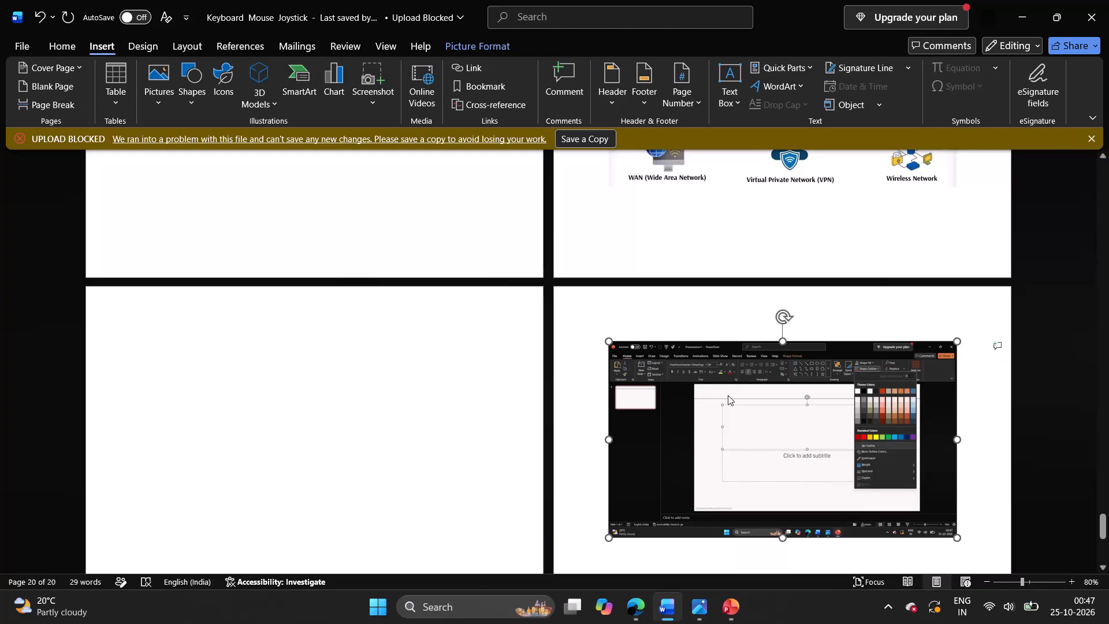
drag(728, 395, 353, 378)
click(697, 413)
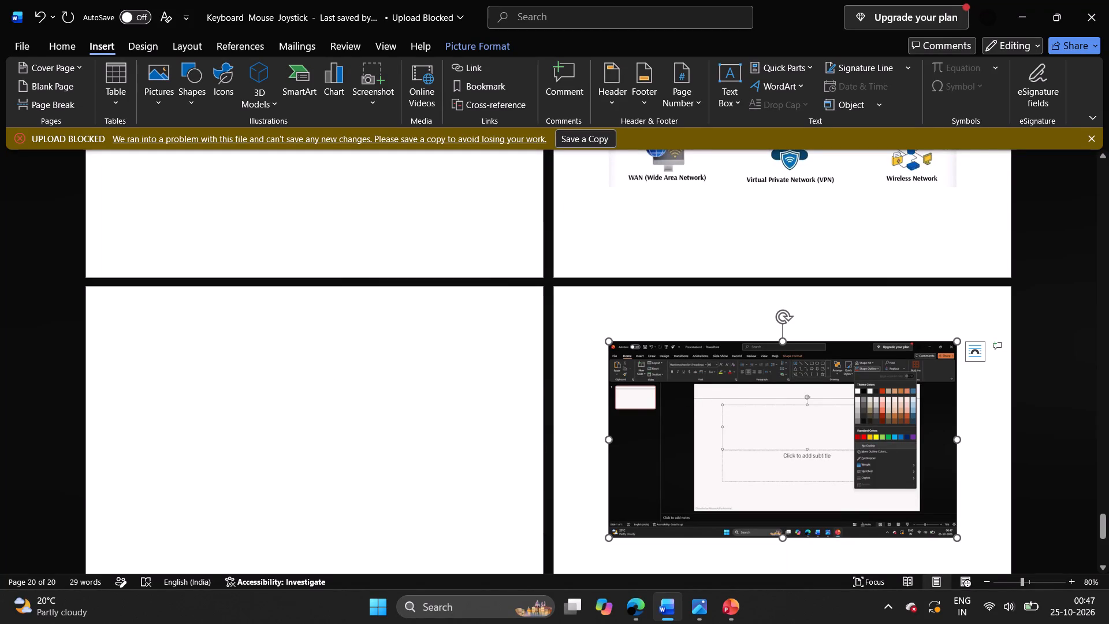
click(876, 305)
Place the insertion point in the empty area below the PowerPoint screenshot on the last page.
scroll(804, 344, down, 2)
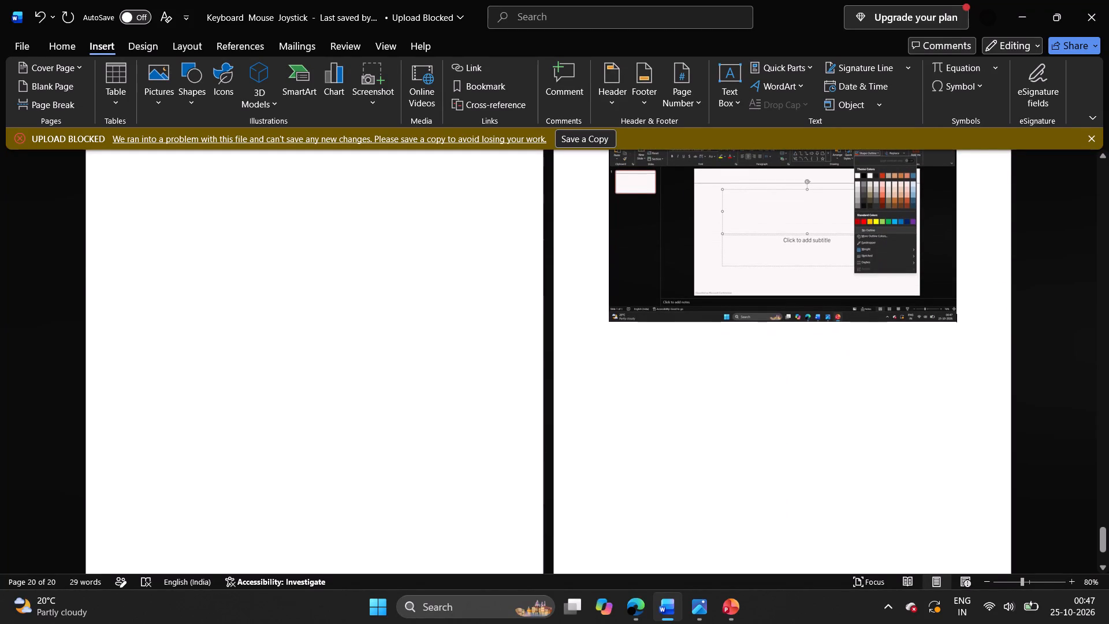
click(670, 379)
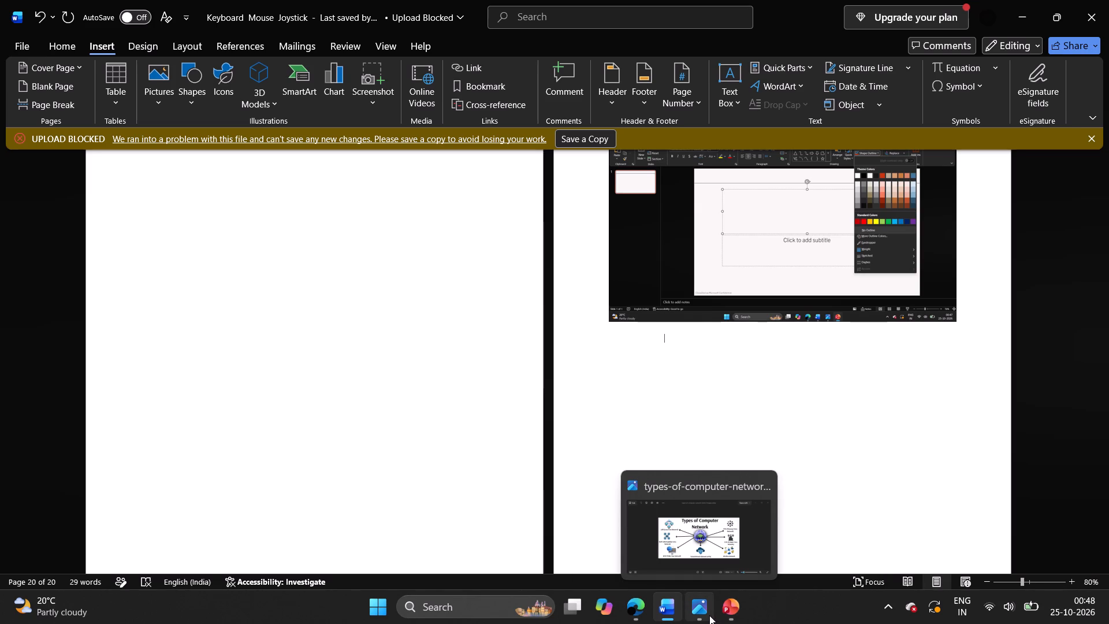
Switch to PowerPoint, closing the Blue Eye presentation and bringing up Presentation1.
click(723, 611)
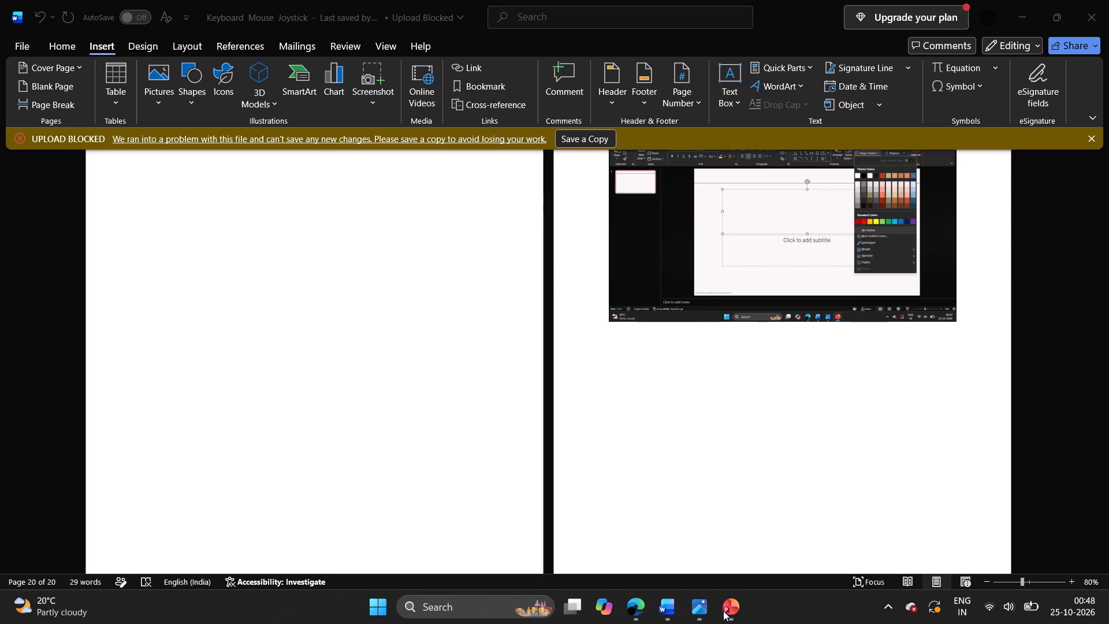
click(725, 610)
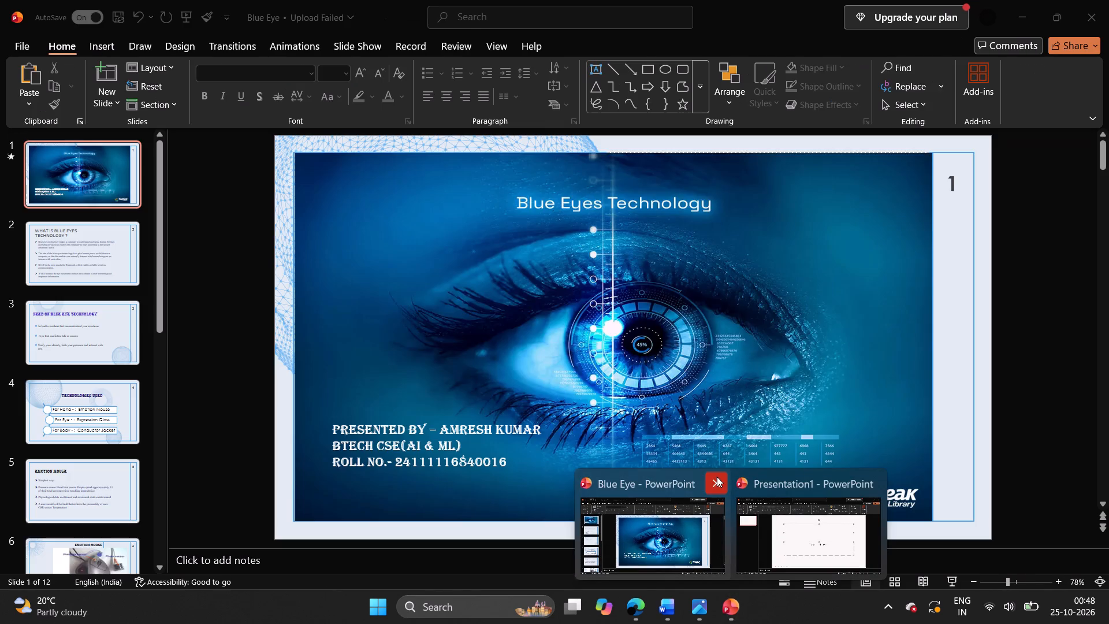
click(716, 477)
click(713, 496)
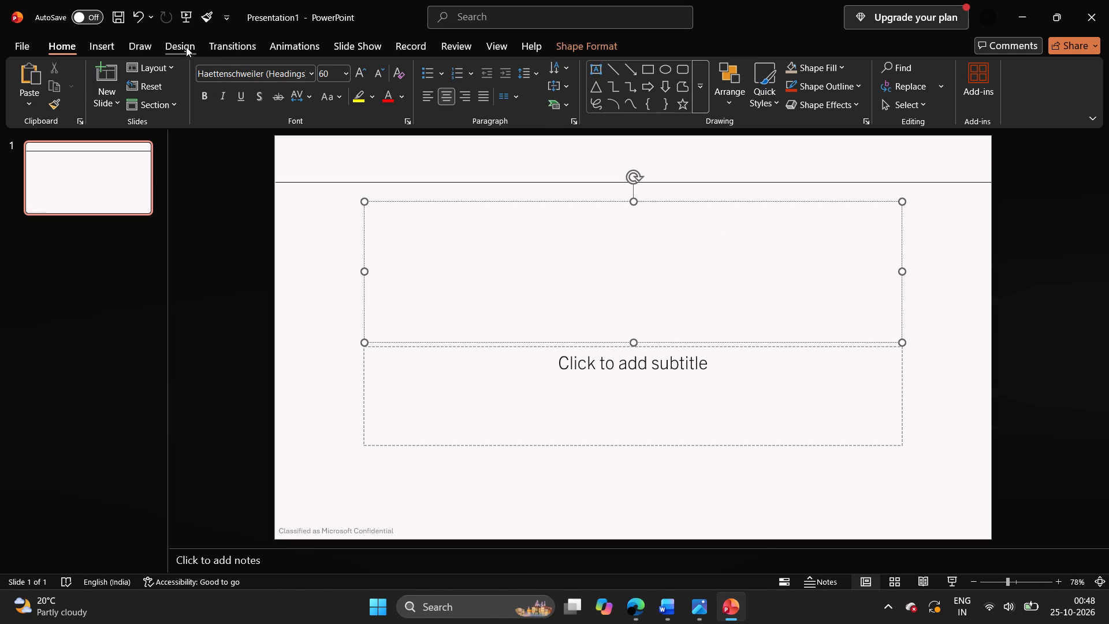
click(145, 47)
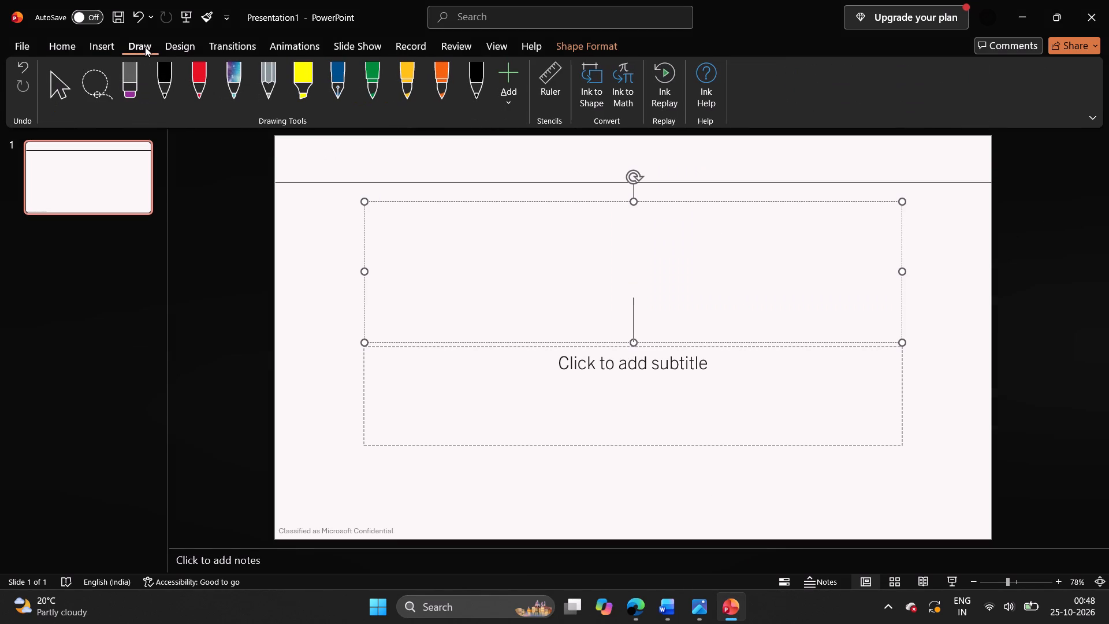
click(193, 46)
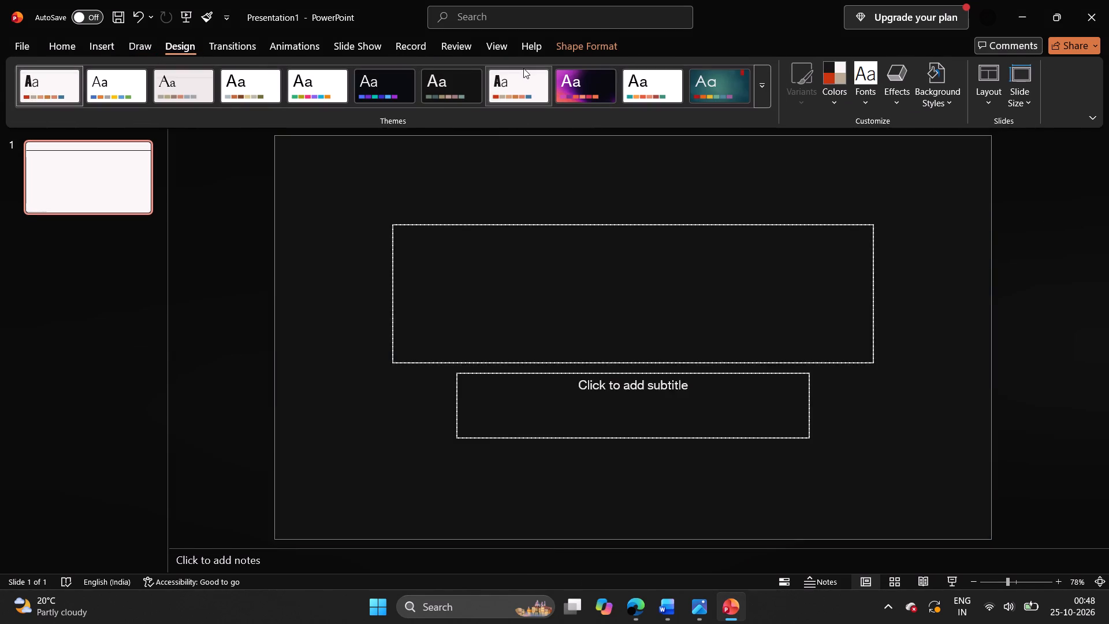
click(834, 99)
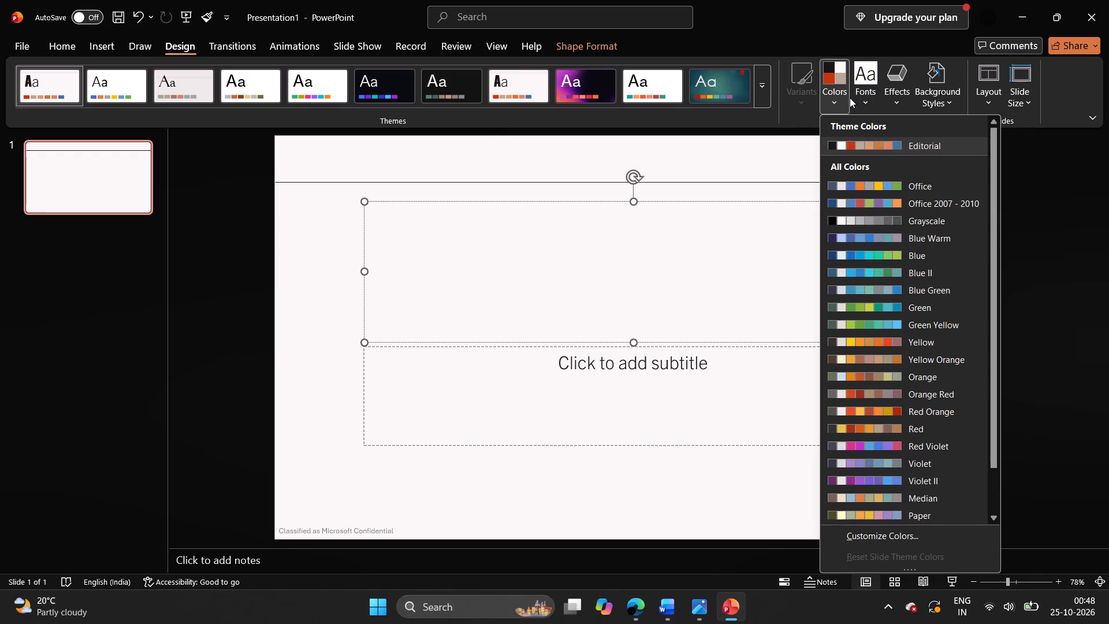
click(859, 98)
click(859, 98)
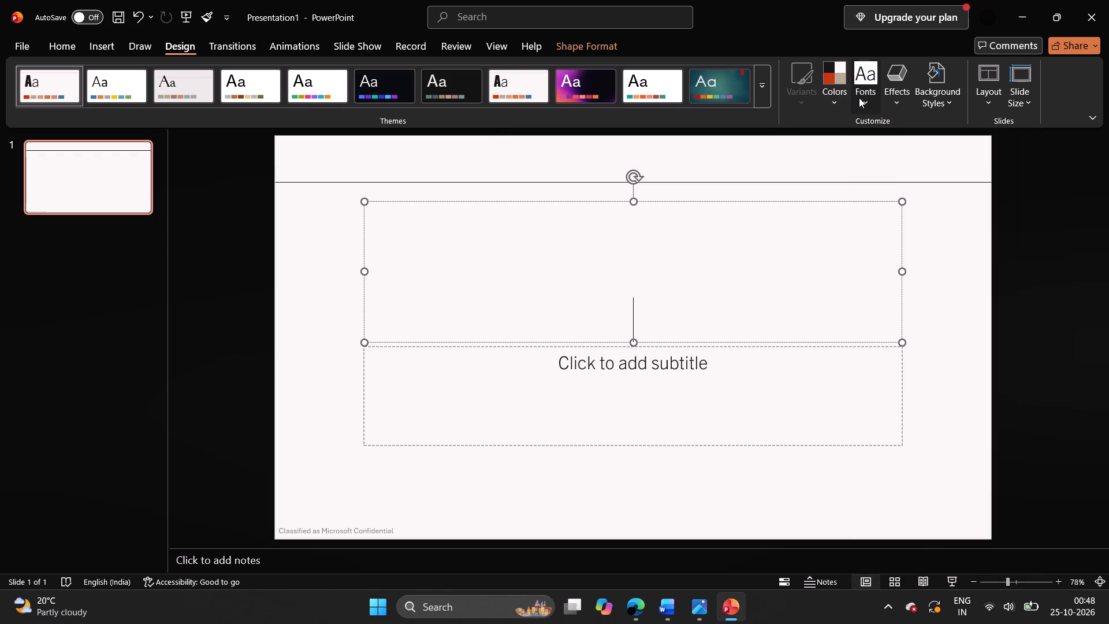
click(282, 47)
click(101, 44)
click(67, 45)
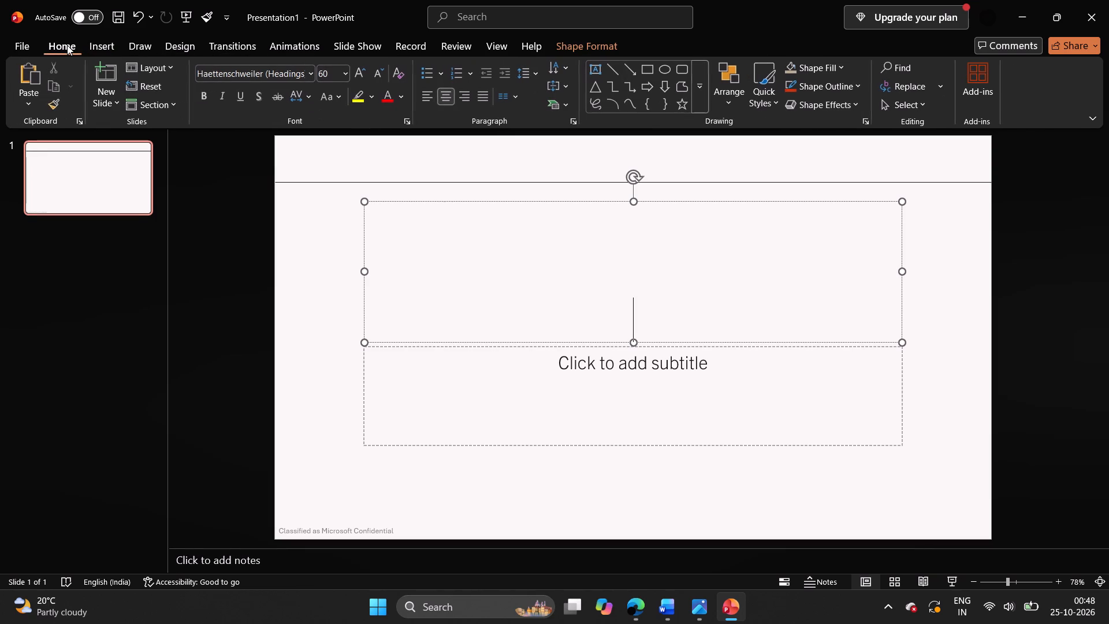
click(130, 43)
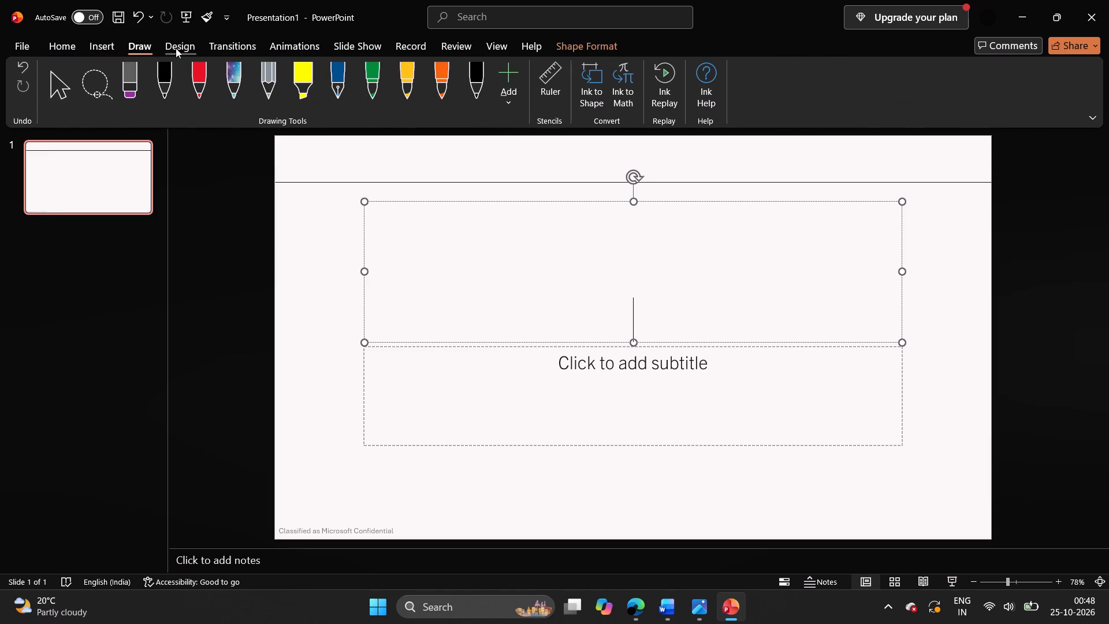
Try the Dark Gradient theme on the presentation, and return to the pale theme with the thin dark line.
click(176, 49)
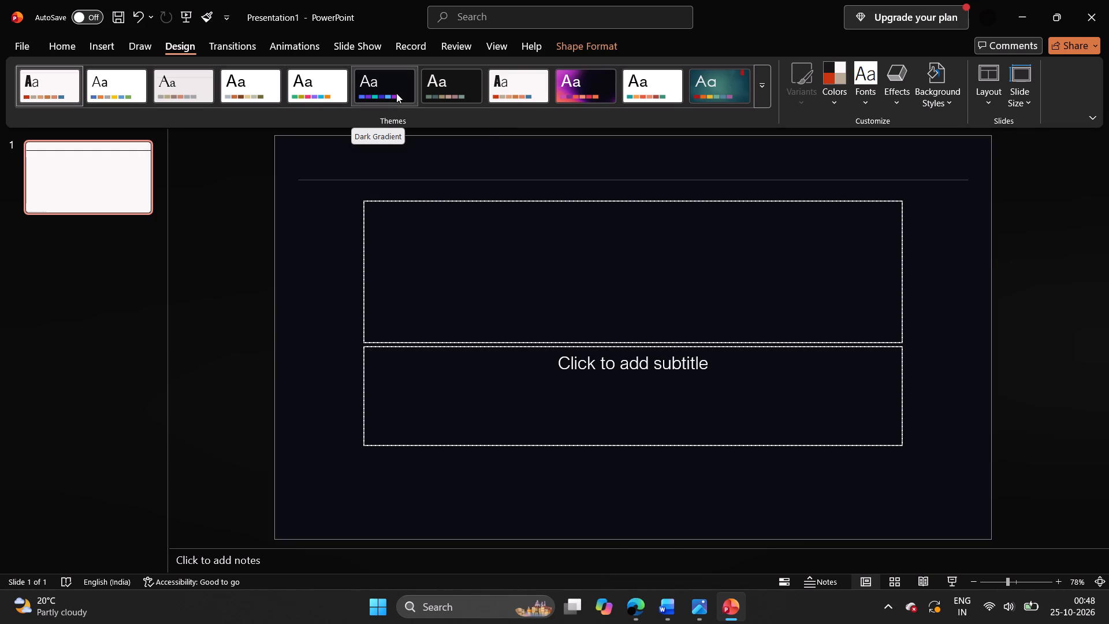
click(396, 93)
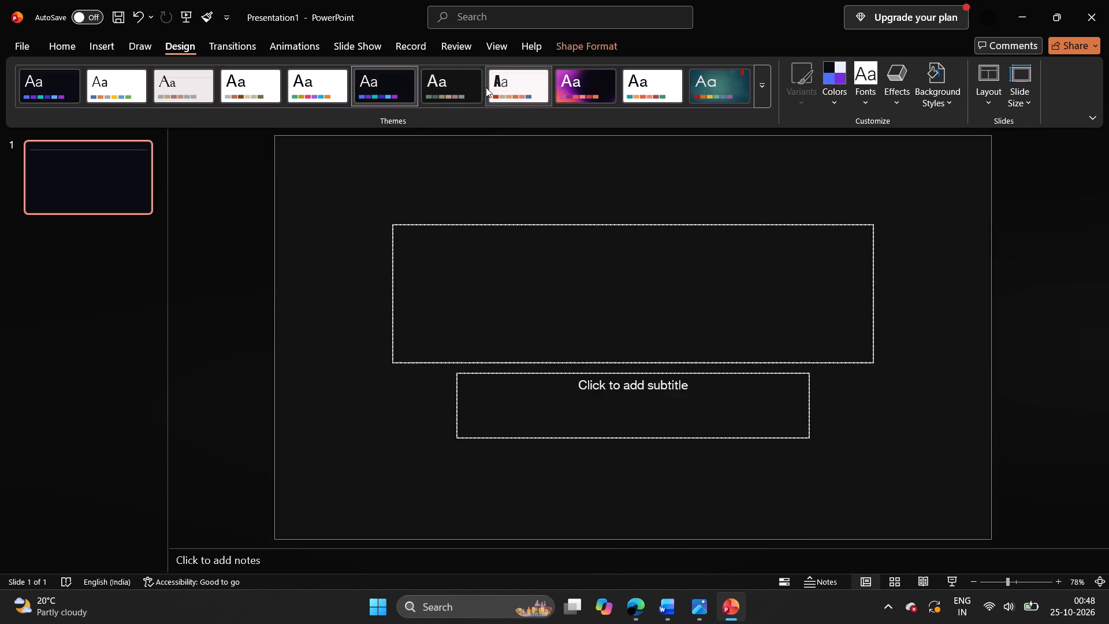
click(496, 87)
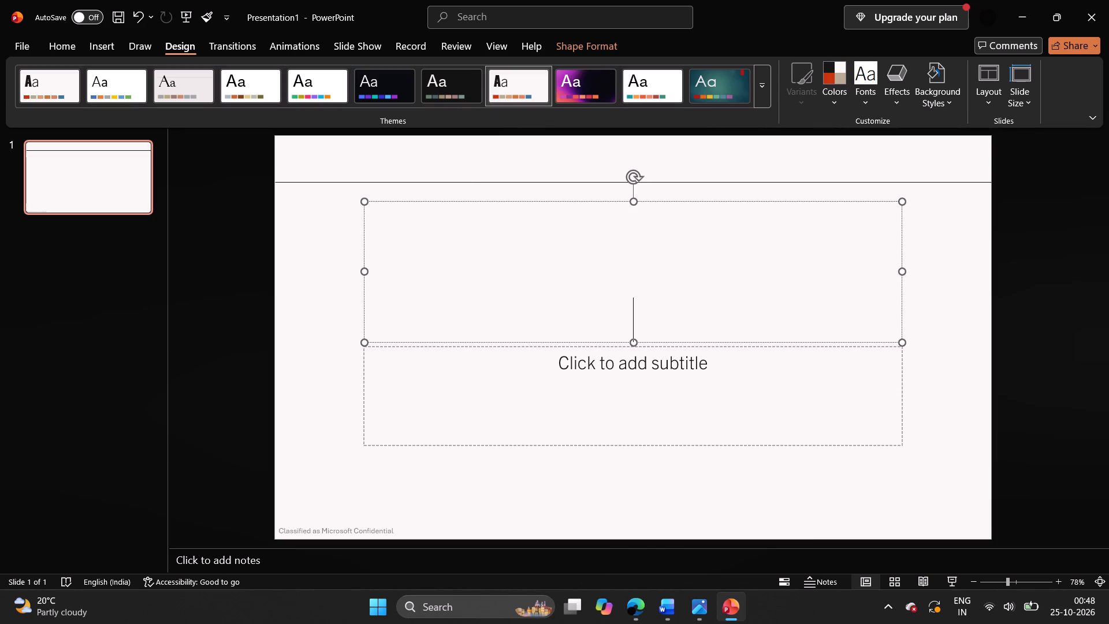
Enter the person's full name in capital letters as the title of the slide.
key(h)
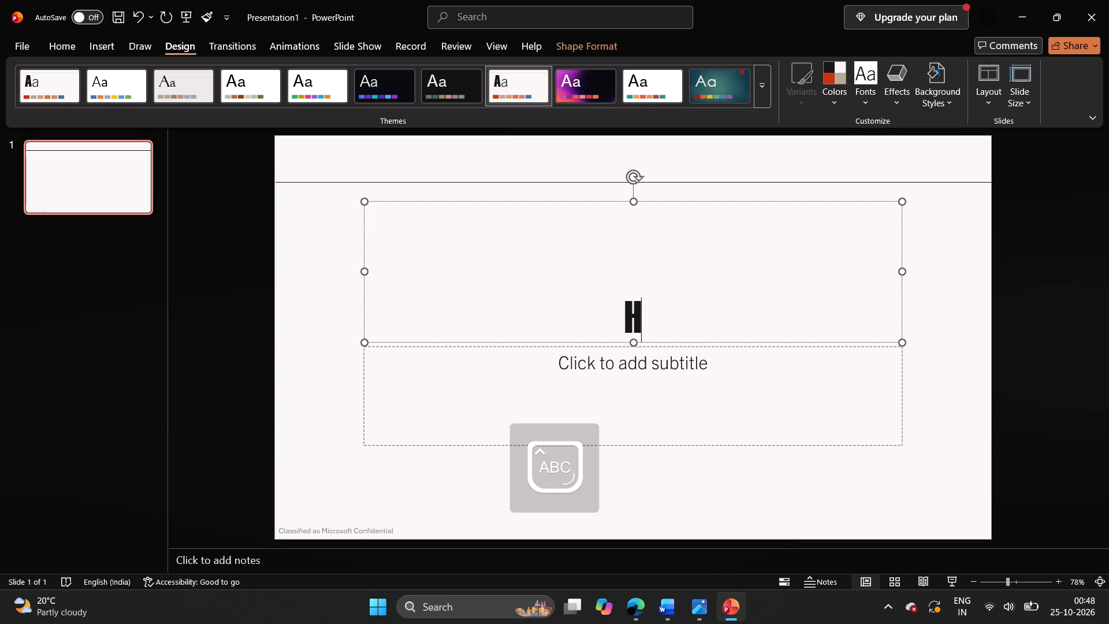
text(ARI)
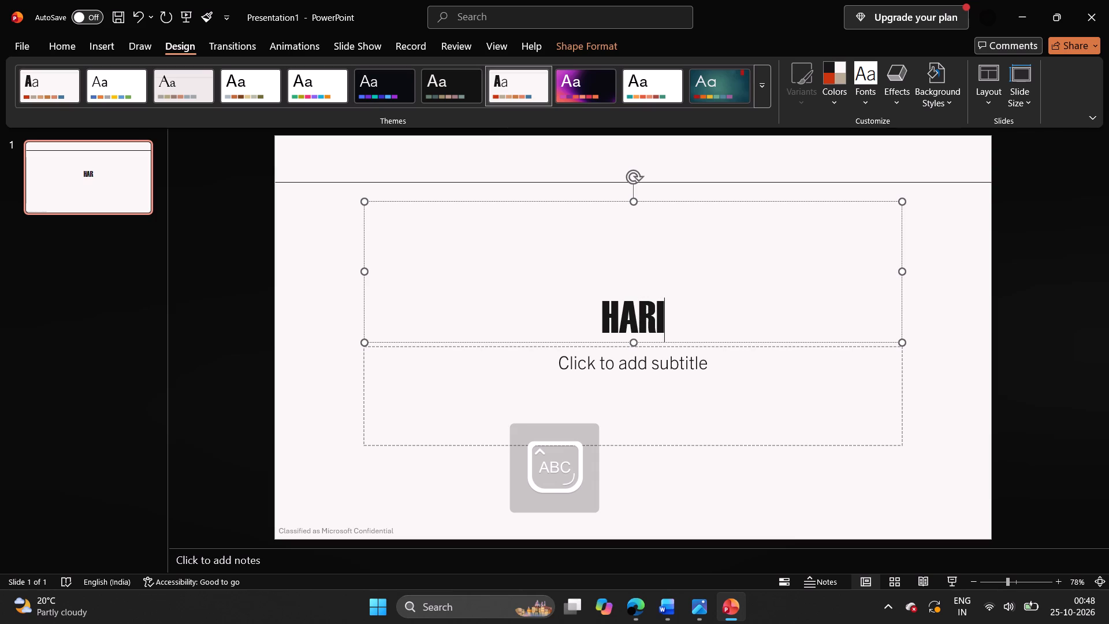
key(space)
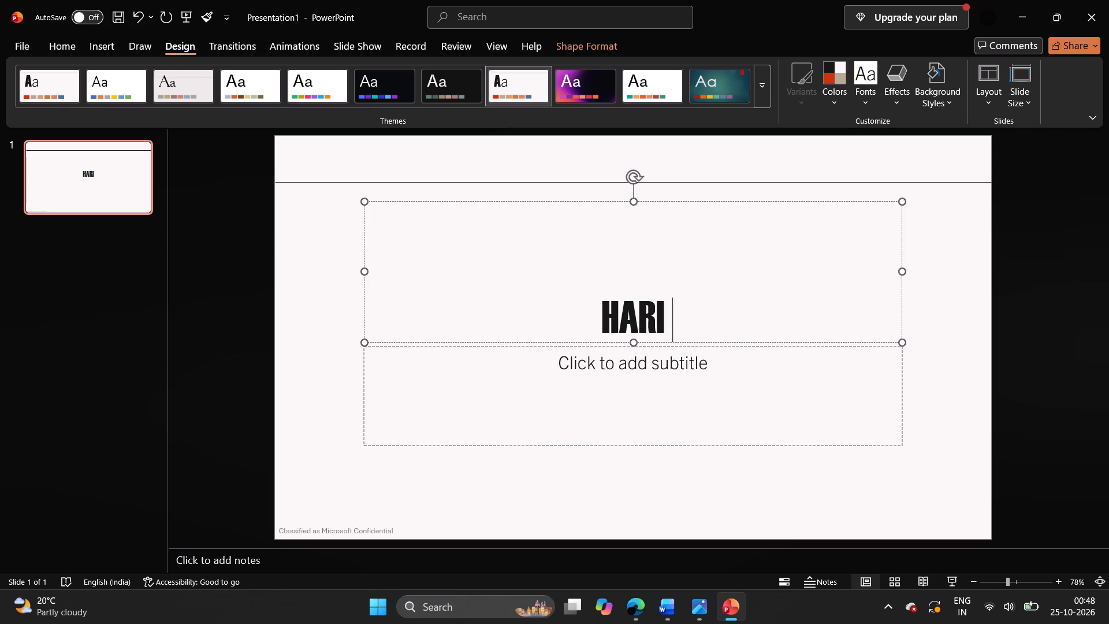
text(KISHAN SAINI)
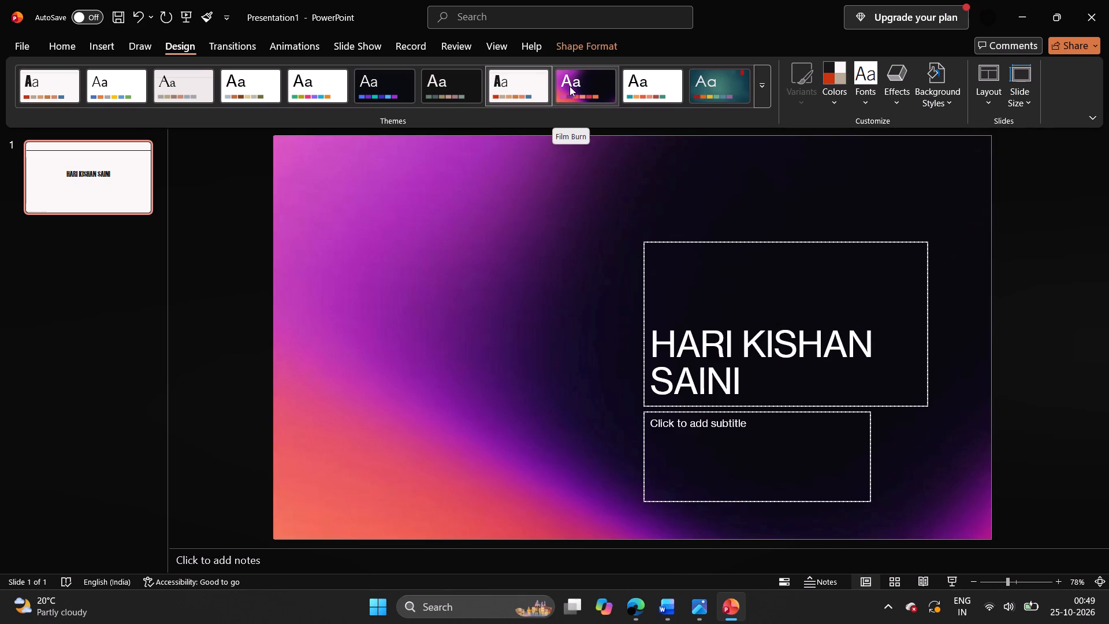
Apply the Film Burn theme to the presentation and add a trailing space to the title.
click(570, 86)
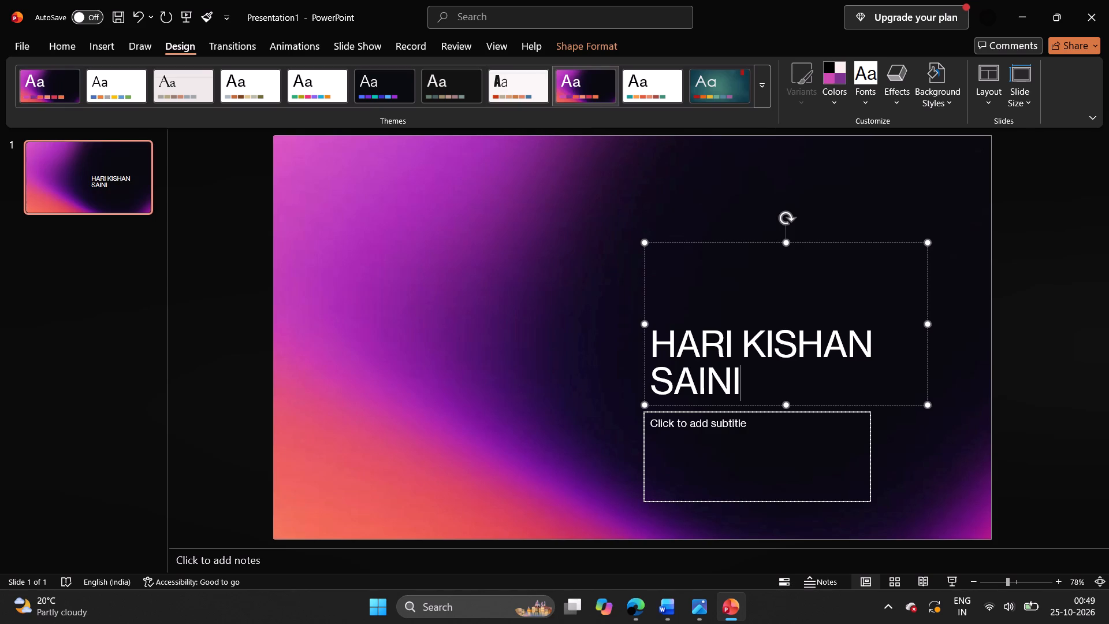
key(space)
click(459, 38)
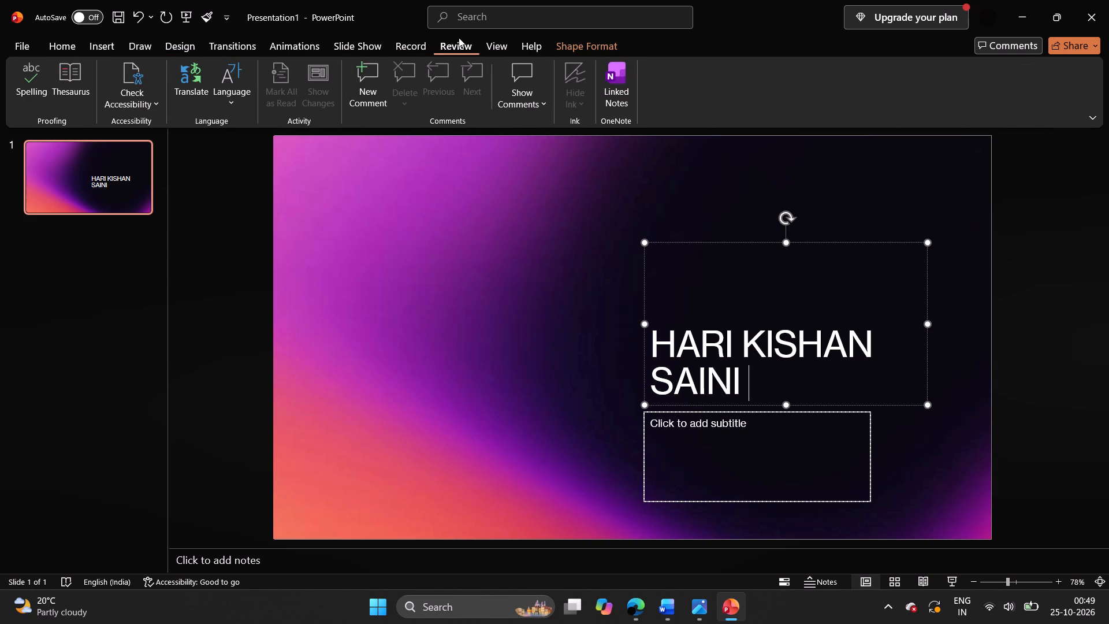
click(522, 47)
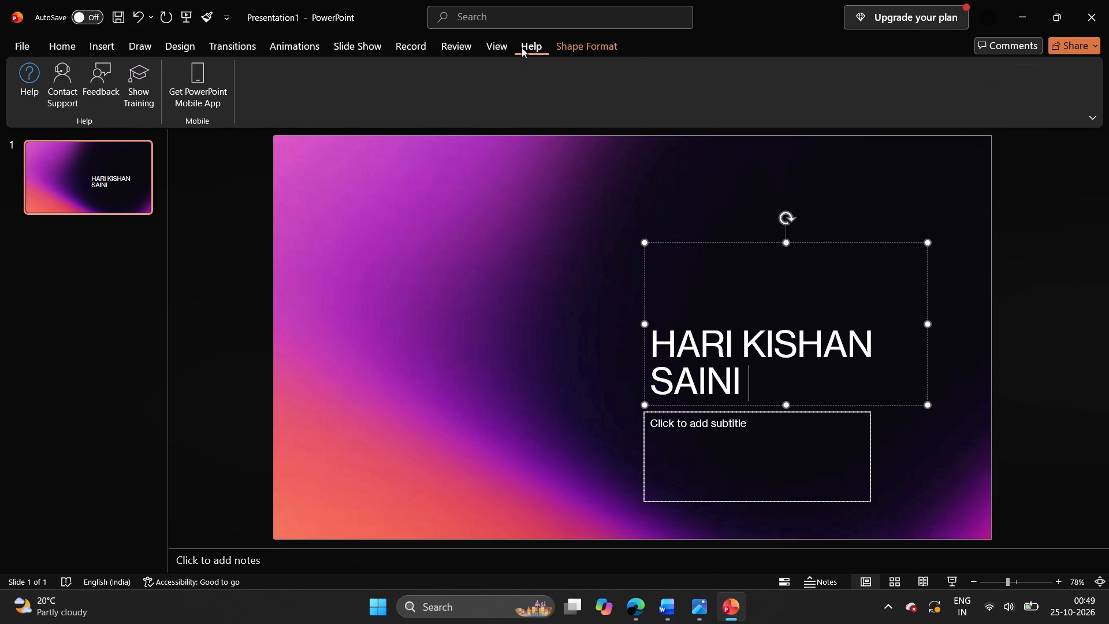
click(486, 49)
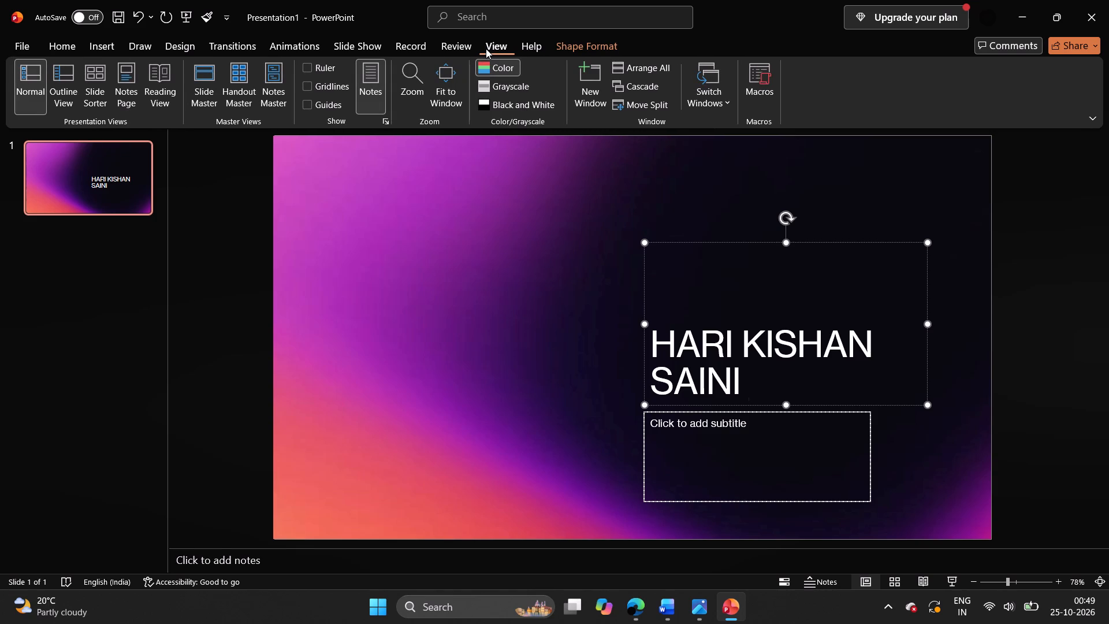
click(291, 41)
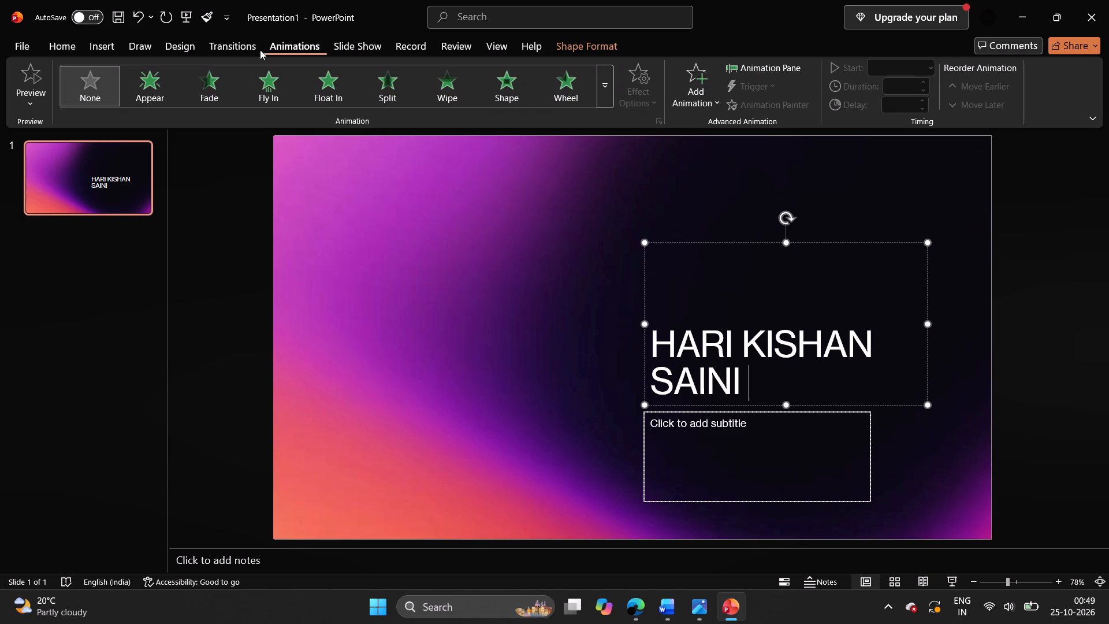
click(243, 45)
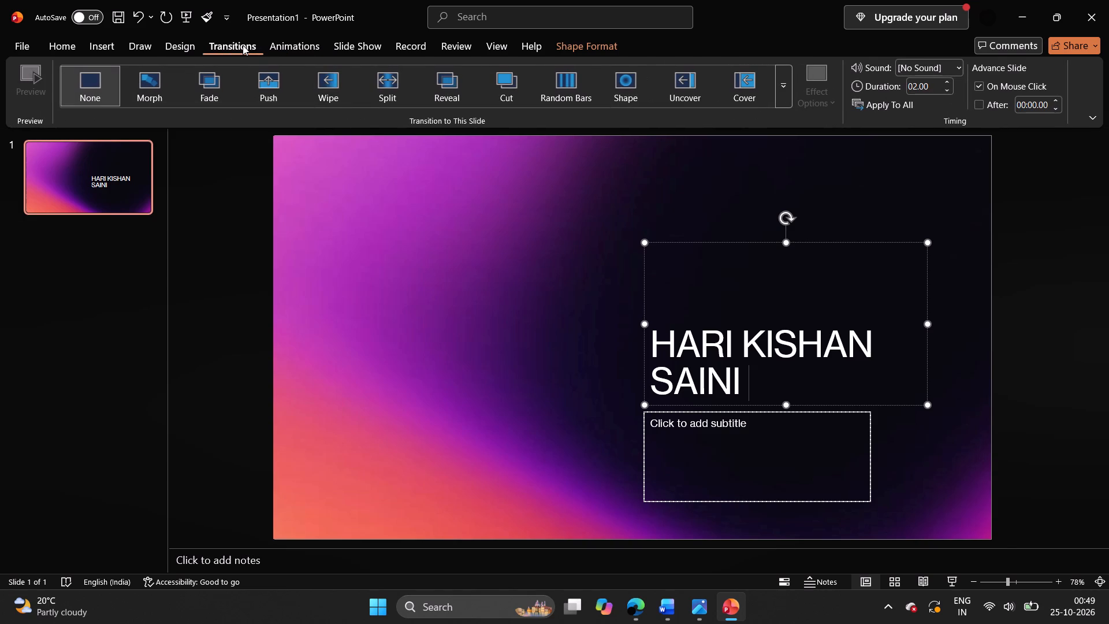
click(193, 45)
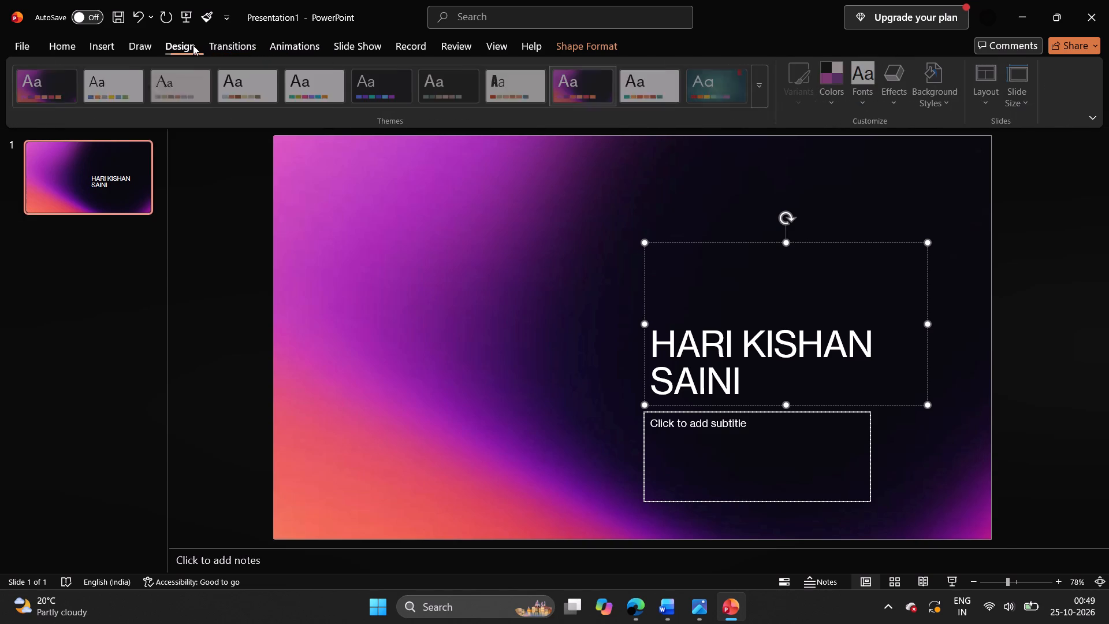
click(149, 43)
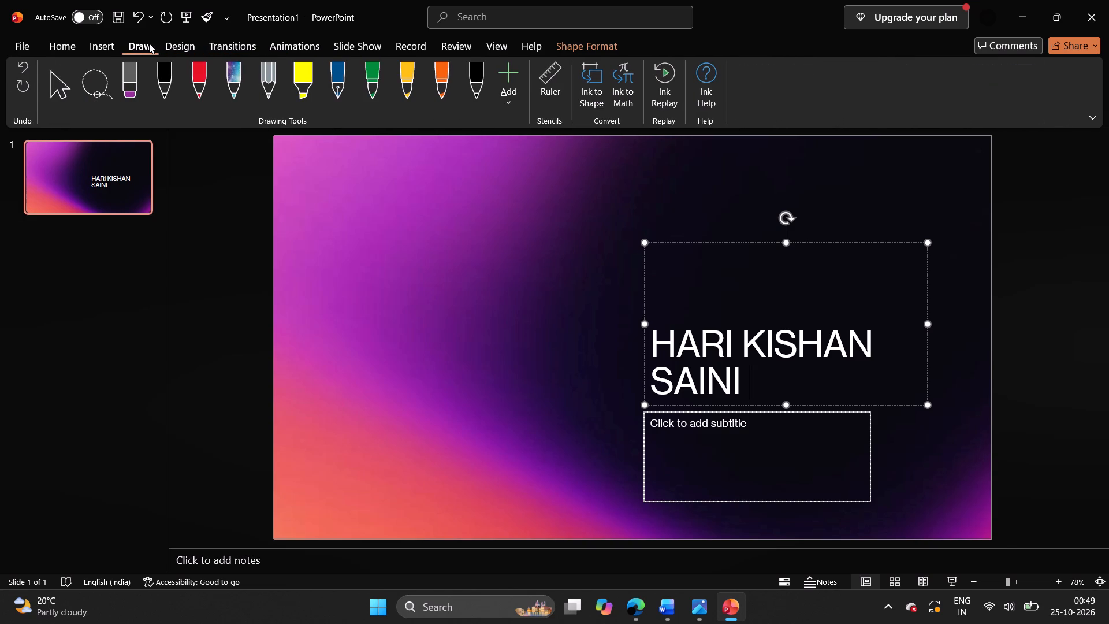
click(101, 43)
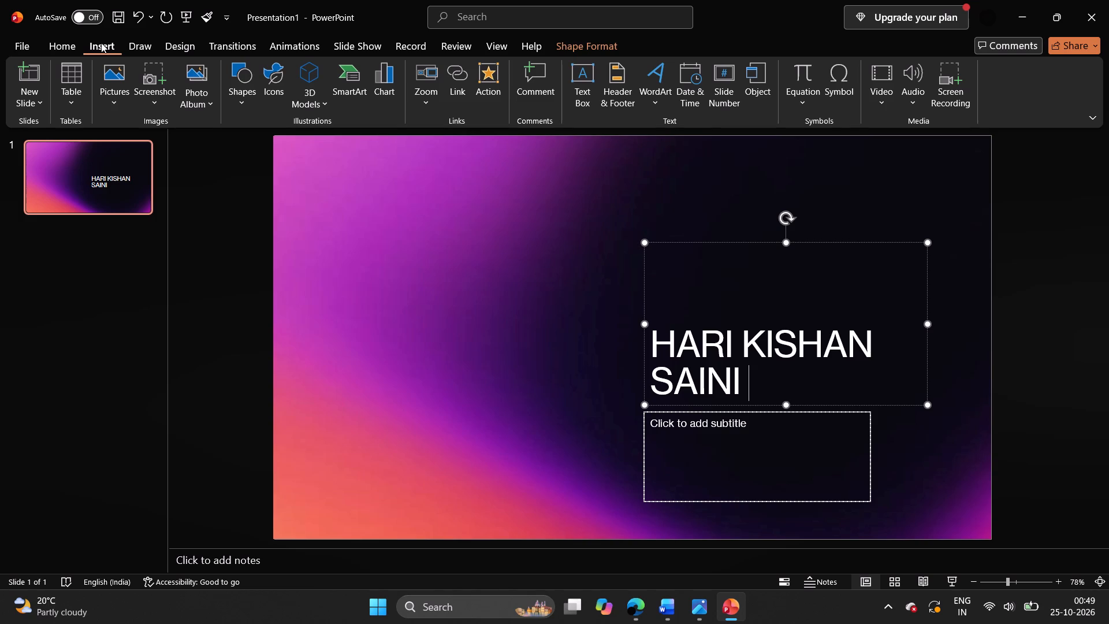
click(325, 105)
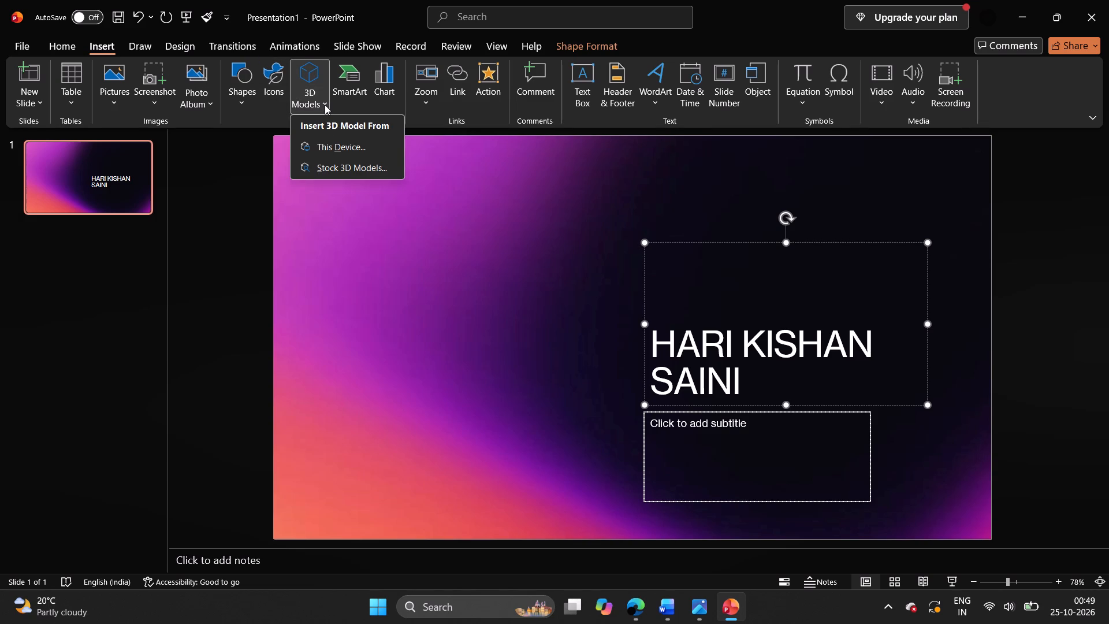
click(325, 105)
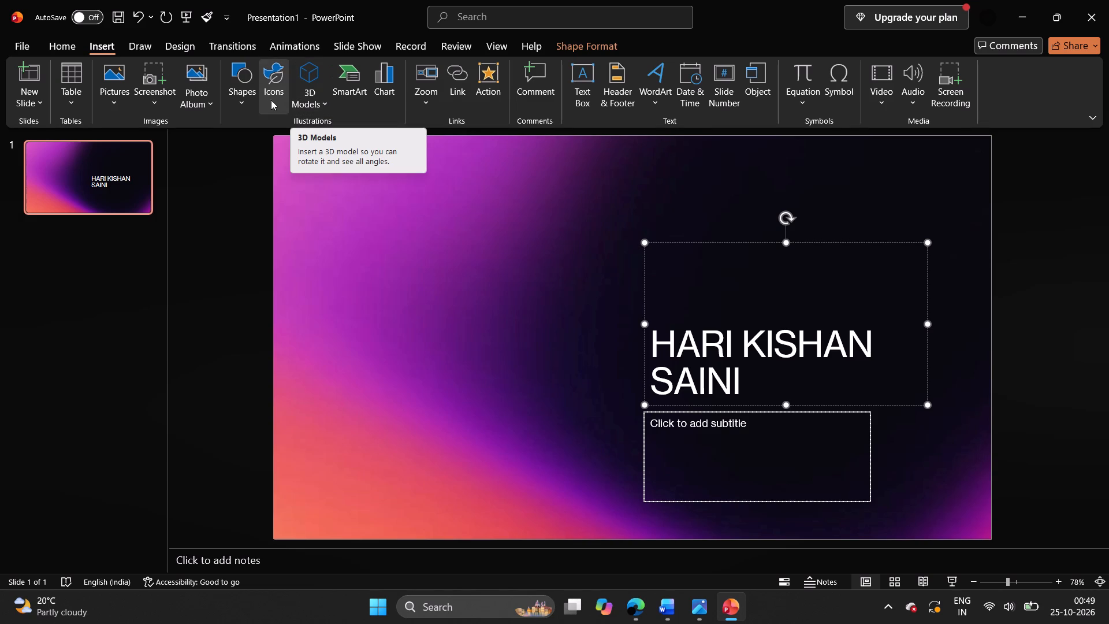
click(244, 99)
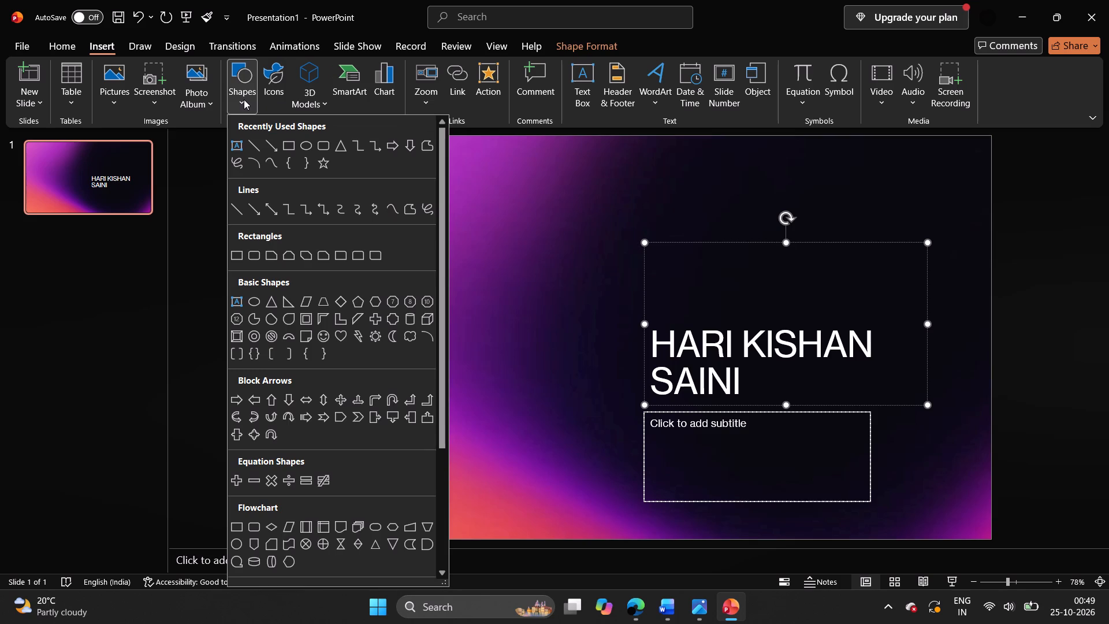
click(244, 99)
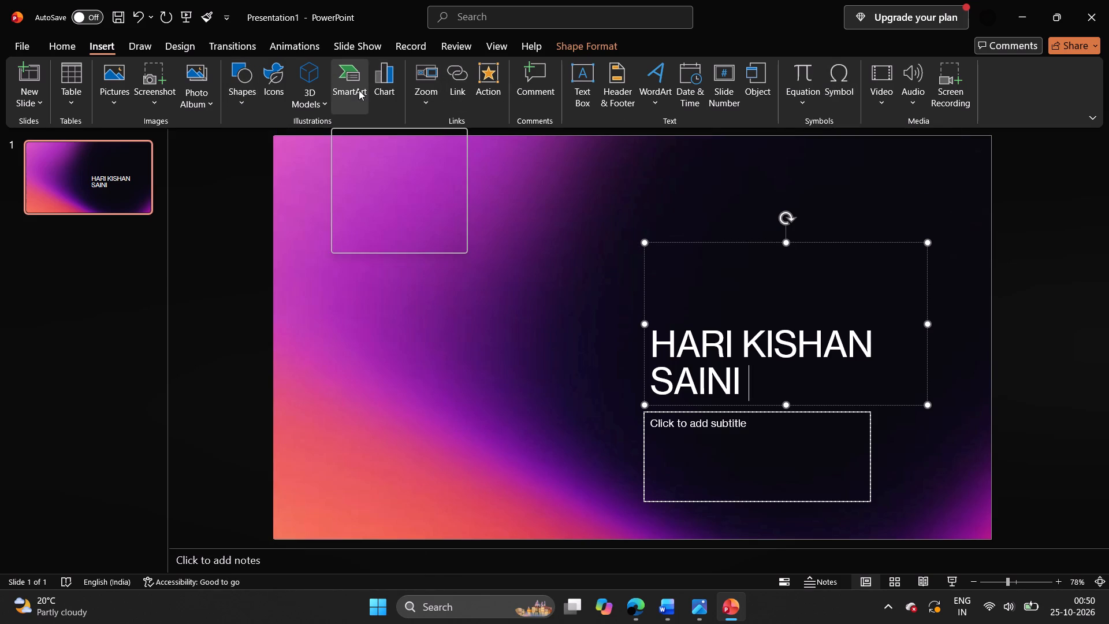
Insert the thumbs-up model from the Emoji category of the stock 3D models onto the slide.
click(323, 103)
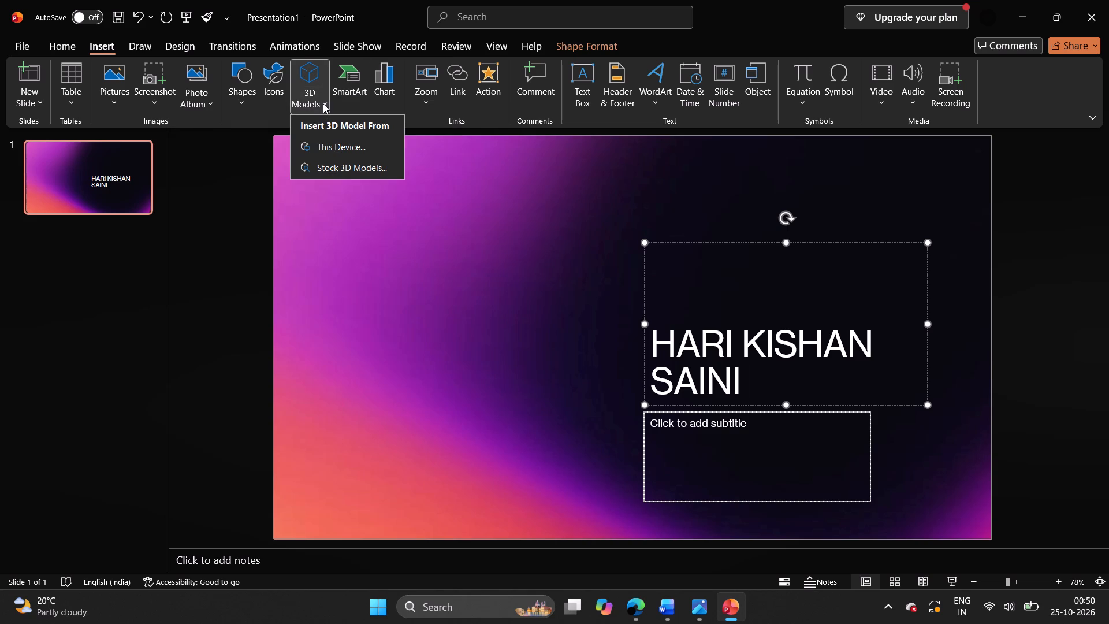
click(341, 168)
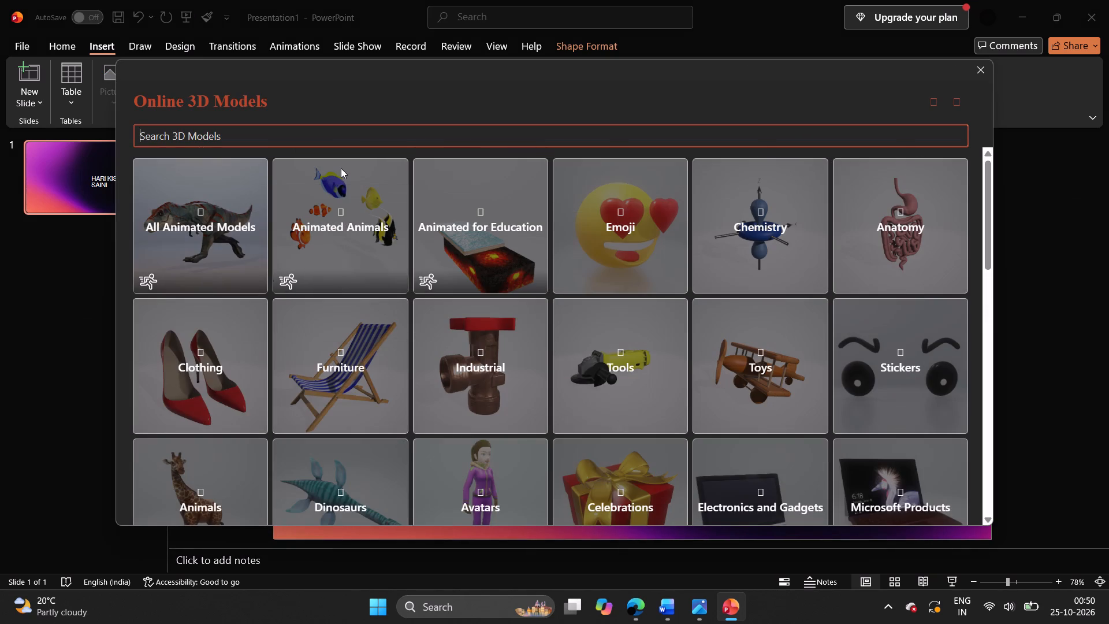
click(624, 214)
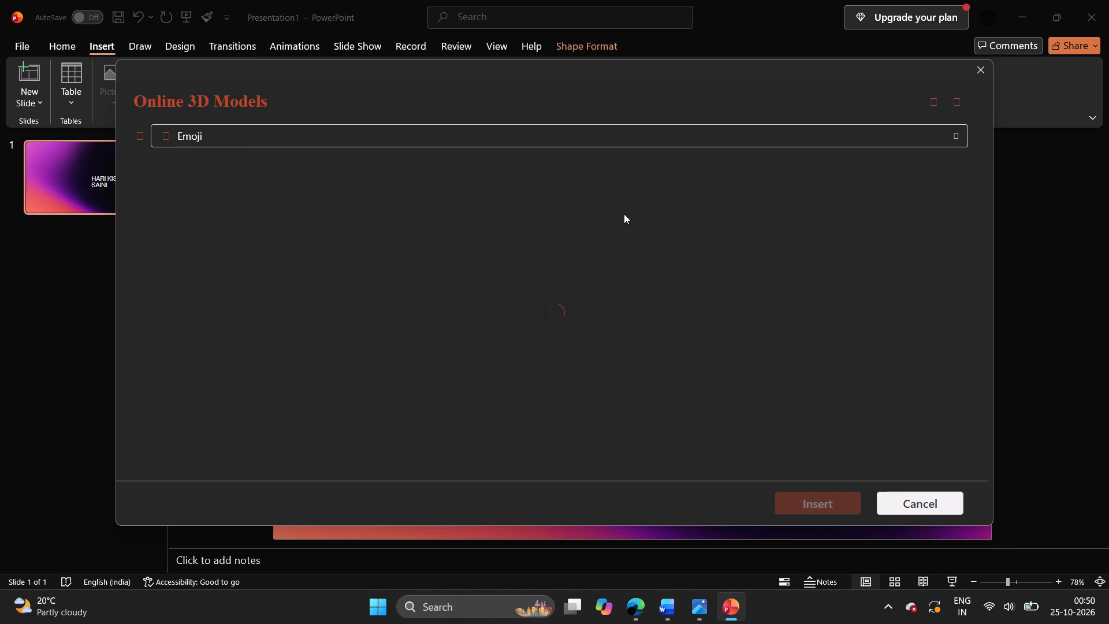
scroll(624, 214, down, 1)
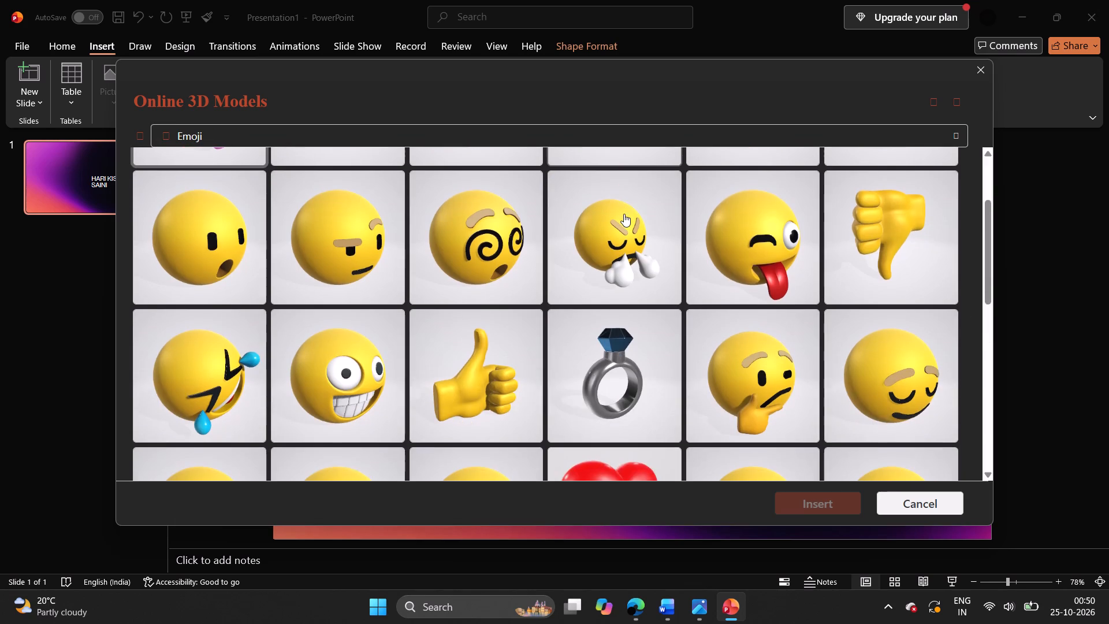
scroll(624, 214, down, 2)
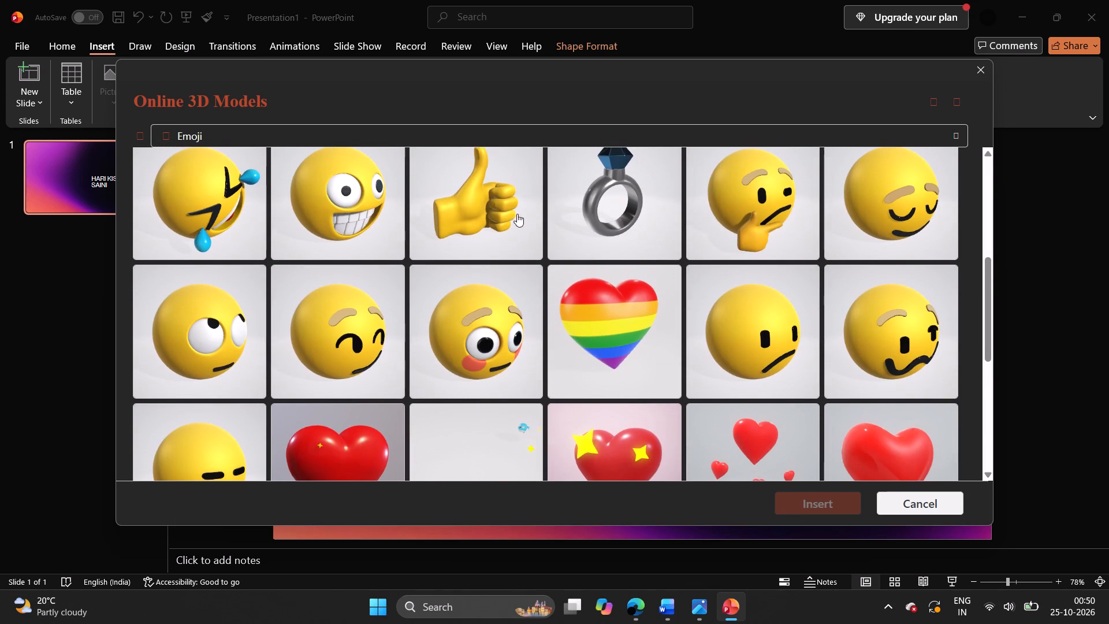
click(511, 211)
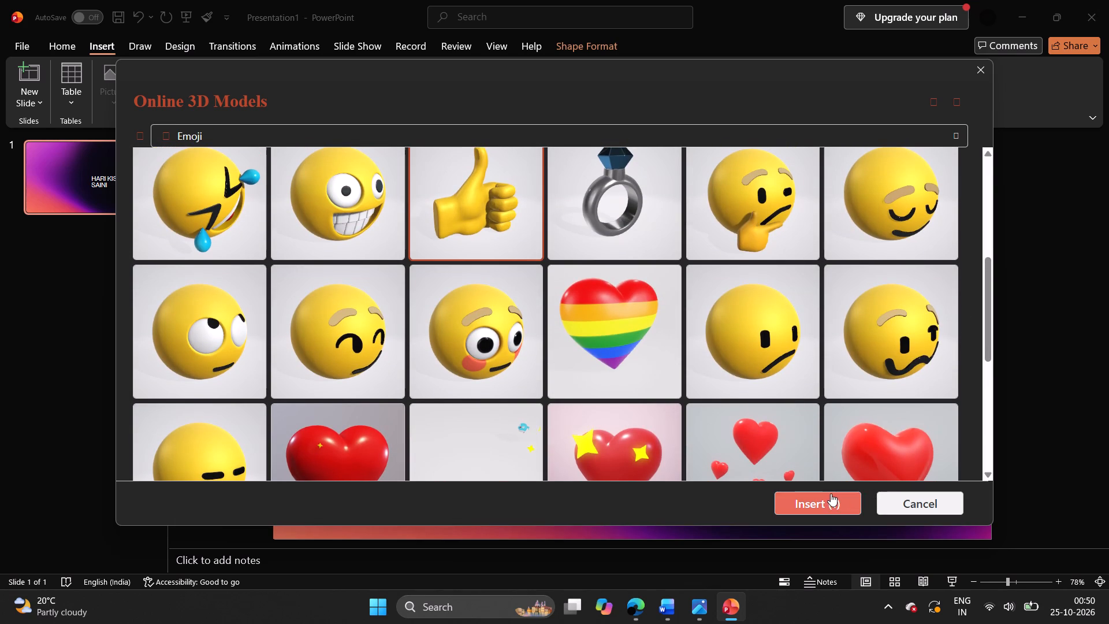
click(831, 493)
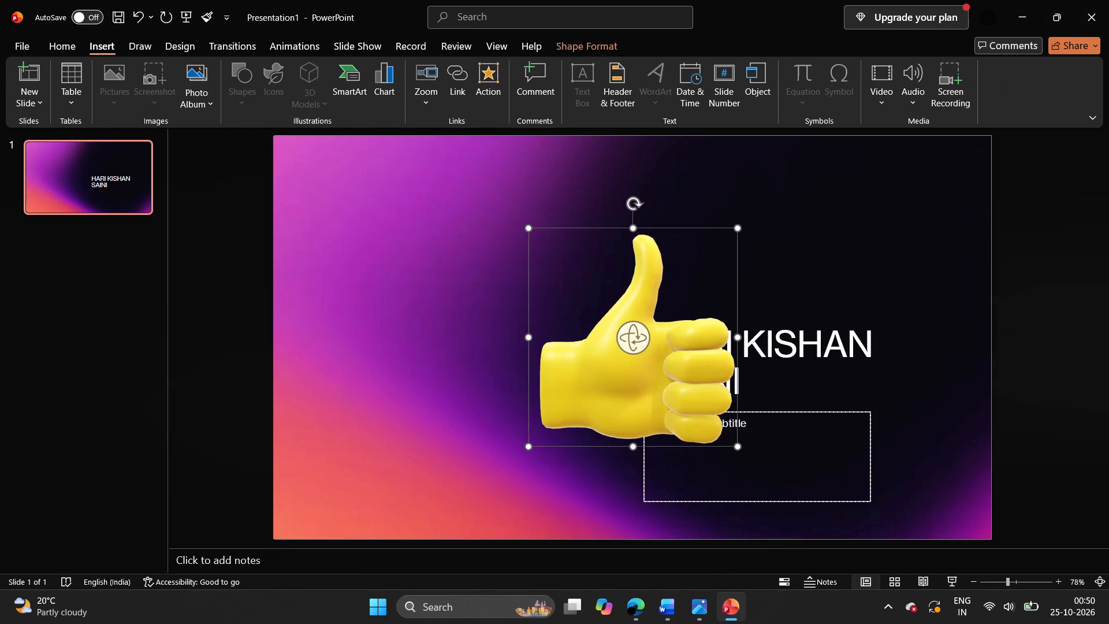
Move the thumbs-up model to the lower left of the title and shrink it to about 4.16 cm high by 5.66 cm wide.
drag(683, 382, 527, 357)
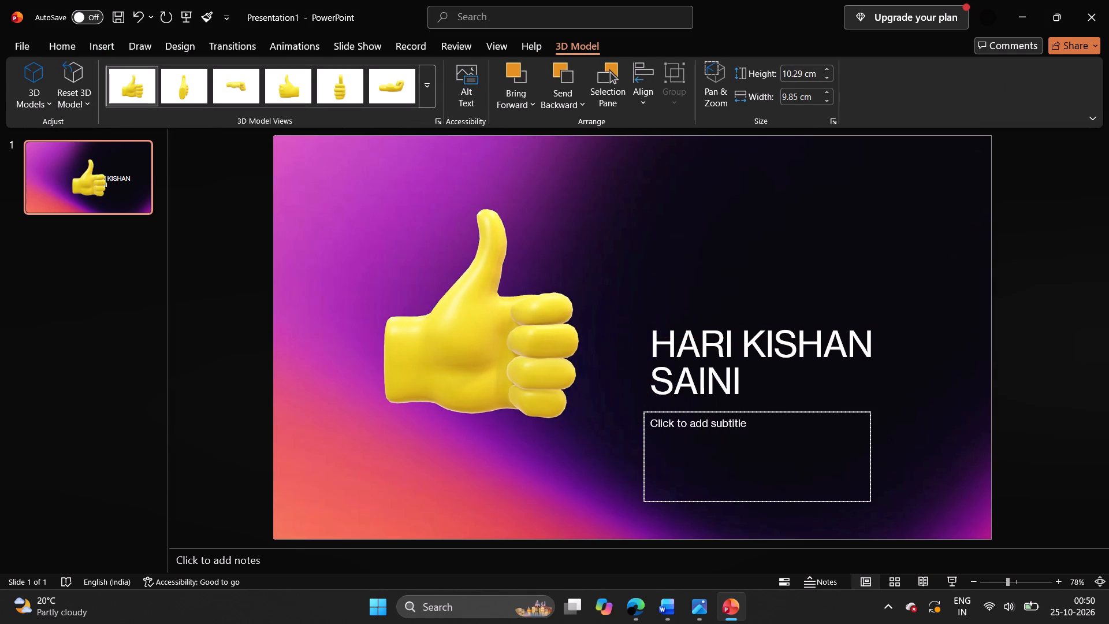
drag(527, 357, 532, 412)
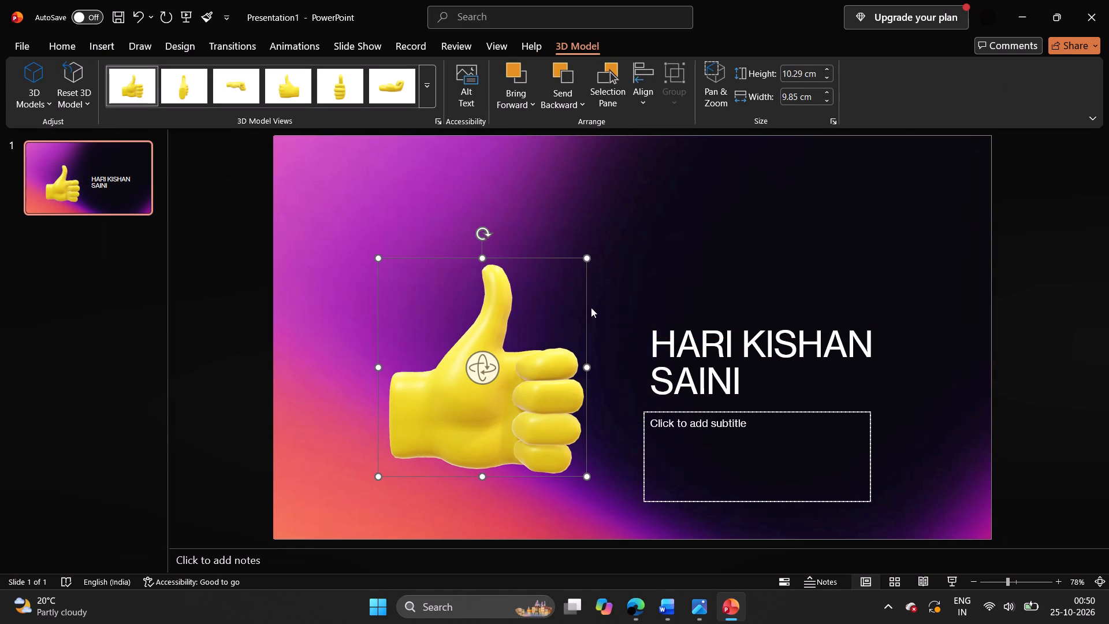
drag(586, 258, 585, 261)
drag(585, 261, 538, 329)
drag(538, 329, 533, 335)
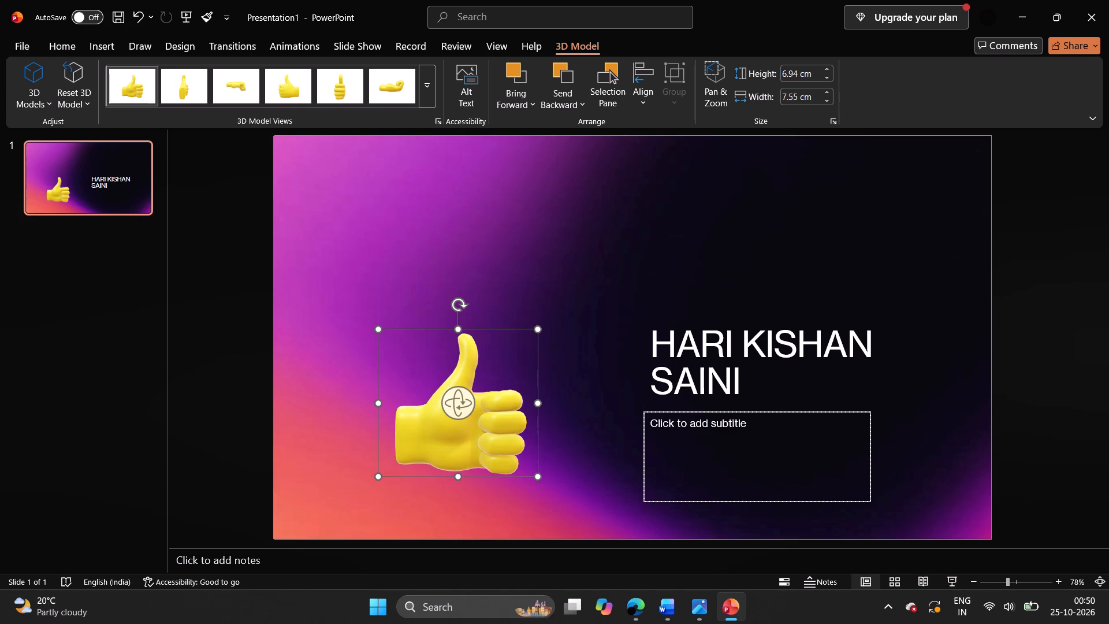
drag(533, 335, 498, 385)
click(512, 329)
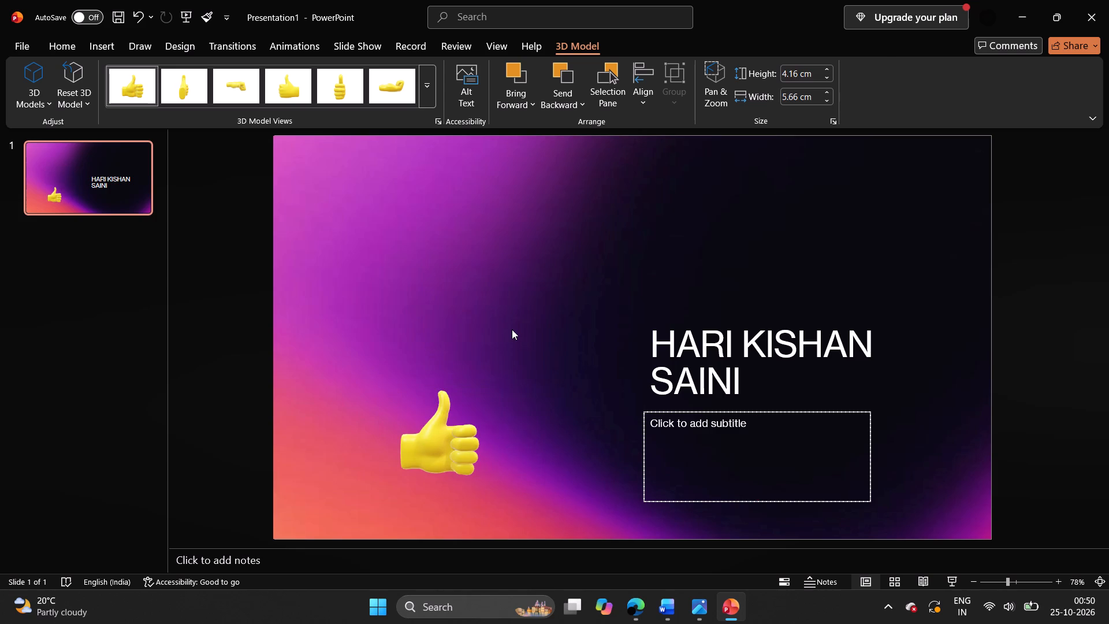
Capture a full-screen screenshot of the finished title slide with the design themes showing.
click(175, 50)
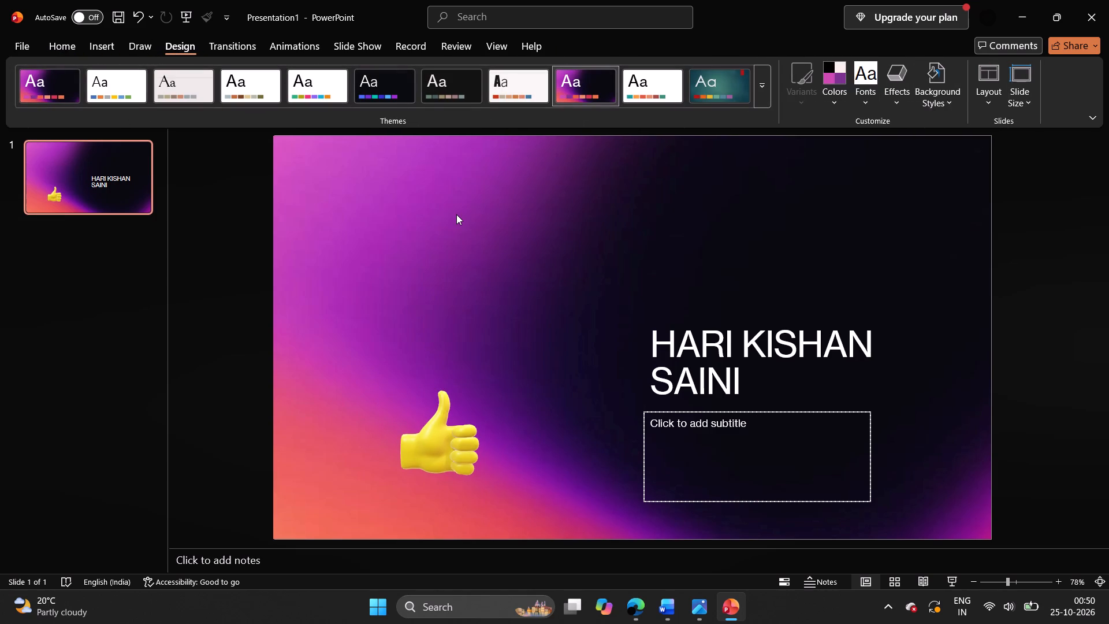
key(shift+super+s)
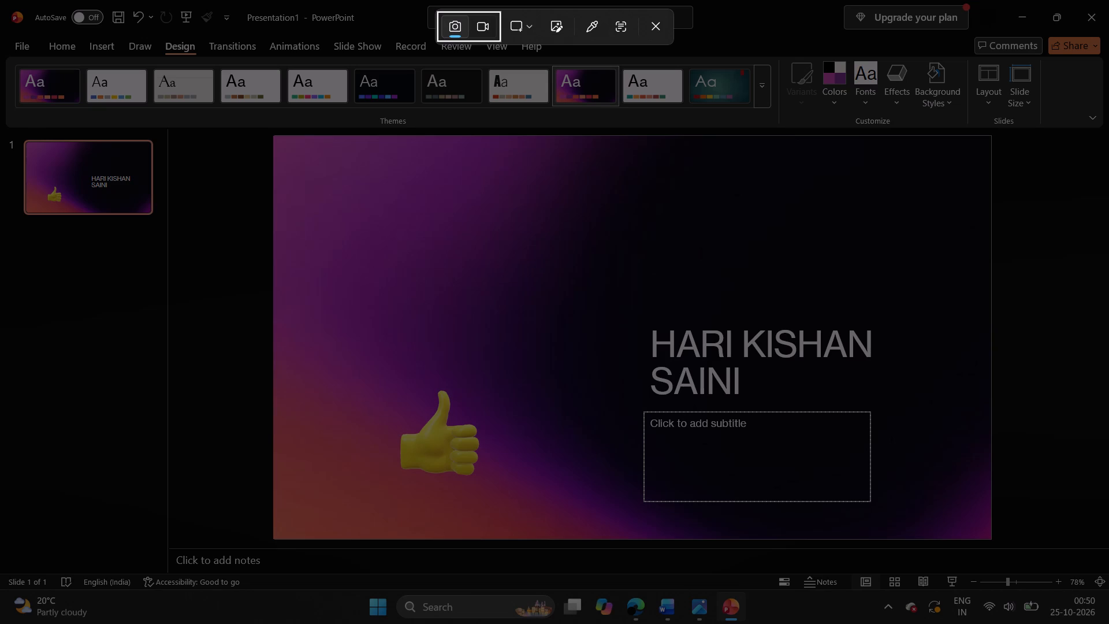
drag(0, 1, 897, 606)
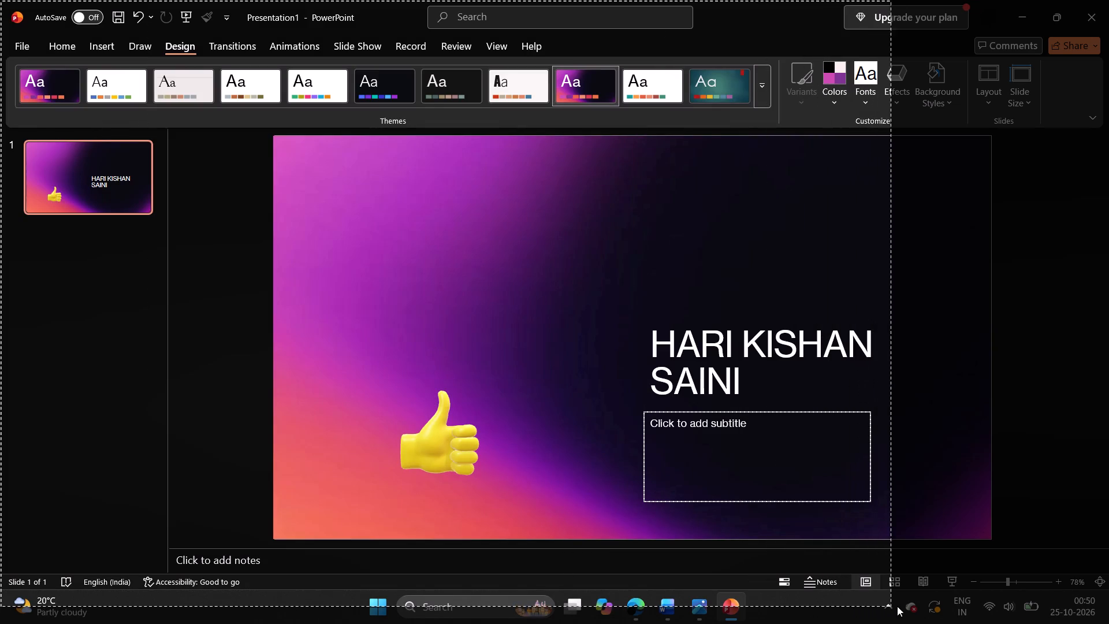
drag(897, 606, 1108, 607)
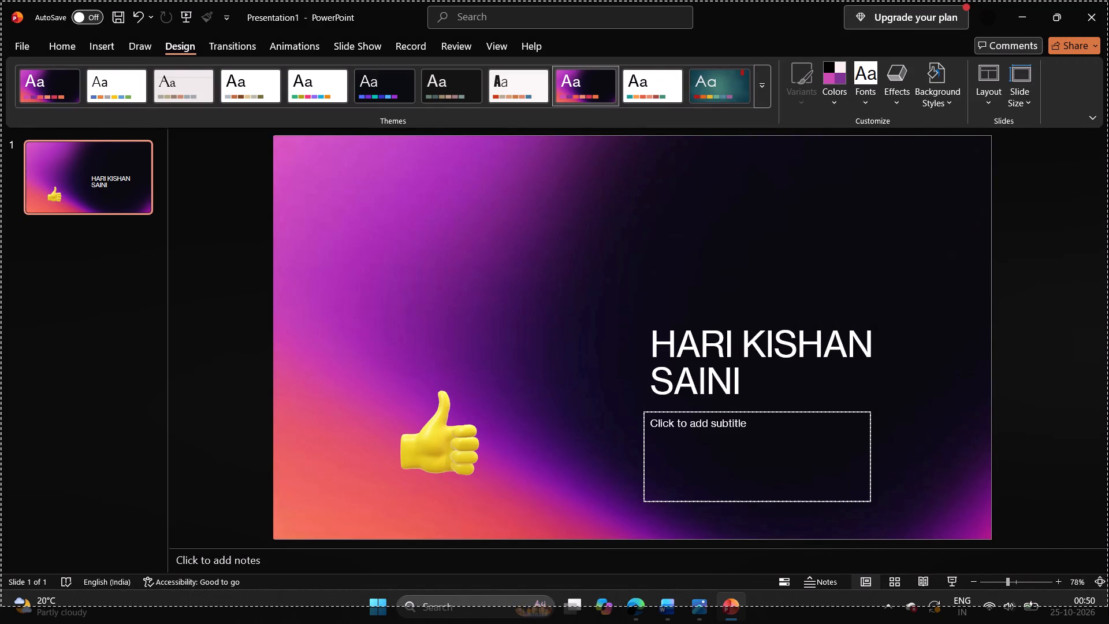
drag(1108, 607, 1108, 623)
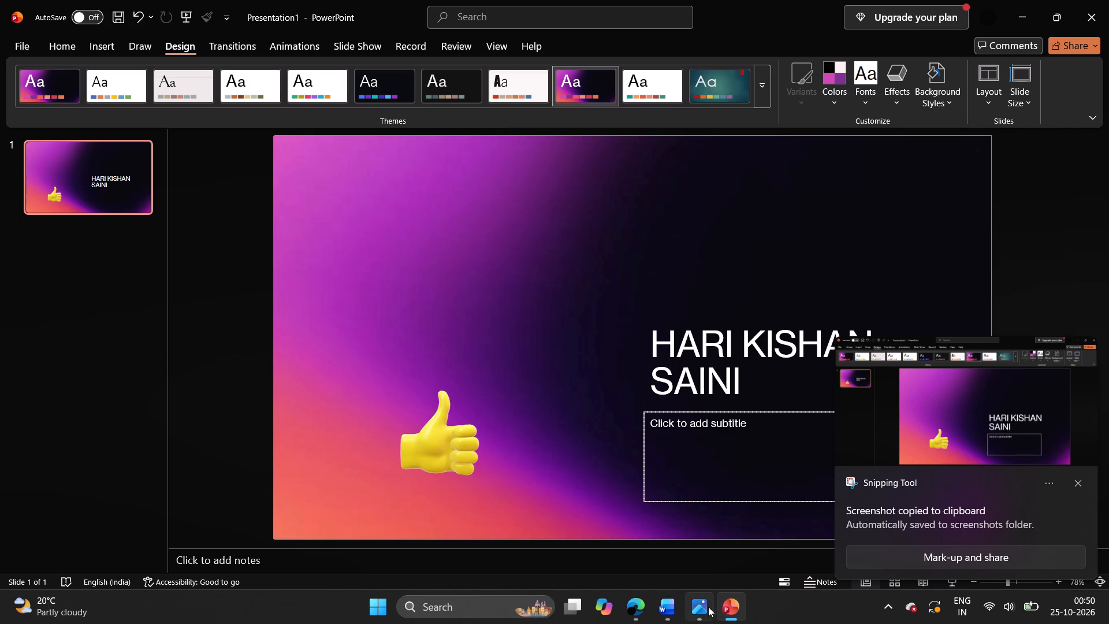
Switch to the Word document and paste the screenshot below the previous slide screenshot on the last page.
click(674, 610)
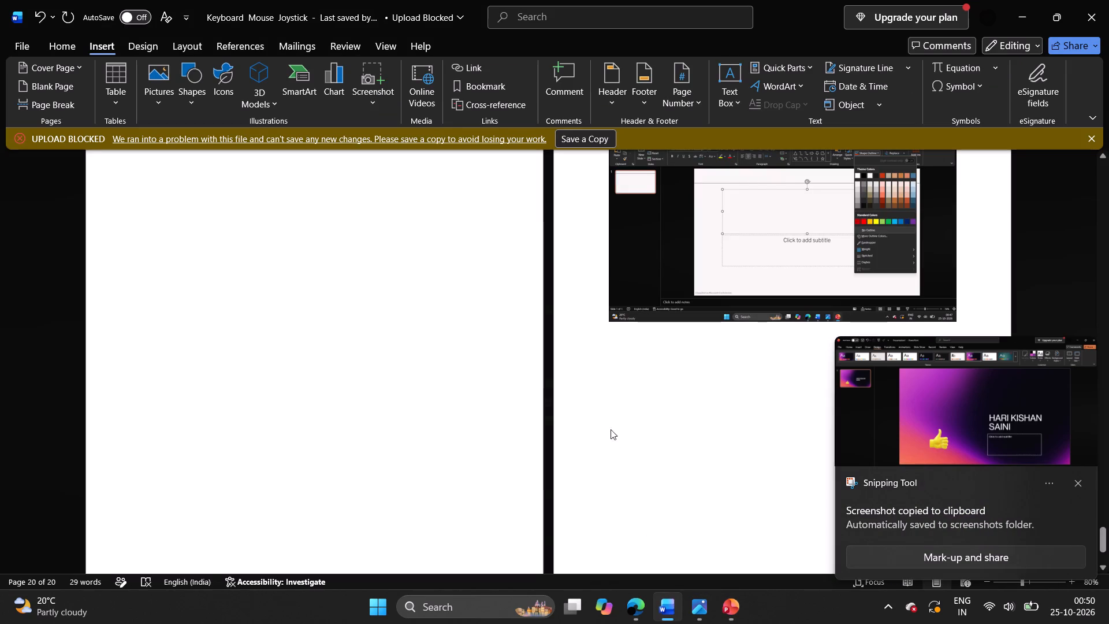
key(ctrl+v)
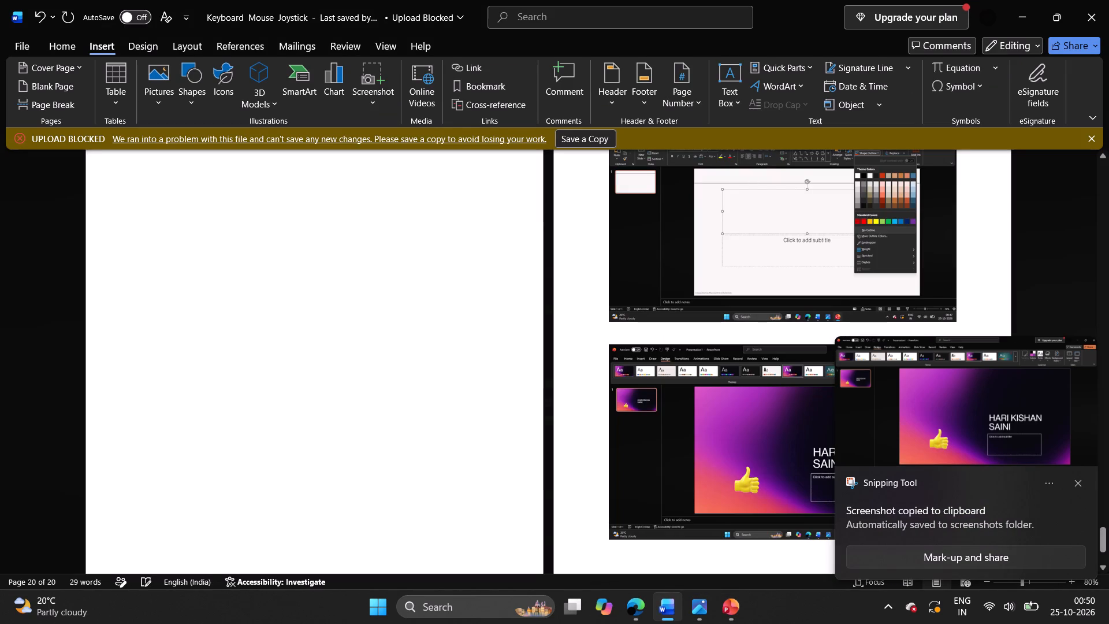
scroll(631, 365, down, 3)
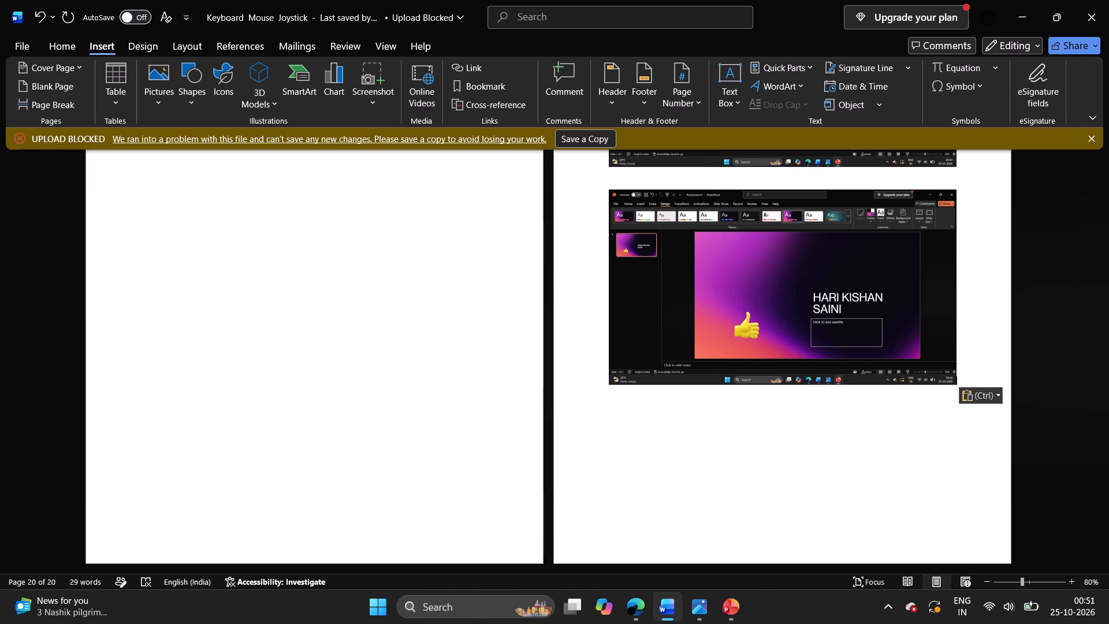
Switch to Edge, close the enlarged network picture, and search Bing Images for "epidiascope".
click(637, 600)
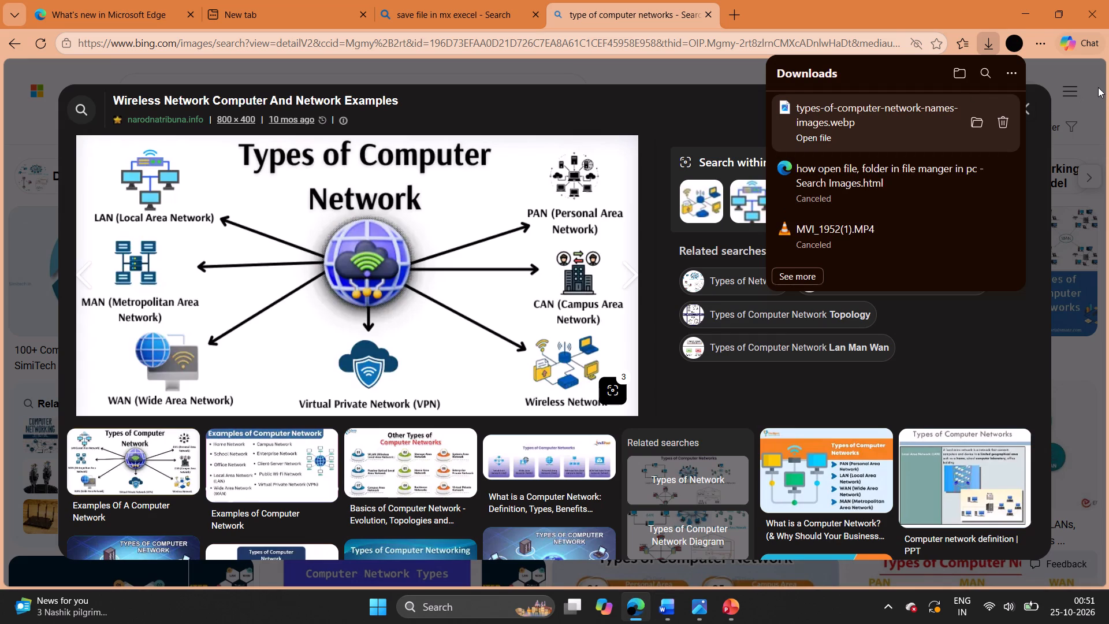
drag(1098, 87, 1022, 106)
click(1022, 106)
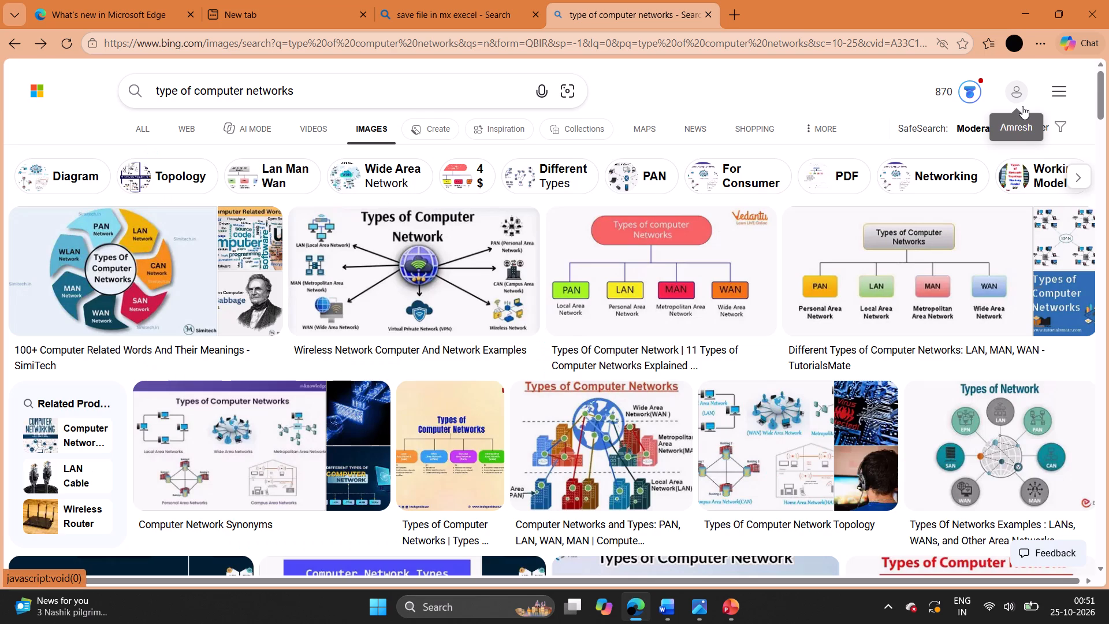
click(513, 88)
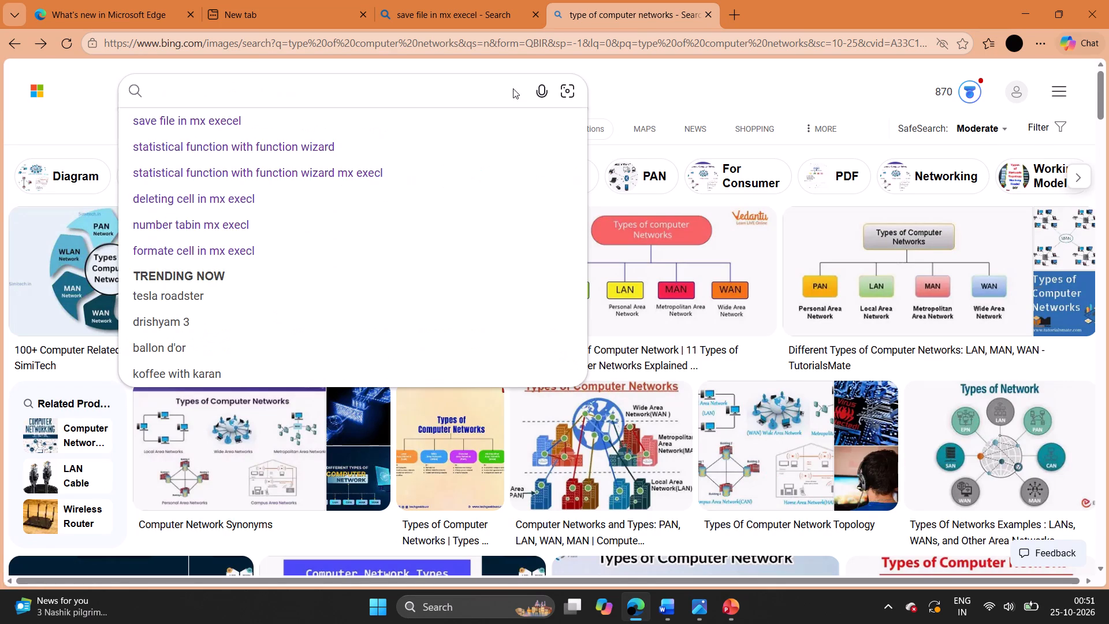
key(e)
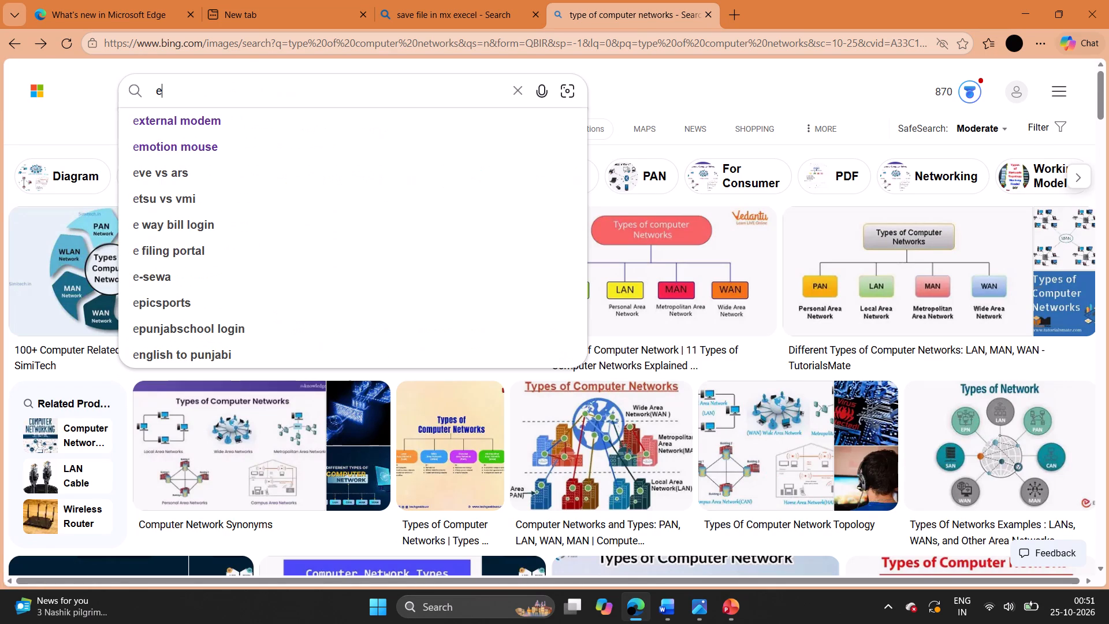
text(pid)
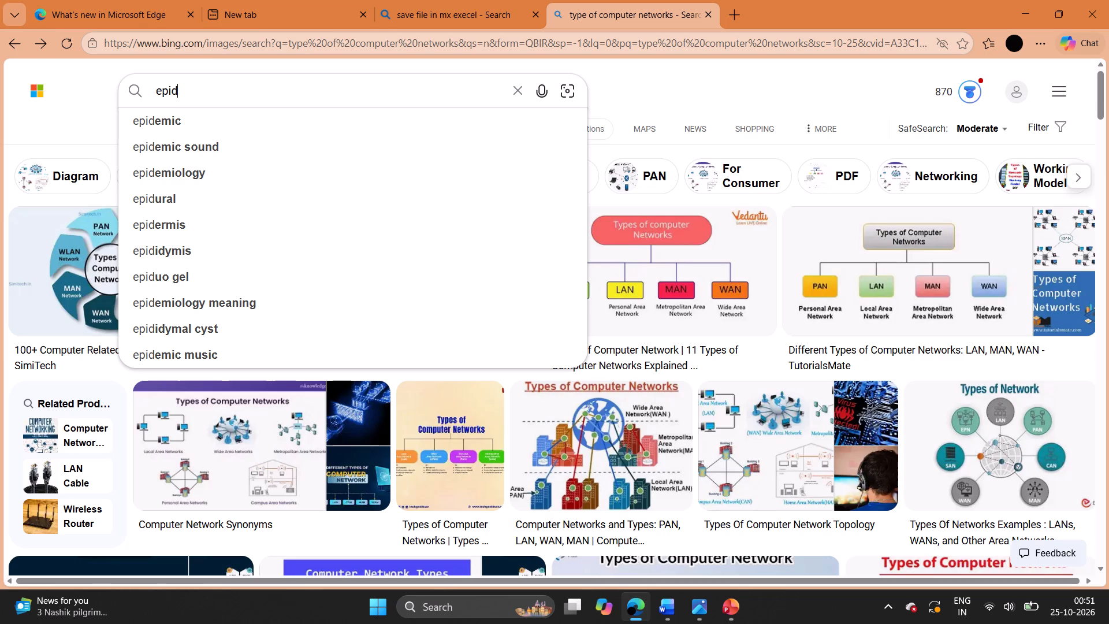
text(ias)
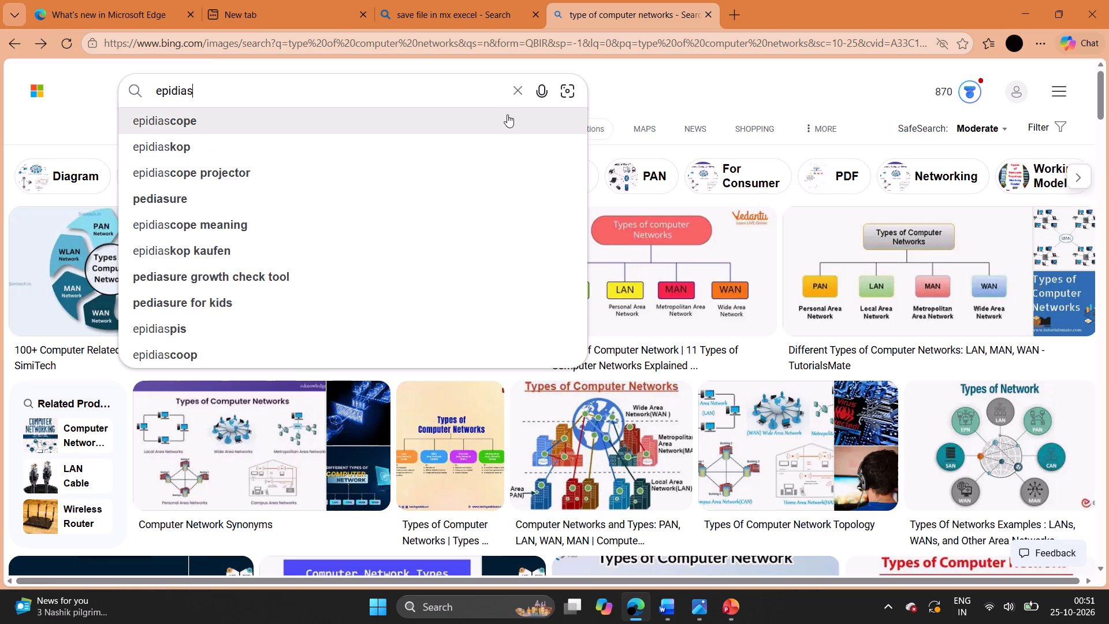
click(460, 124)
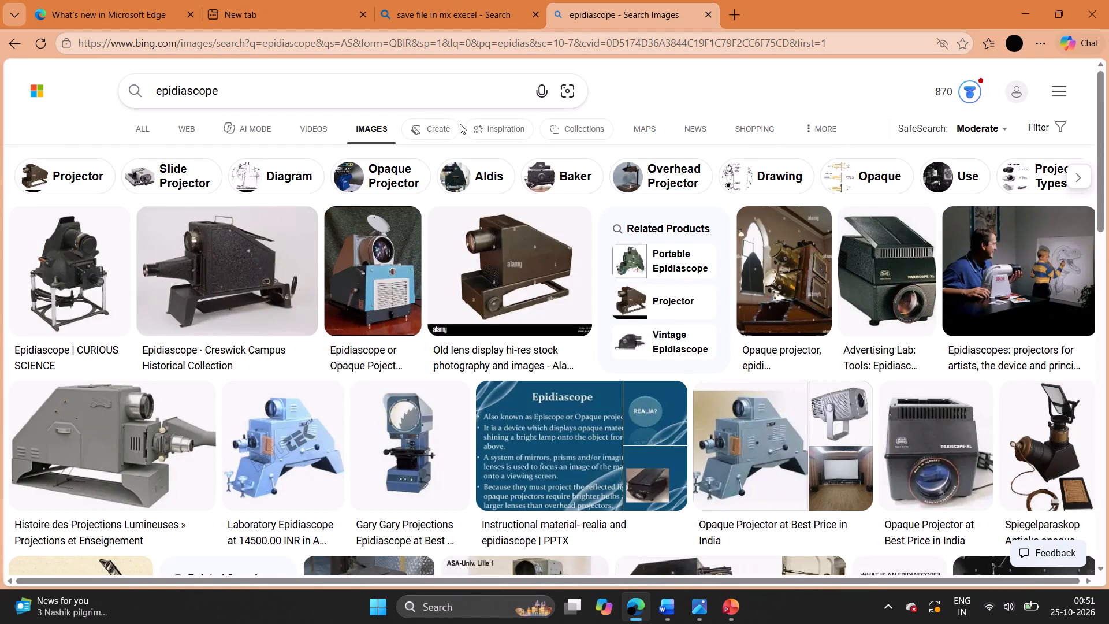
Look through the epidiascope image results for a suitable picture.
scroll(436, 276, down, 3)
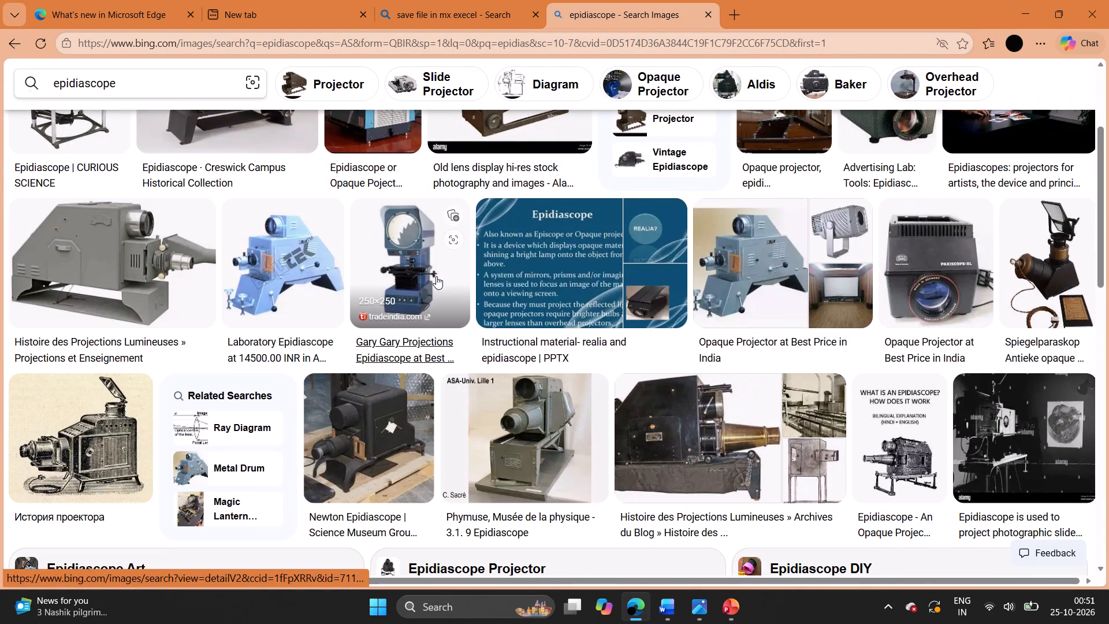
scroll(436, 276, down, 1)
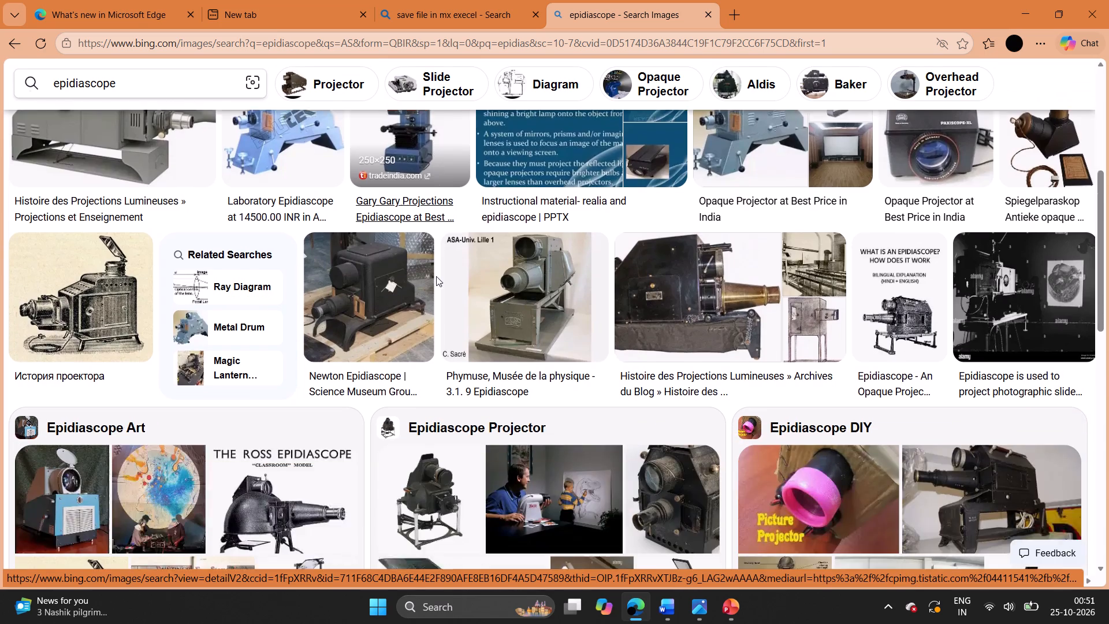
scroll(436, 276, down, 4)
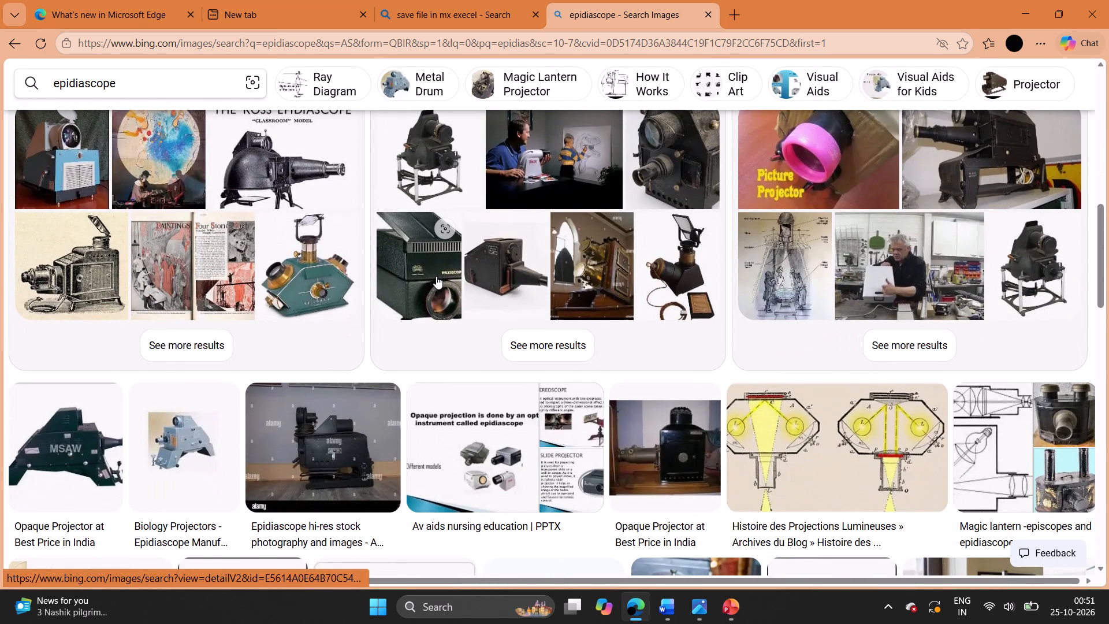
scroll(436, 276, down, 6)
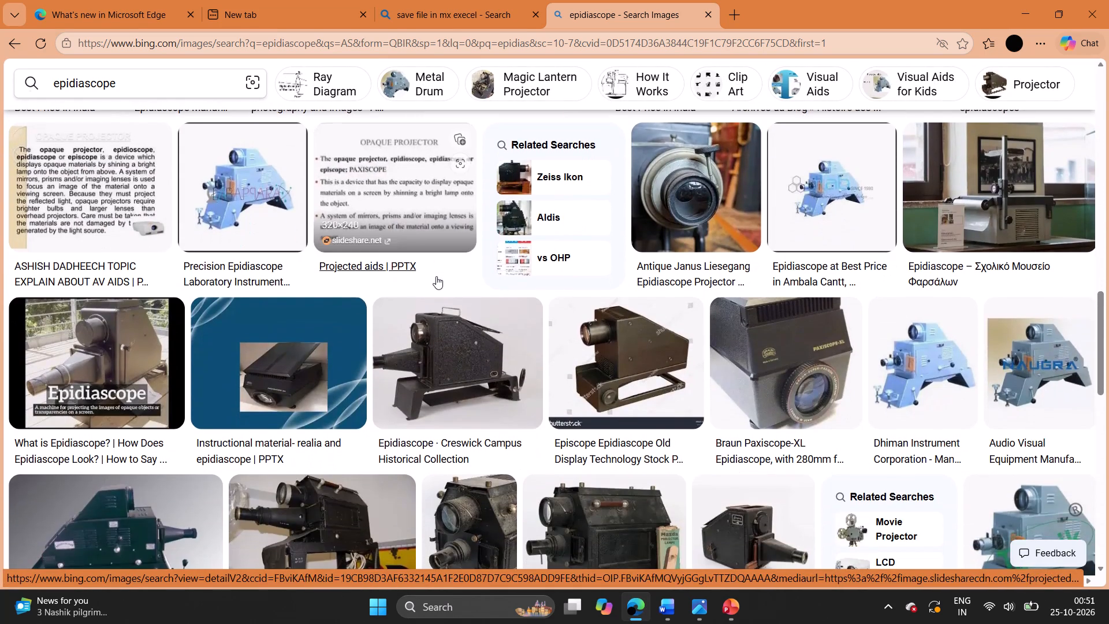
scroll(436, 276, down, 4)
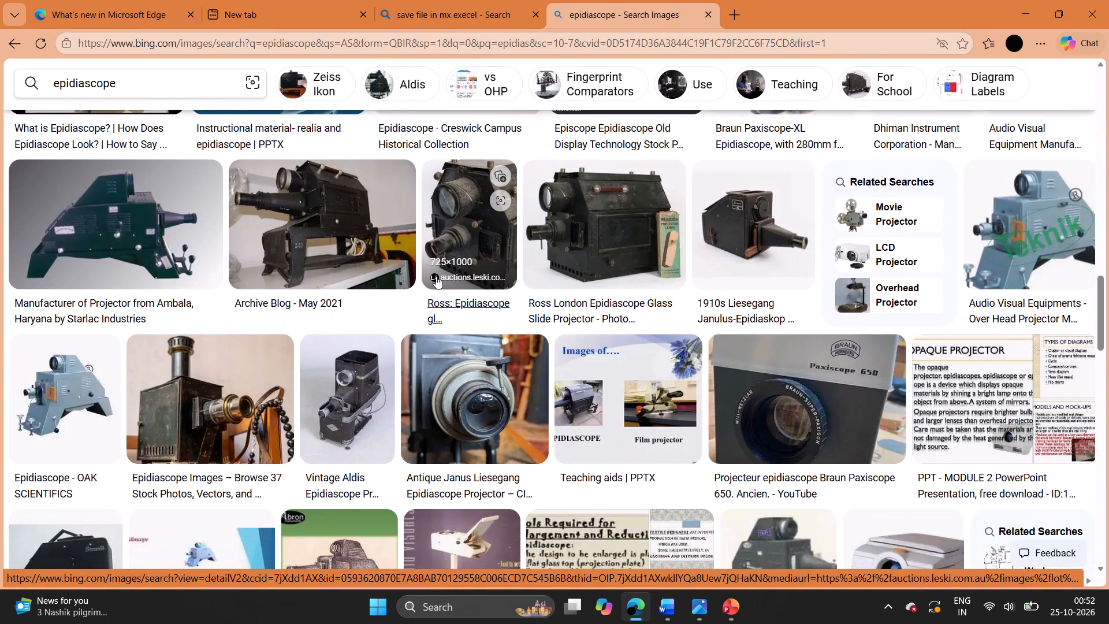
scroll(436, 276, down, 5)
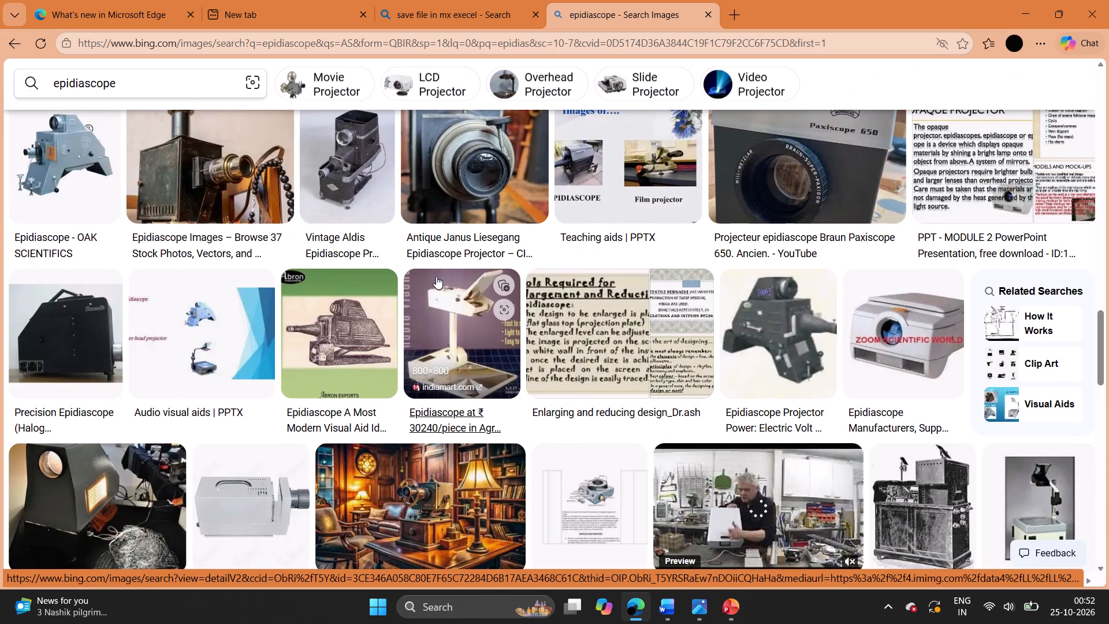
scroll(436, 276, down, 5)
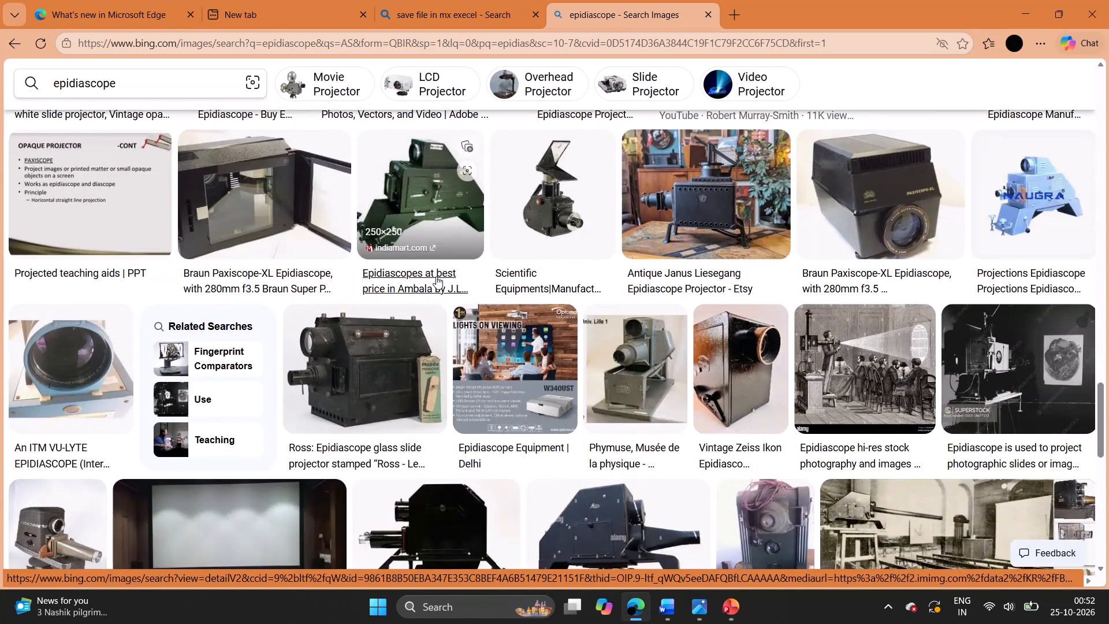
scroll(436, 276, up, 13)
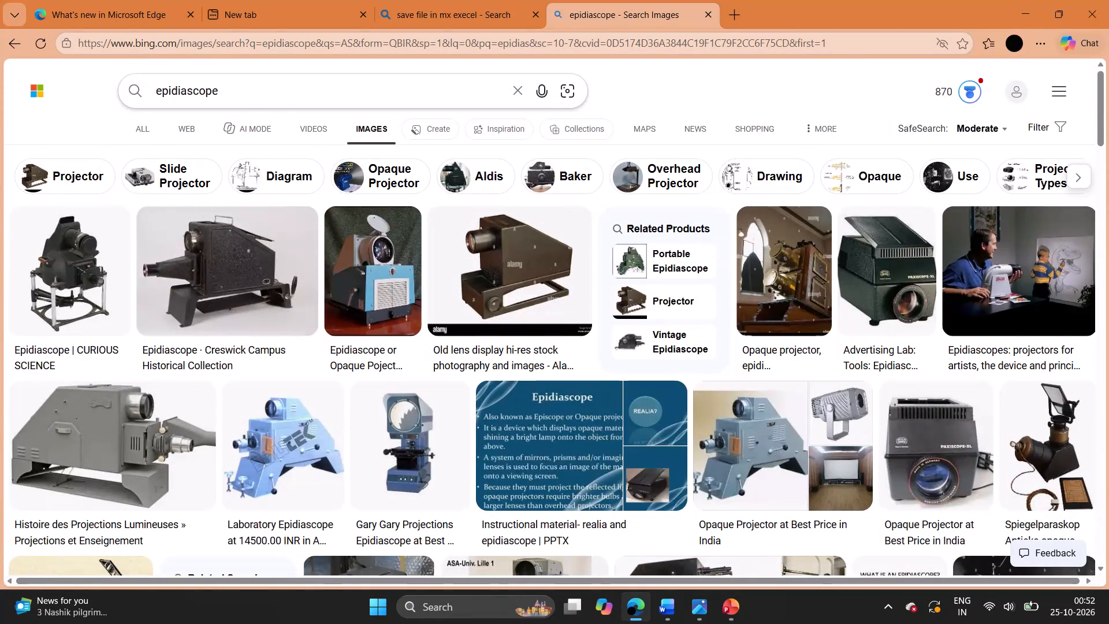
Enlarge the grey epidiascope picture titled "Histoire des Projections Lumineuses » Projections et Enseignement" and copy the image.
click(118, 421)
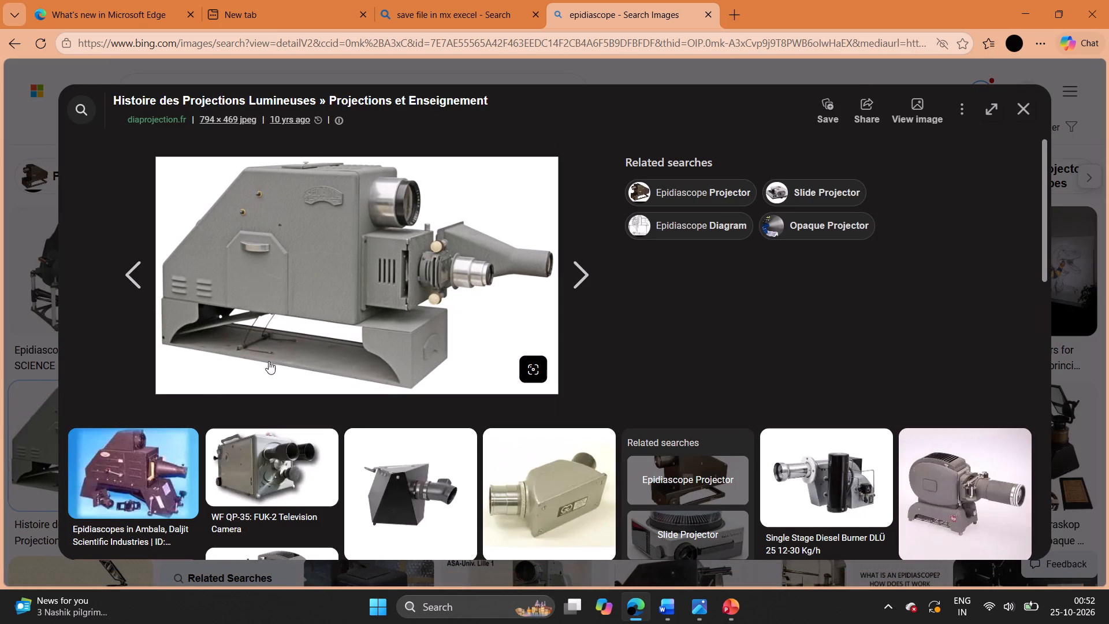
right_click(282, 251)
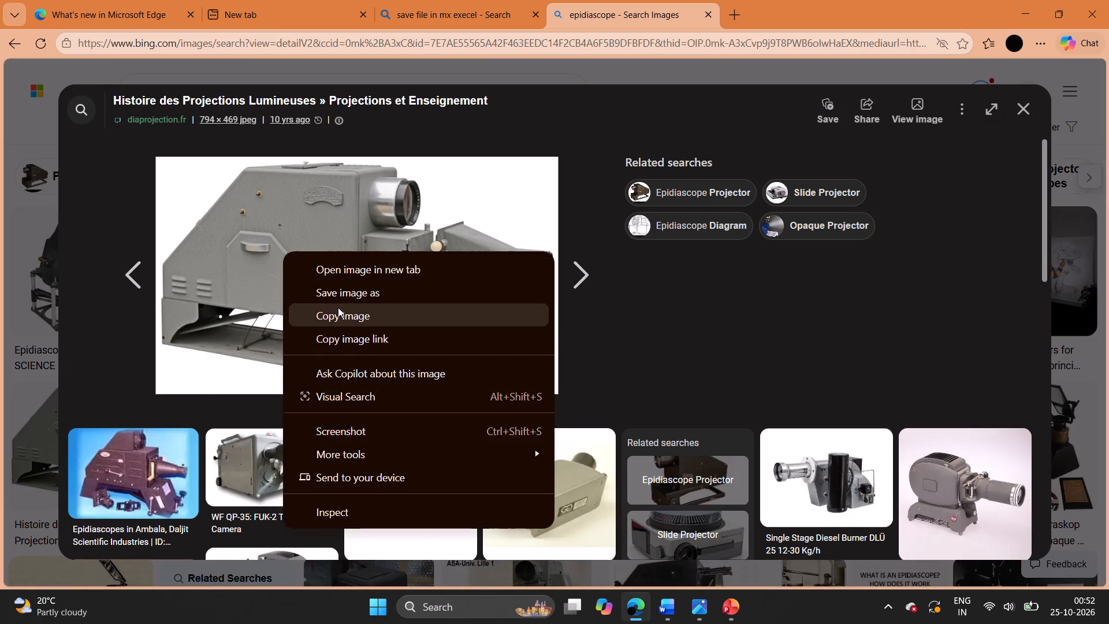
click(339, 309)
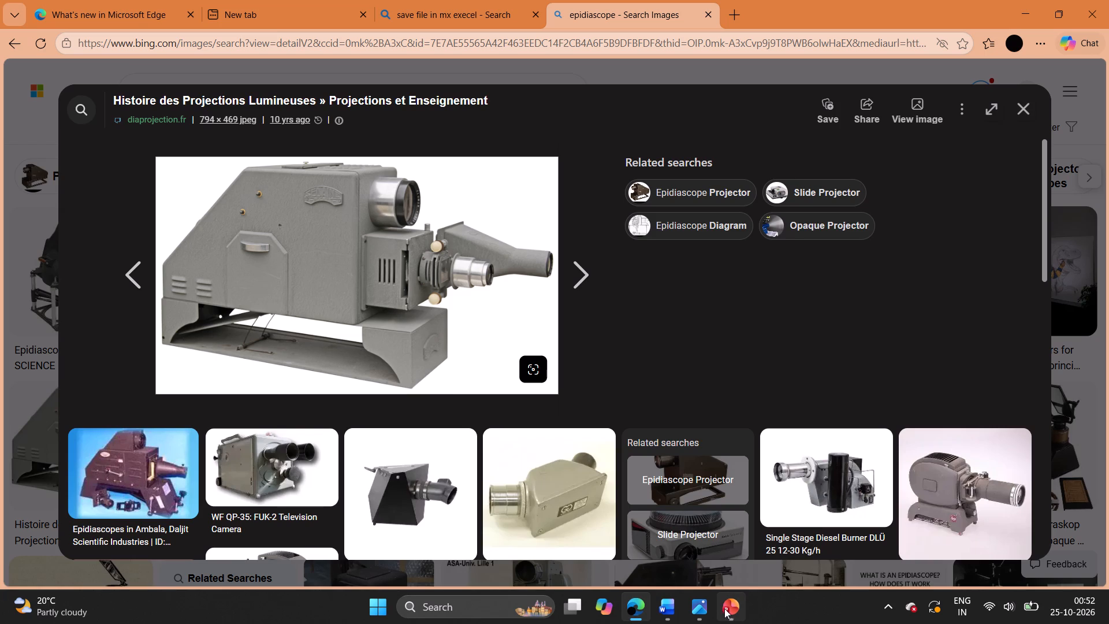
Close the PowerPoint presentation without saving it, and close the open computer network image window.
click(798, 484)
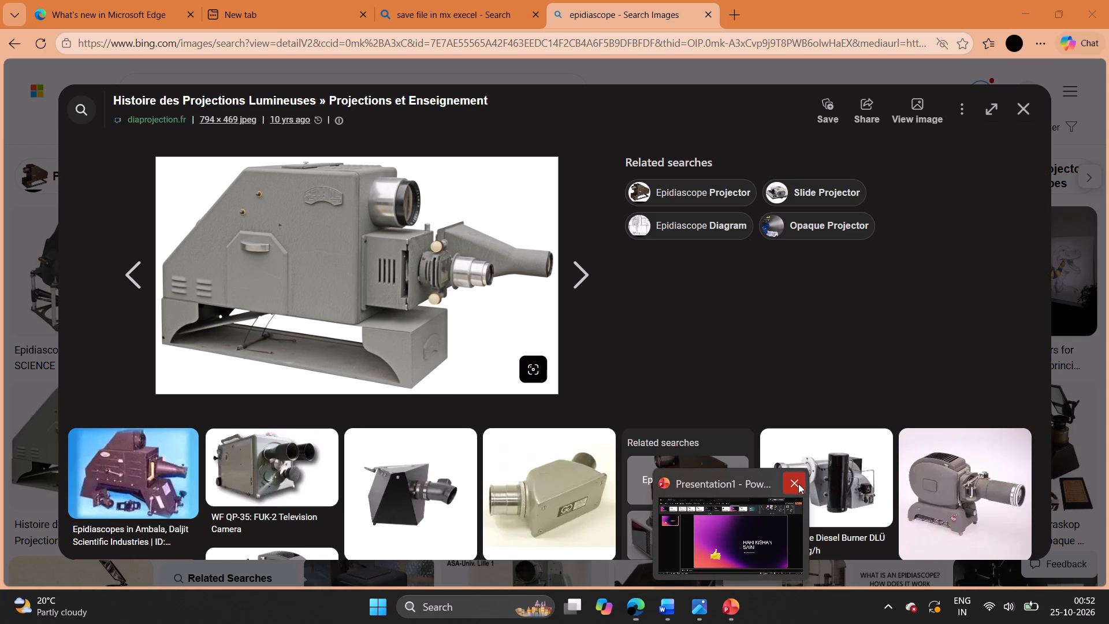
click(796, 484)
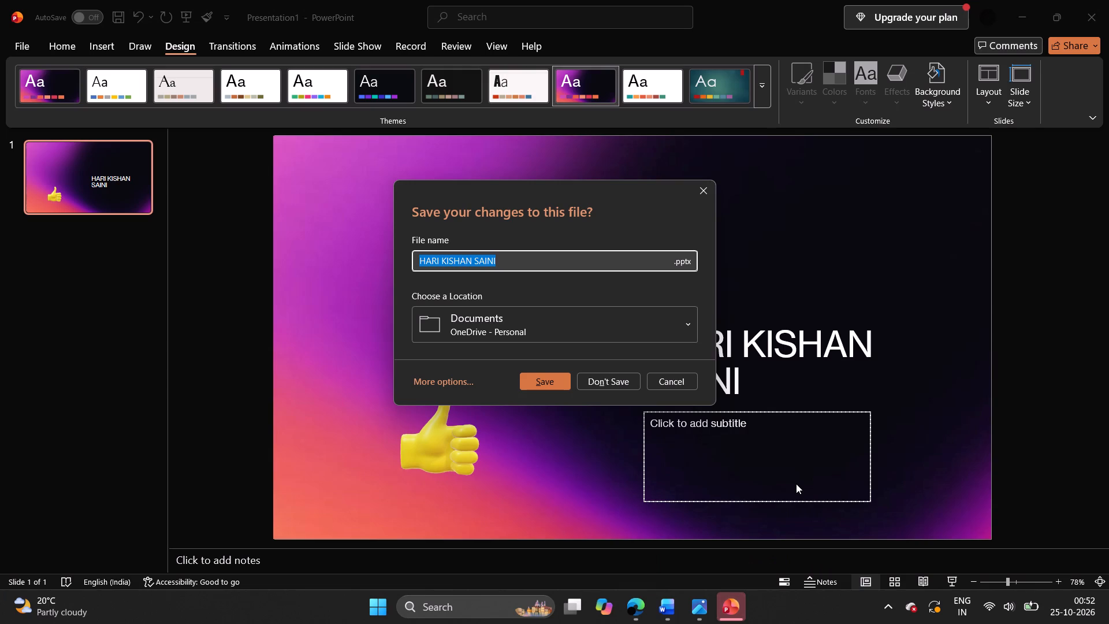
click(1090, 16)
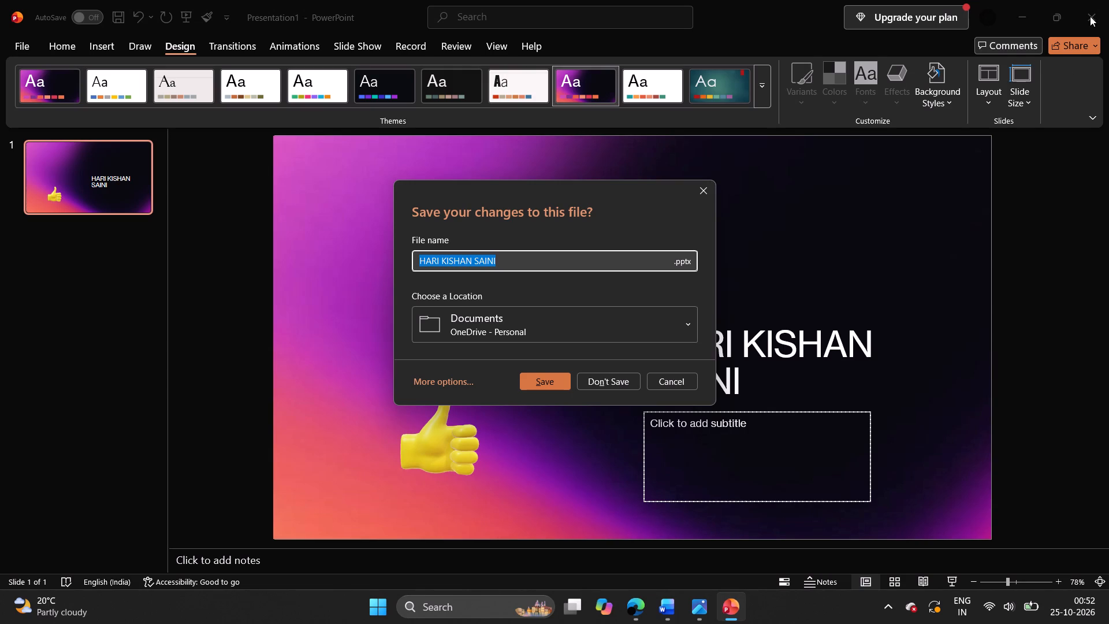
click(602, 386)
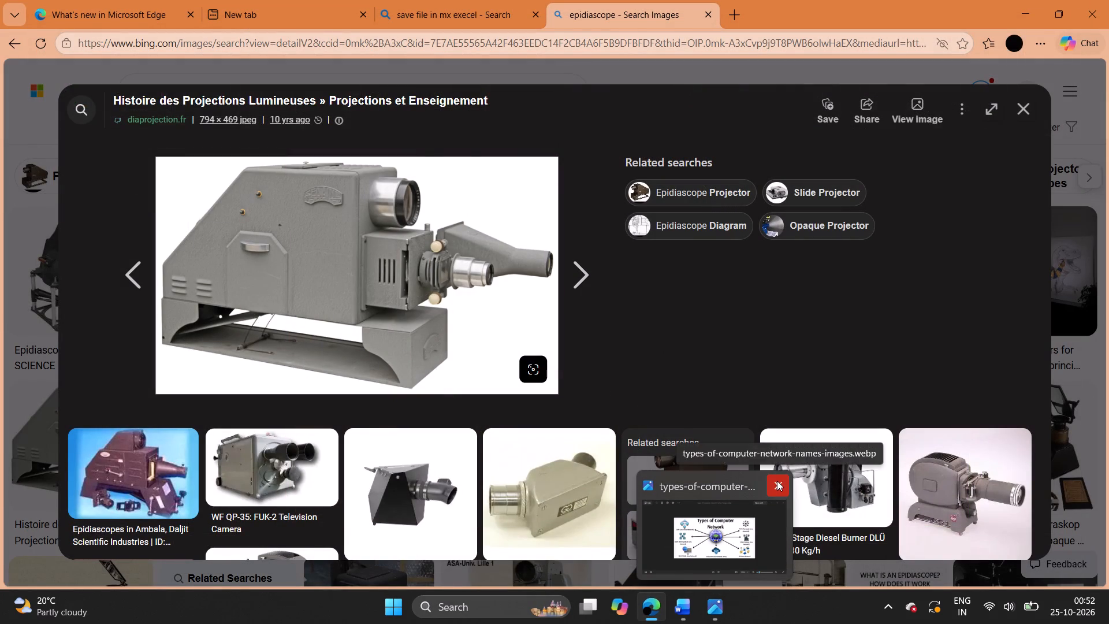
click(777, 481)
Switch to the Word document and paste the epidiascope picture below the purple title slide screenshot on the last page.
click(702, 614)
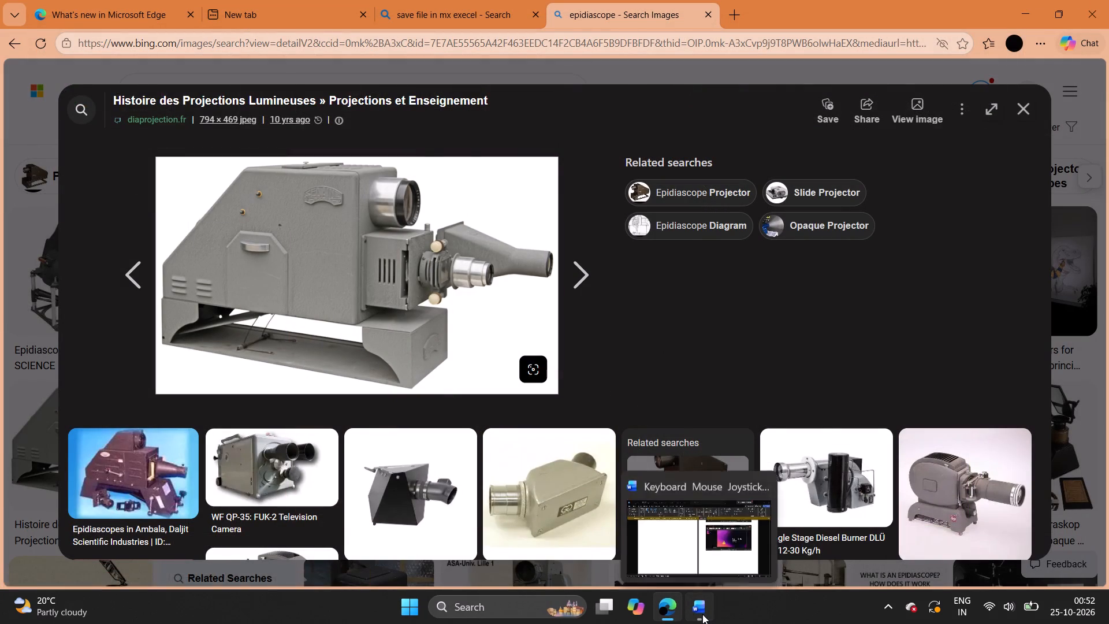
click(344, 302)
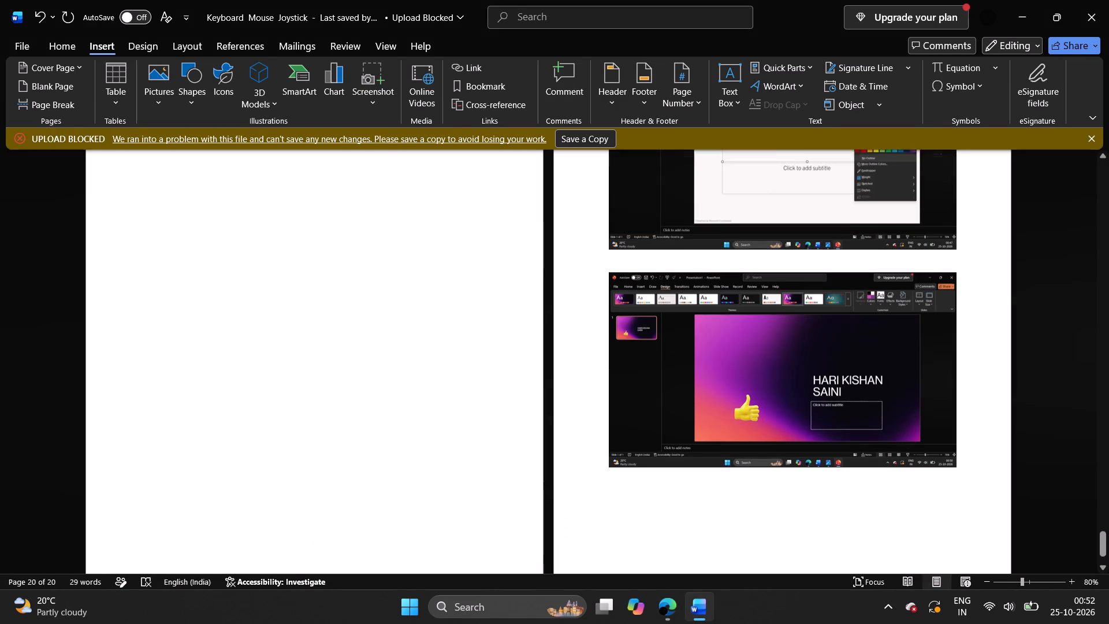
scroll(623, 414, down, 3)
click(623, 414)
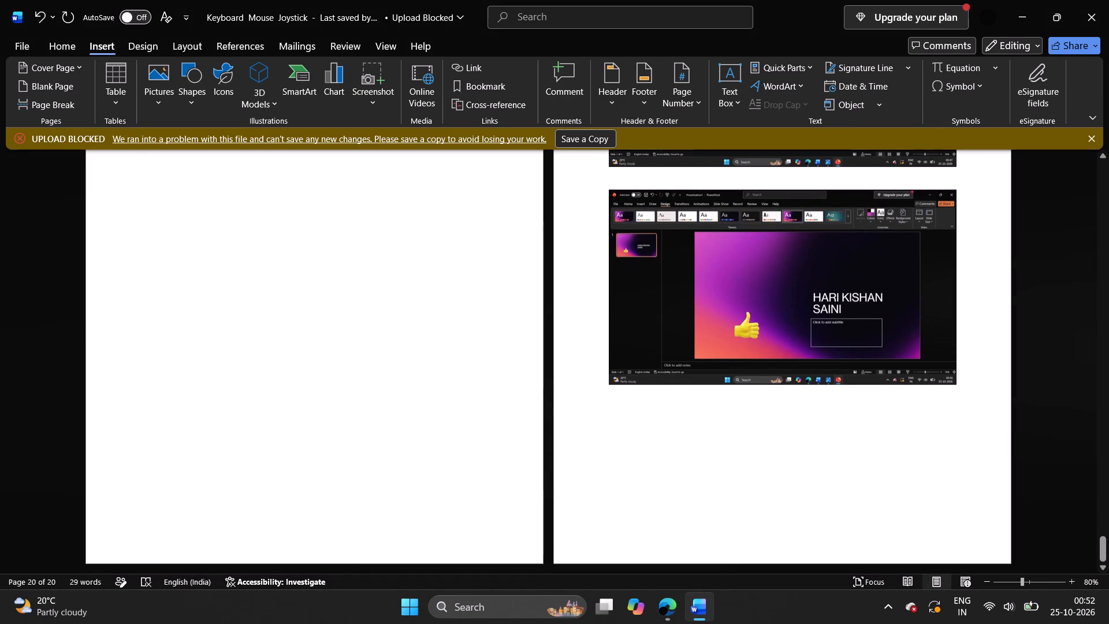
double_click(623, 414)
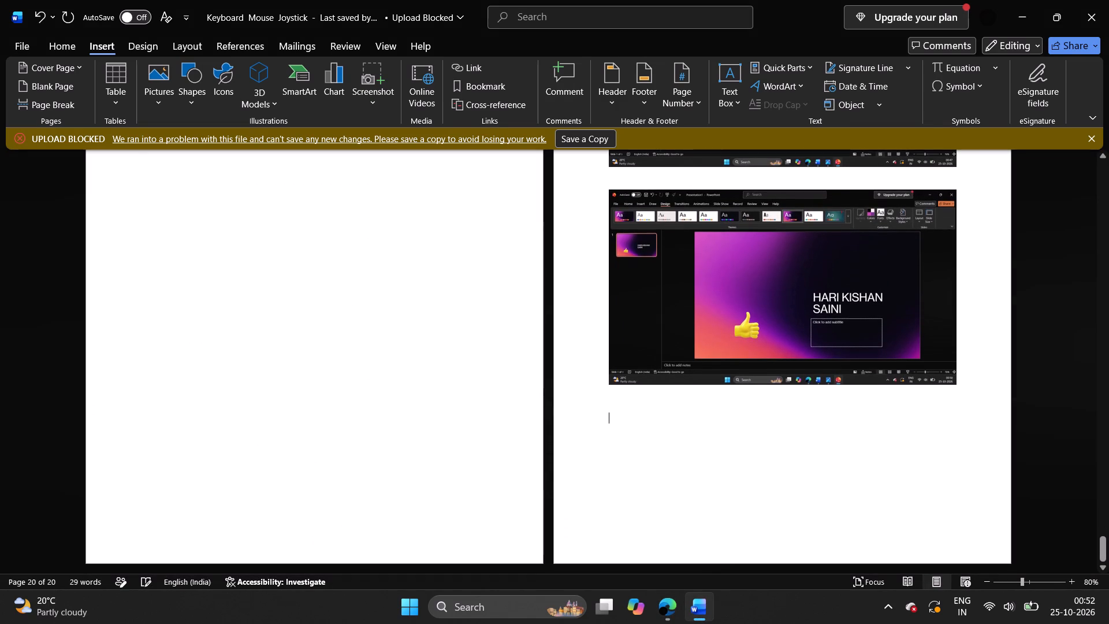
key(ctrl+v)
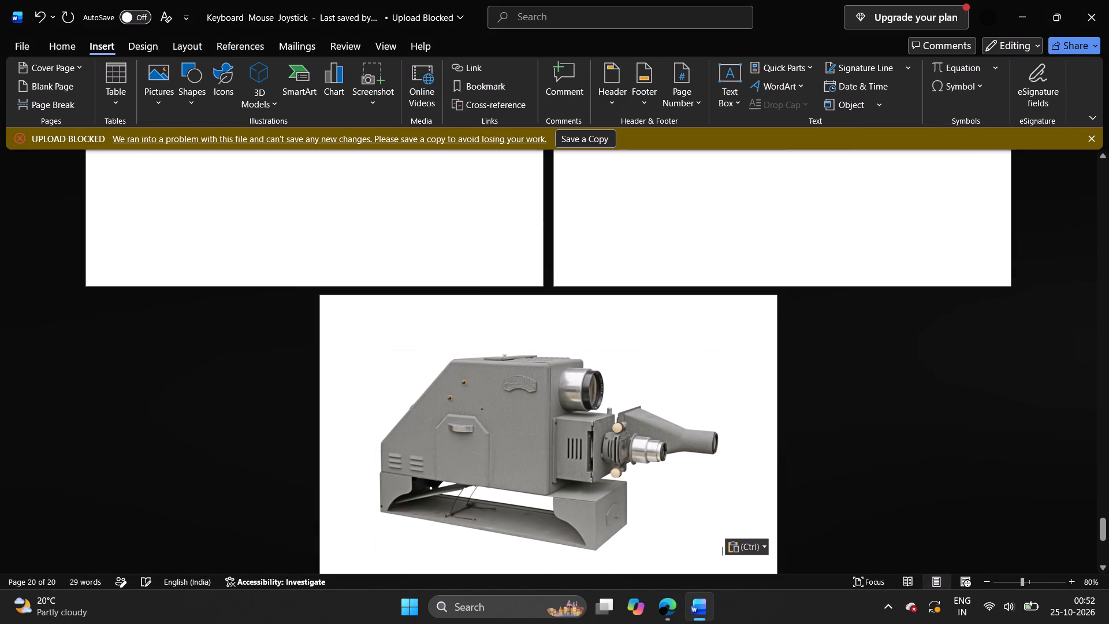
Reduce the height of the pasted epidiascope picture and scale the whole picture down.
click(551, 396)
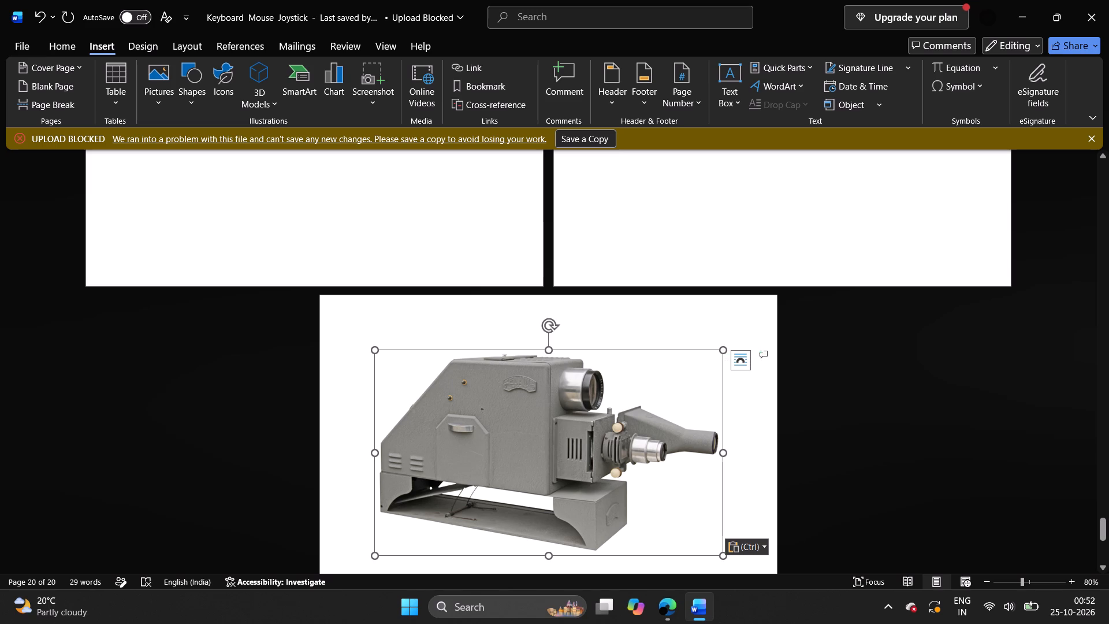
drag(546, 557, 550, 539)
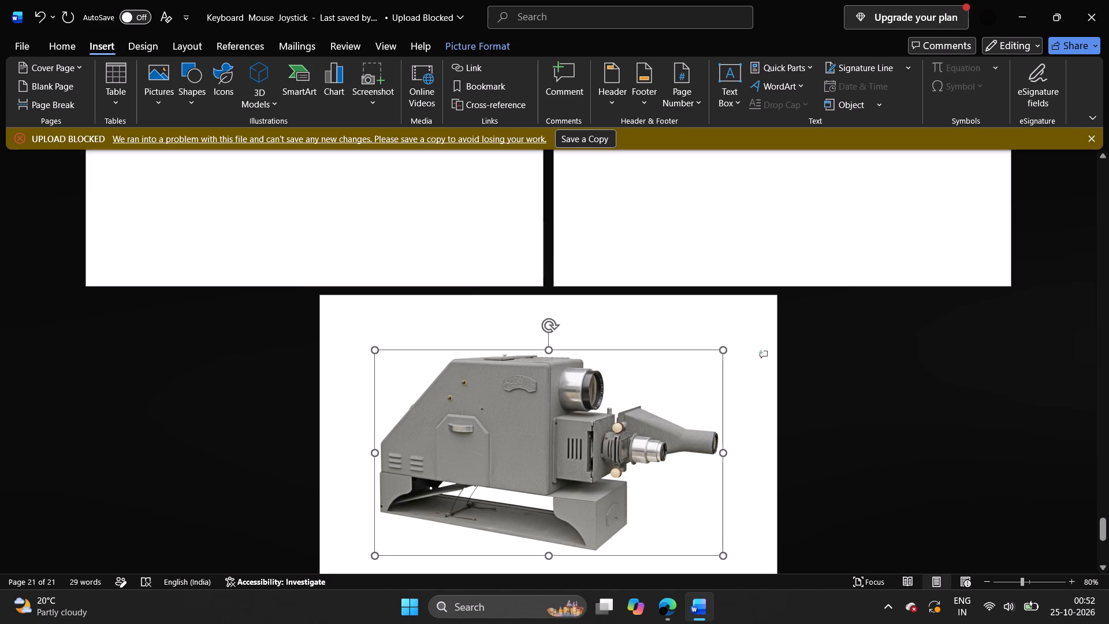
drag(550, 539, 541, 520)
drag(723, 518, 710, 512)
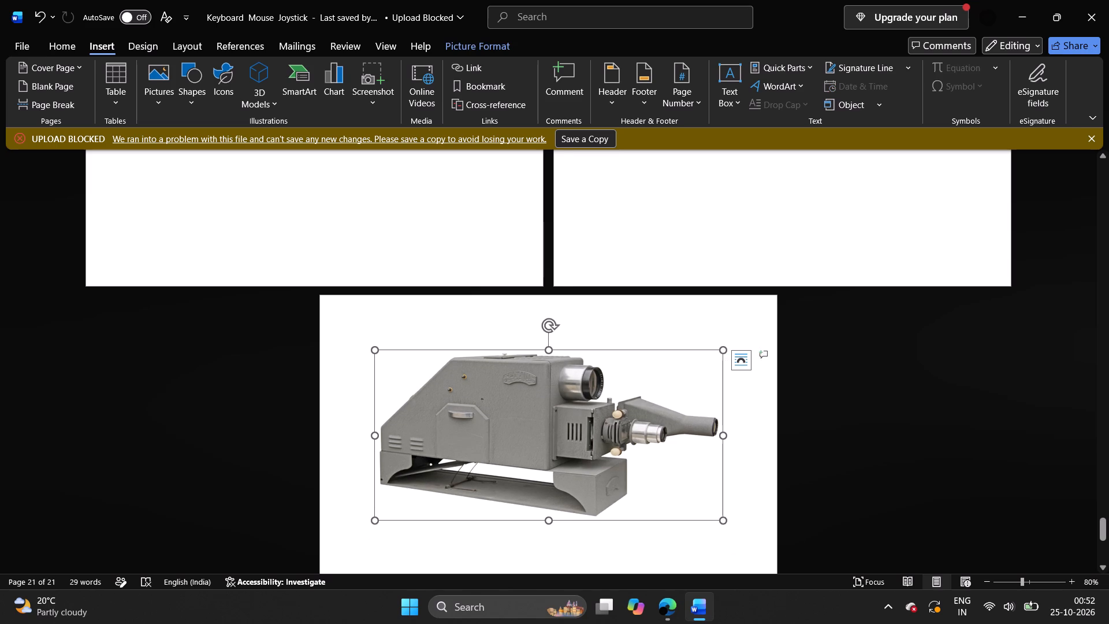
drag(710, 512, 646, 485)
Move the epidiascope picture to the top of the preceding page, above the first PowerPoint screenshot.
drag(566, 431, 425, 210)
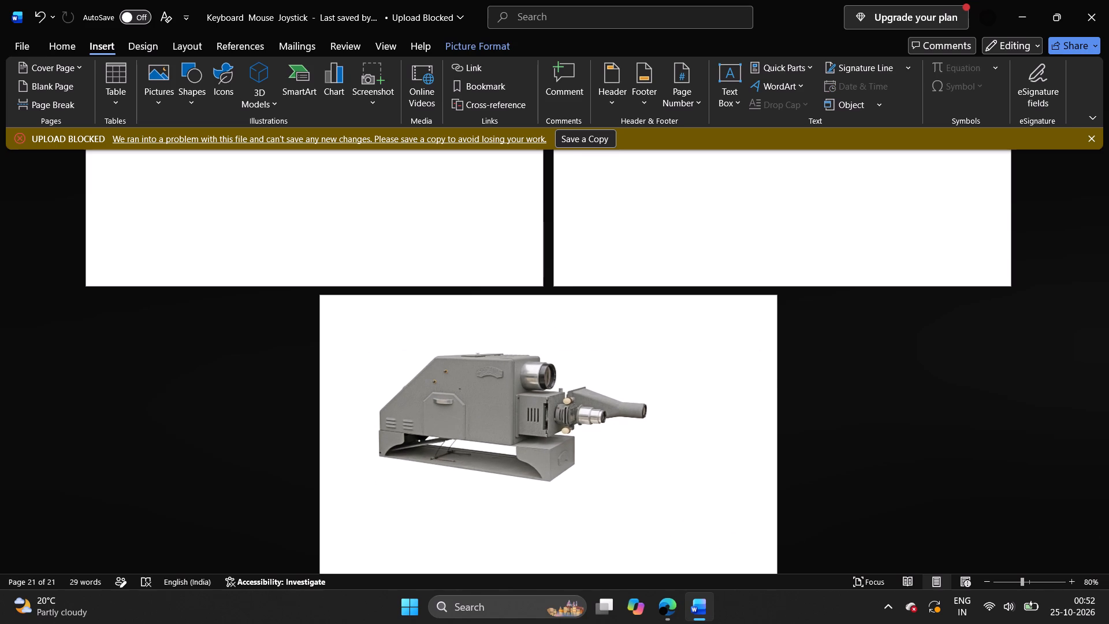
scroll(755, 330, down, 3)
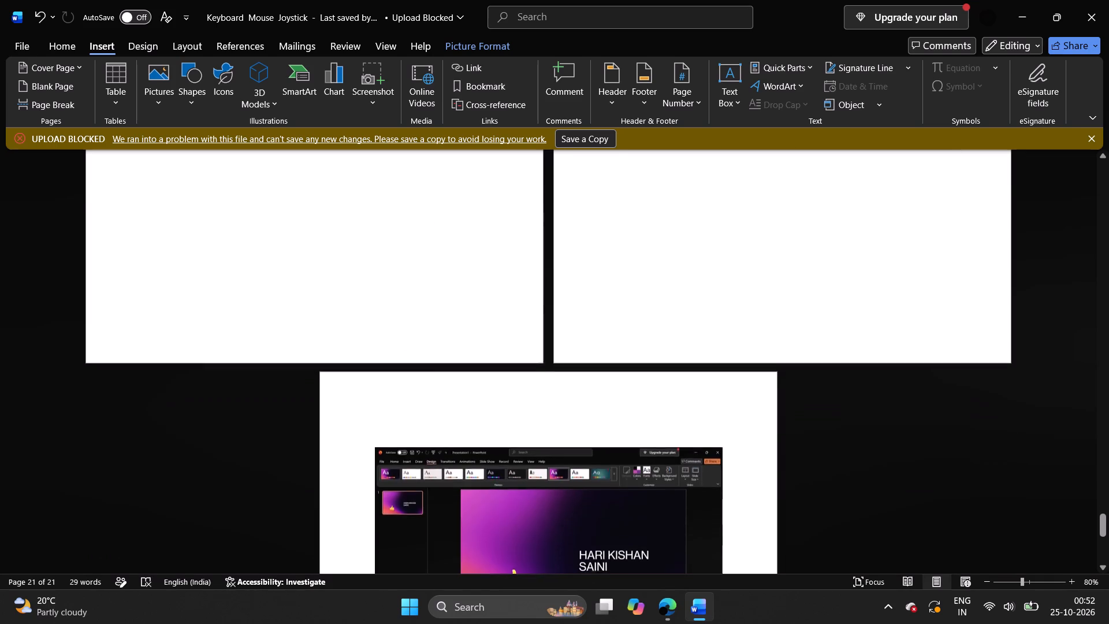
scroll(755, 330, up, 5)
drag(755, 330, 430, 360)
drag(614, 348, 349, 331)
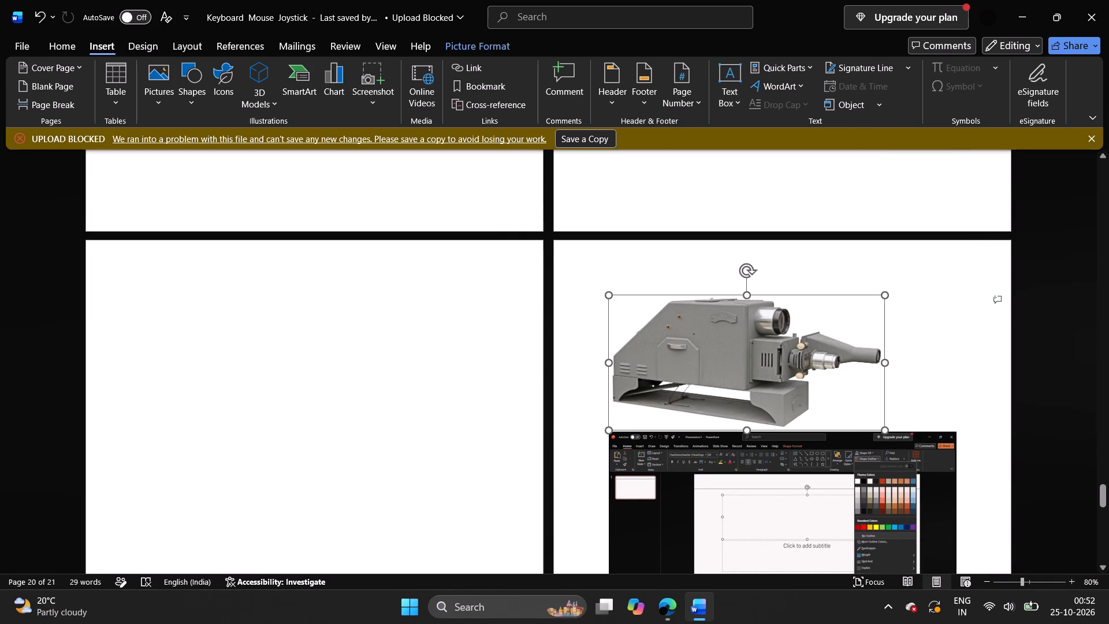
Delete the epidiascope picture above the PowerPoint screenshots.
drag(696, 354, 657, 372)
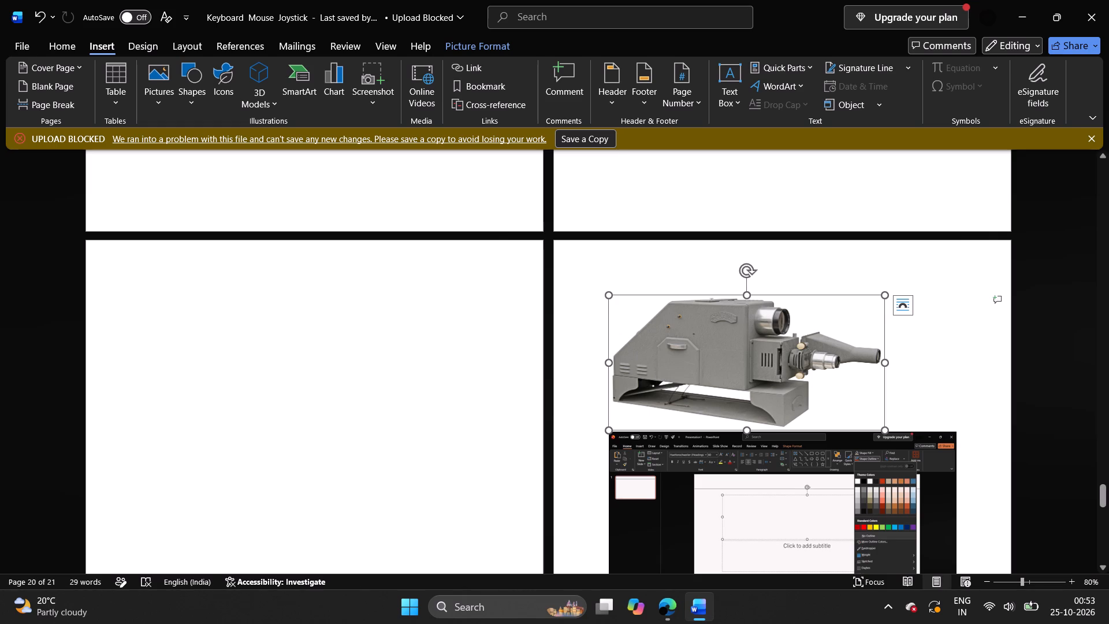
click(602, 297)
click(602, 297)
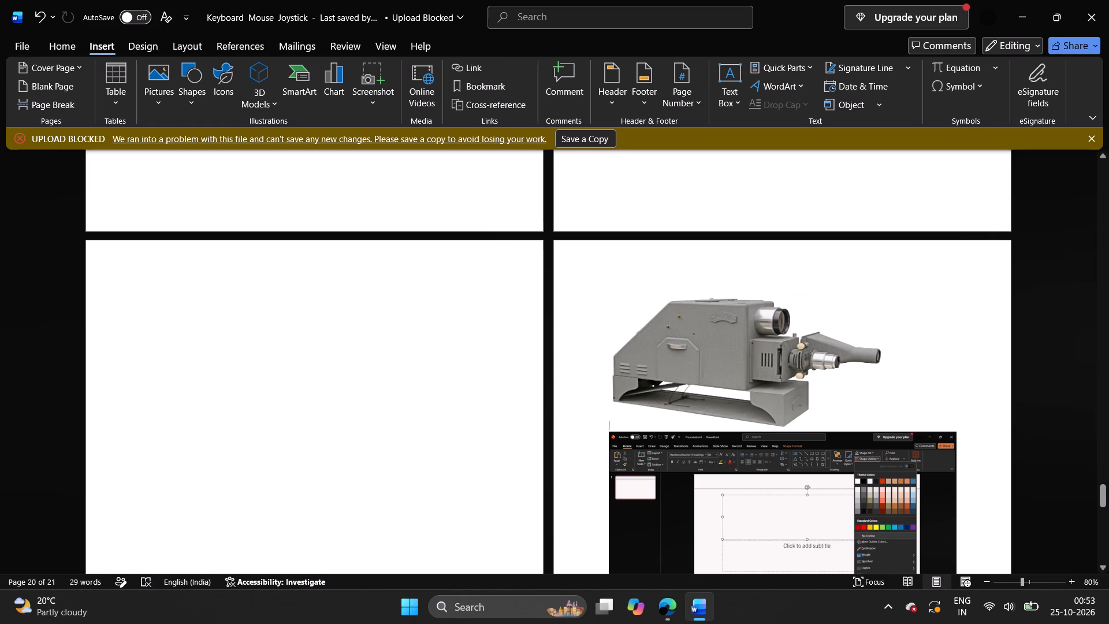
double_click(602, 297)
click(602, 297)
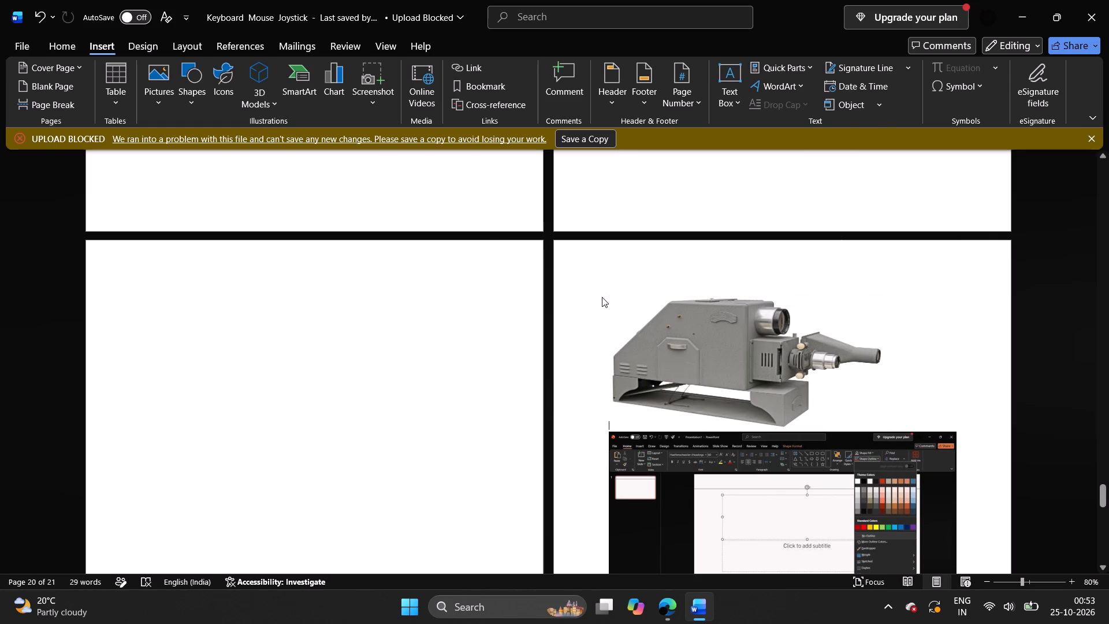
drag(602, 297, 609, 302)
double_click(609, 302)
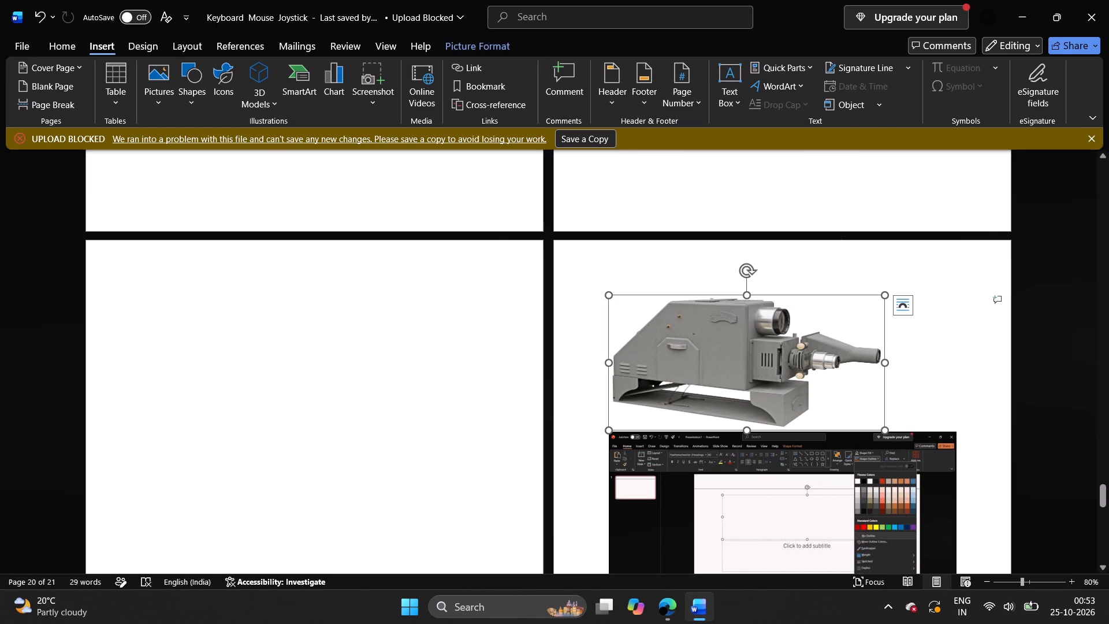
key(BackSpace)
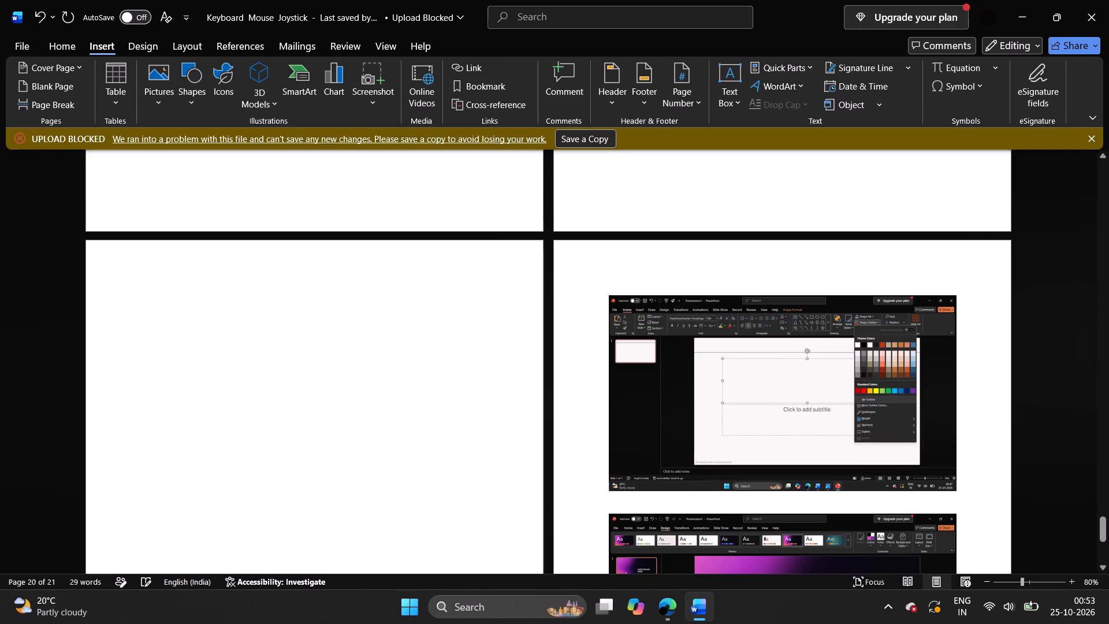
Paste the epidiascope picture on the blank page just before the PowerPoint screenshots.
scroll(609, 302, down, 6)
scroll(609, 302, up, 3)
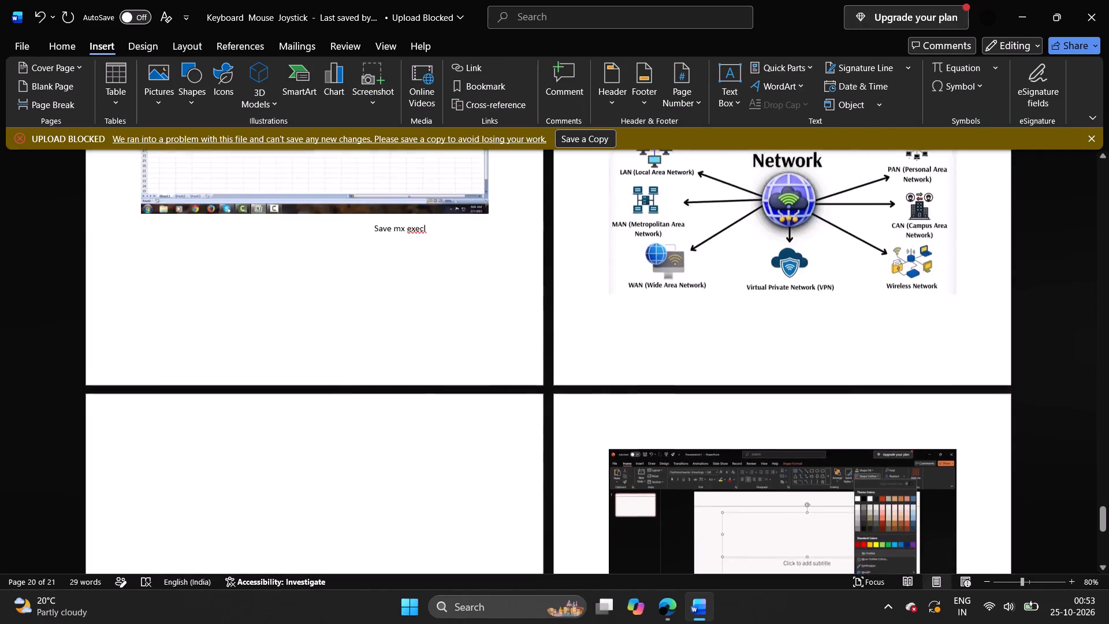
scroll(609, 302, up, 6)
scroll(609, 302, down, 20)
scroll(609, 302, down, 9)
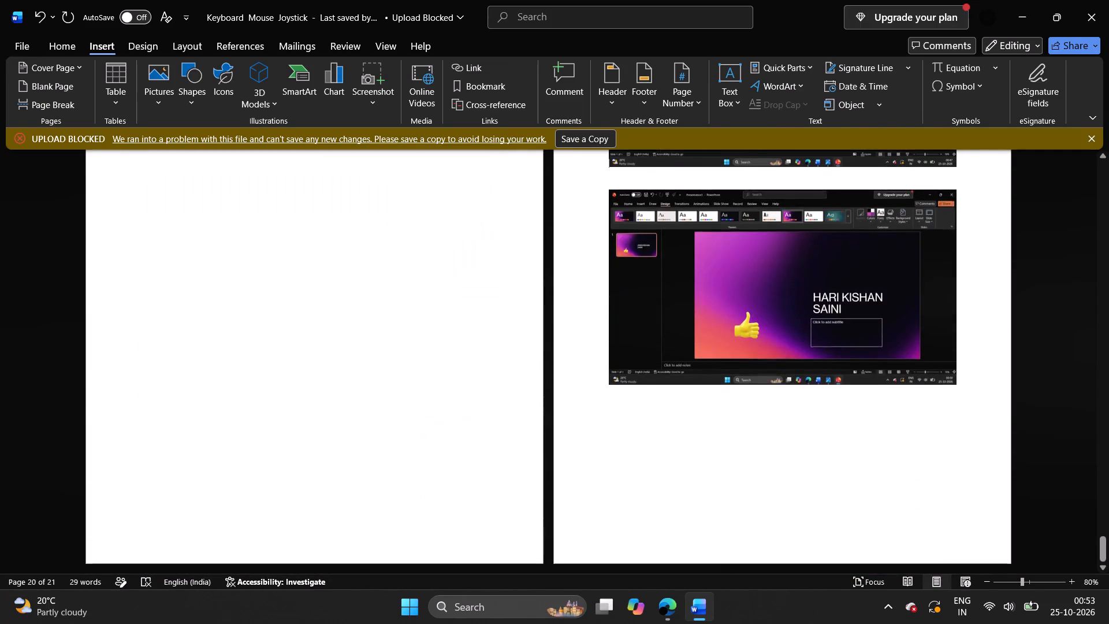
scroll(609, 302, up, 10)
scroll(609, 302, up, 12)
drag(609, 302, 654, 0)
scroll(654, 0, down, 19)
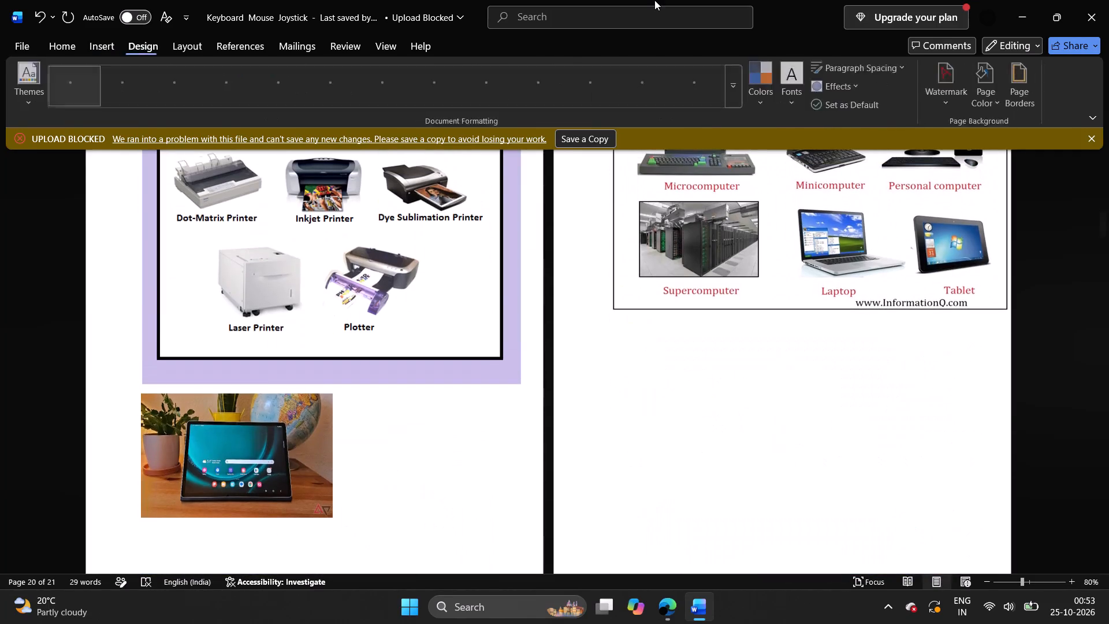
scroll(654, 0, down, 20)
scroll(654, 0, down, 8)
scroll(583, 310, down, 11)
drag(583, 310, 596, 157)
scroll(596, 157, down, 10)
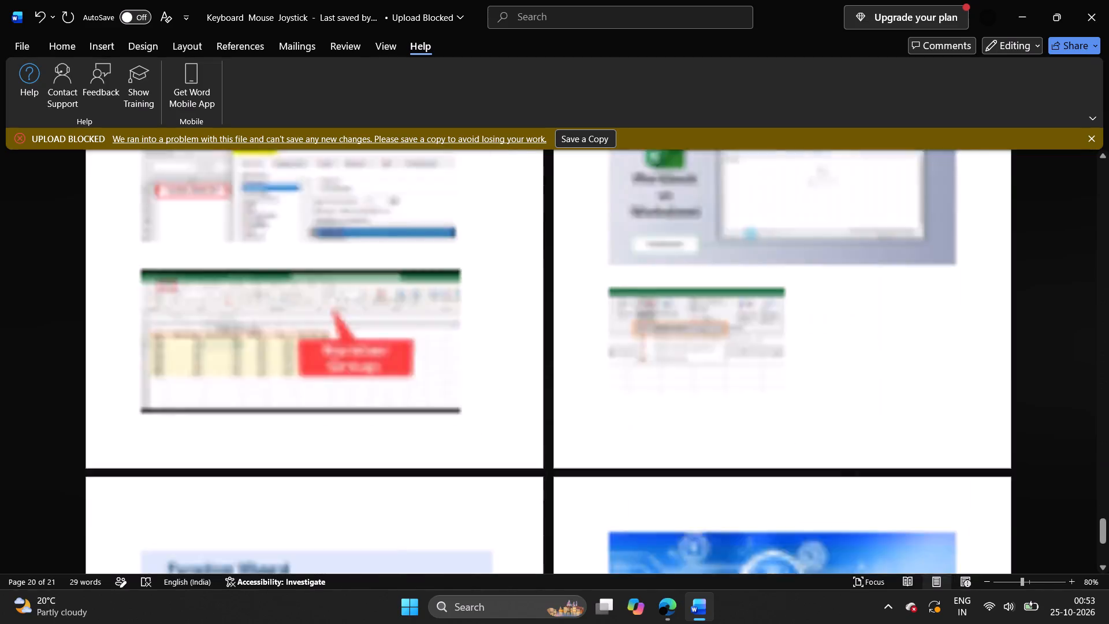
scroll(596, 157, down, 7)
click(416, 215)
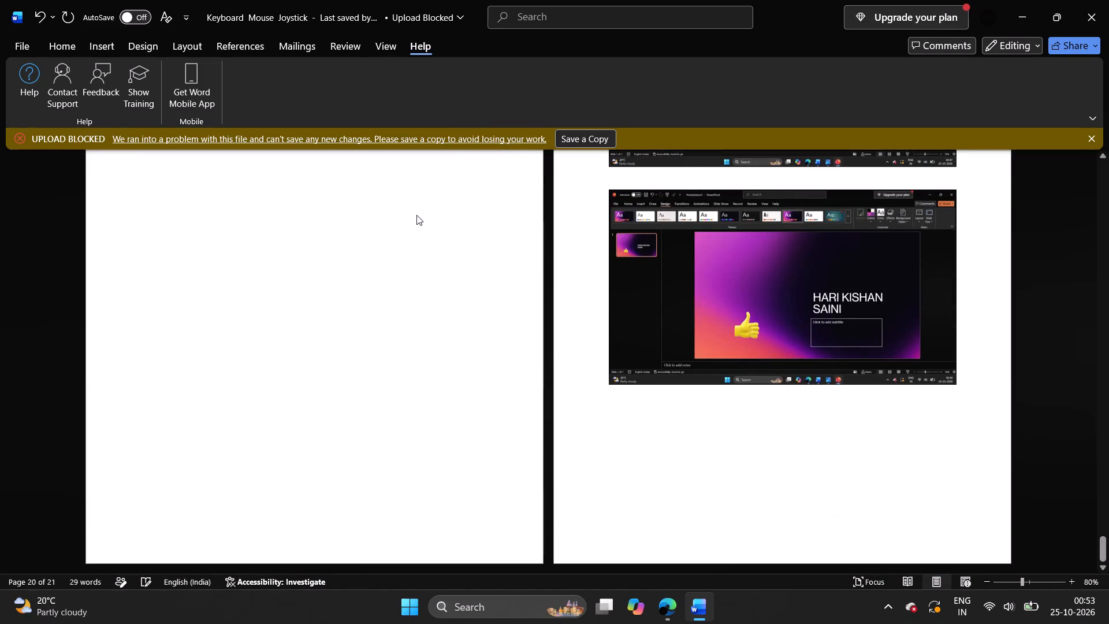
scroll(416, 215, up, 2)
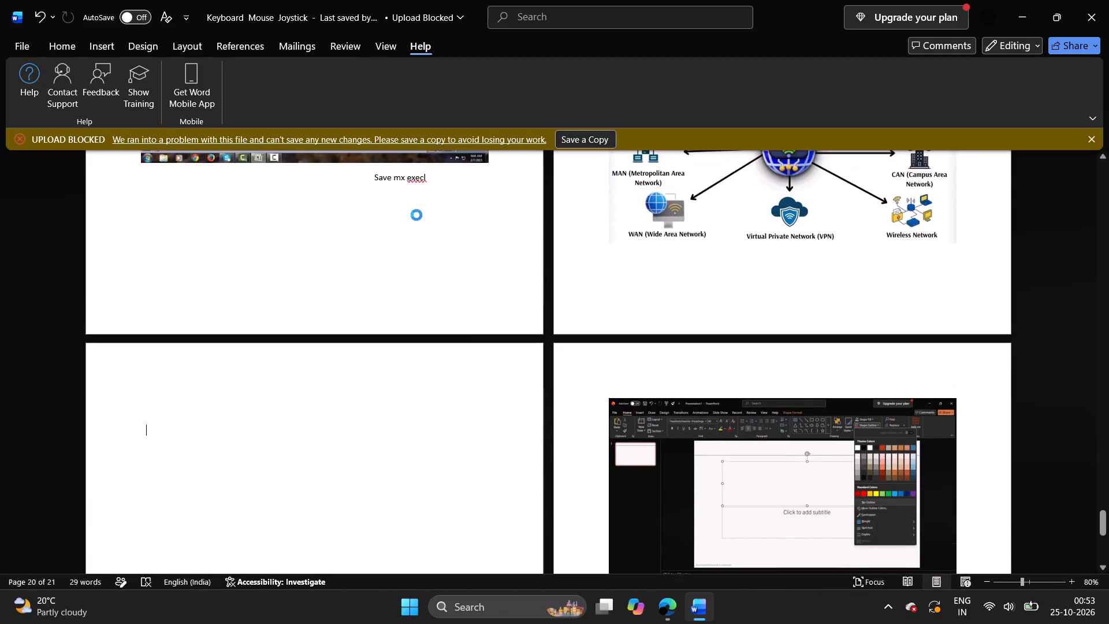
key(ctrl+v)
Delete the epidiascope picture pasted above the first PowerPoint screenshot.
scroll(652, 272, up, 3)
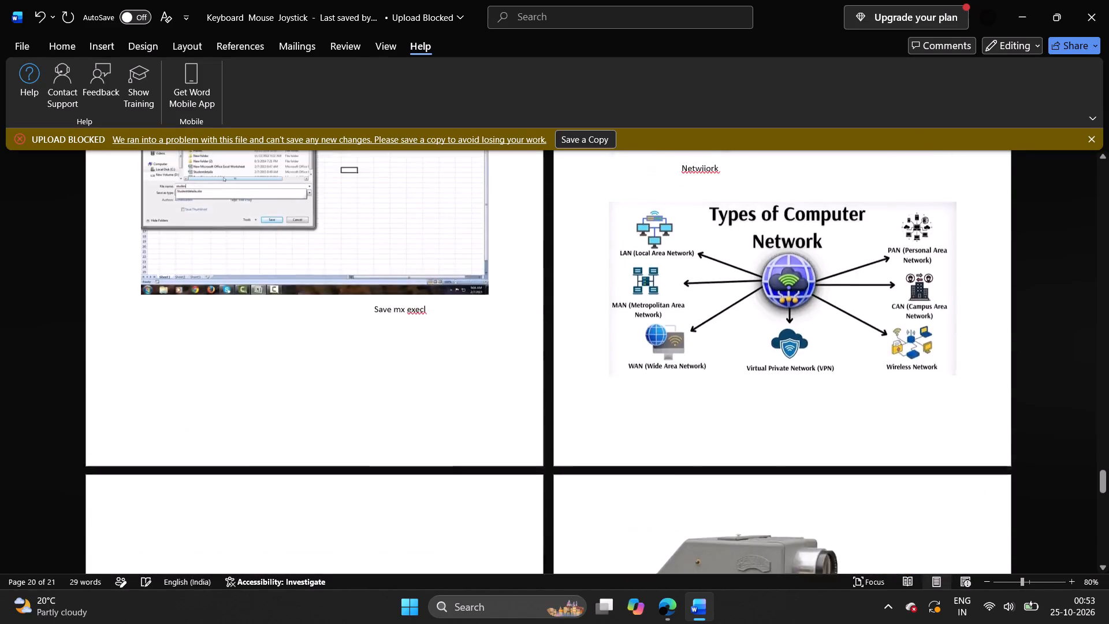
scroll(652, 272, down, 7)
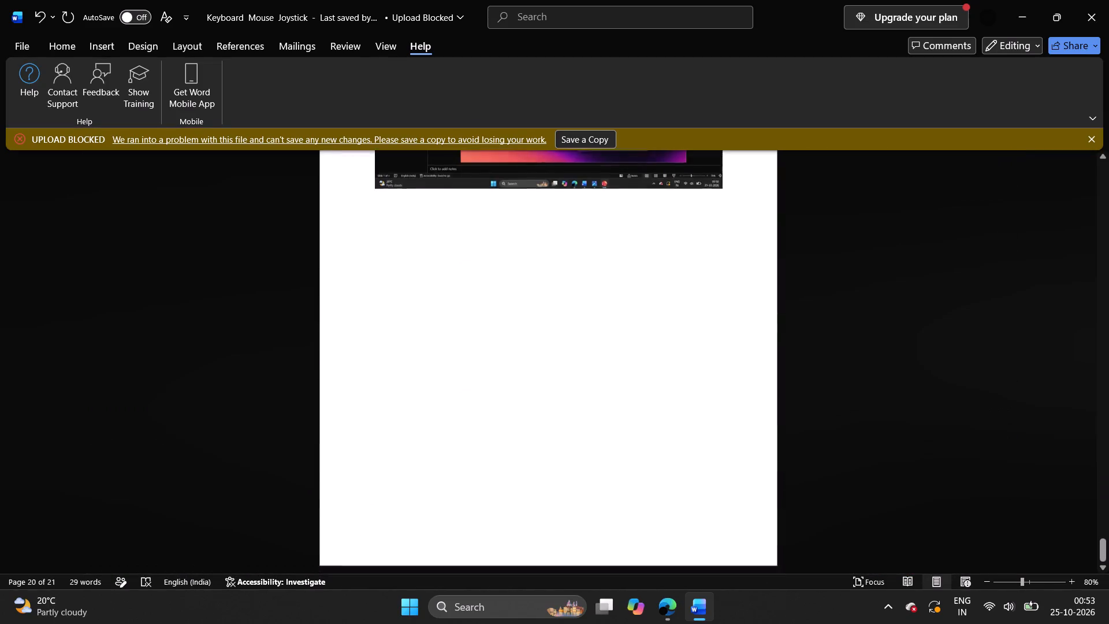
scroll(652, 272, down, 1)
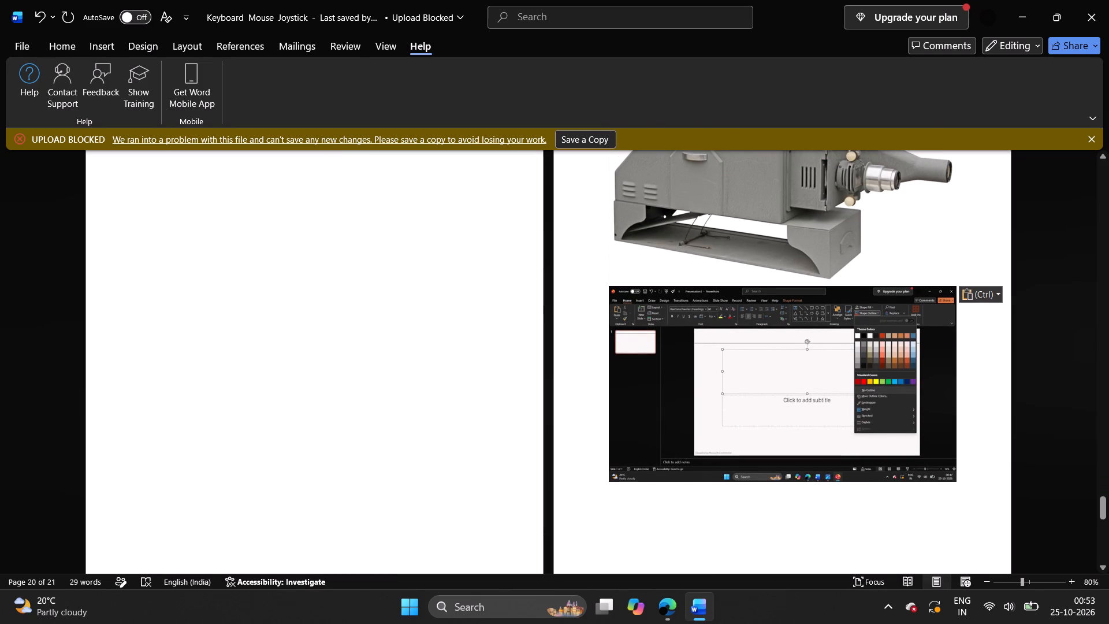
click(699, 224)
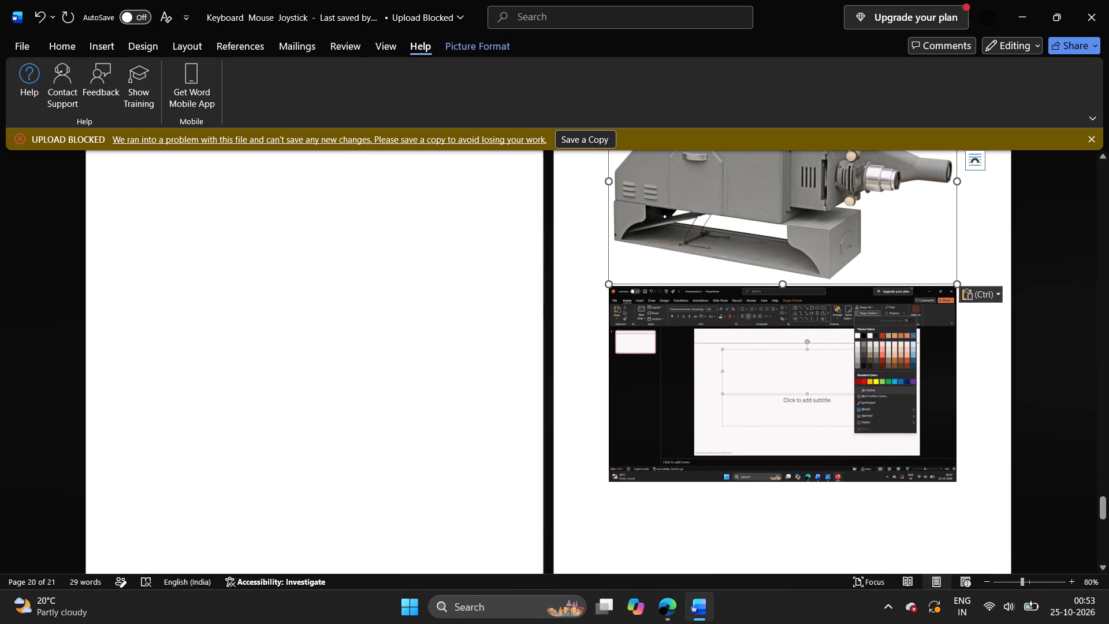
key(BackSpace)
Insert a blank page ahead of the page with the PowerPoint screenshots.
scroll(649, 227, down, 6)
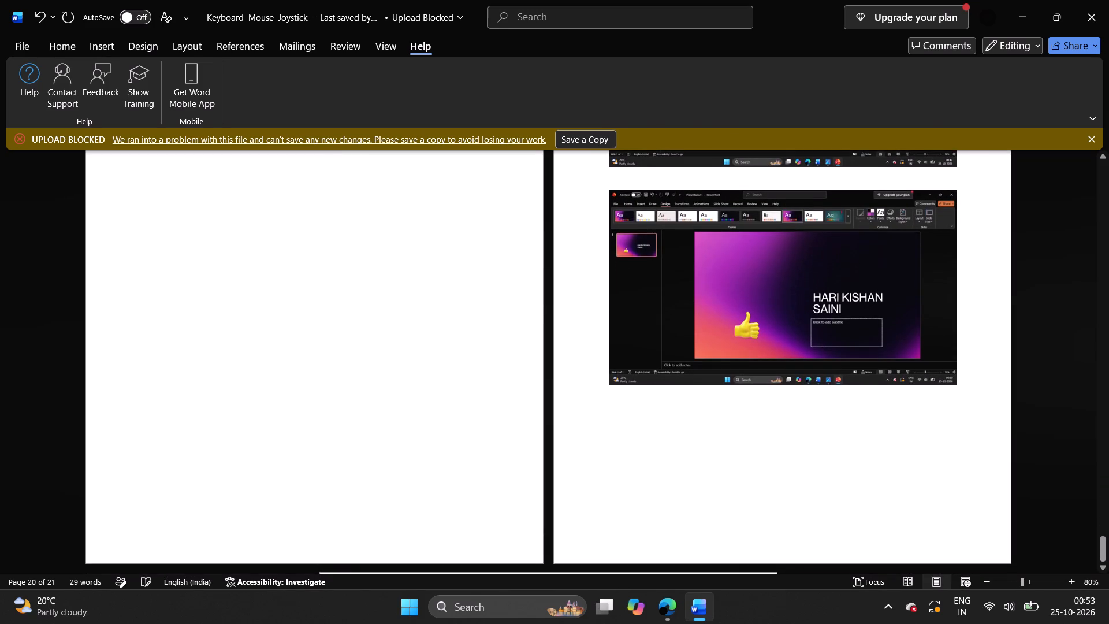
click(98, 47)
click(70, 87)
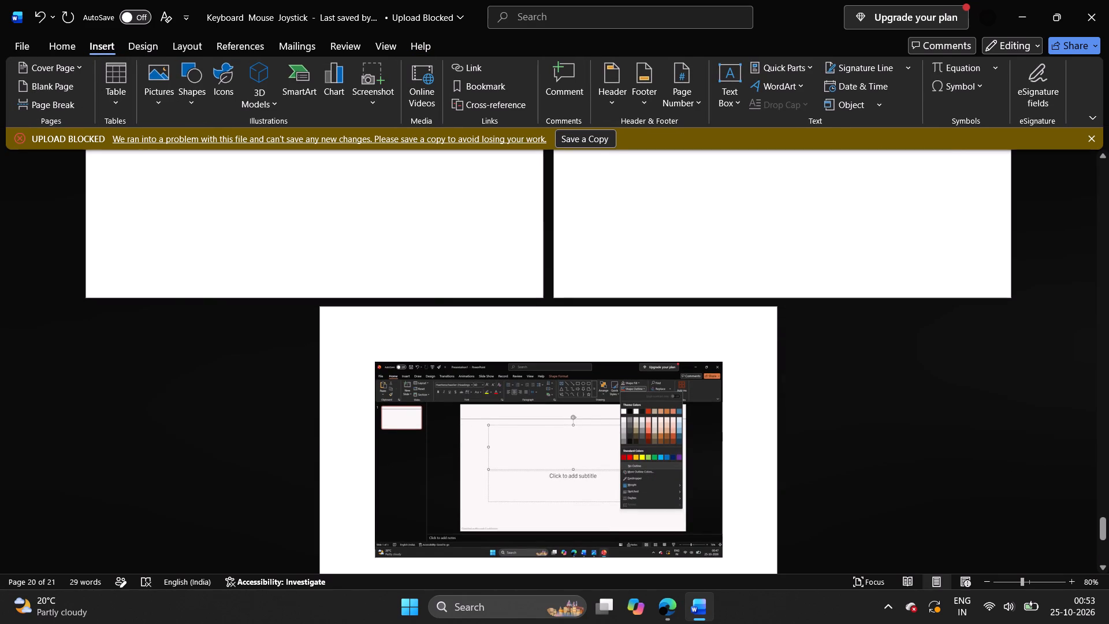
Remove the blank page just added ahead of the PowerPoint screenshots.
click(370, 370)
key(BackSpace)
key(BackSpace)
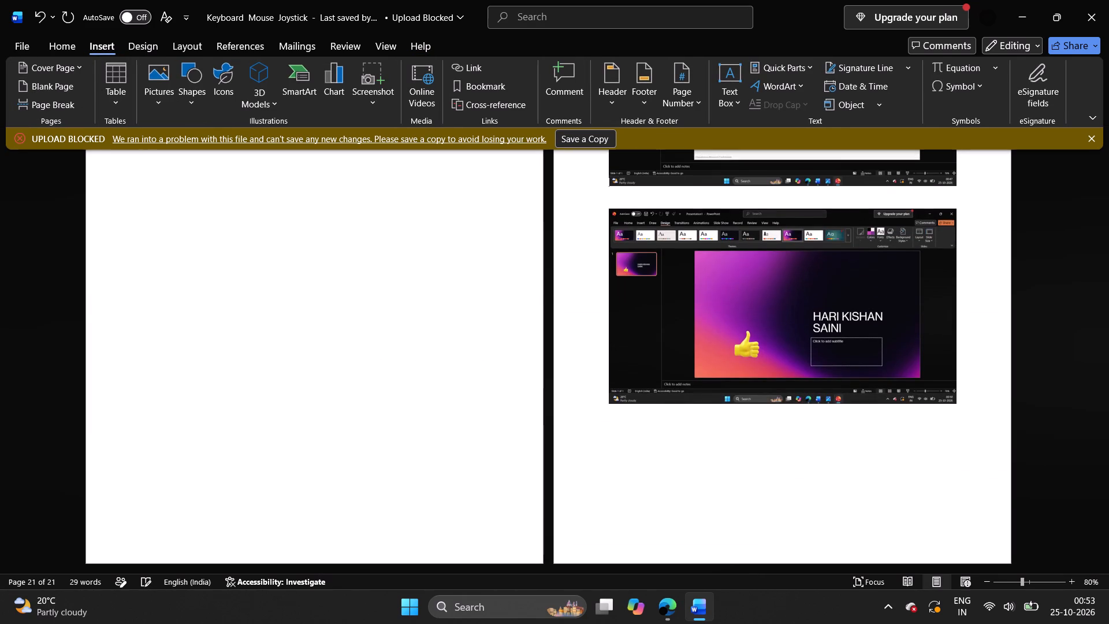
Insert a blank page between the computer network page and the PowerPoint screenshots.
scroll(529, 446, down, 1)
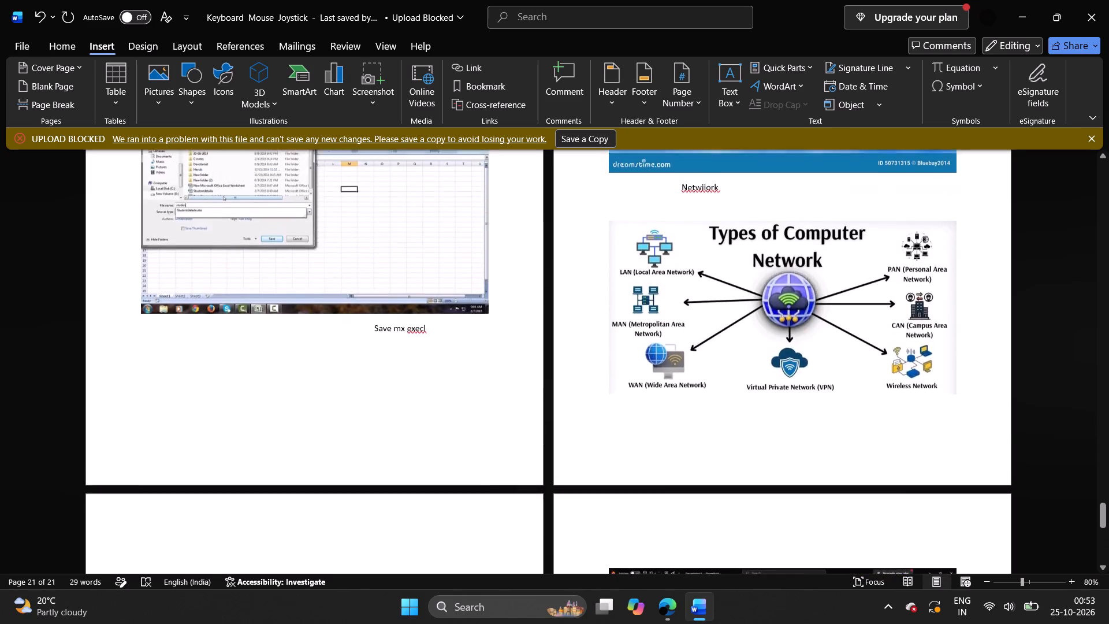
scroll(529, 446, down, 5)
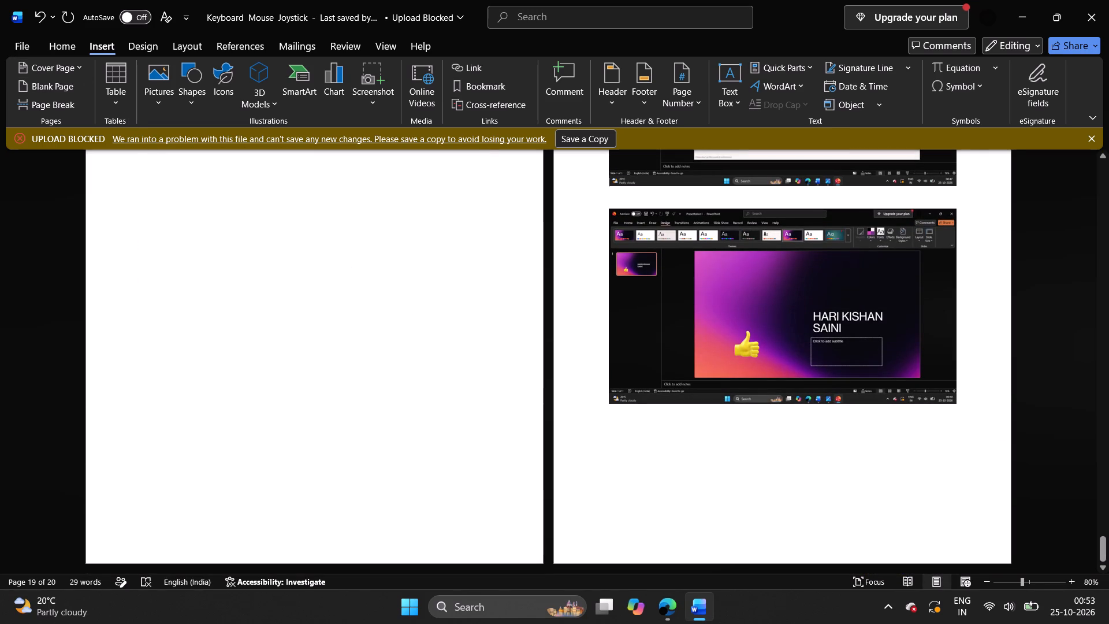
click(60, 83)
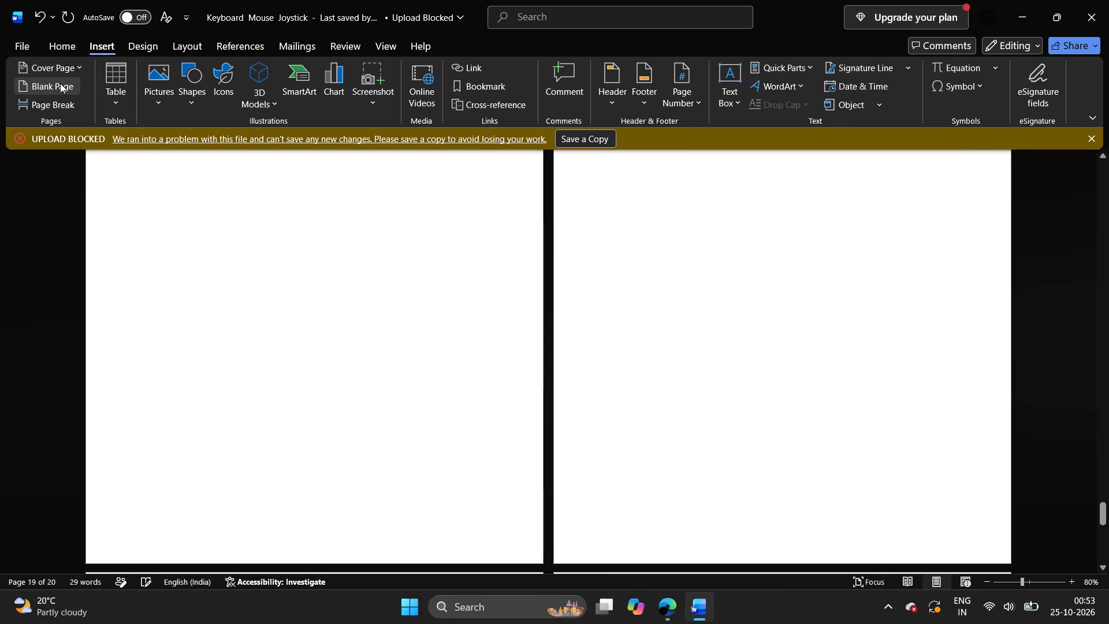
Paste the epidiascope picture into the blank pages between the computer network page and the PowerPoint screenshots.
scroll(427, 321, down, 6)
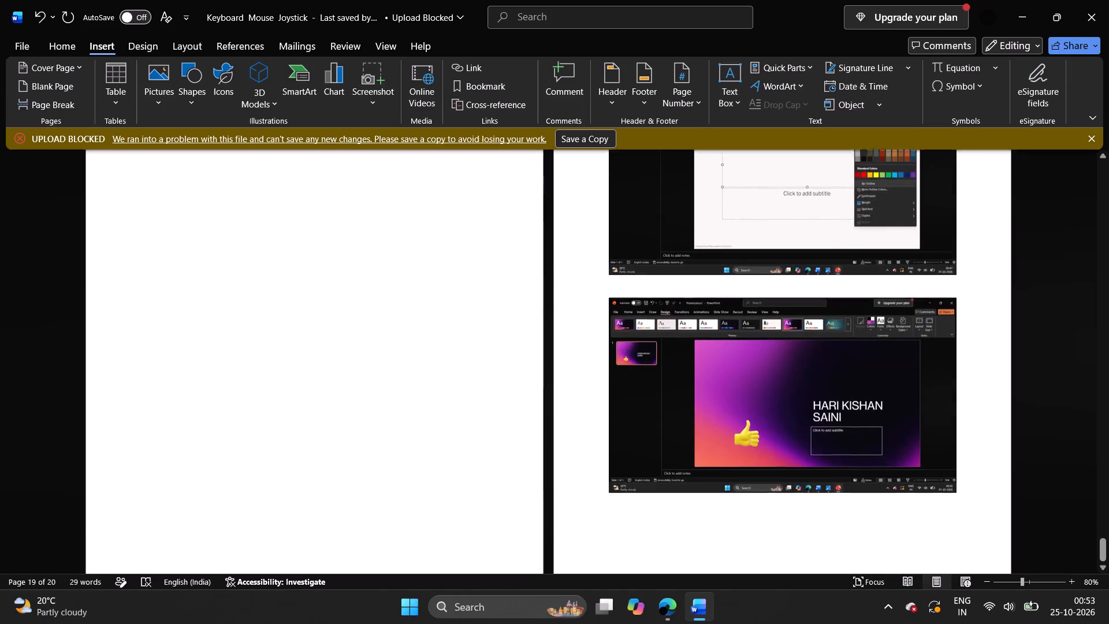
scroll(427, 321, down, 6)
scroll(427, 321, up, 8)
scroll(427, 321, down, 1)
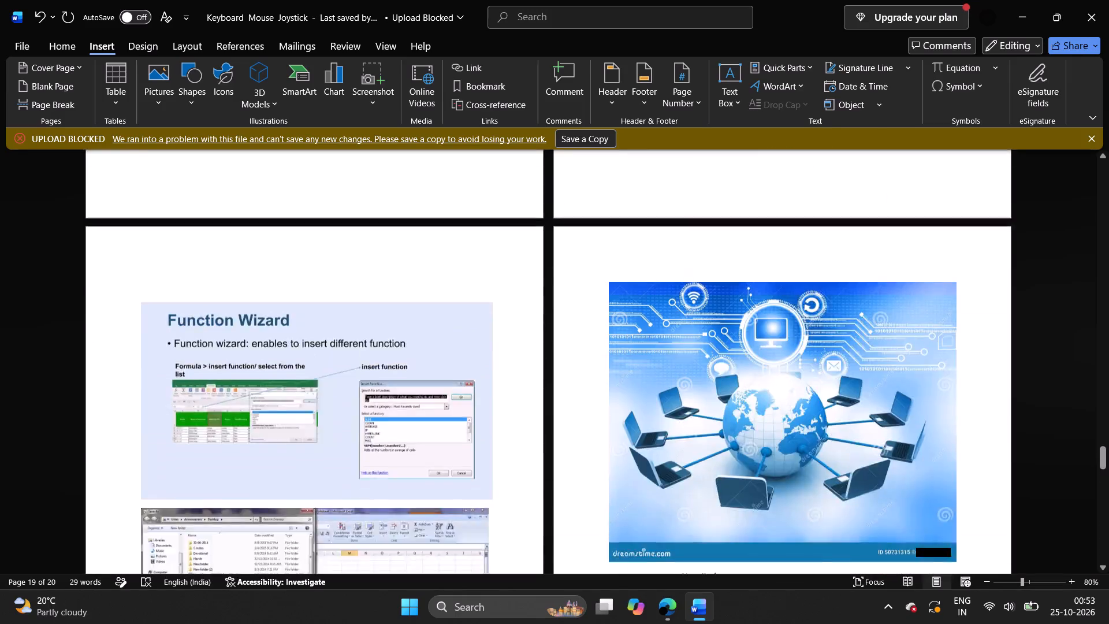
scroll(427, 321, down, 1)
click(427, 321)
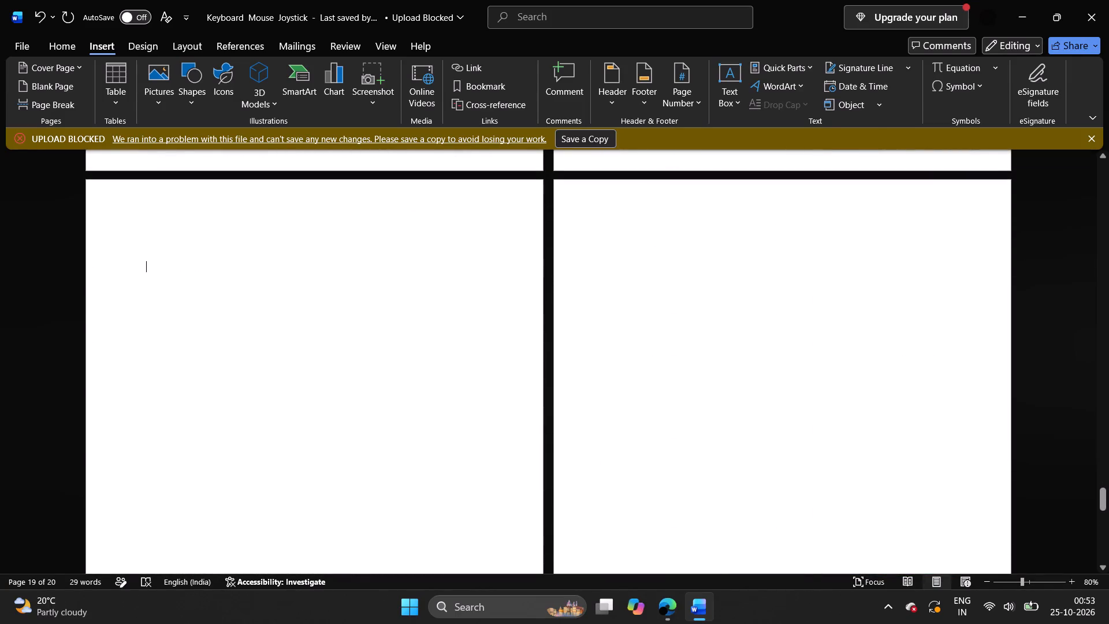
key(ctrl+v)
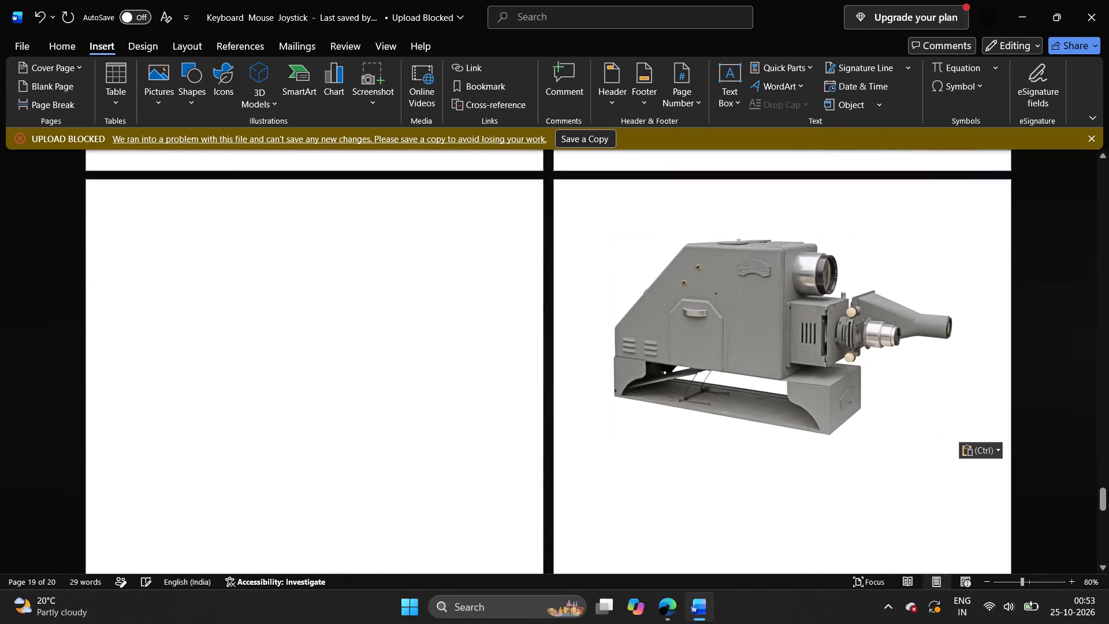
Narrow the pasted epidiascope picture slightly from its outer side, keeping its height.
scroll(665, 349, down, 1)
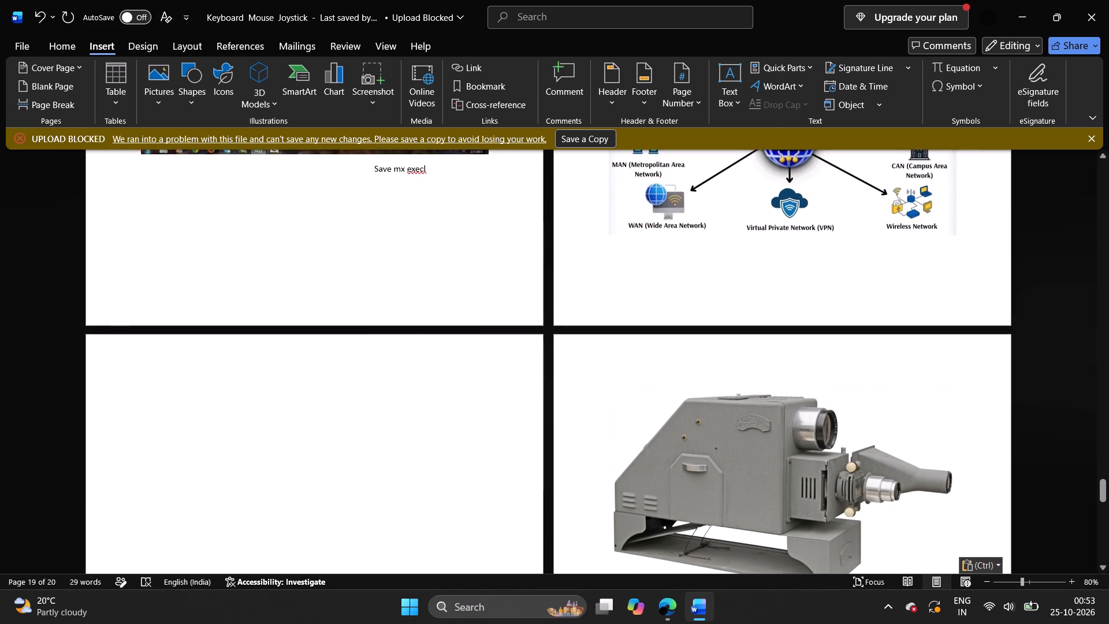
scroll(665, 349, down, 2)
click(705, 376)
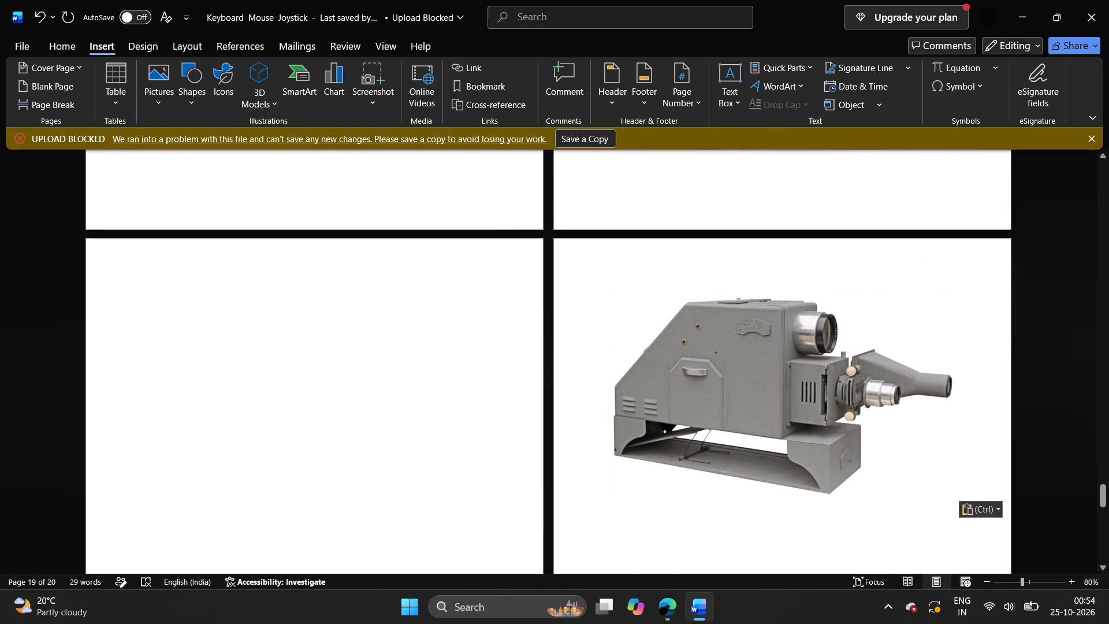
click(705, 376)
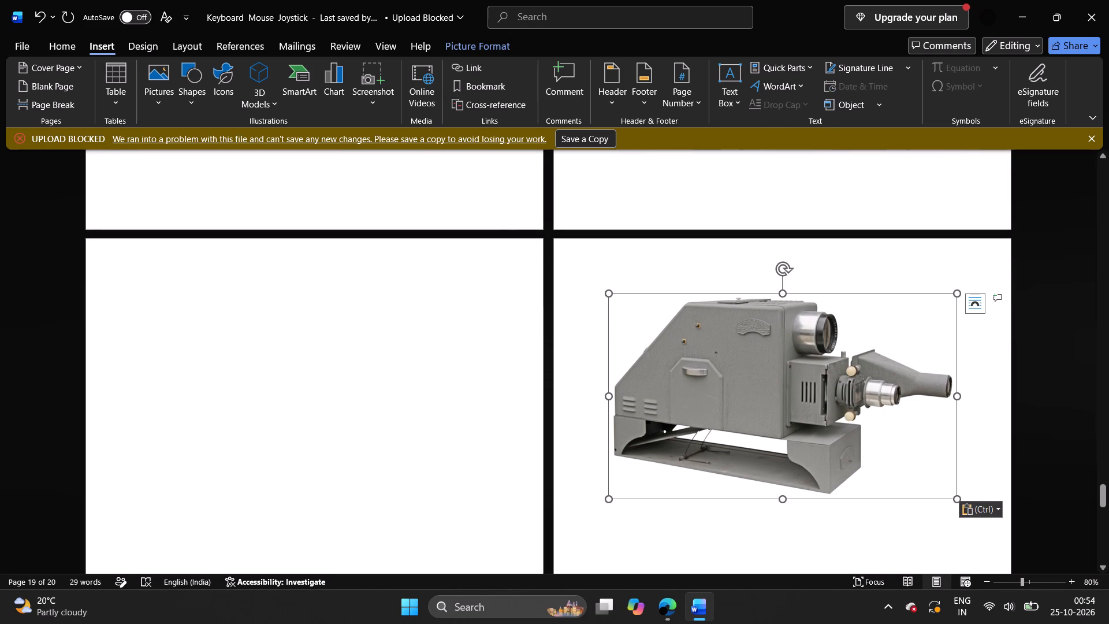
drag(958, 397, 924, 377)
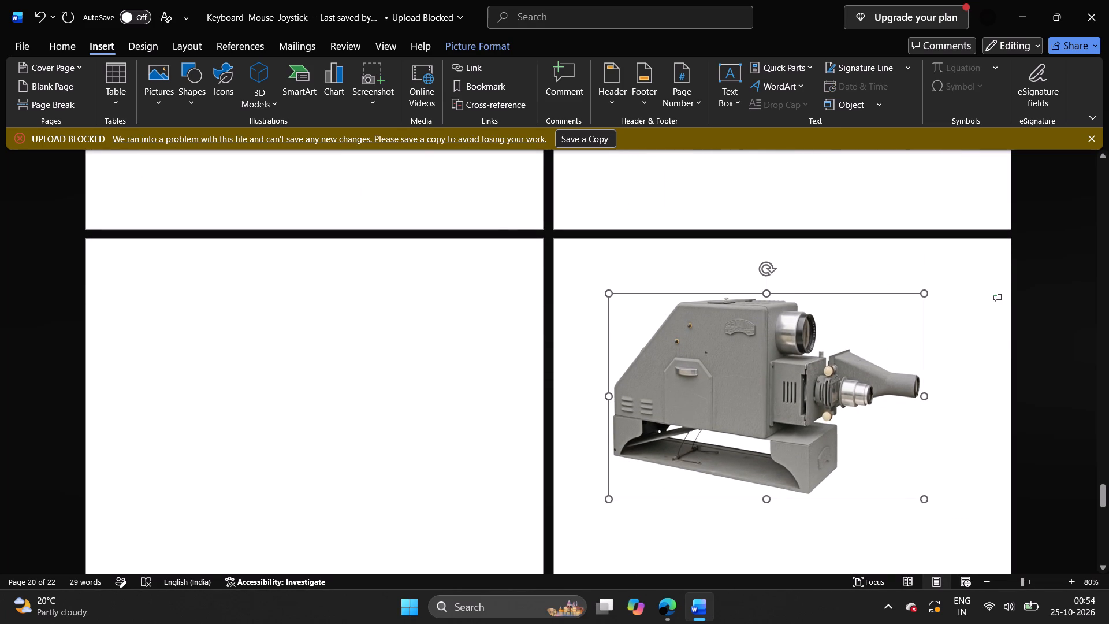
drag(924, 377, 925, 377)
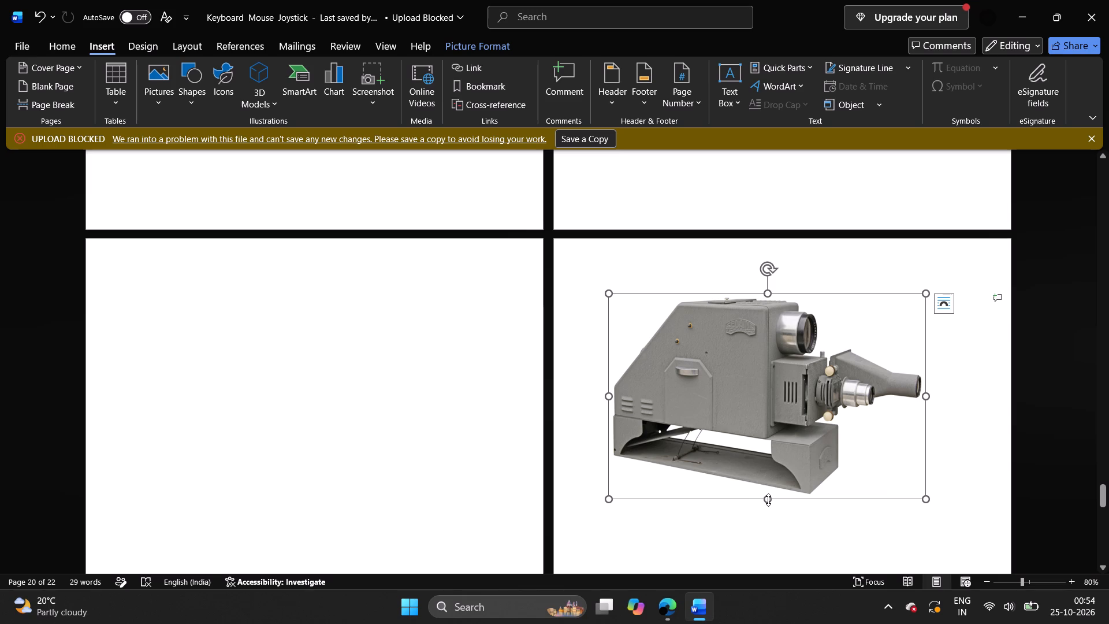
click(768, 500)
Caption the picture with the word Epidiascope on the line below it and start a new line.
click(736, 521)
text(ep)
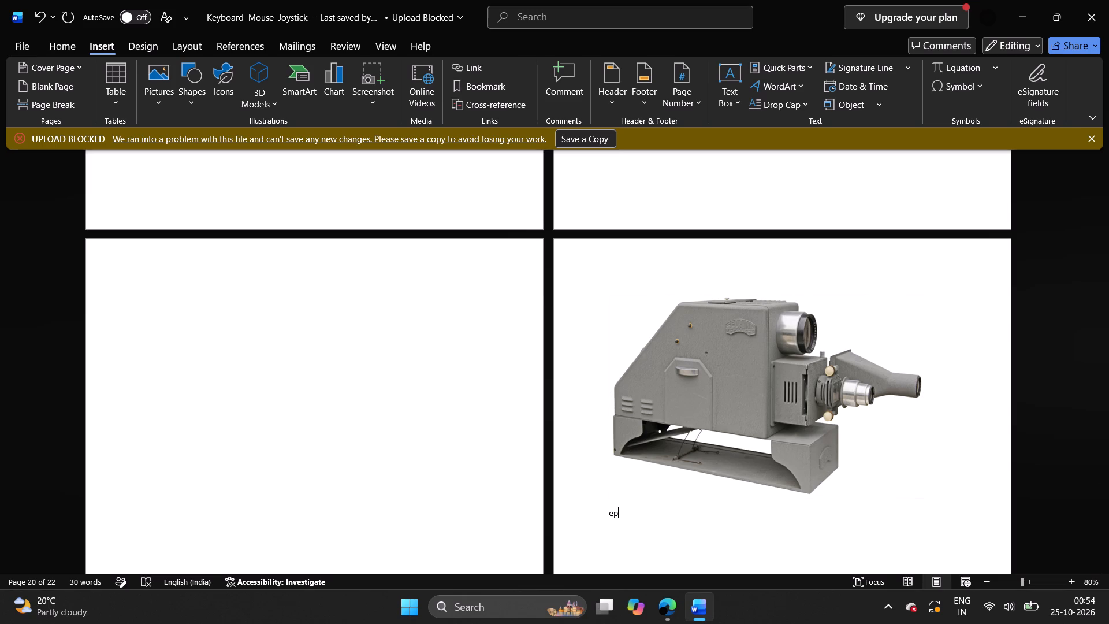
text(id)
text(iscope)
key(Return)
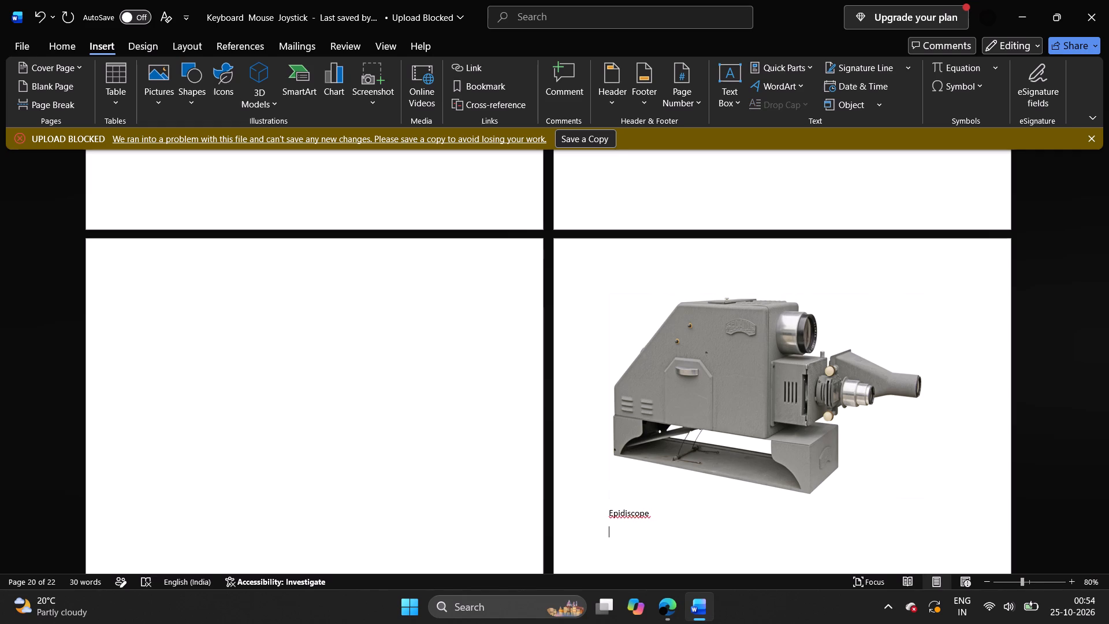
click(626, 514)
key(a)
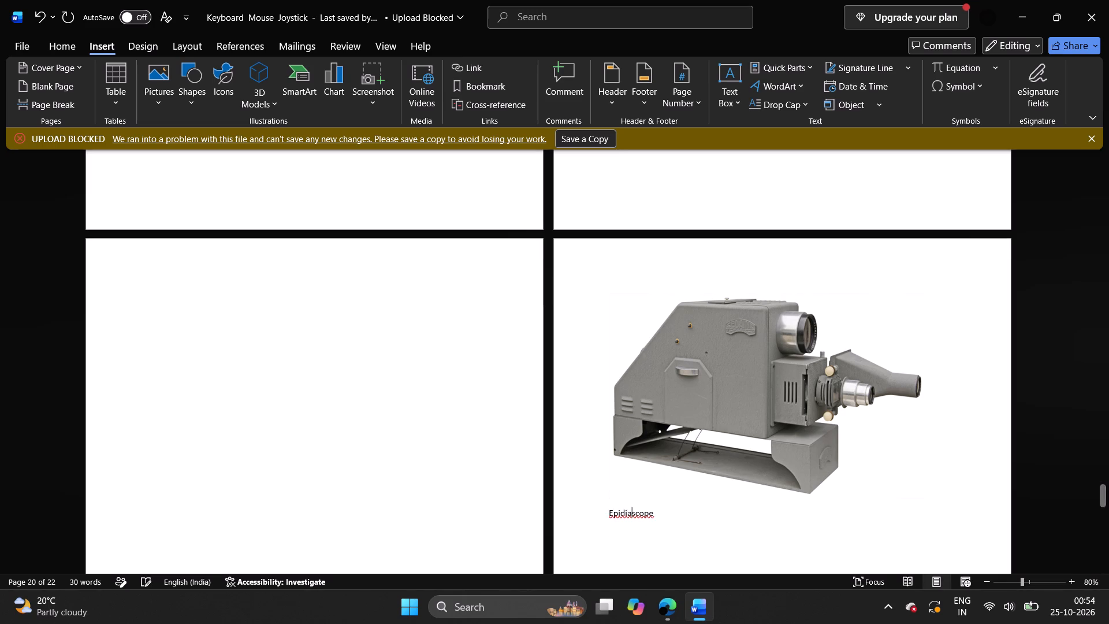
click(656, 514)
key(Return)
Switch to the browser, close the enlarged epidiascope picture and search images for "what is internet does".
scroll(656, 514, down, 1)
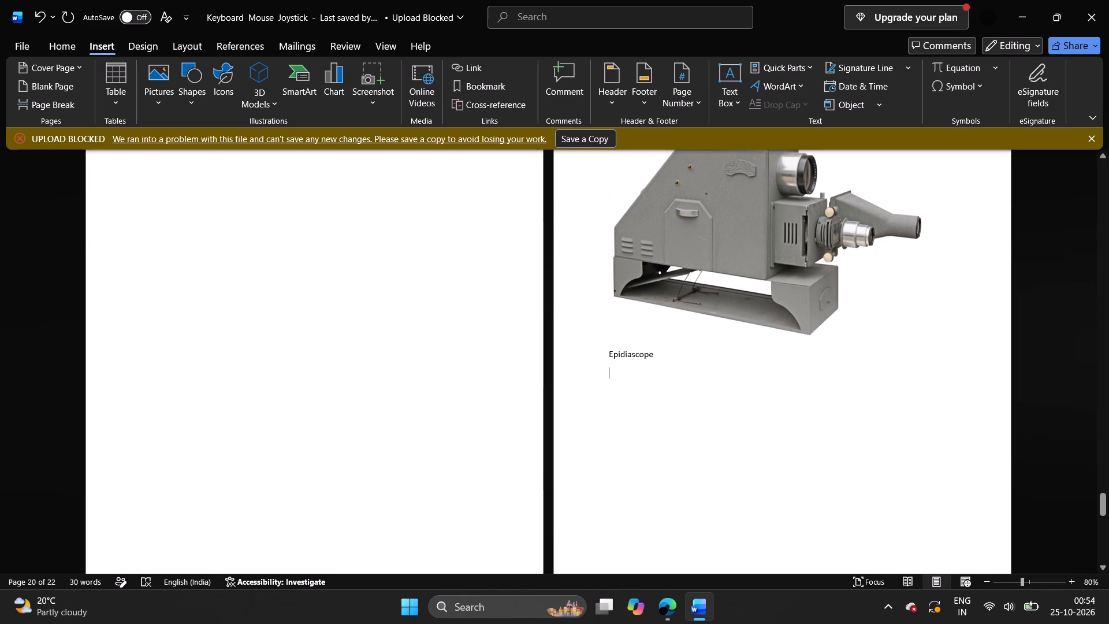
click(666, 613)
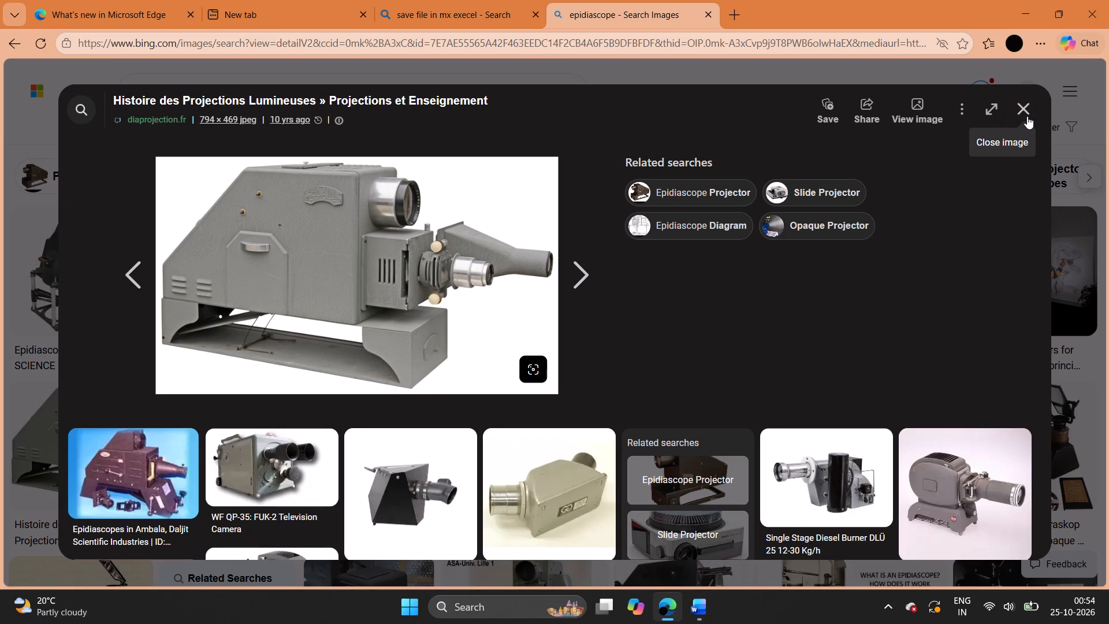
click(1027, 116)
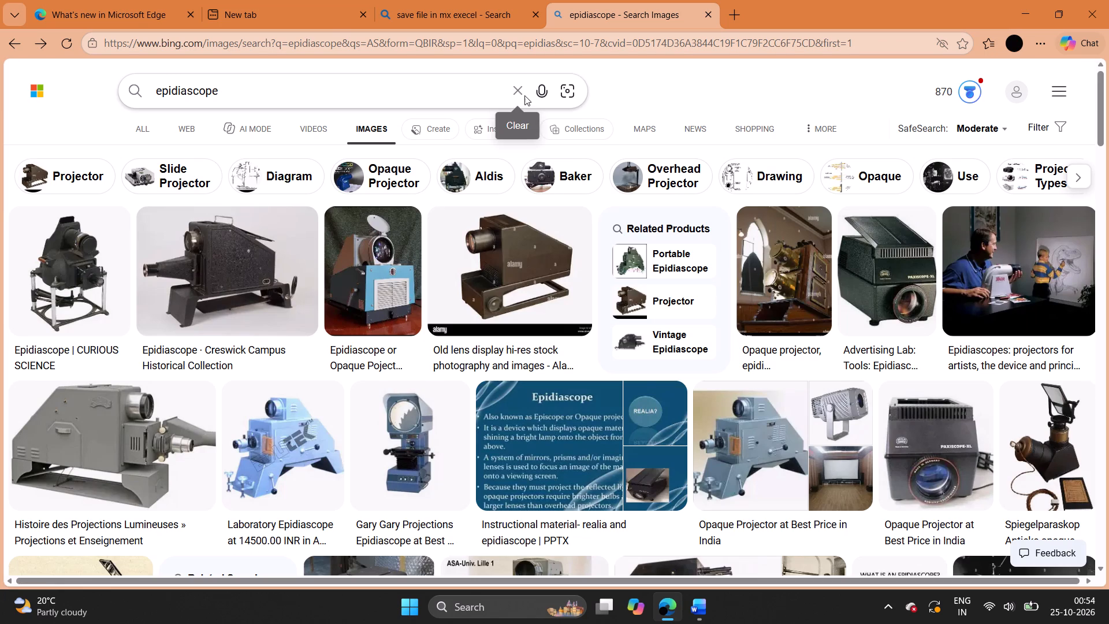
click(515, 87)
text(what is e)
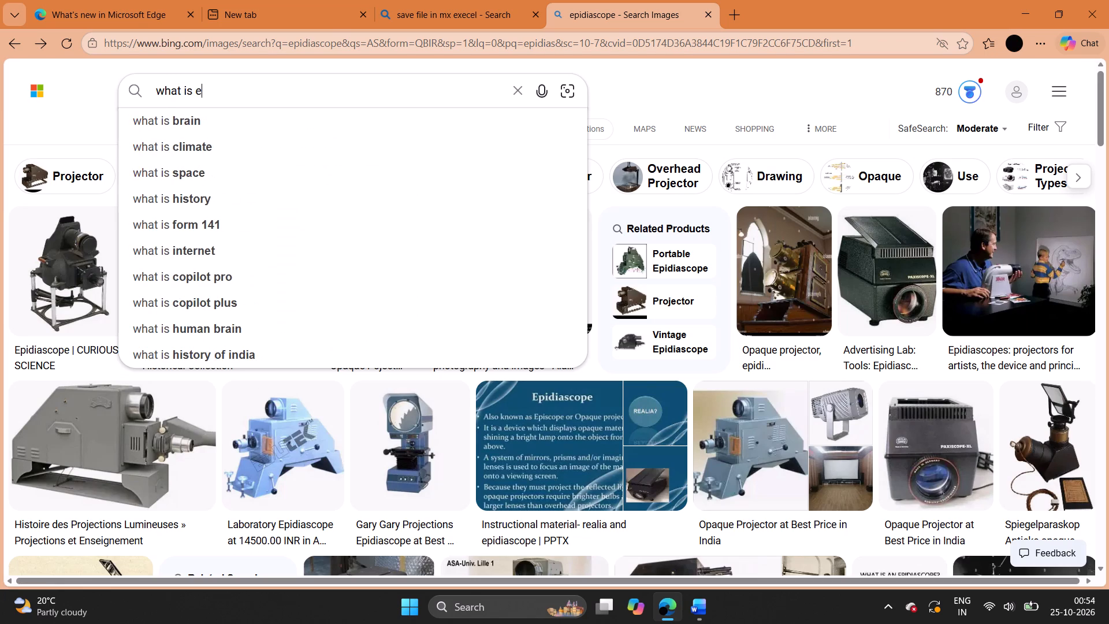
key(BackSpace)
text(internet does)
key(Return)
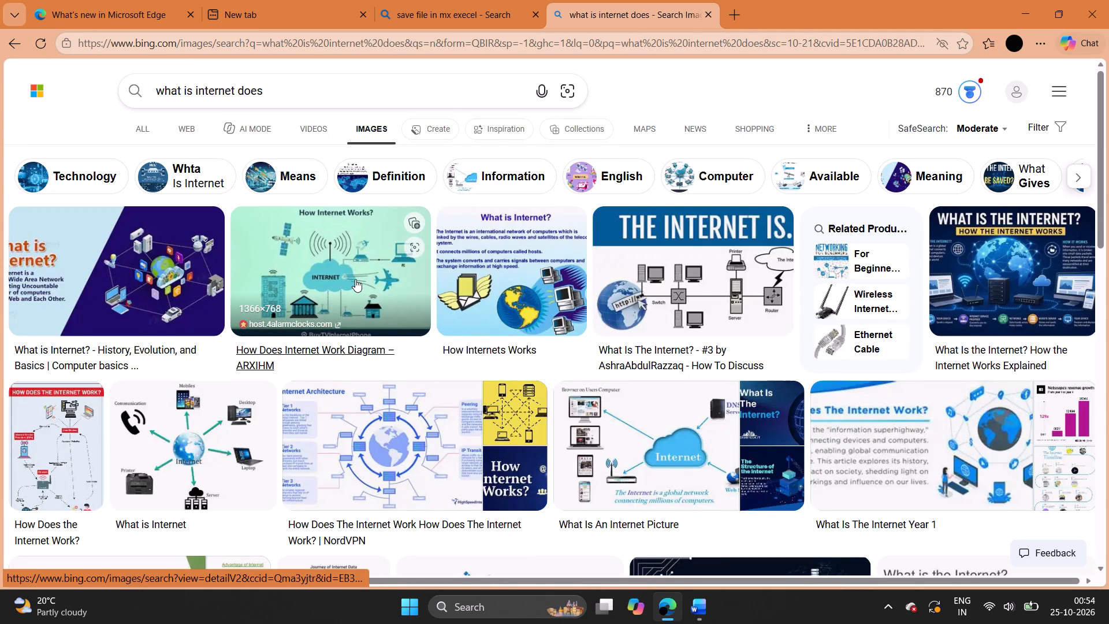
Find the illustrated "How does the internet work?" picture in the results, enlarge it and copy the image.
scroll(290, 299, down, 3)
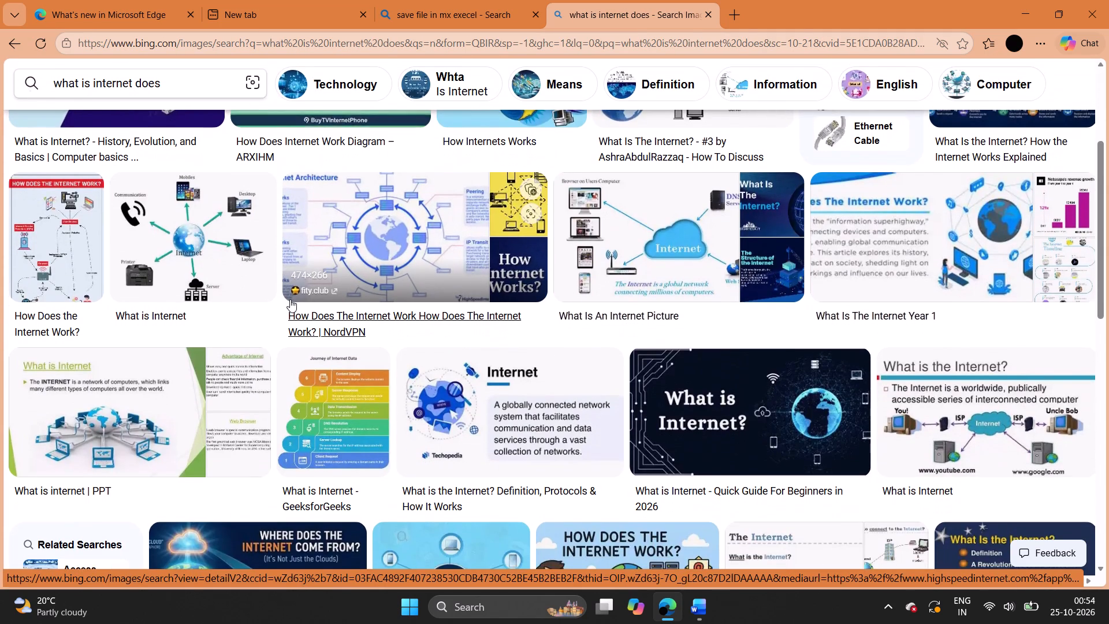
scroll(290, 299, down, 2)
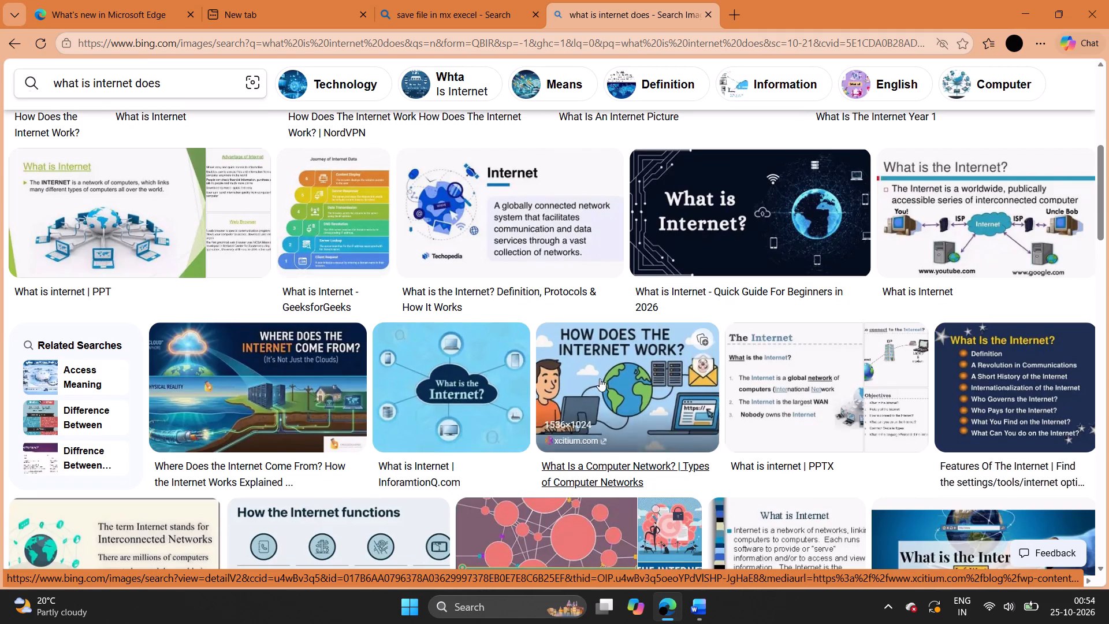
click(606, 374)
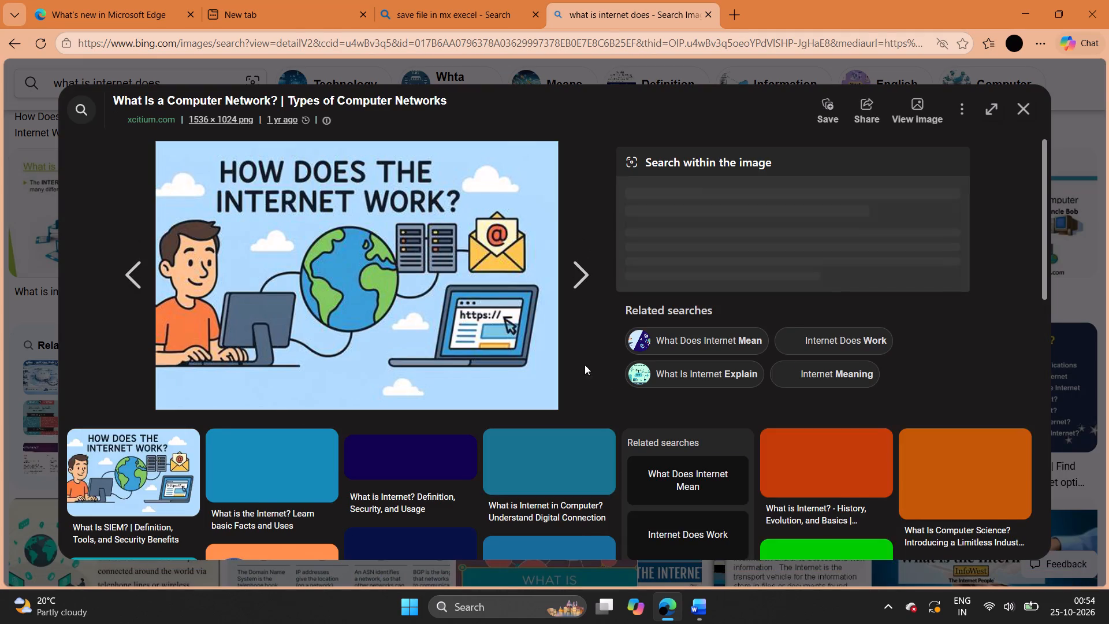
right_click(404, 255)
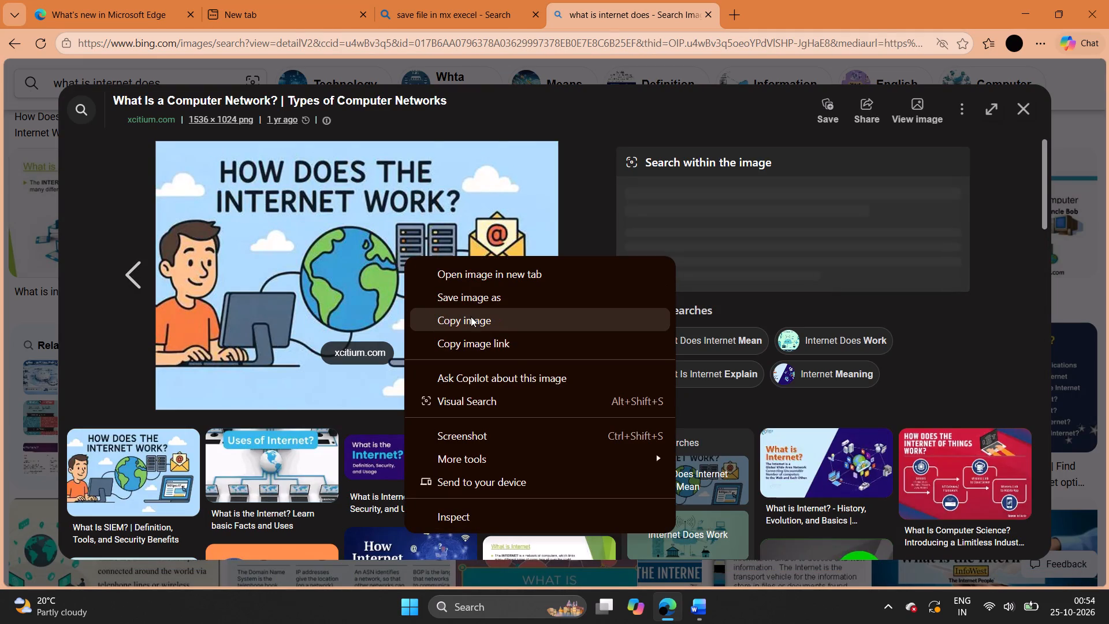
click(471, 317)
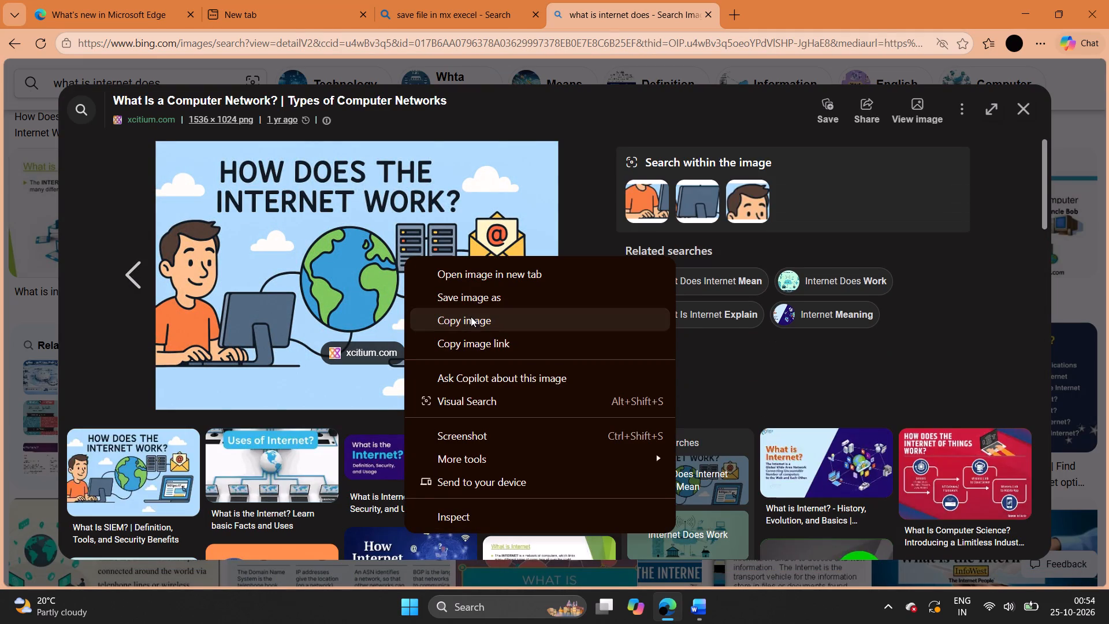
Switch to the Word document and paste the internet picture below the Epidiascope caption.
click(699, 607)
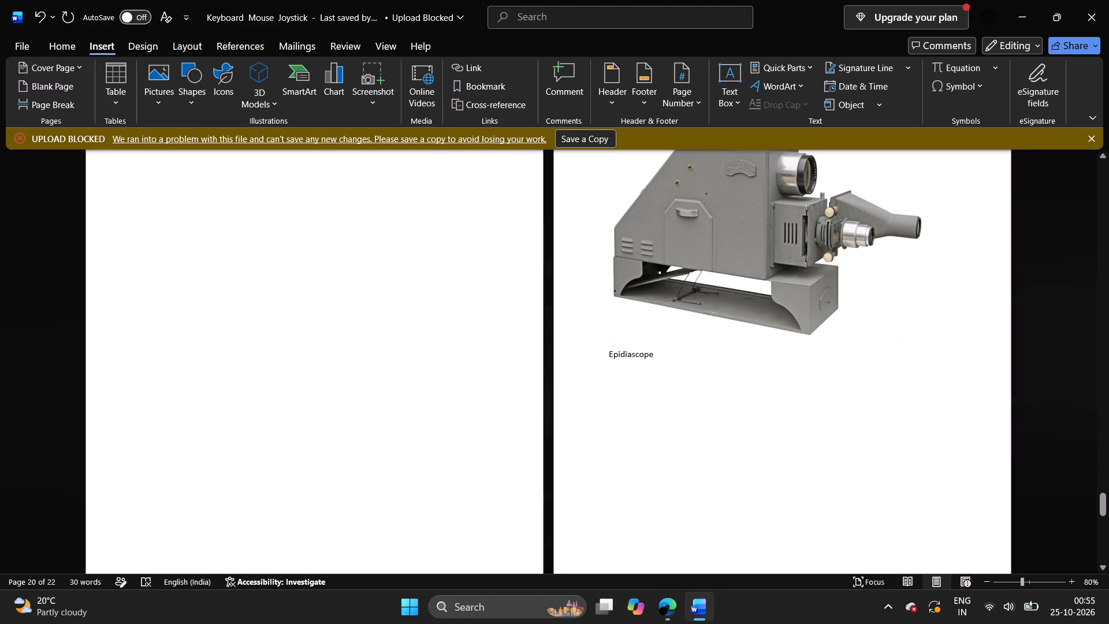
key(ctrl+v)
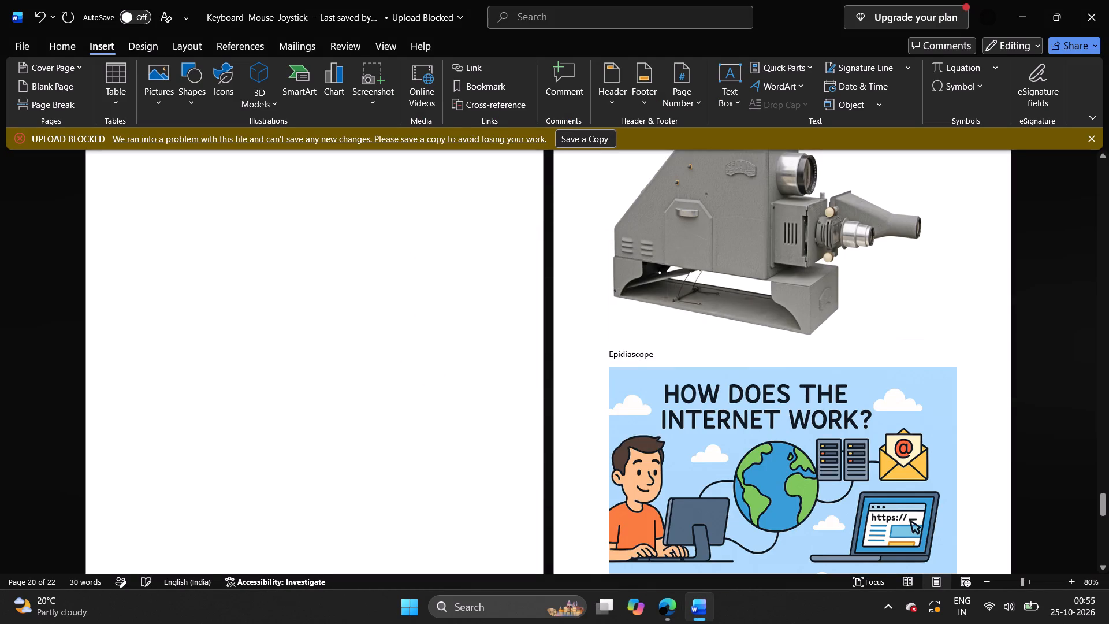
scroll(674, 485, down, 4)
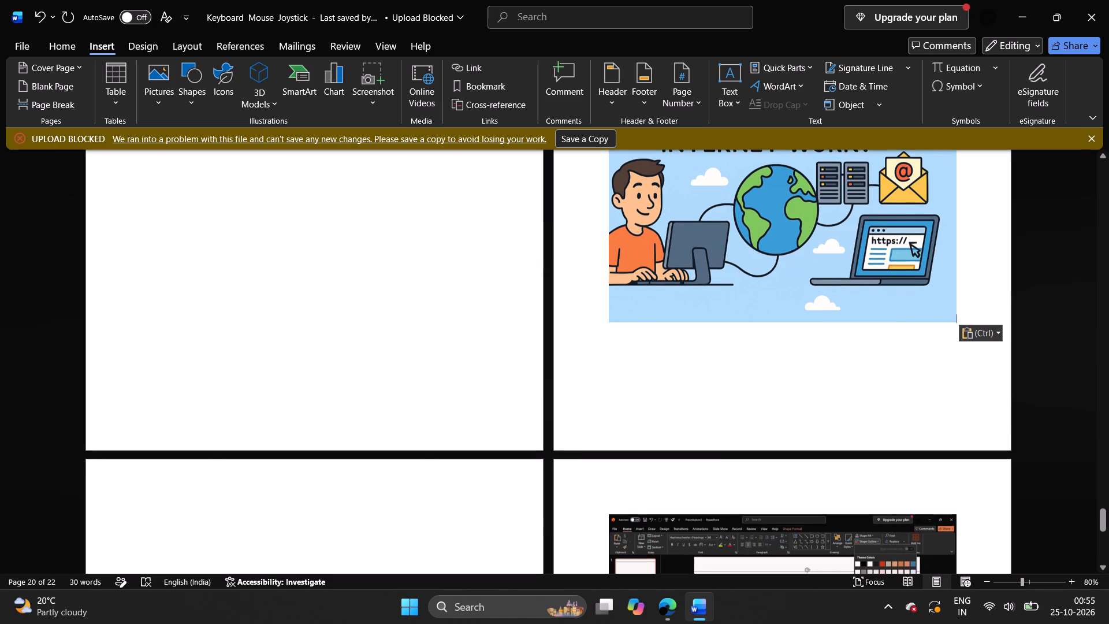
Paste the internet picture again from the blank page before, so it sits directly above the epidiascope picture.
click(469, 365)
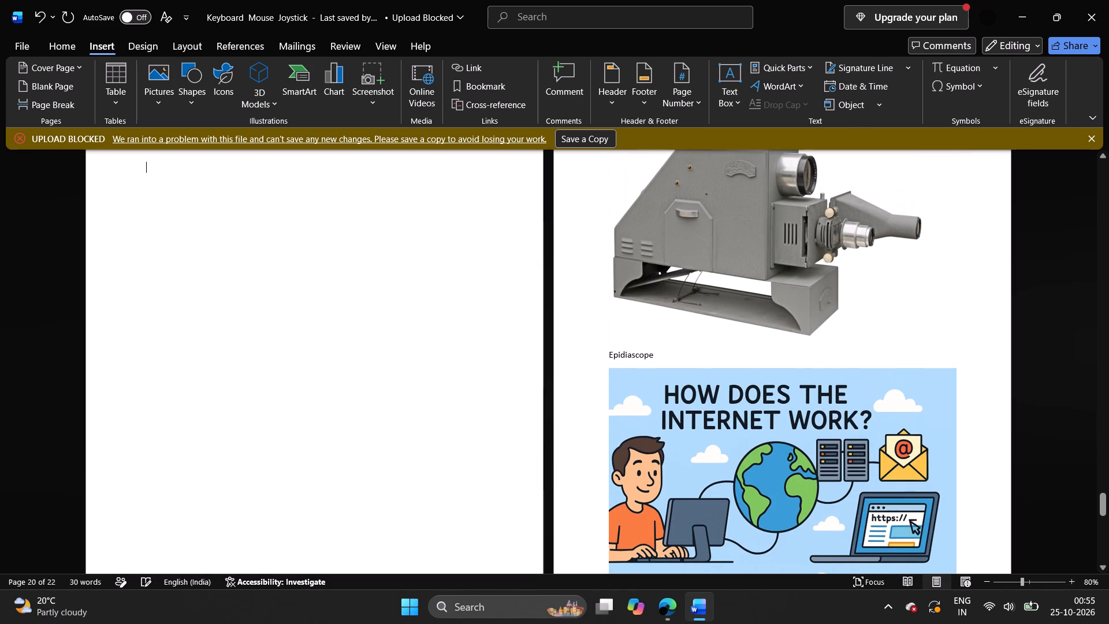
right_click(363, 373)
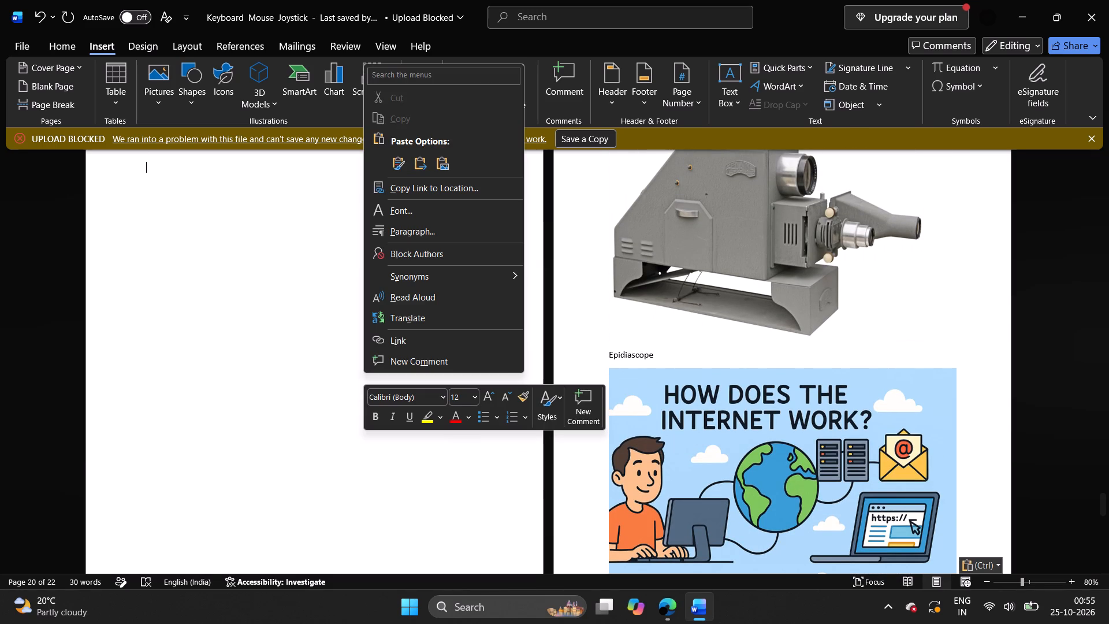
click(201, 316)
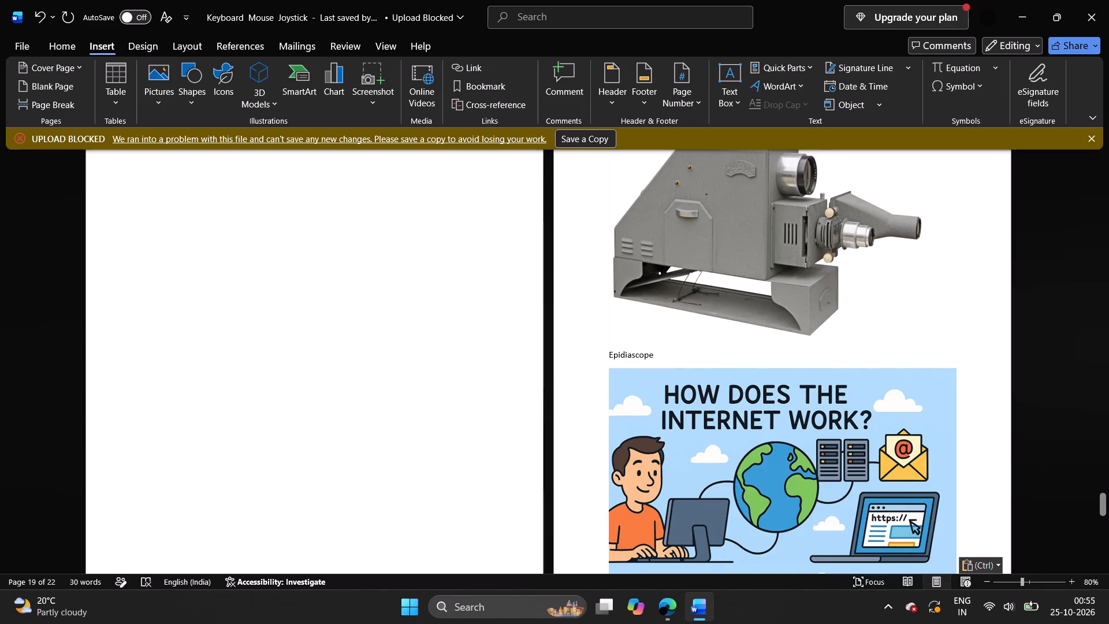
key(ctrl+v)
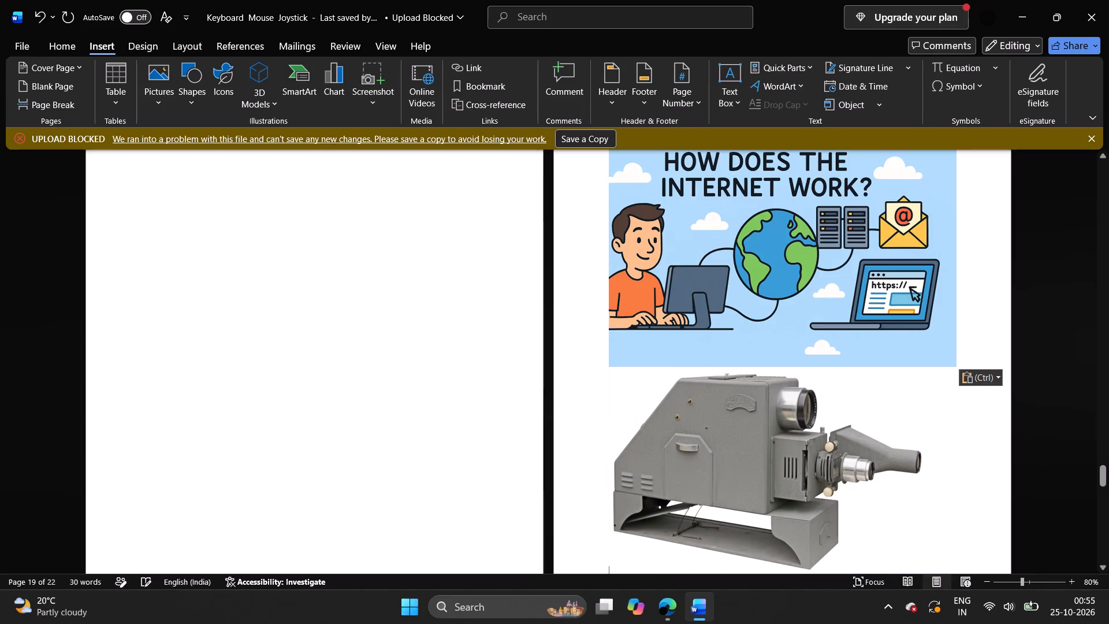
Cut the duplicate internet picture that follows the Epidiascope caption, keeping the copy above the epidiascope.
scroll(556, 277, up, 5)
scroll(556, 277, down, 6)
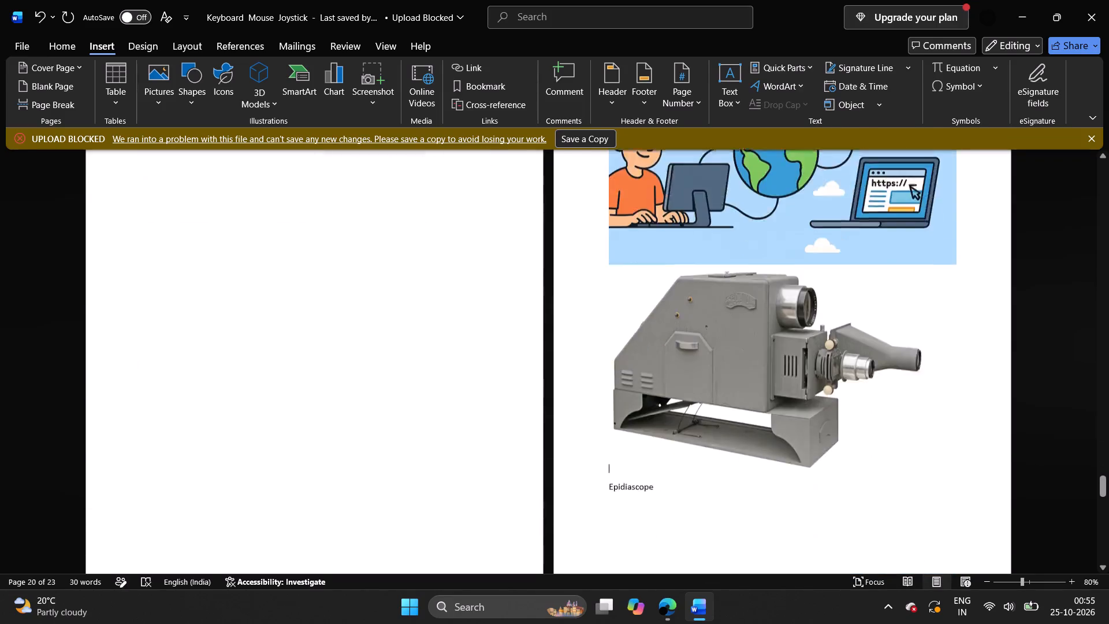
scroll(556, 277, down, 3)
scroll(556, 277, up, 3)
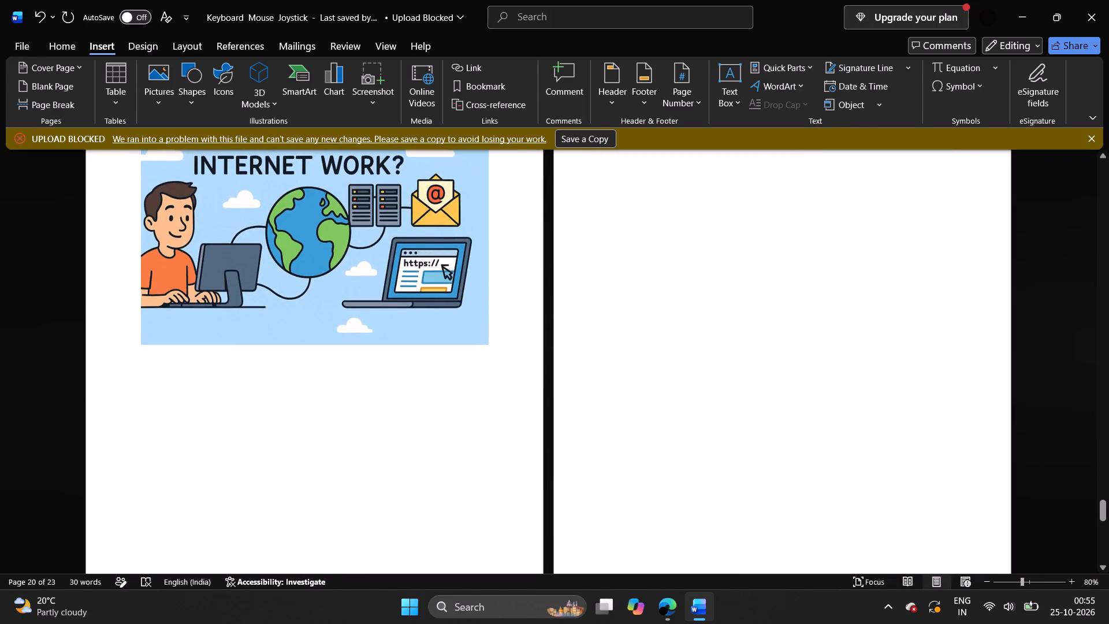
right_click(447, 216)
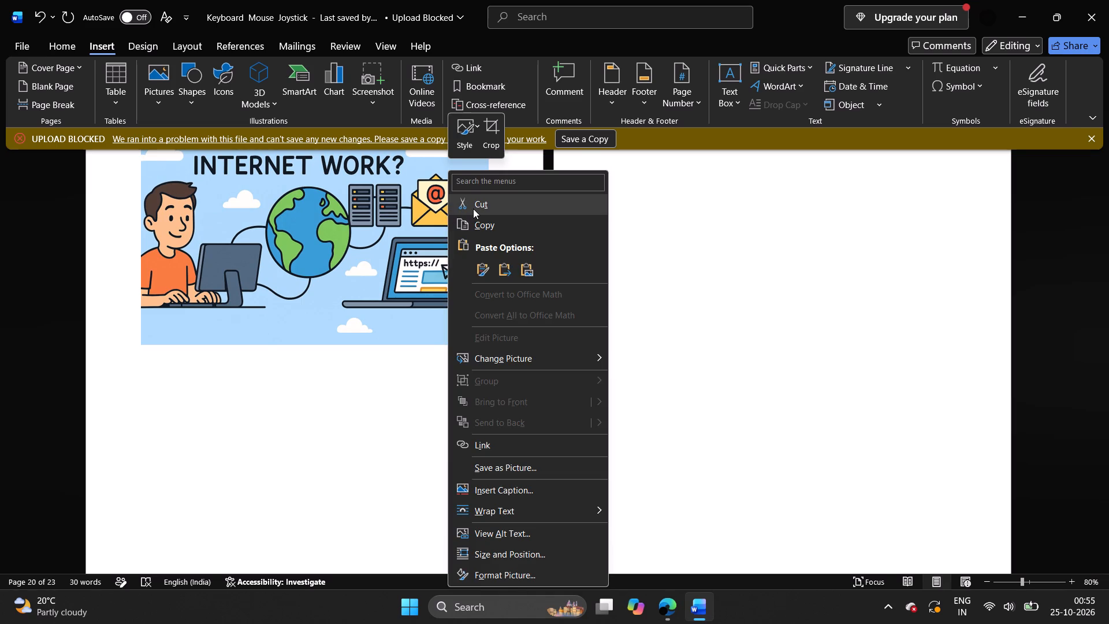
click(473, 209)
scroll(473, 209, up, 3)
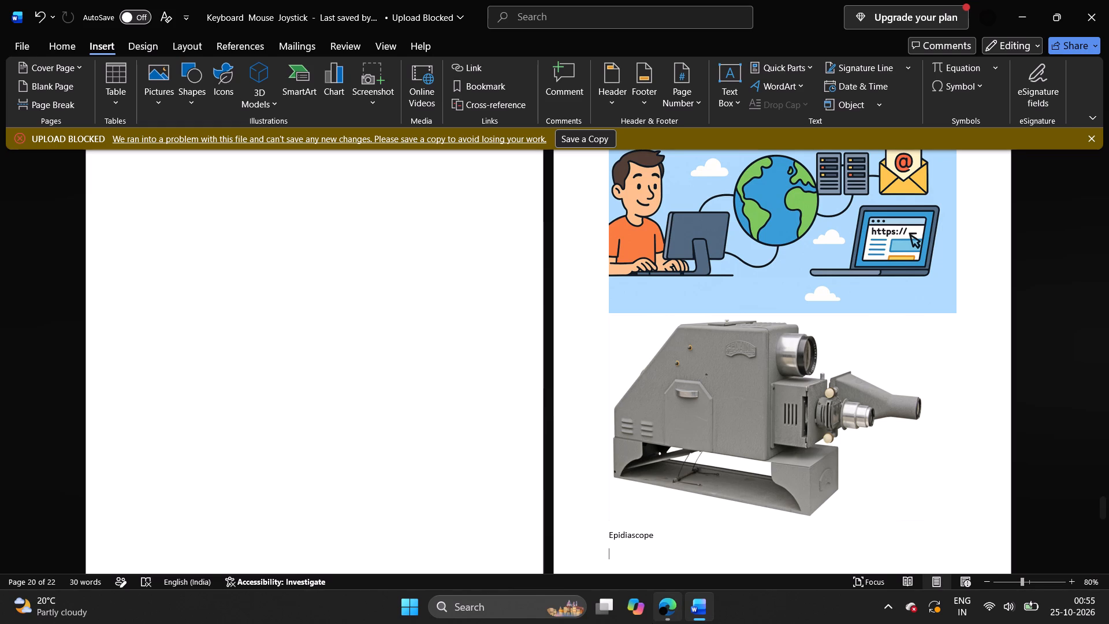
Switch to the browser, close the enlarged picture, search images for "uses of internet" and browse the results.
click(667, 614)
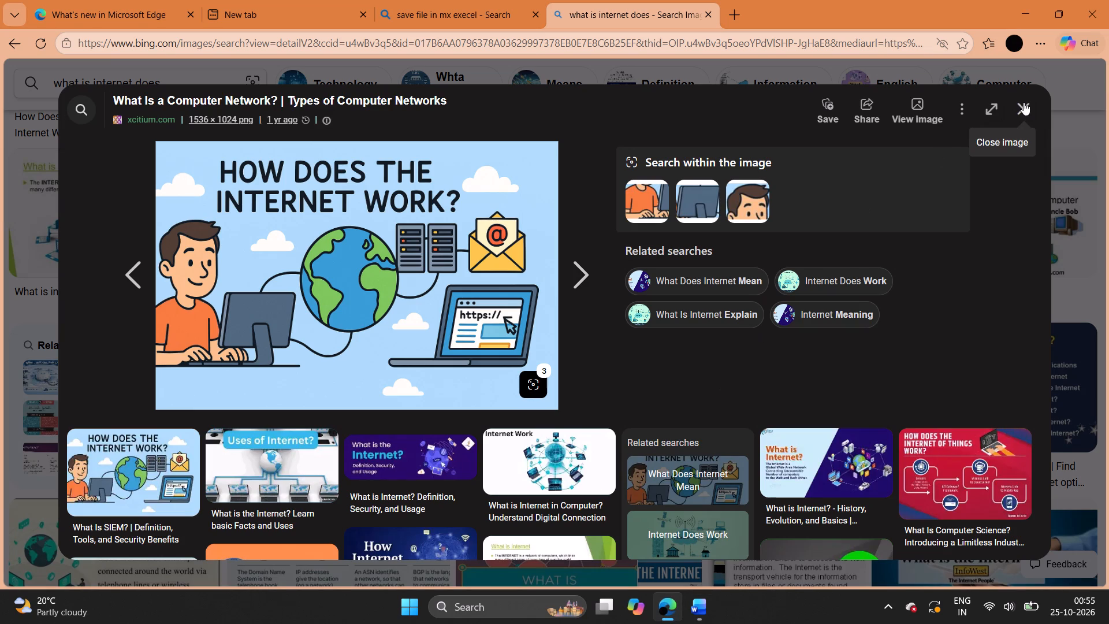
click(1024, 101)
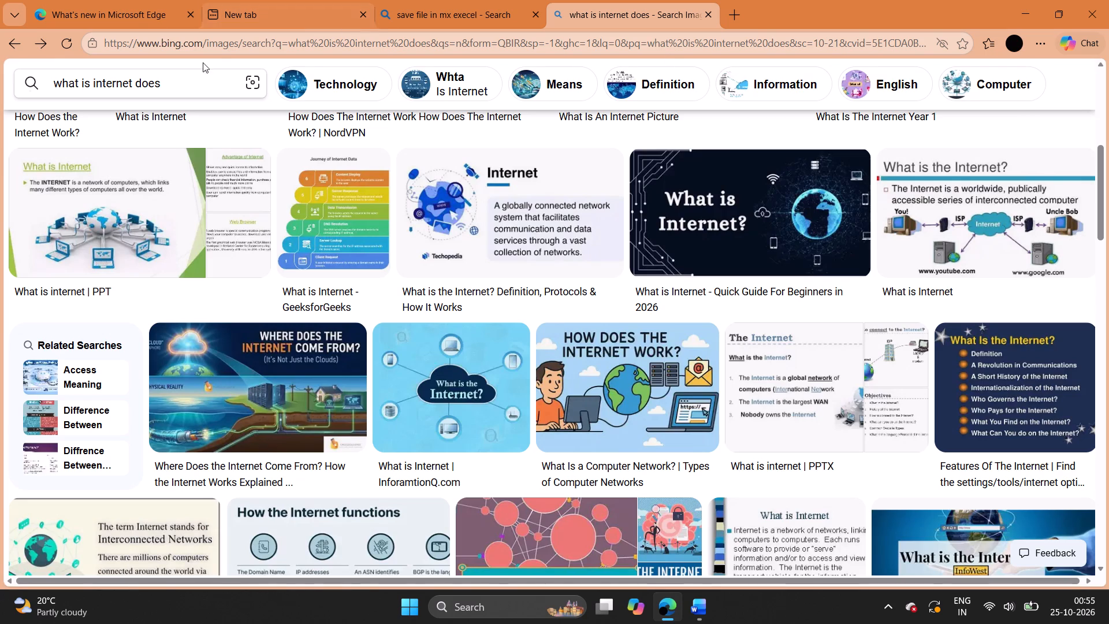
click(189, 81)
key(BackSpace)
key(BackSpace)
key(BackSpace)
key(BackSpace)
key(BackSpace)
key(BackSpace)
key(BackSpace)
key(BackSpace)
key(BackSpace)
key(BackSpace)
key(BackSpace)
key(BackSpace)
key(BackSpace)
key(BackSpace)
key(BackSpace)
key(BackSpace)
key(BackSpace)
key(BackSpace)
key(BackSpace)
key(BackSpace)
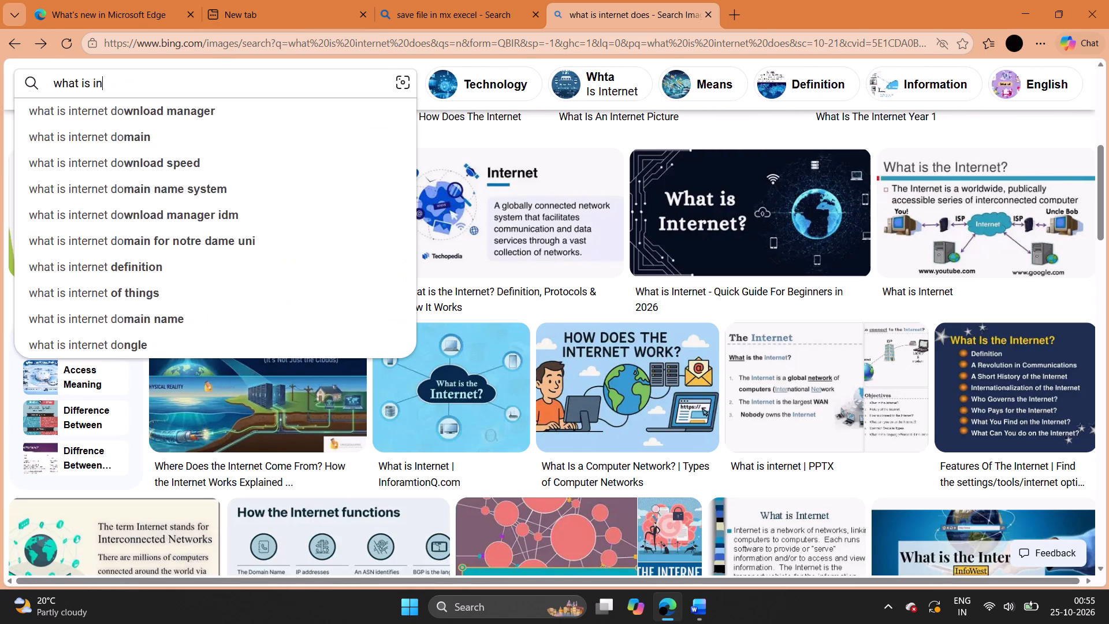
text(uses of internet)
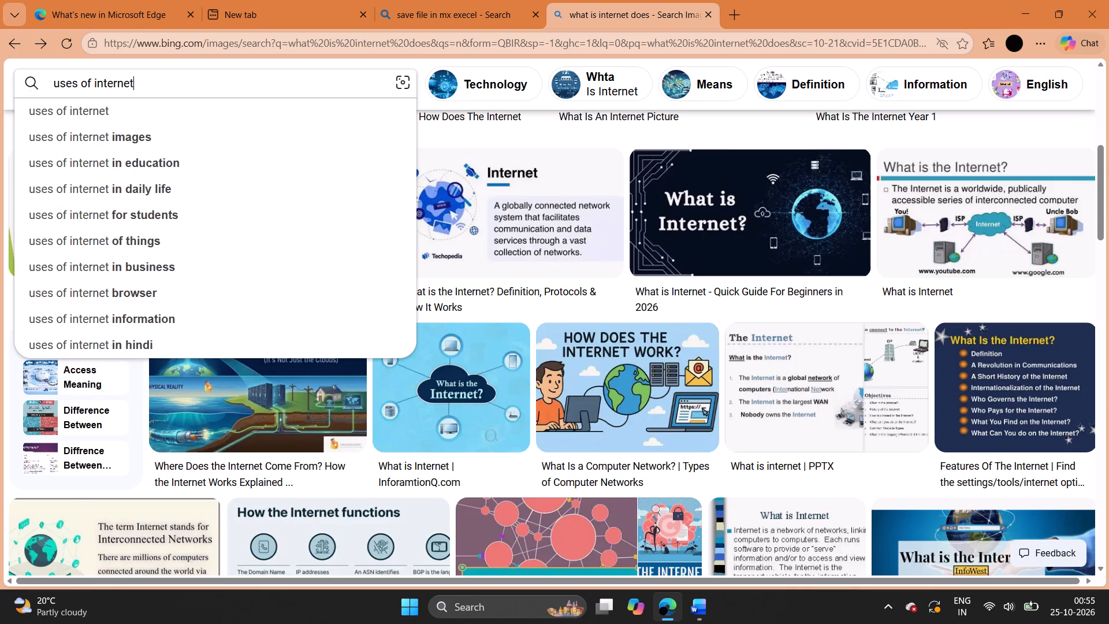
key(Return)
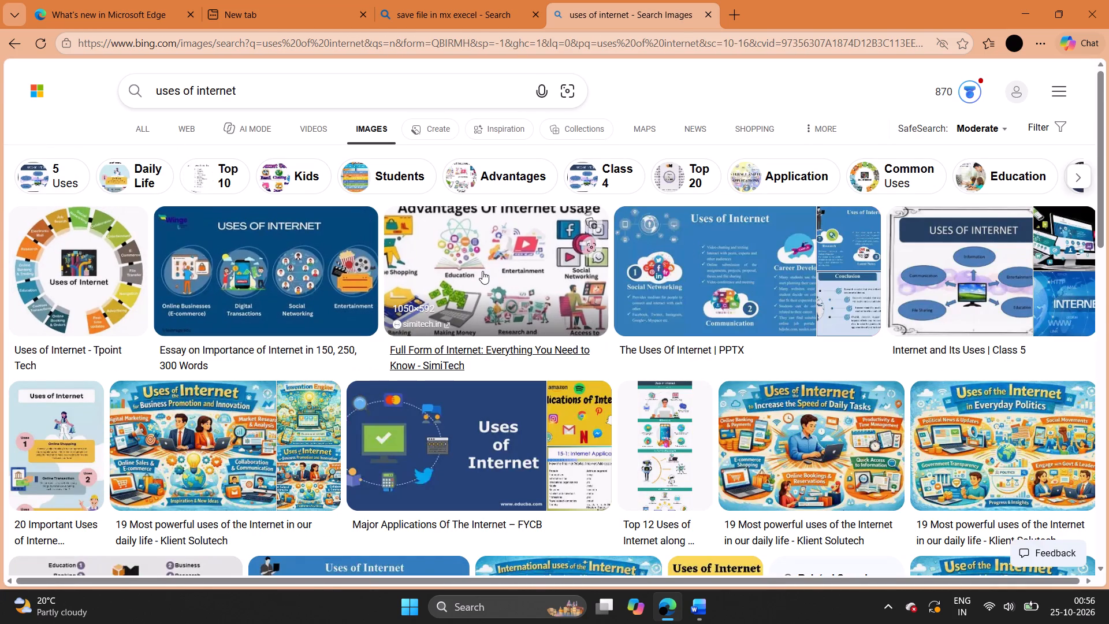
scroll(483, 270, down, 6)
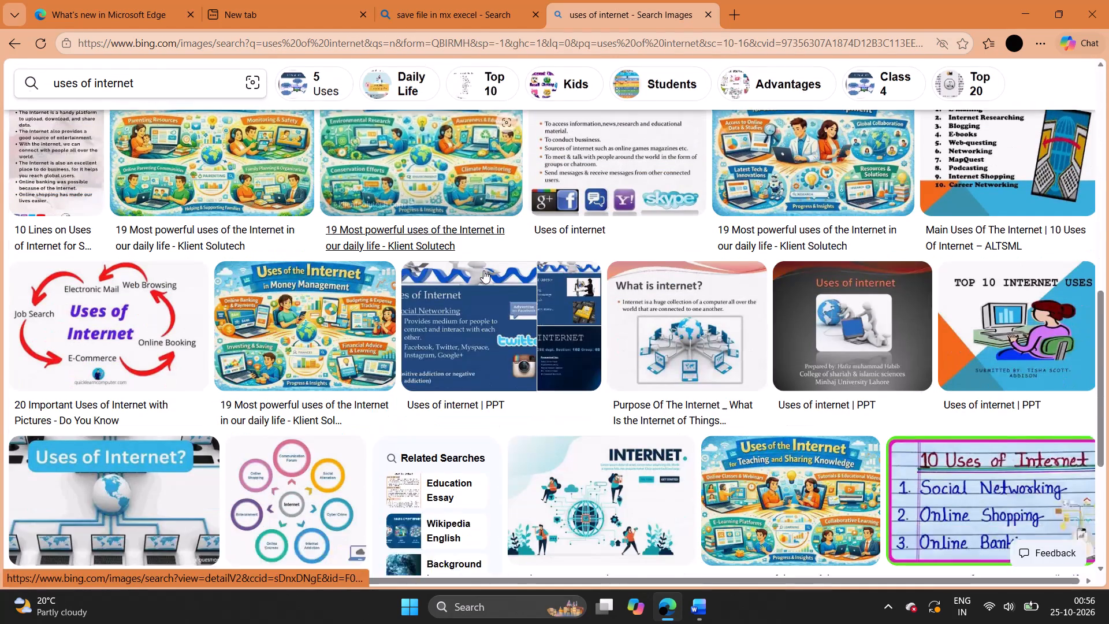
scroll(483, 270, down, 4)
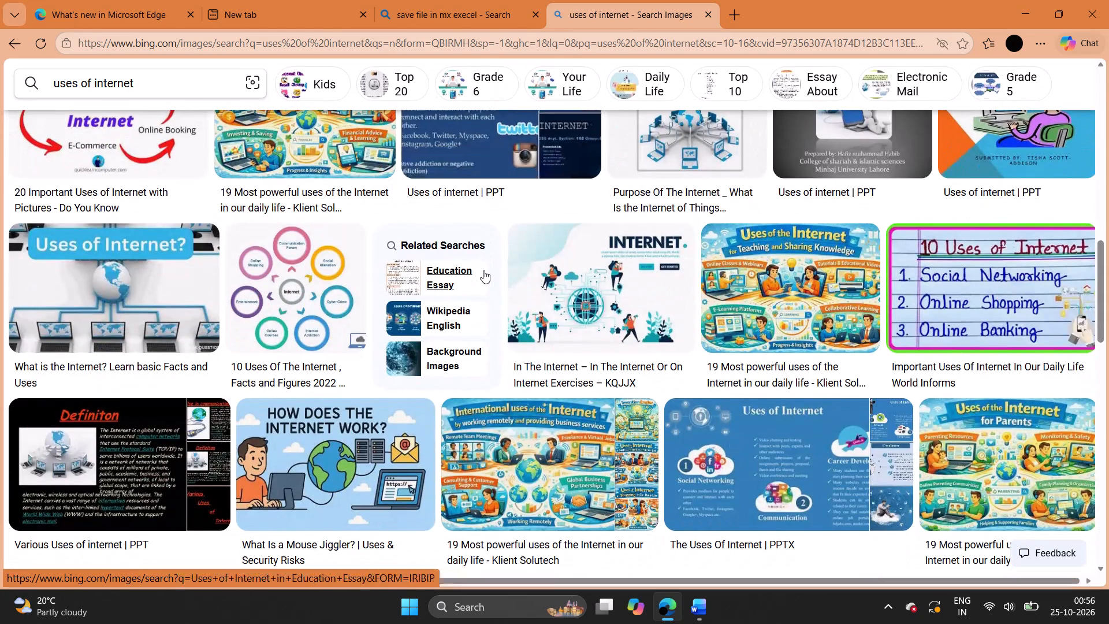
scroll(483, 270, down, 4)
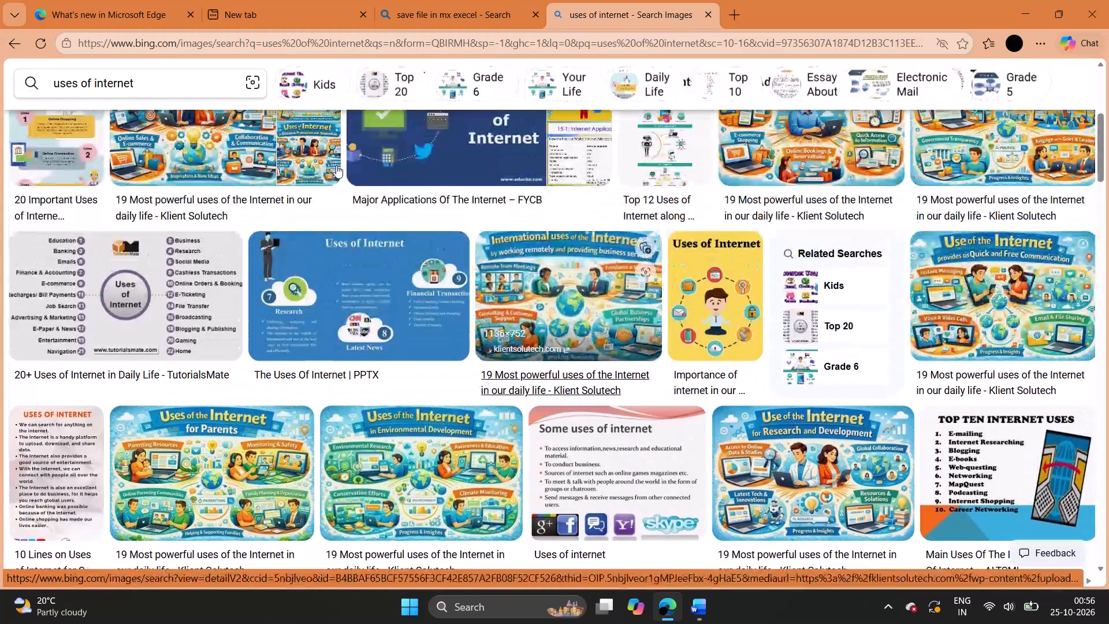
Extend the image search to "uses of internet in world" and browse the results.
click(159, 78)
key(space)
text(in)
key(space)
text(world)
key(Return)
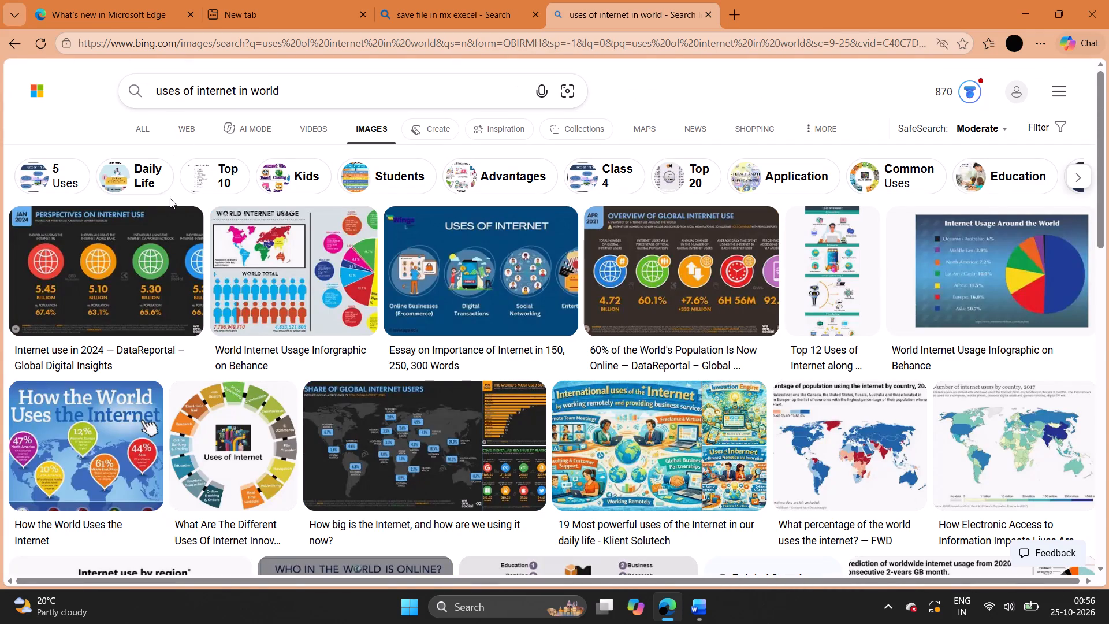
scroll(299, 255, down, 6)
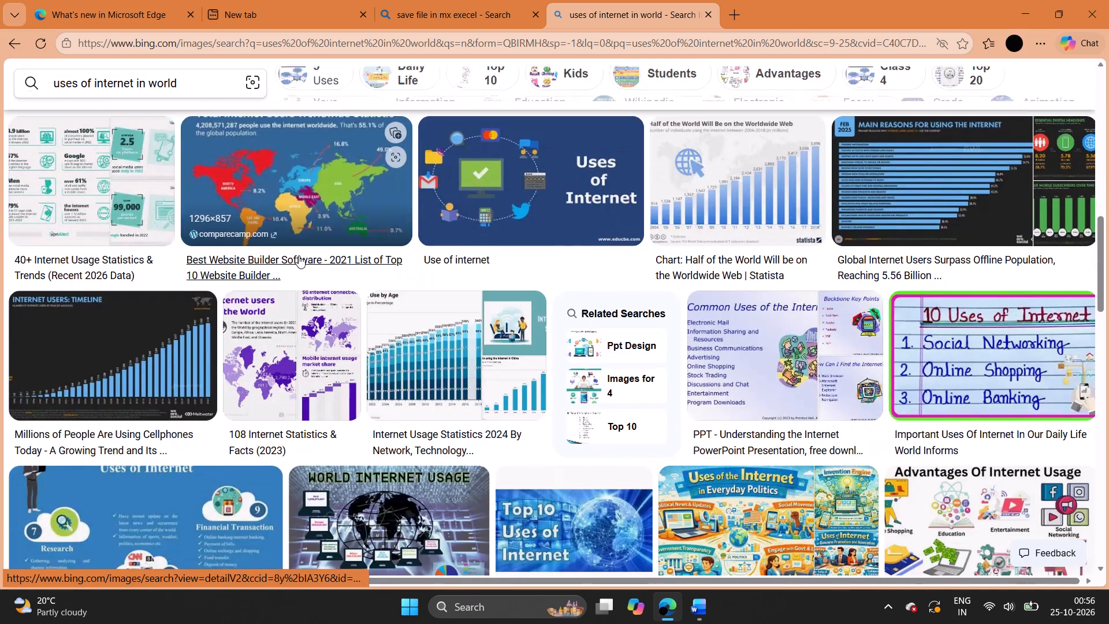
scroll(299, 255, down, 2)
scroll(299, 255, up, 5)
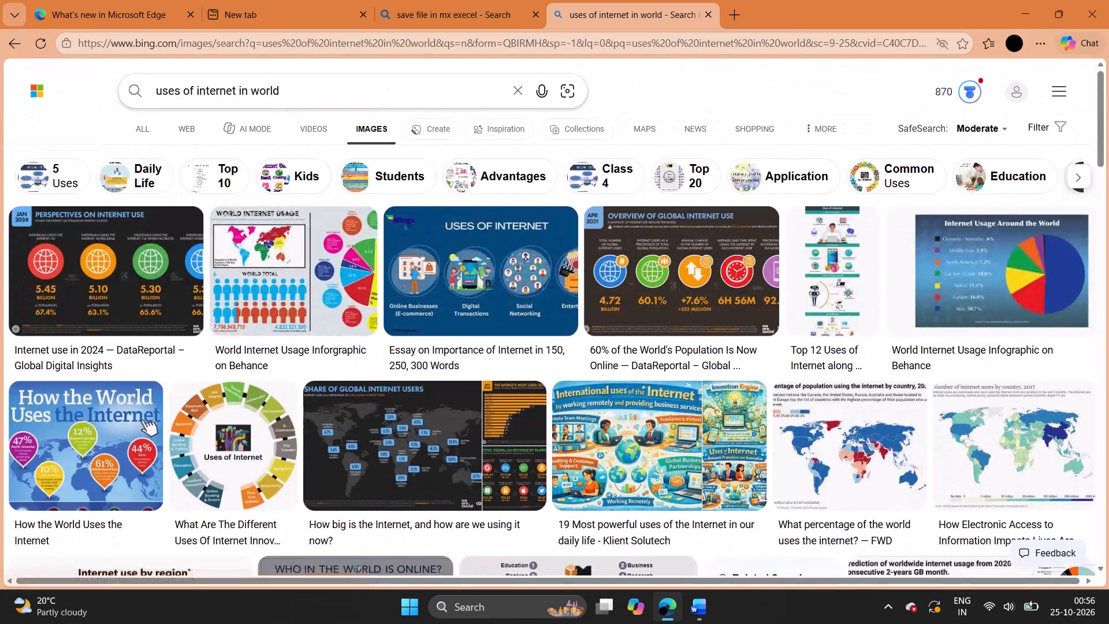
Change the image search to "uses of internet in network".
click(286, 92)
key(BackSpace)
key(BackSpace)
key(BackSpace)
key(BackSpace)
key(BackSpace)
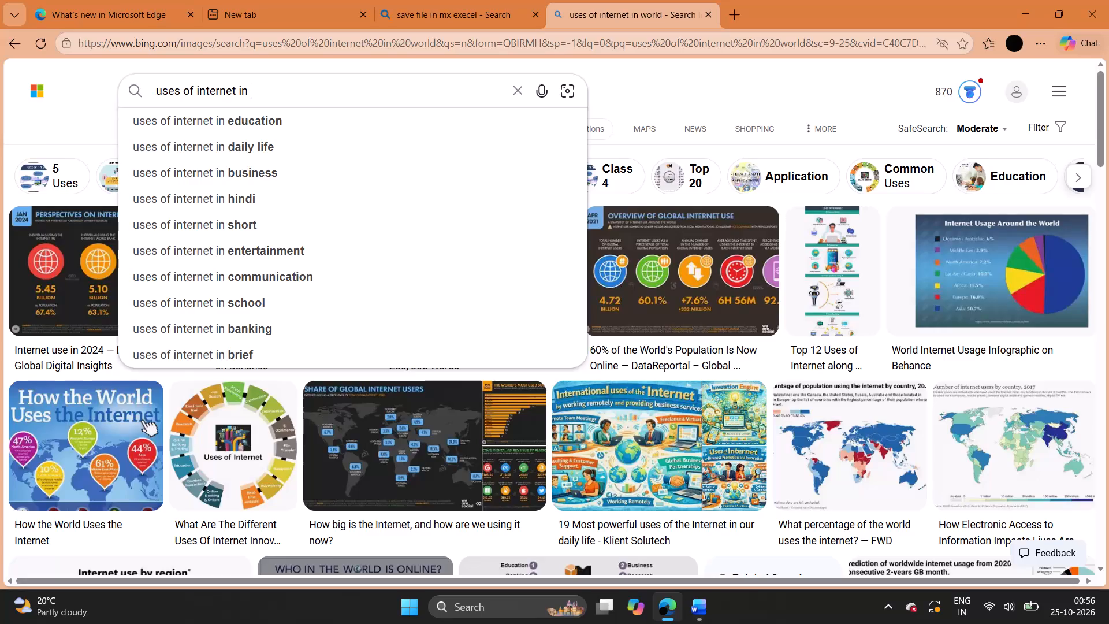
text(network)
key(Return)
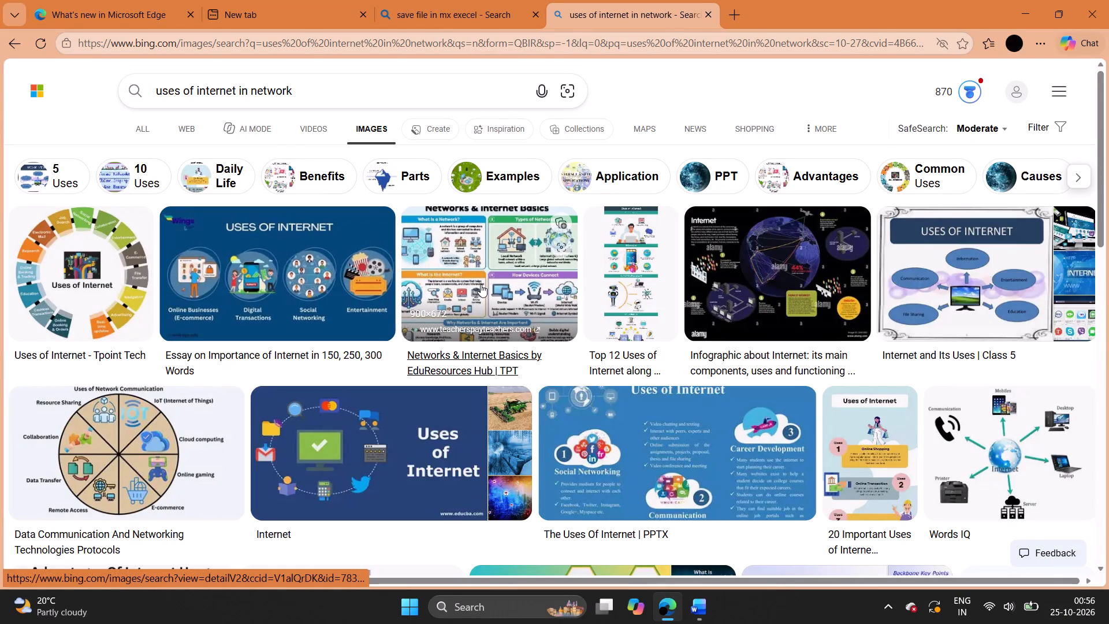
Copy the "Networks & Internet Basics" picture from the image results, look through its related images and close the enlarged view.
click(481, 284)
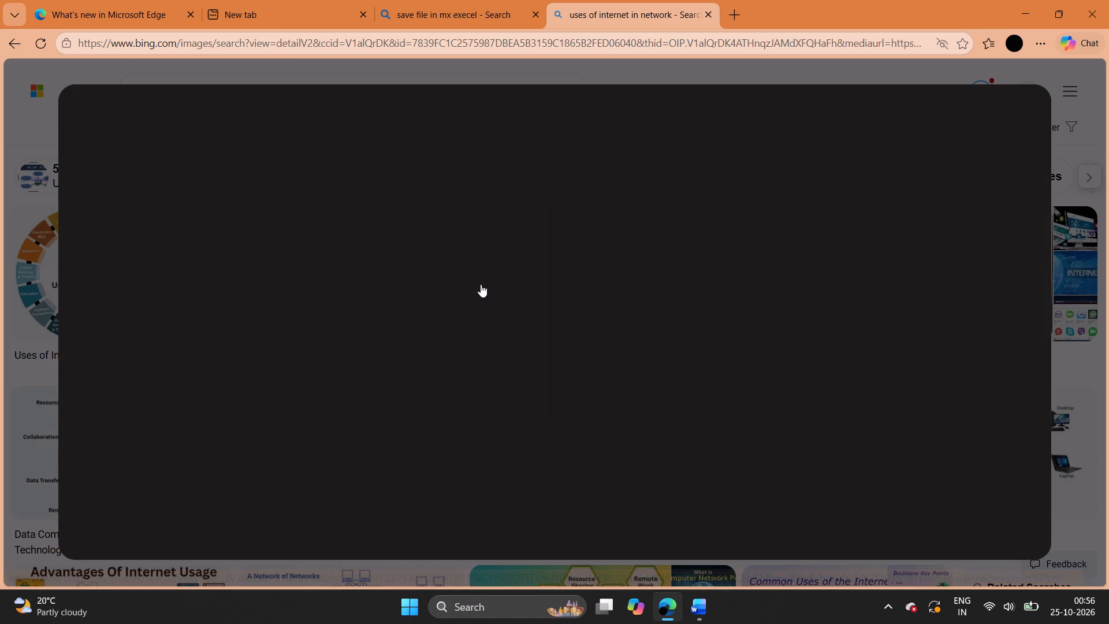
right_click(408, 263)
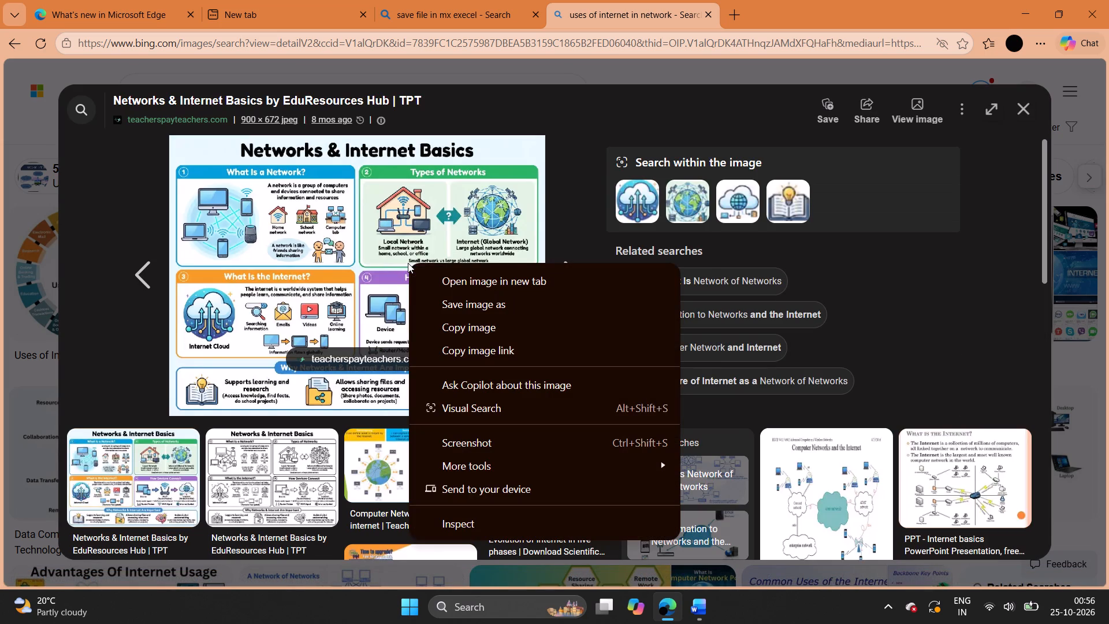
click(459, 324)
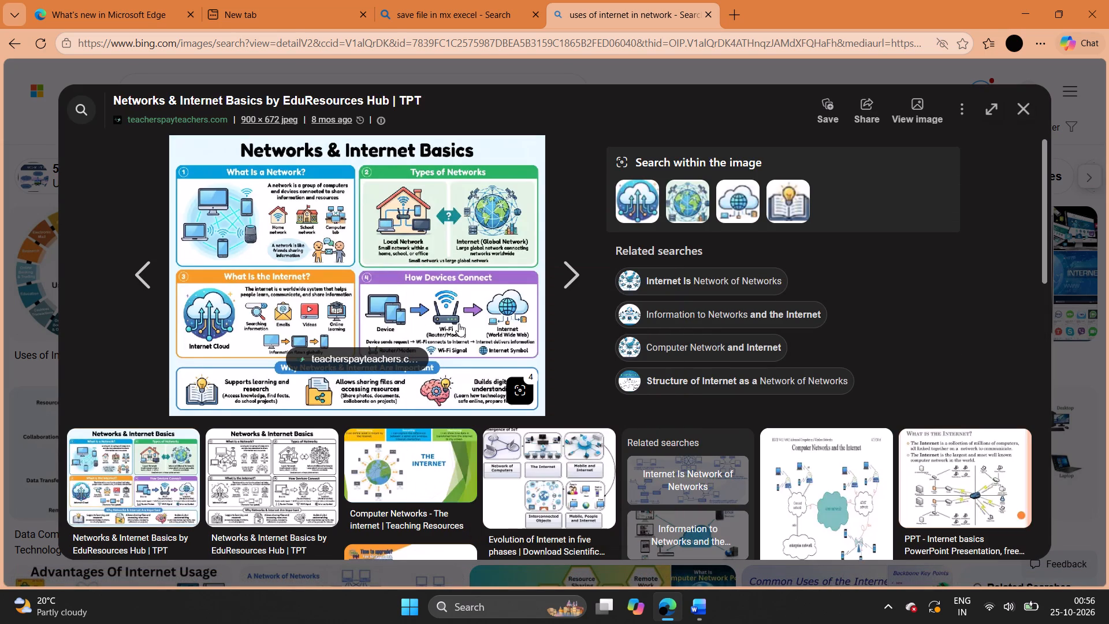
scroll(459, 324, down, 4)
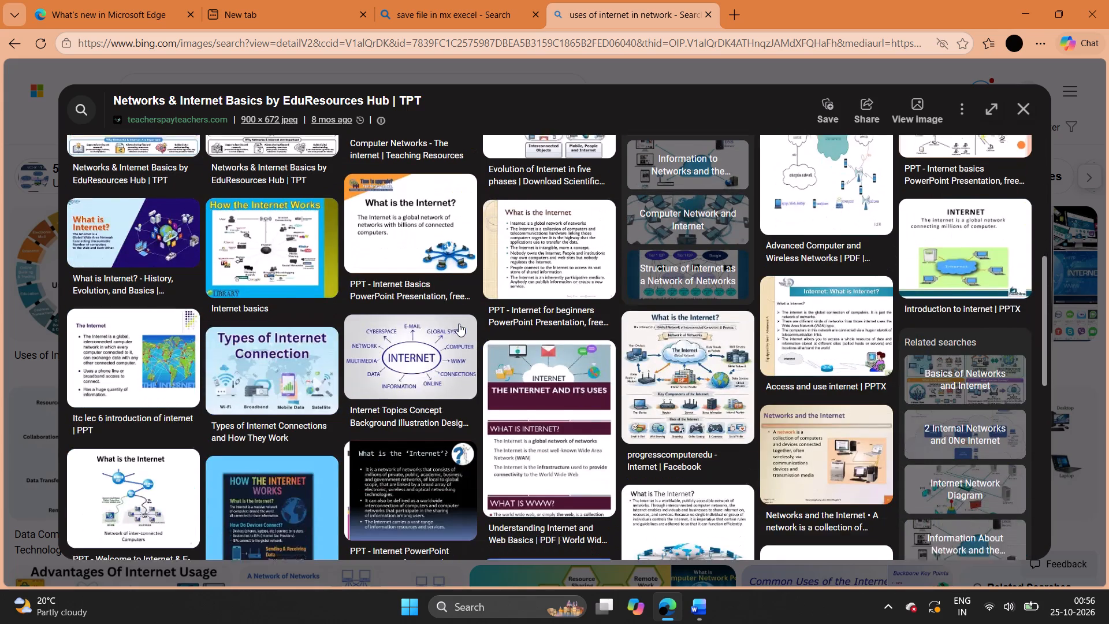
scroll(459, 324, down, 3)
scroll(459, 324, up, 1)
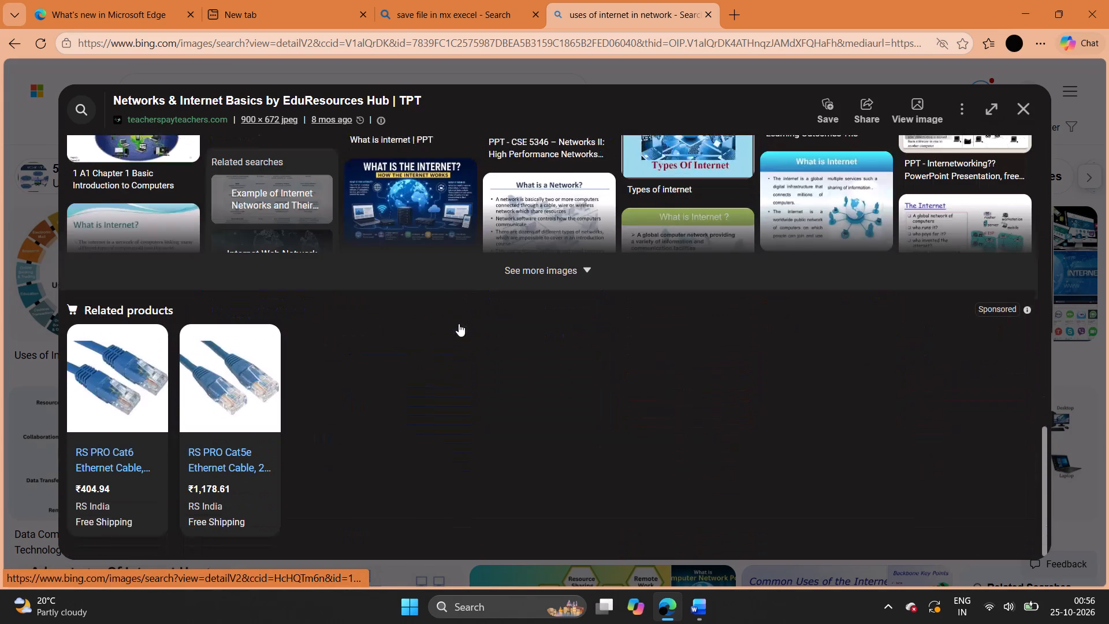
scroll(459, 324, up, 1)
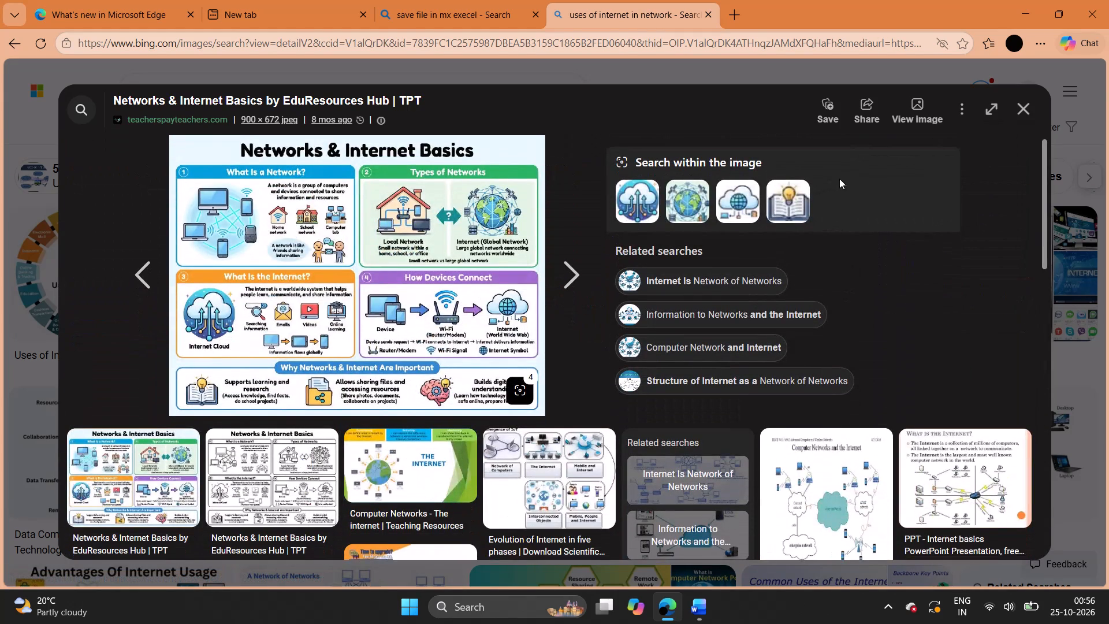
click(1023, 104)
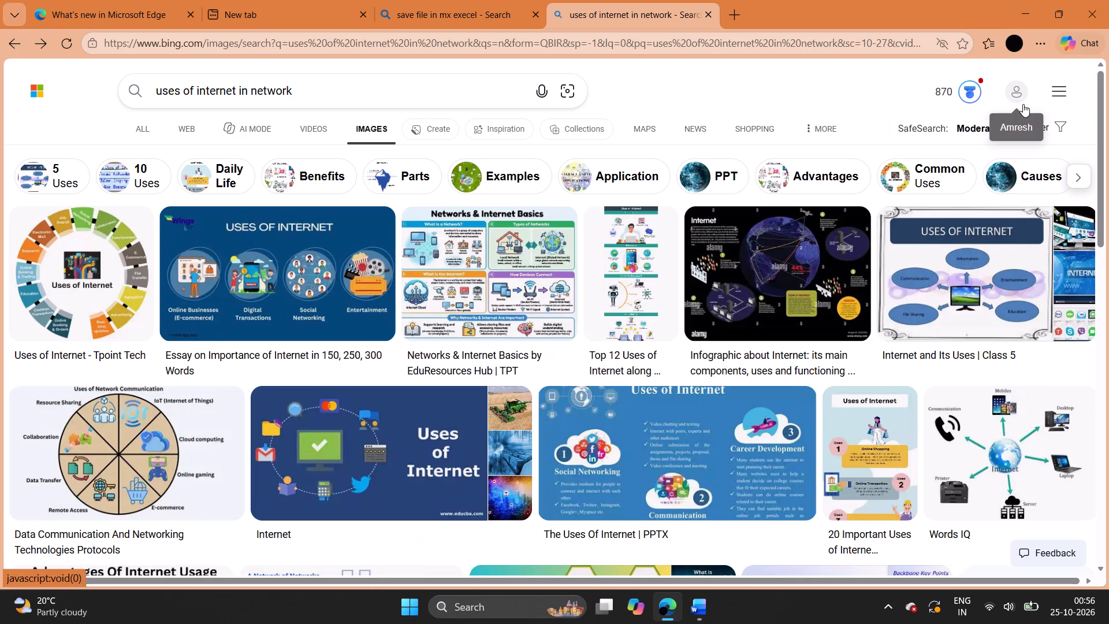
scroll(564, 295, down, 3)
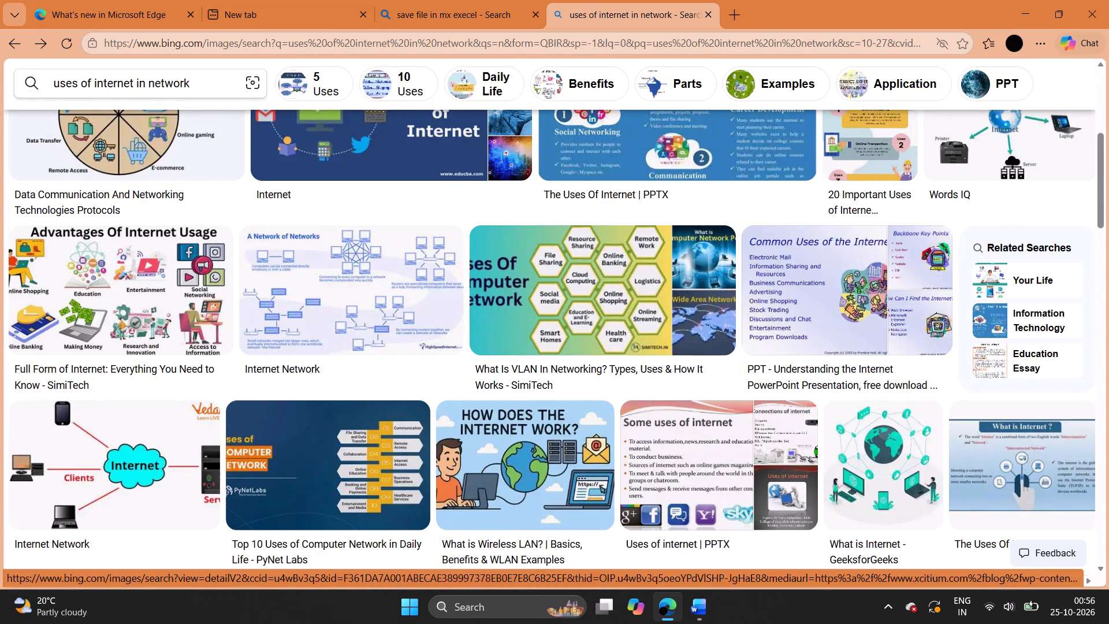
Switch to the Word document and paste the copied picture on the blank page before the "How Does the Internet Work?" picture.
click(703, 608)
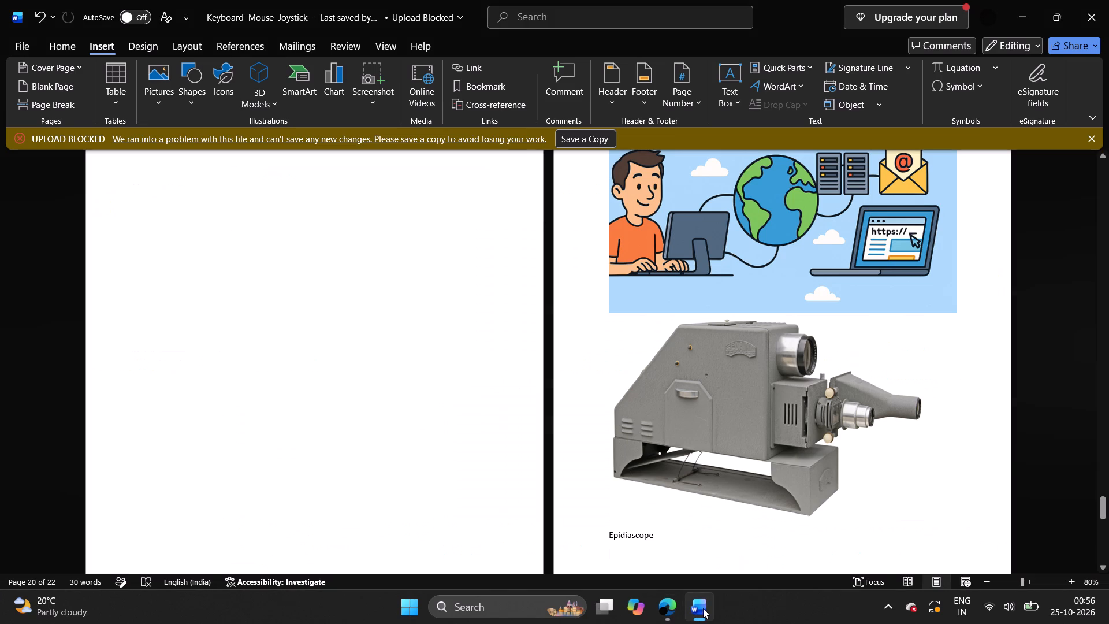
click(303, 321)
scroll(303, 321, up, 2)
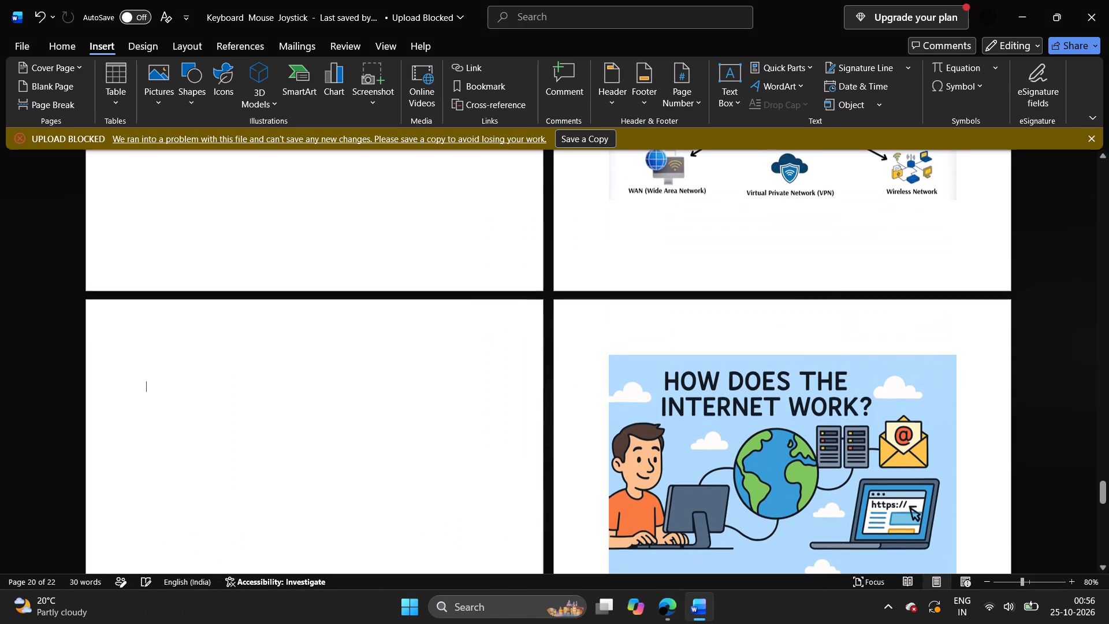
key(ctrl+v)
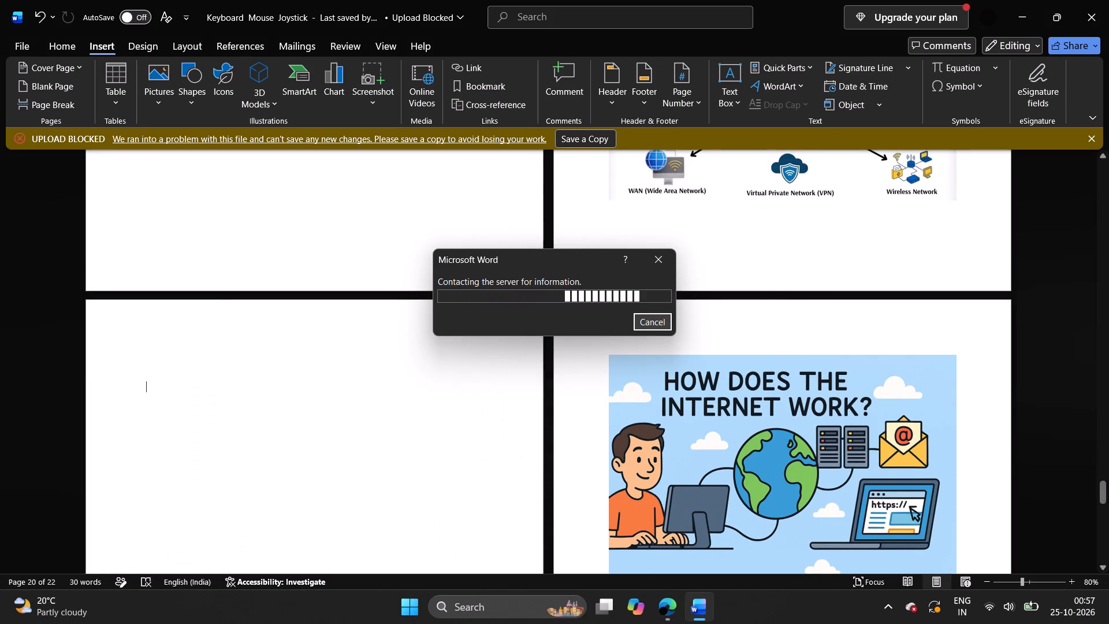
scroll(303, 321, down, 3)
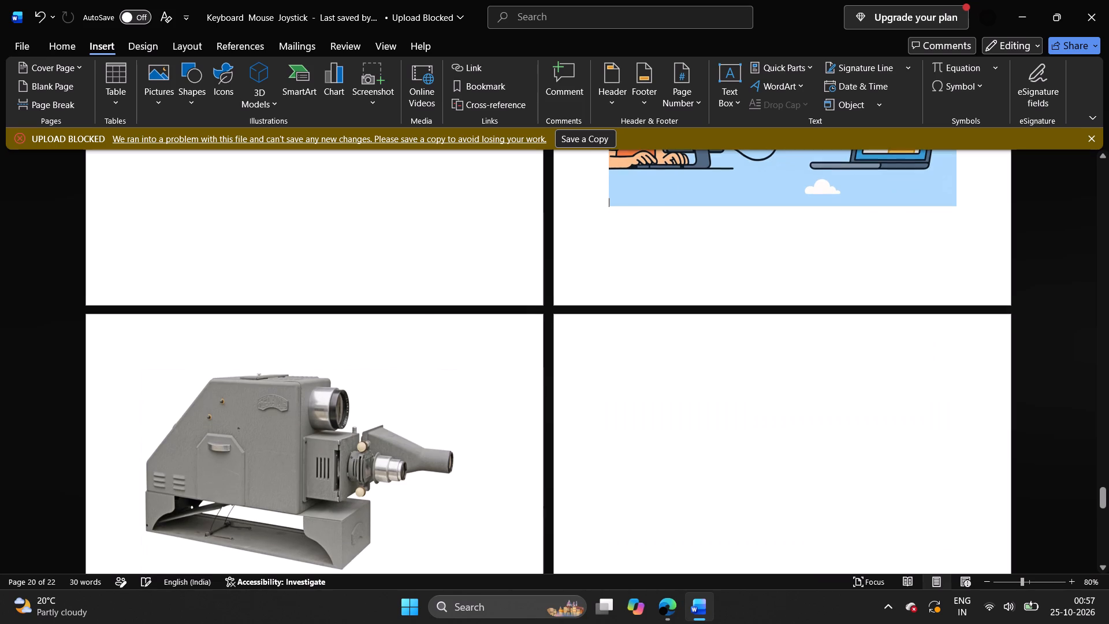
scroll(303, 321, up, 2)
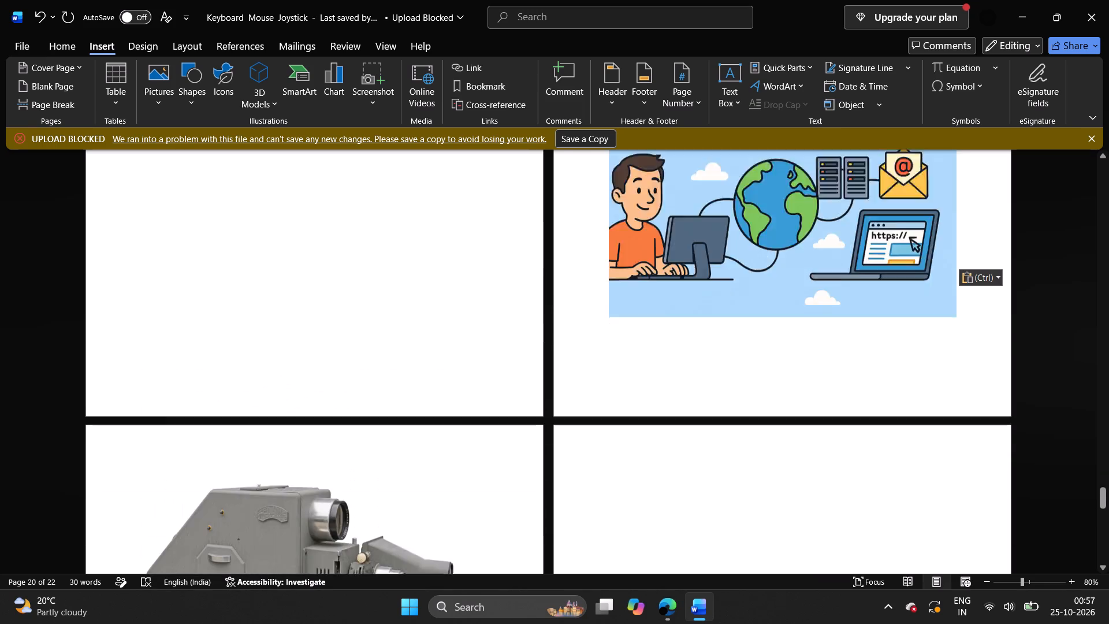
scroll(303, 321, up, 2)
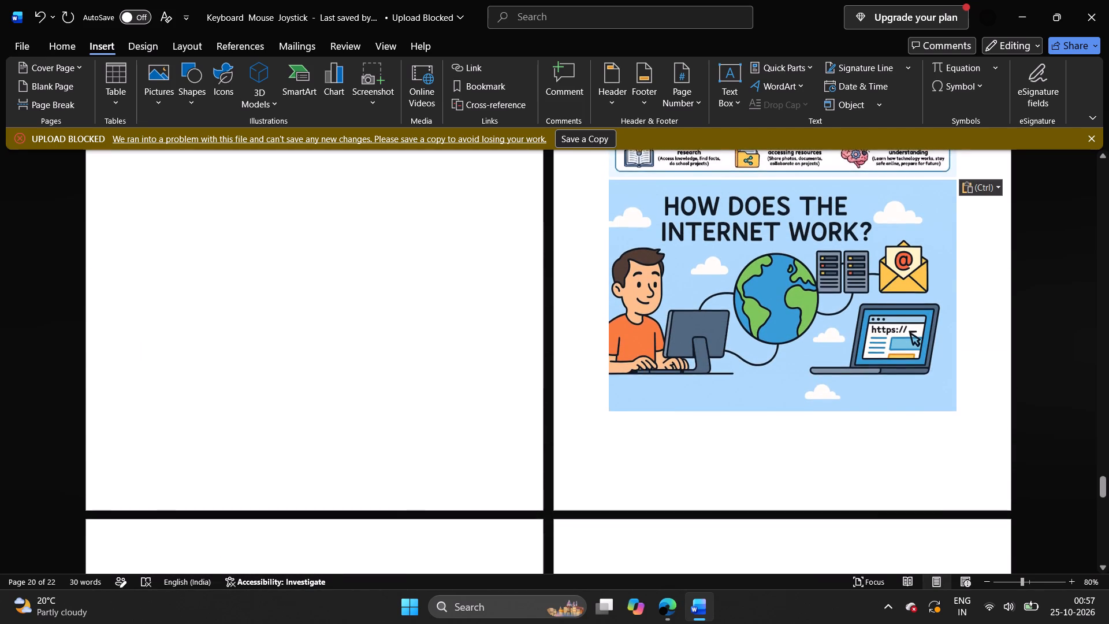
scroll(303, 321, up, 1)
Copy the "Advantages Of Internet Usage" picture from the browser's image results and paste it below the Epidiascope caption in Word.
scroll(303, 321, down, 4)
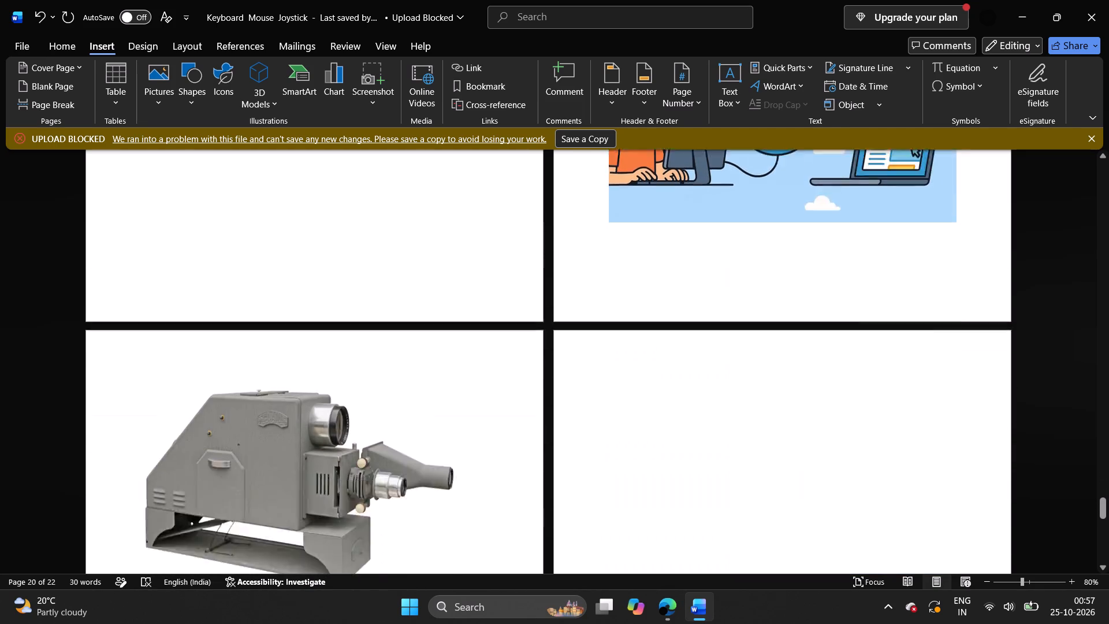
scroll(303, 321, down, 3)
click(214, 384)
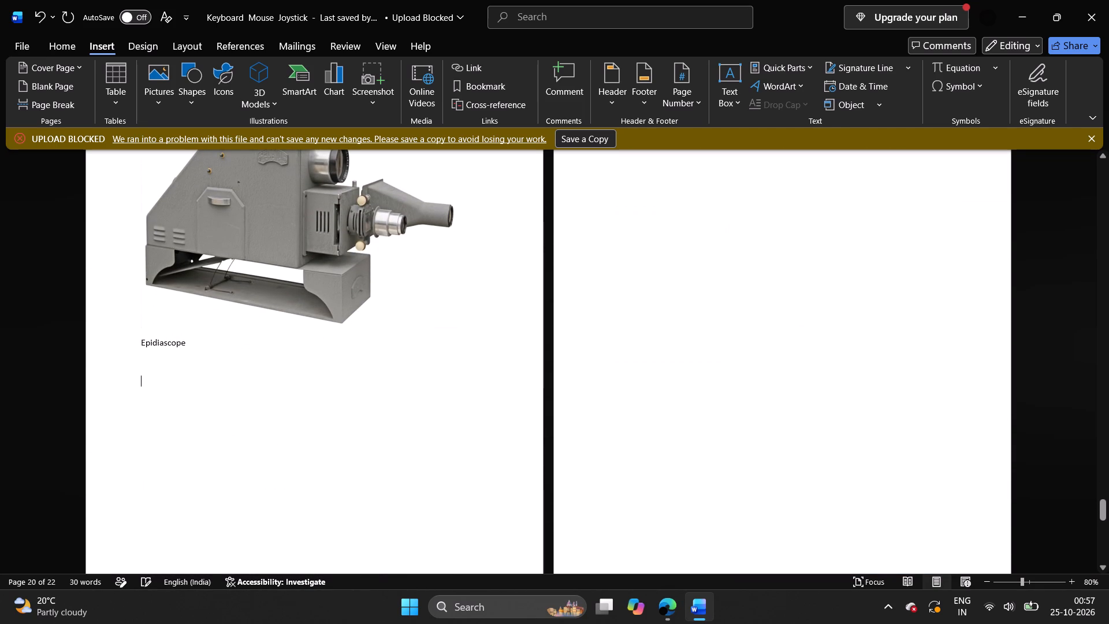
click(677, 608)
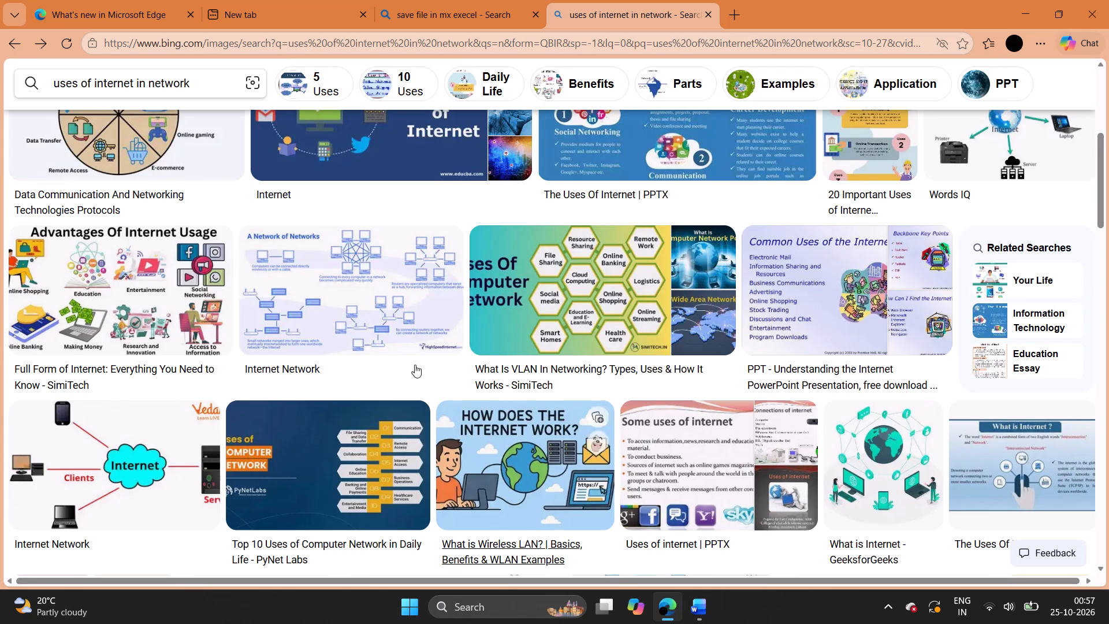
click(57, 268)
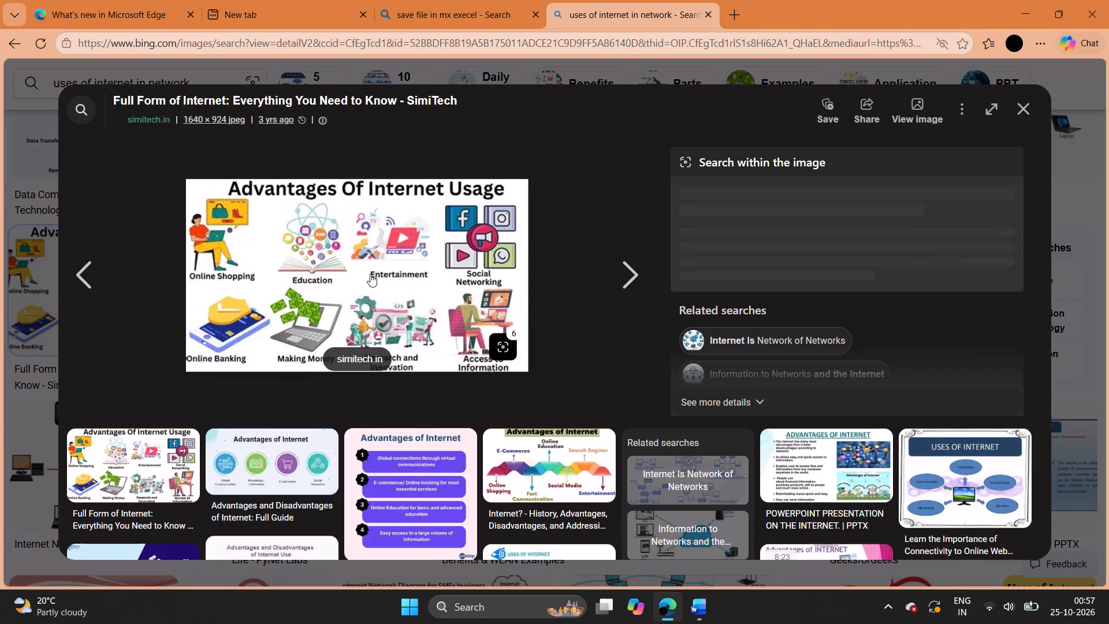
right_click(370, 274)
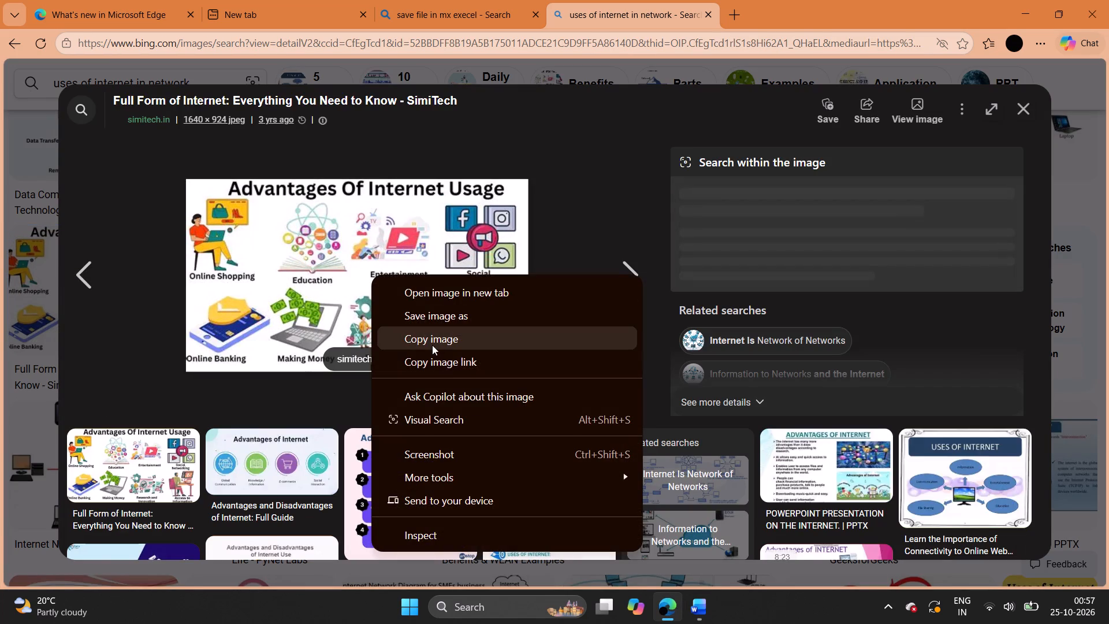
click(432, 345)
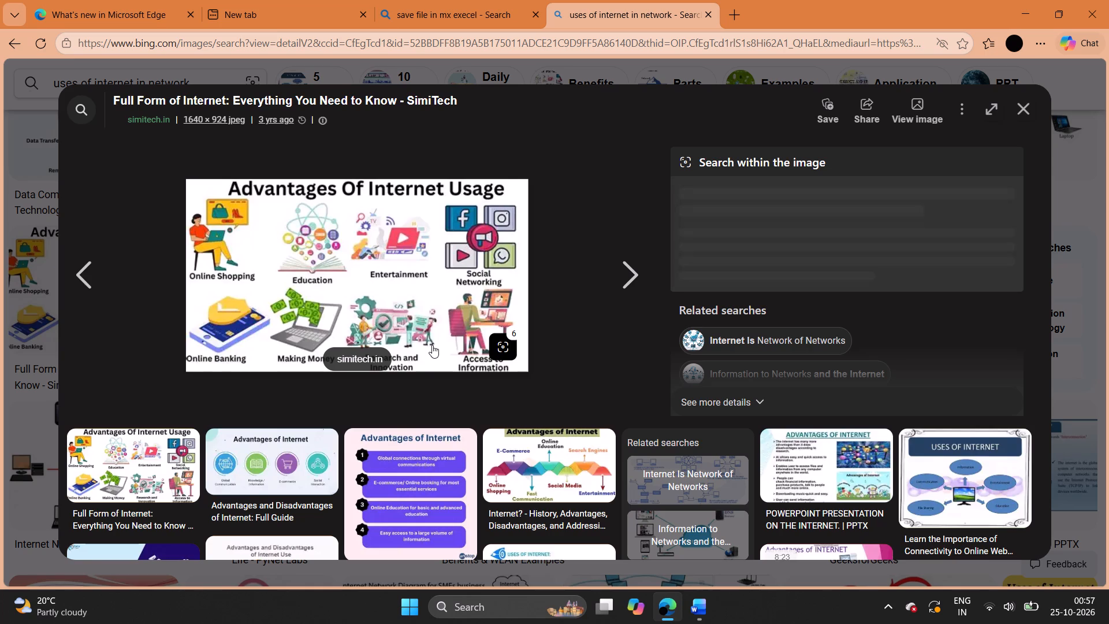
click(694, 600)
key(ctrl+v)
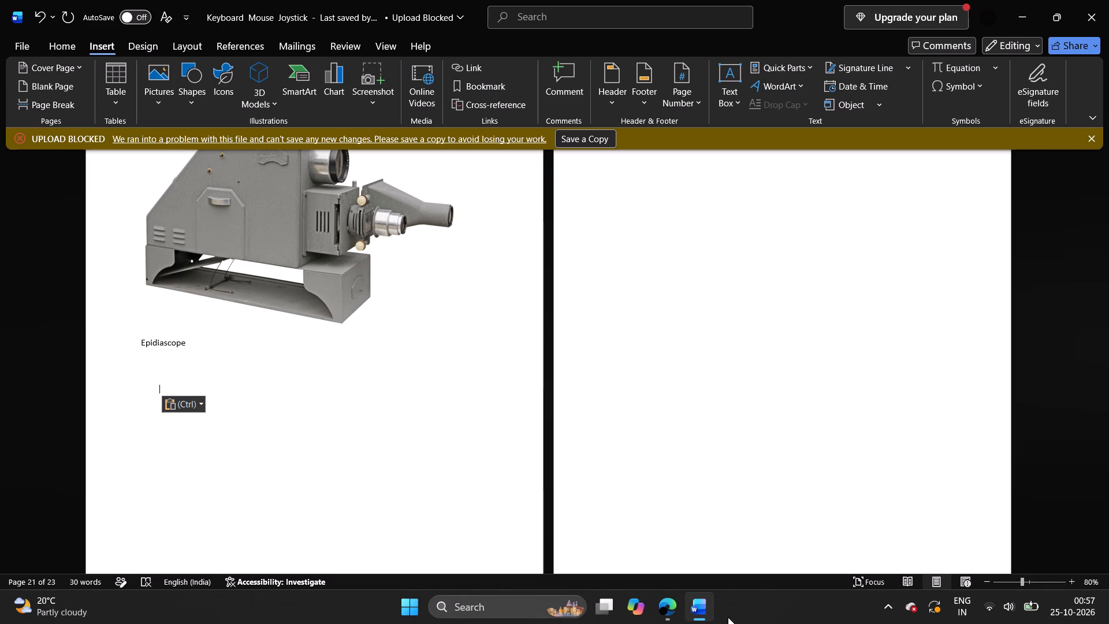
Copy the Words IQ diagram of devices connected to the internet from the browser and paste it below the Epidiascope caption in Word.
click(668, 599)
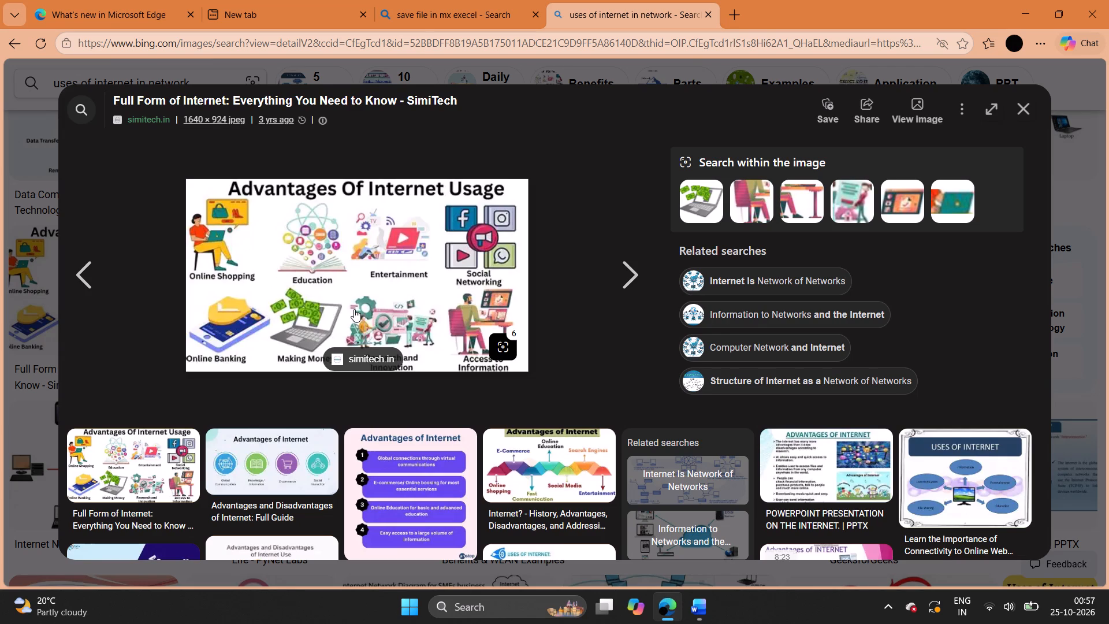
click(354, 309)
click(96, 265)
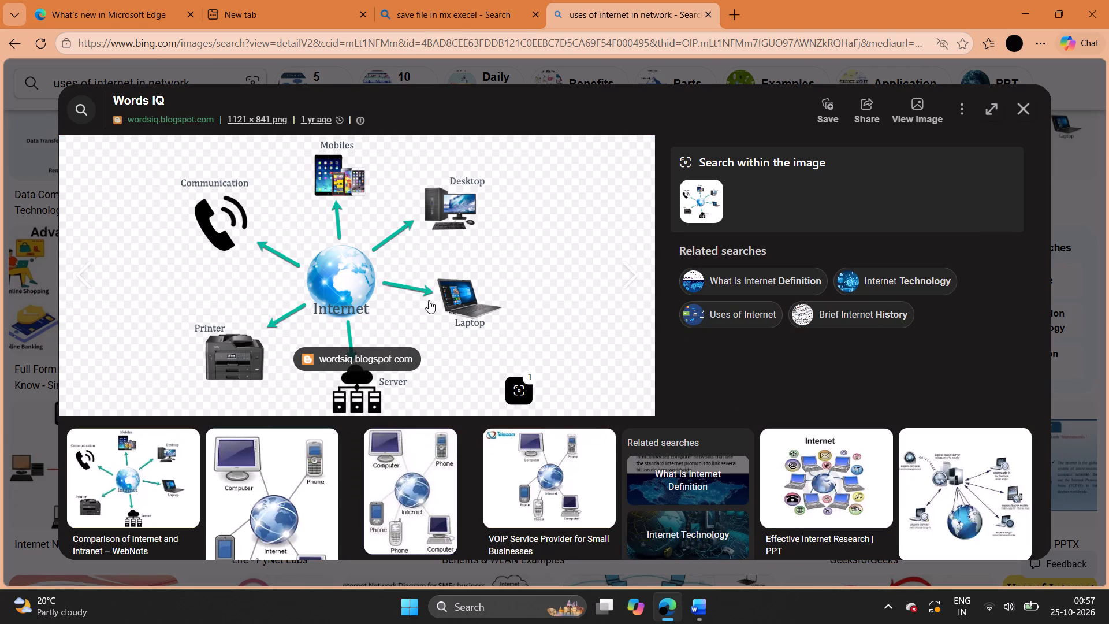
right_click(358, 282)
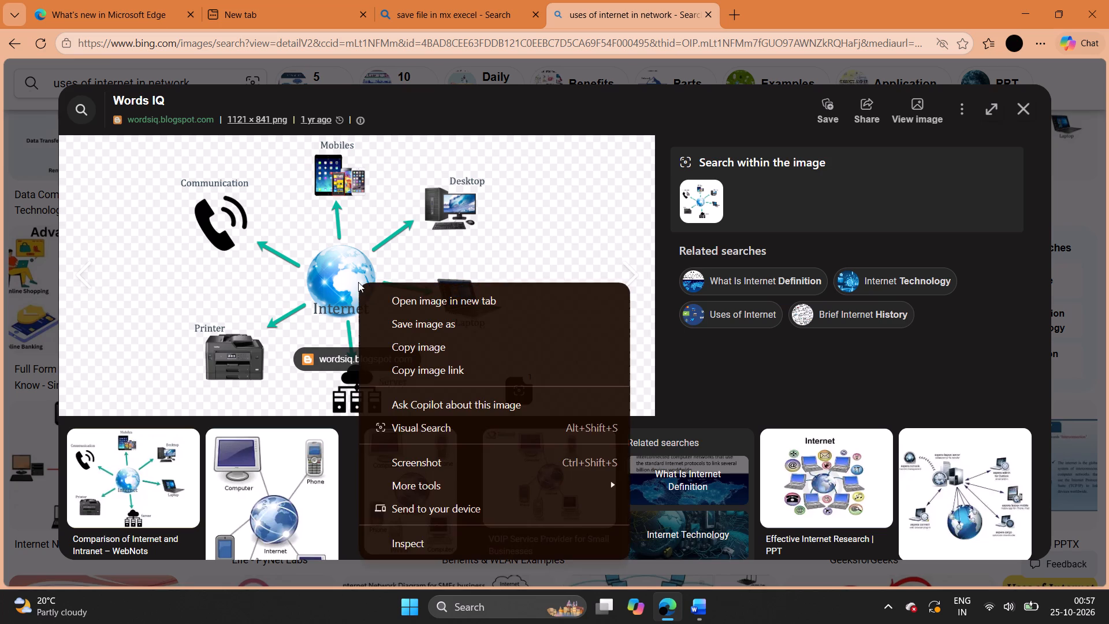
click(430, 349)
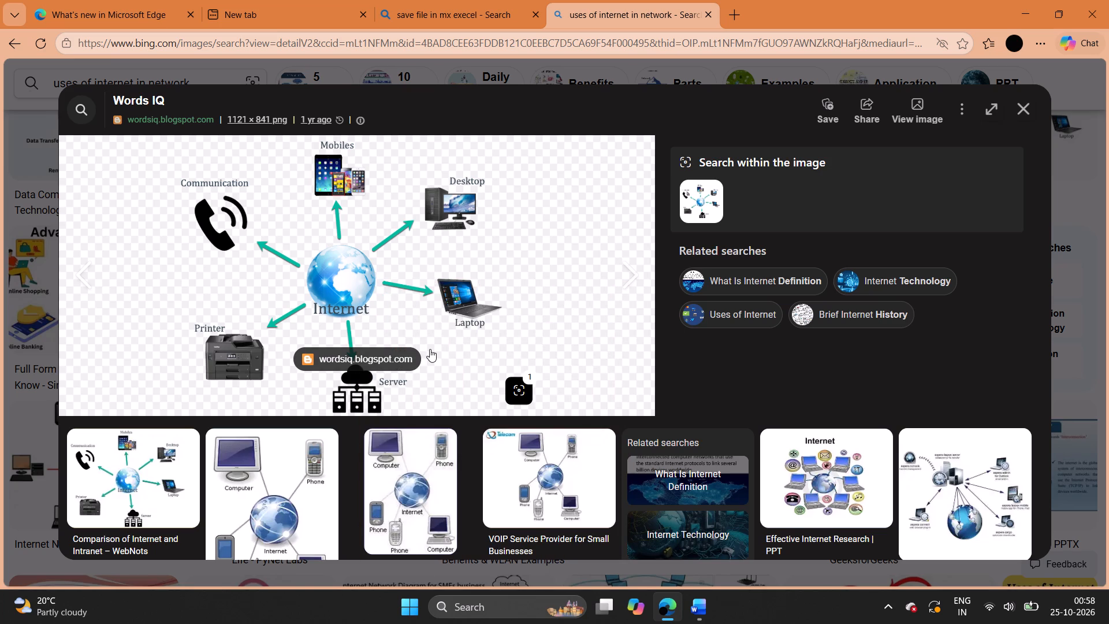
click(691, 611)
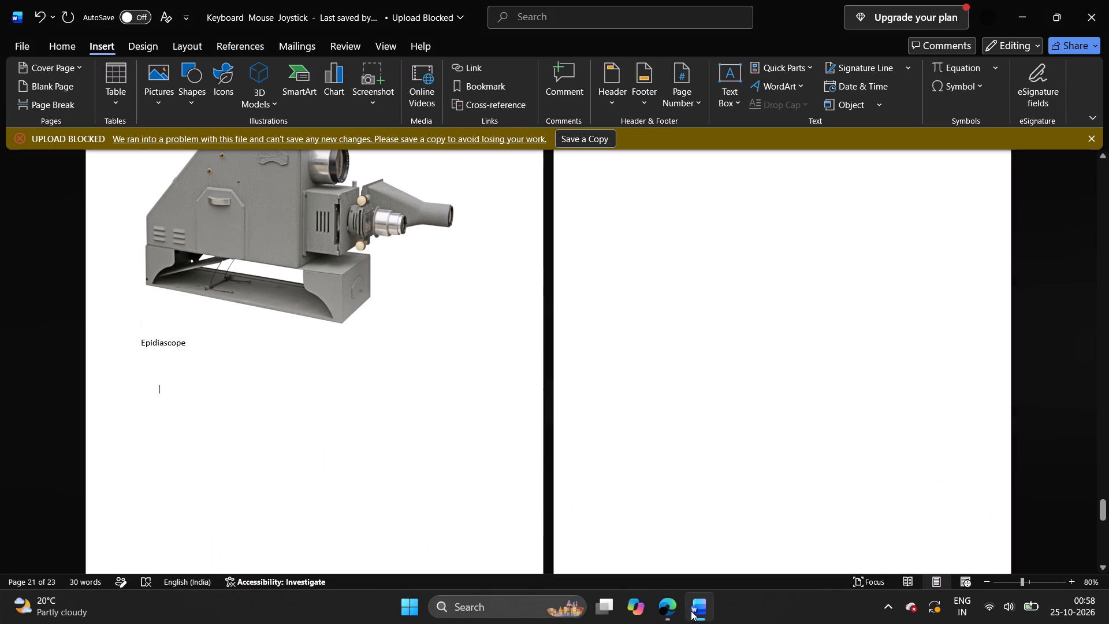
key(ctrl+v)
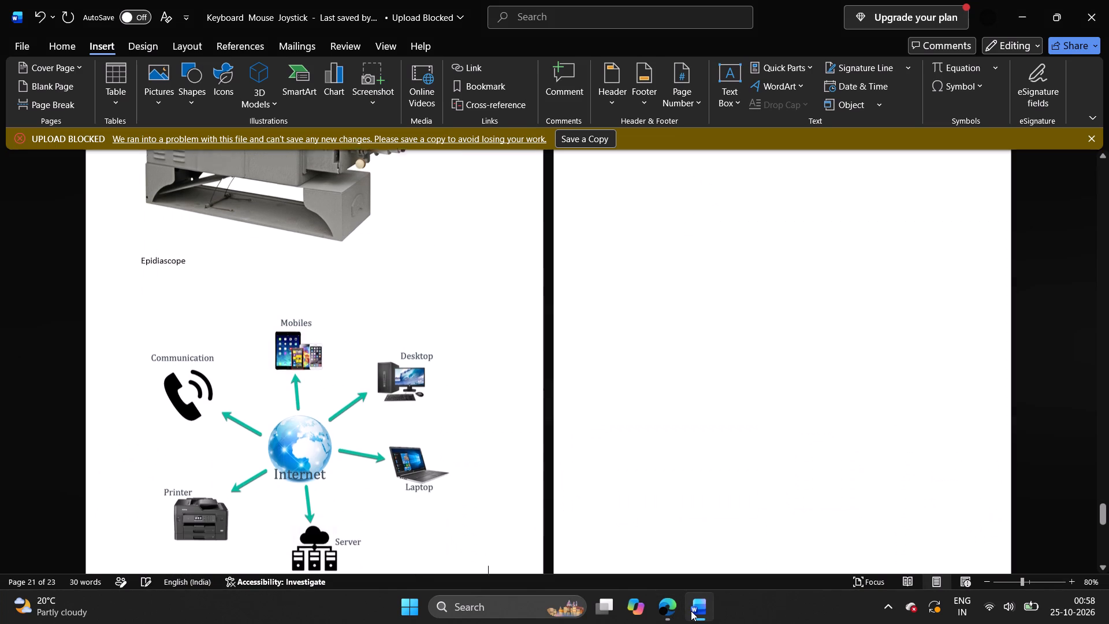
scroll(691, 611, down, 1)
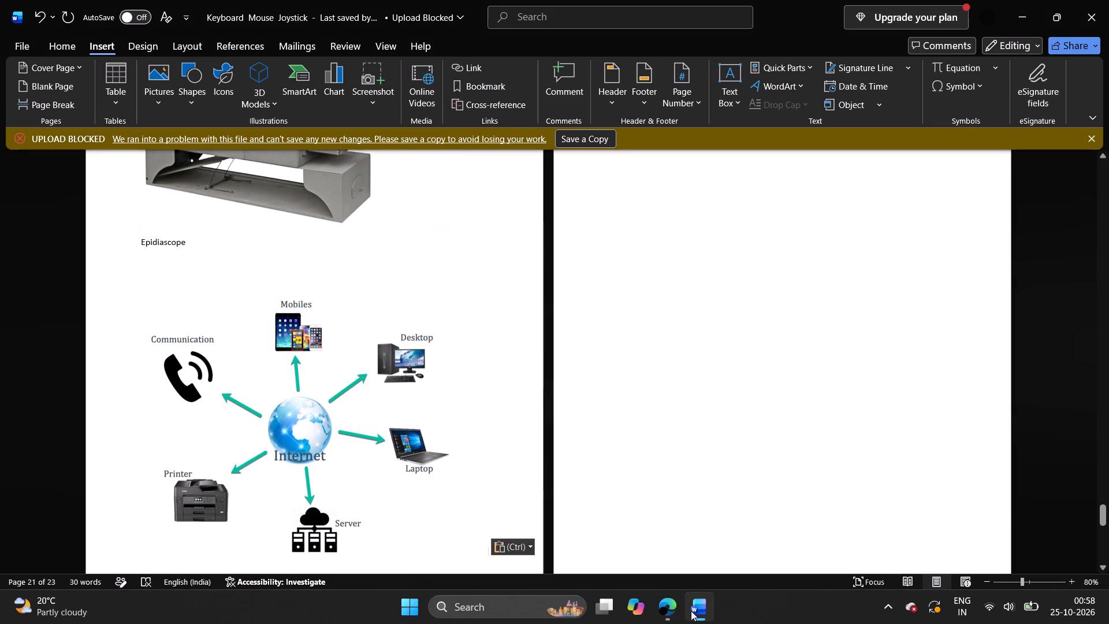
Place the insertion point on the blank page after the epidiascope, switch to the browser, close the enlarged picture and search images for "interactive communication".
click(849, 335)
scroll(849, 335, up, 1)
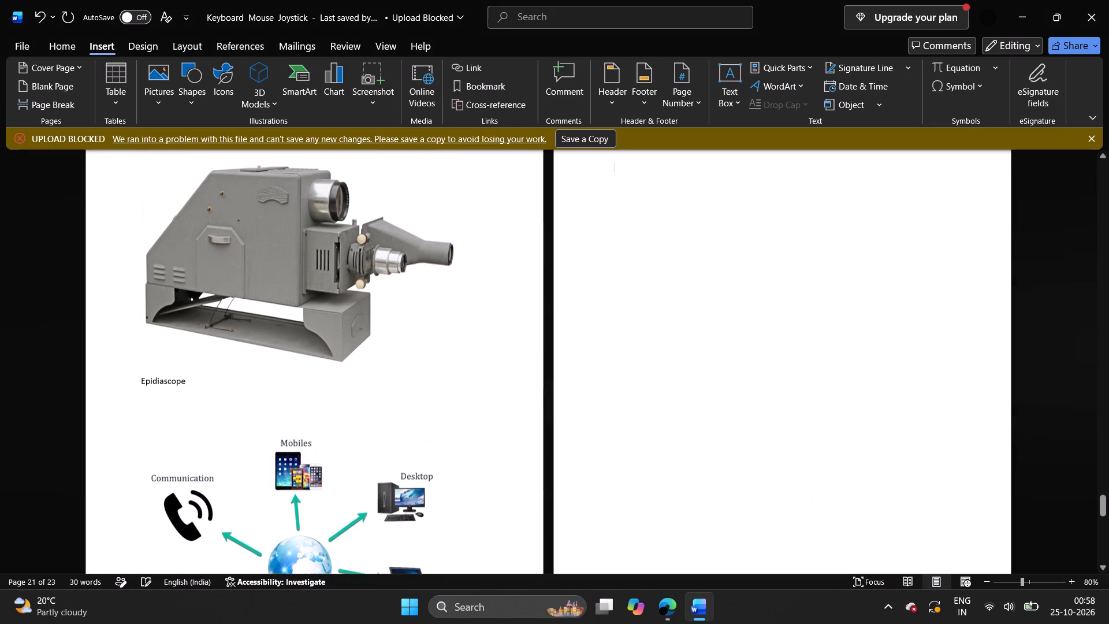
scroll(849, 335, up, 1)
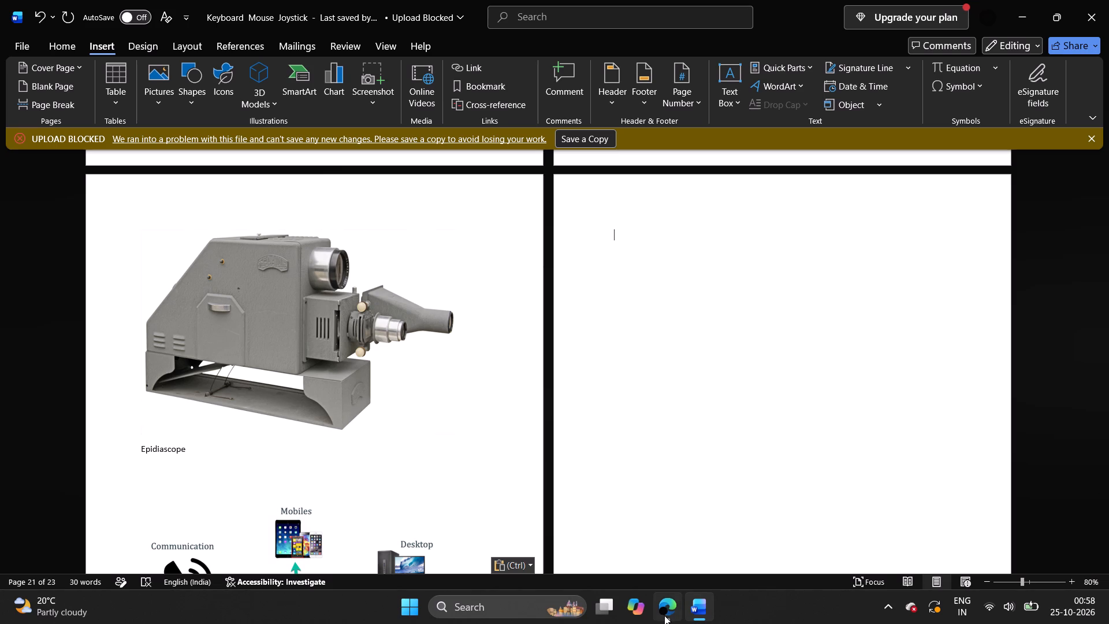
click(662, 615)
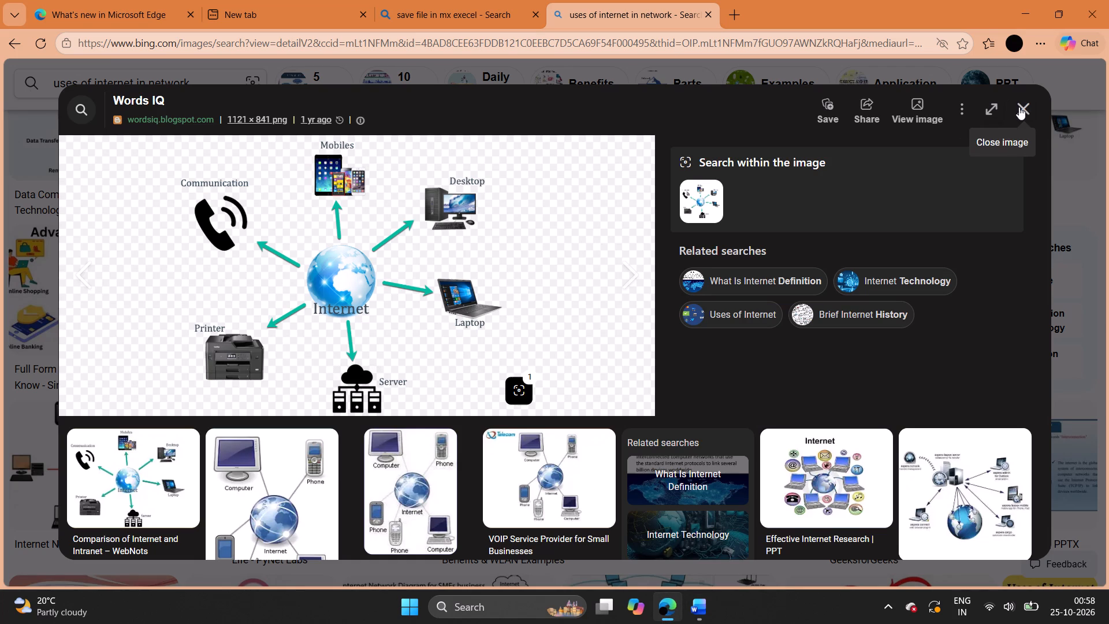
click(1020, 109)
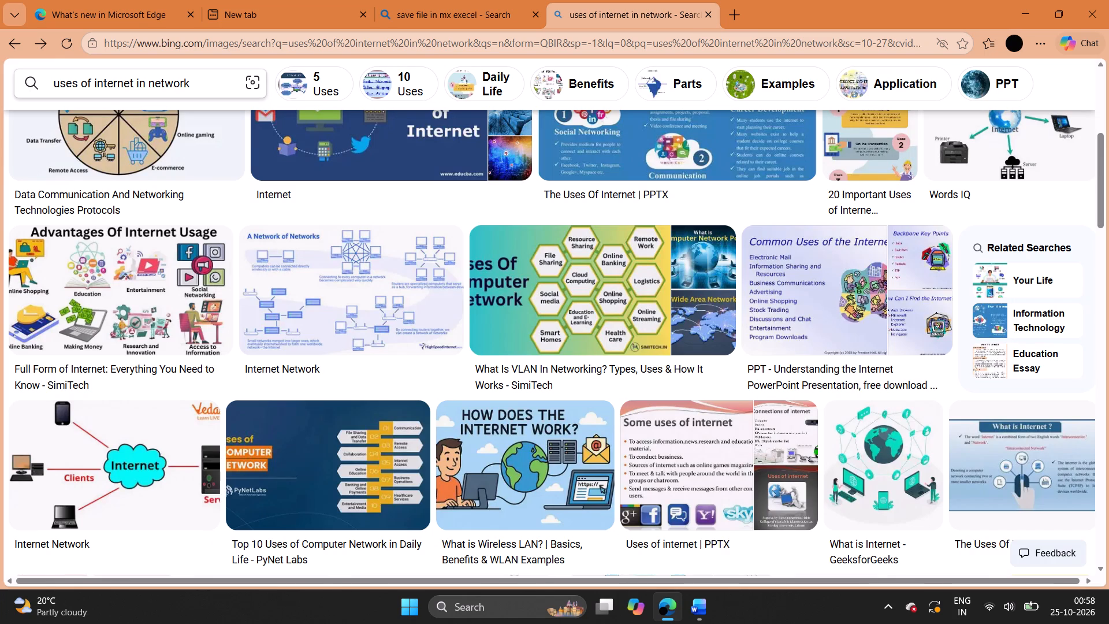
click(228, 82)
key(BackSpace)
key(BackSpace)
key(BackSpace)
key(BackSpace)
key(BackSpace)
key(BackSpace)
key(BackSpace)
key(BackSpace)
key(BackSpace)
key(BackSpace)
key(BackSpace)
key(BackSpace)
key(BackSpace)
key(BackSpace)
key(BackSpace)
key(BackSpace)
key(BackSpace)
key(BackSpace)
key(BackSpace)
key(BackSpace)
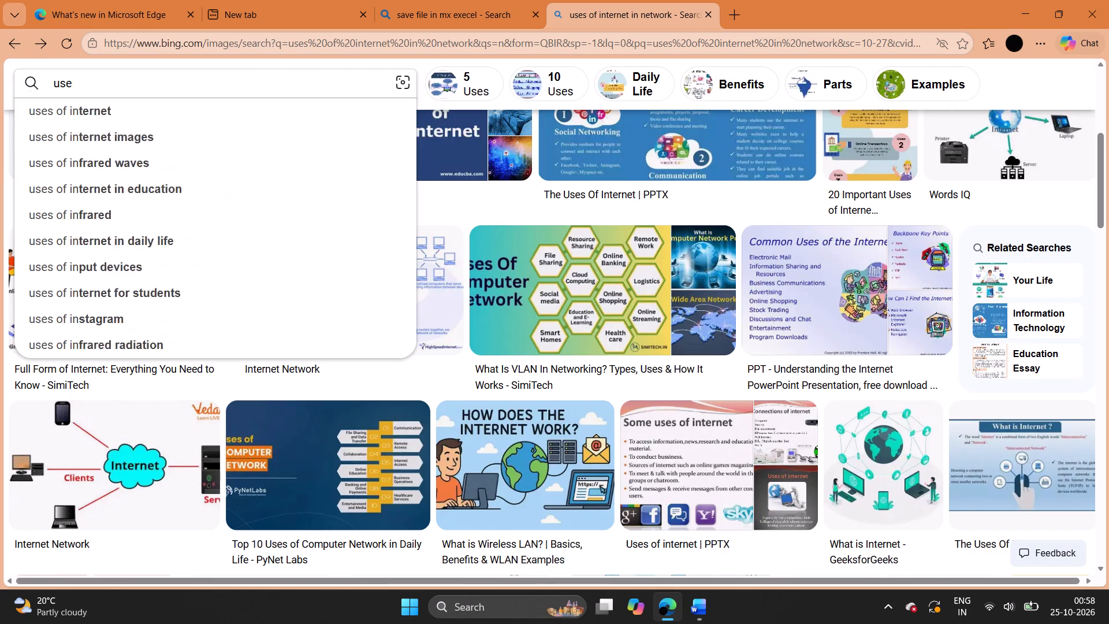
key(BackSpace)
key(BackSpace)
key(BackSpace)
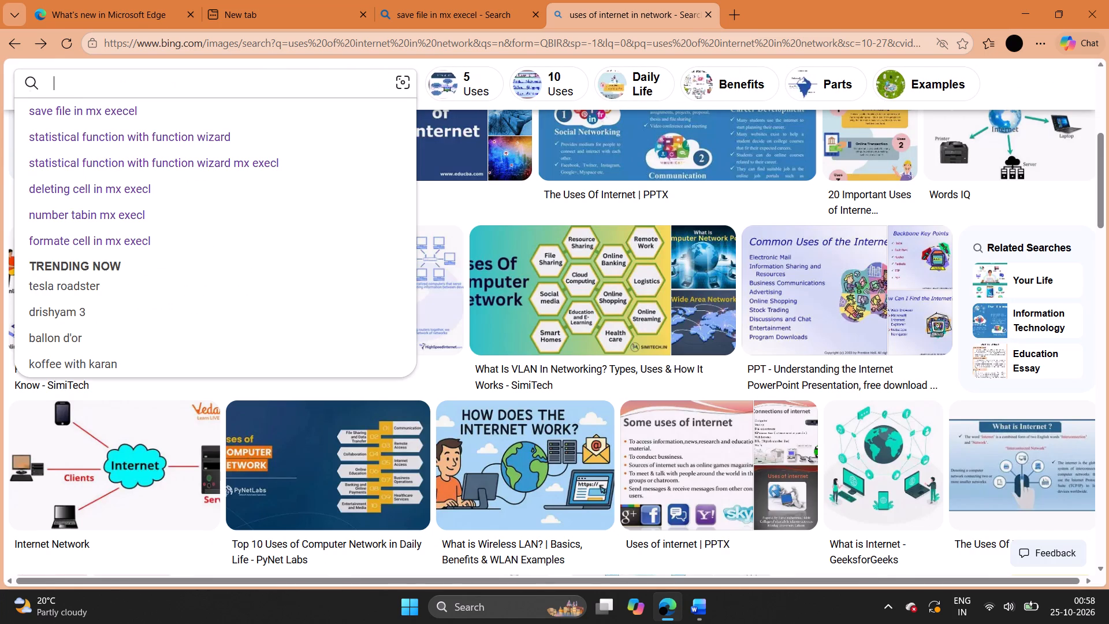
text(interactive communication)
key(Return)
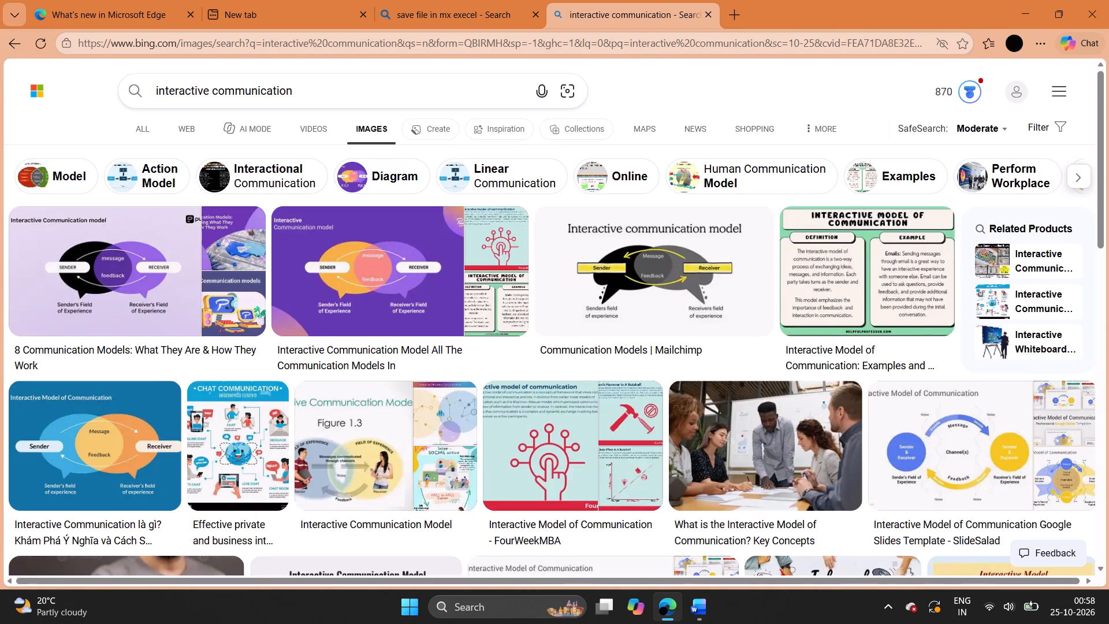
Look through the "interactive communication" image results for a suitable picture.
scroll(340, 270, down, 4)
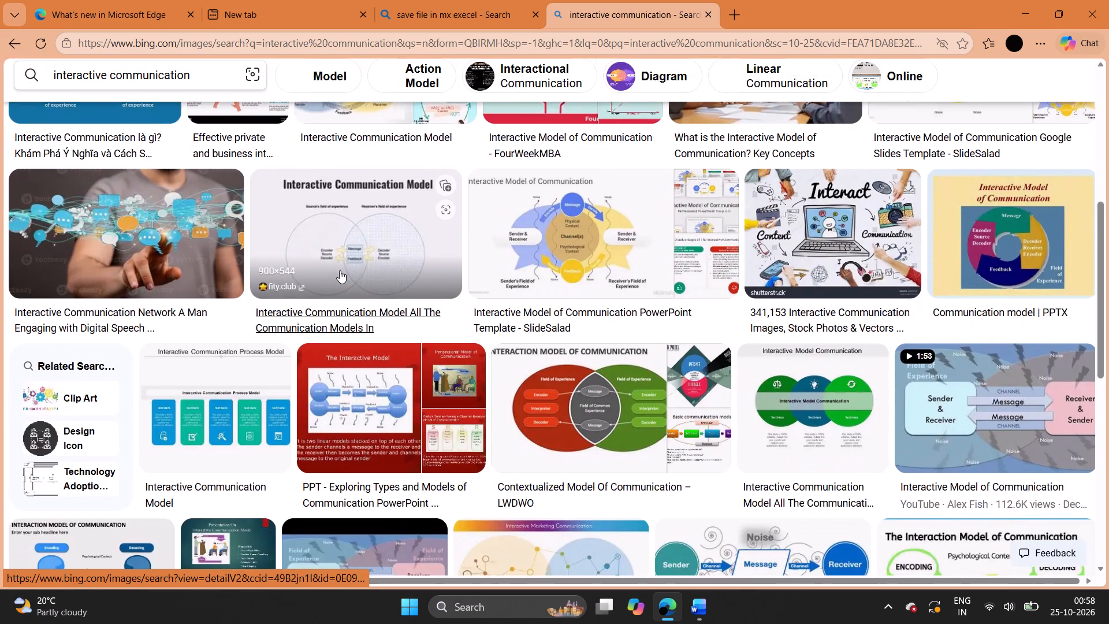
scroll(340, 270, down, 6)
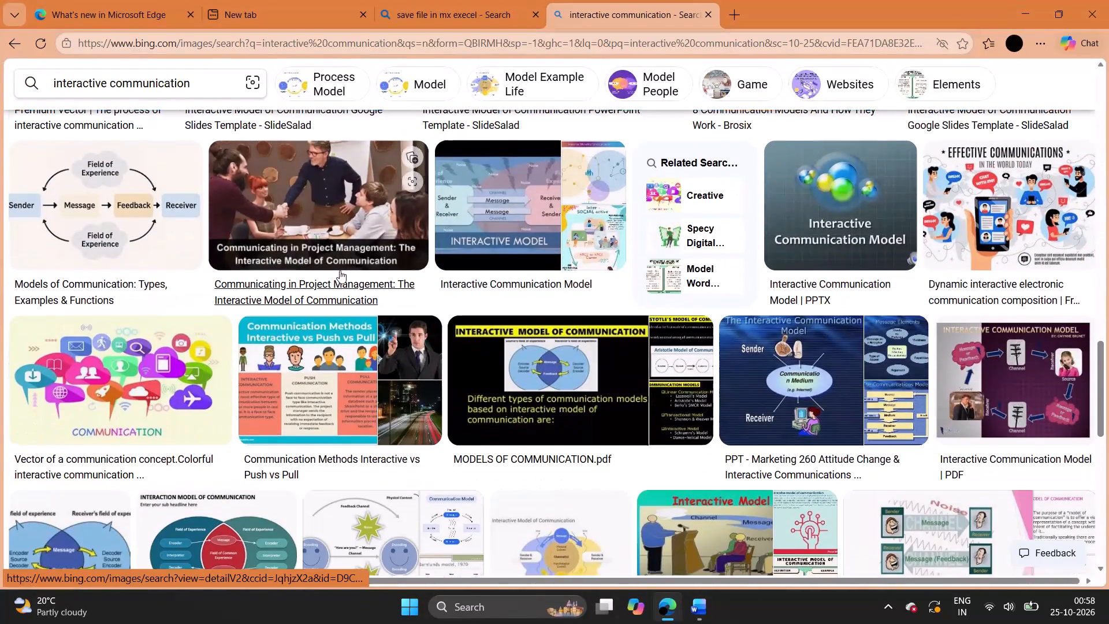
scroll(340, 270, down, 3)
scroll(340, 270, right, 1)
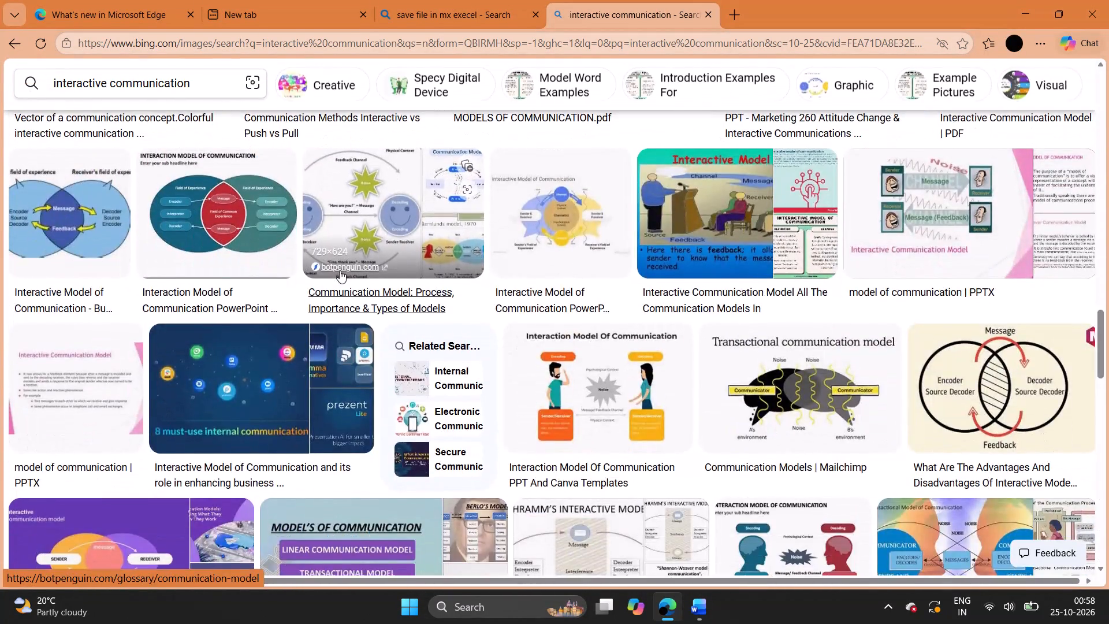
scroll(340, 270, right, 1)
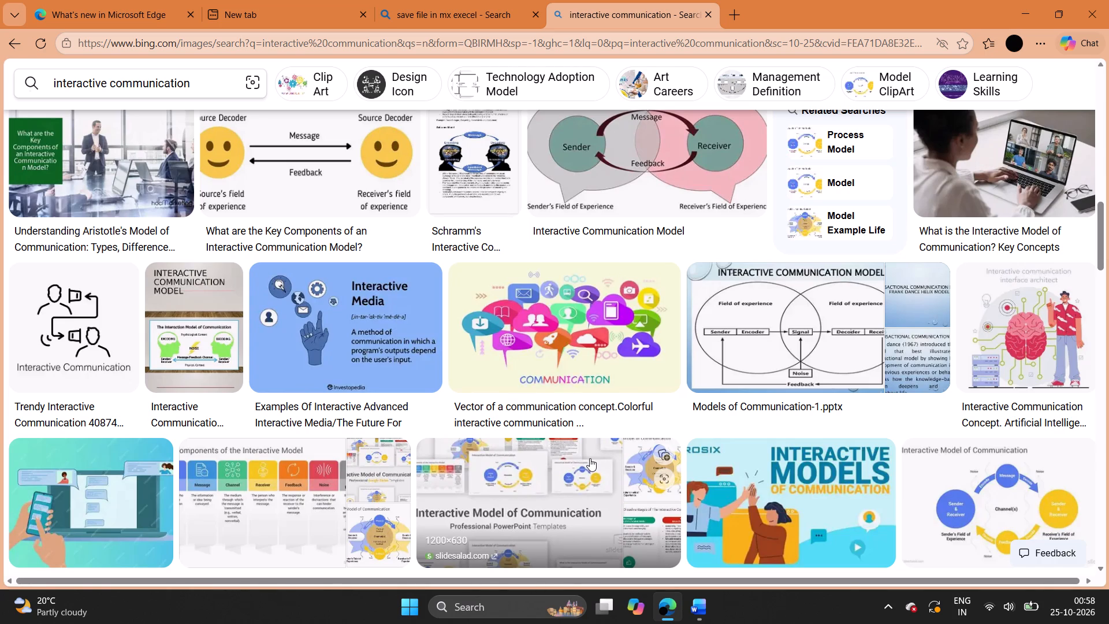
scroll(372, 282, up, 6)
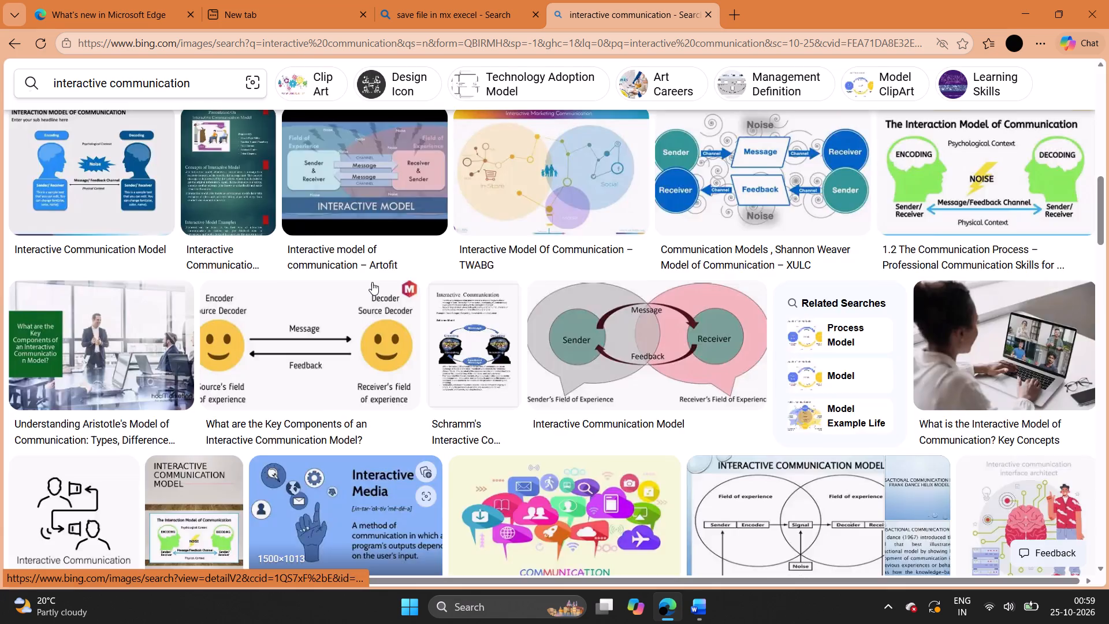
scroll(372, 282, up, 2)
Search images for "interactive communication,ocean of knowledge" and look through the results for a suitable picture.
click(311, 88)
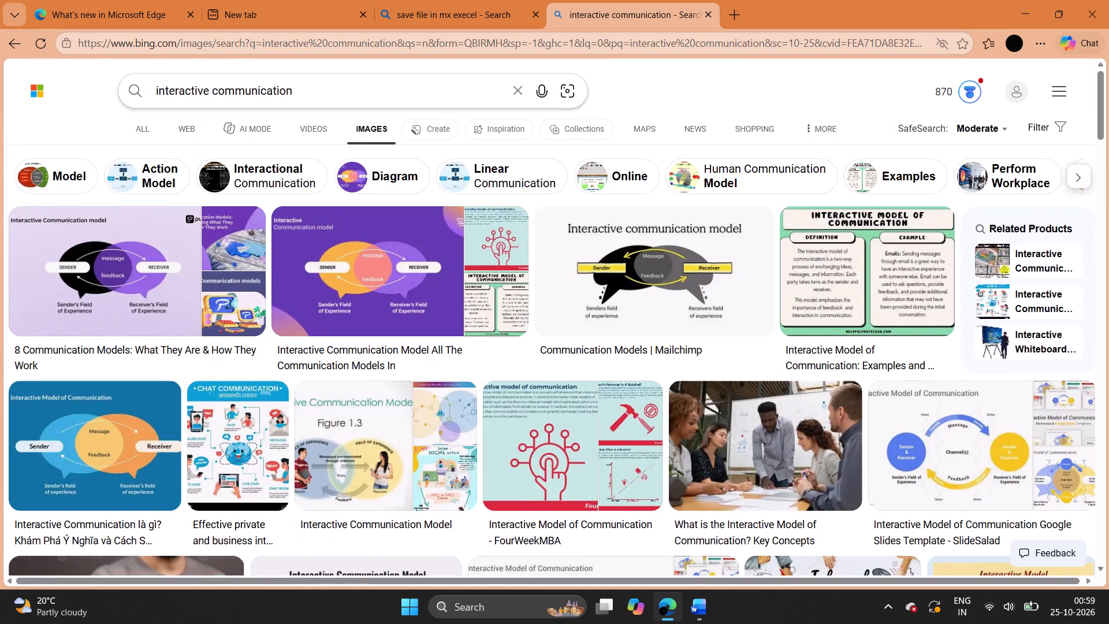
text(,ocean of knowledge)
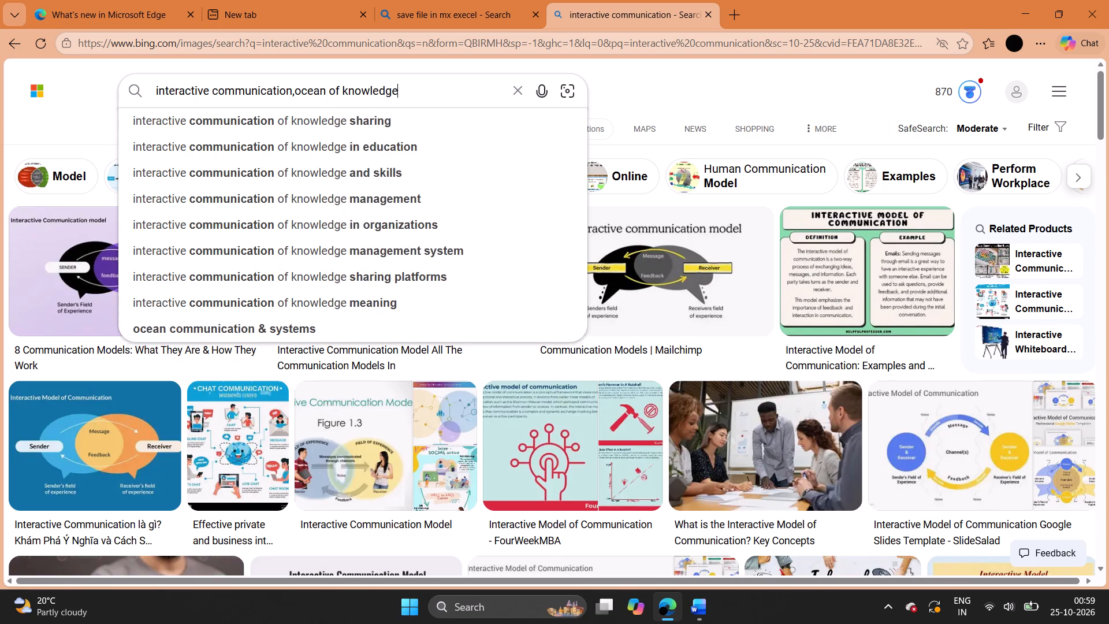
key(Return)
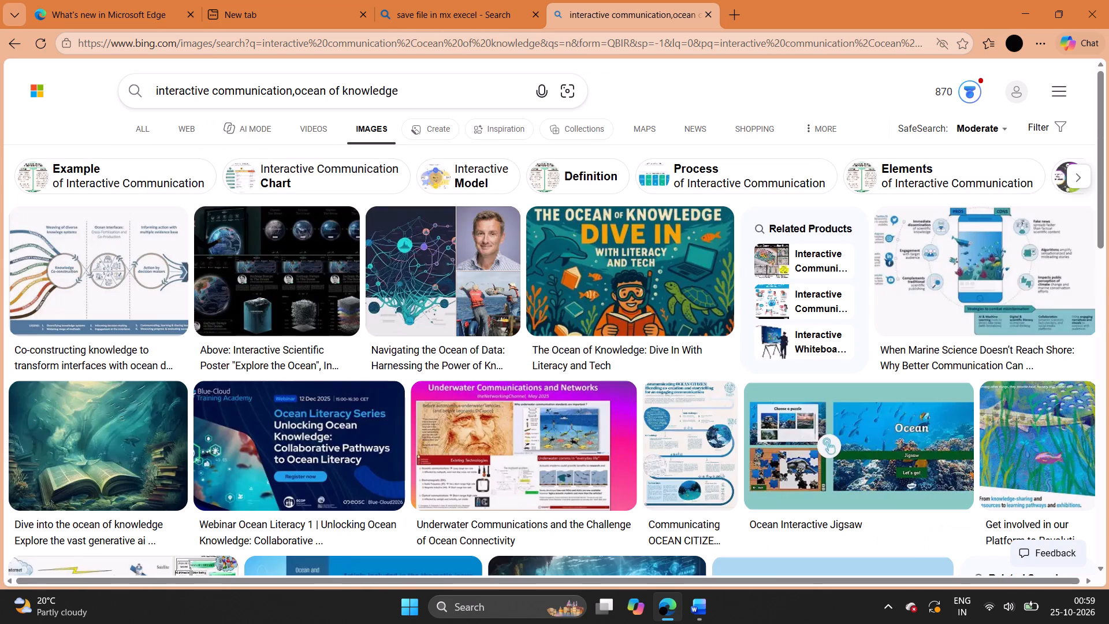
scroll(444, 268, down, 2)
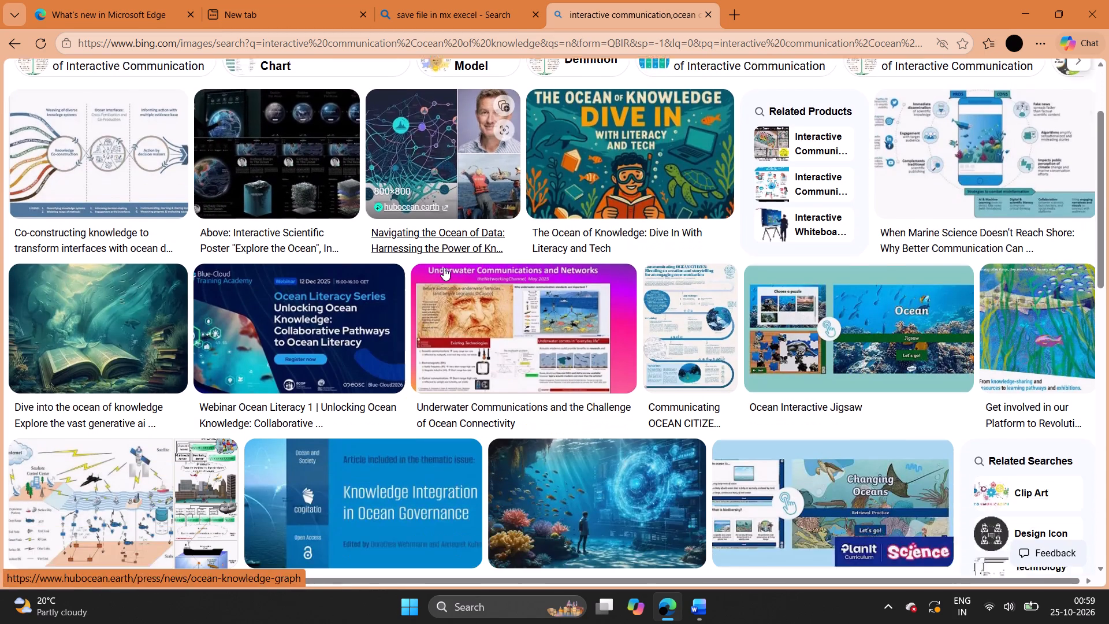
scroll(444, 268, down, 4)
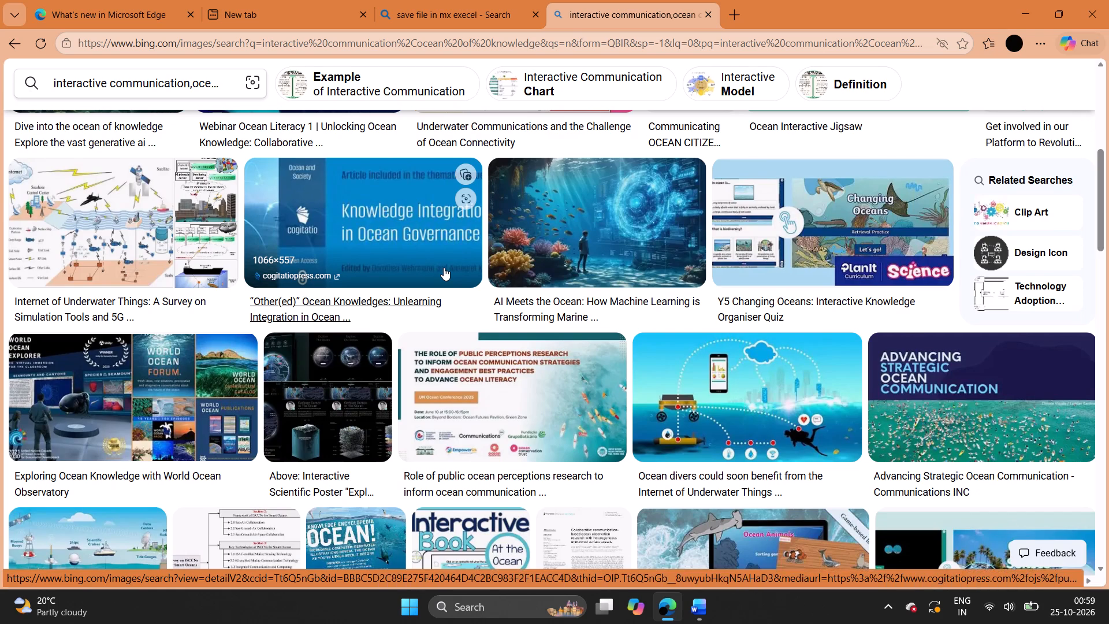
scroll(444, 268, down, 3)
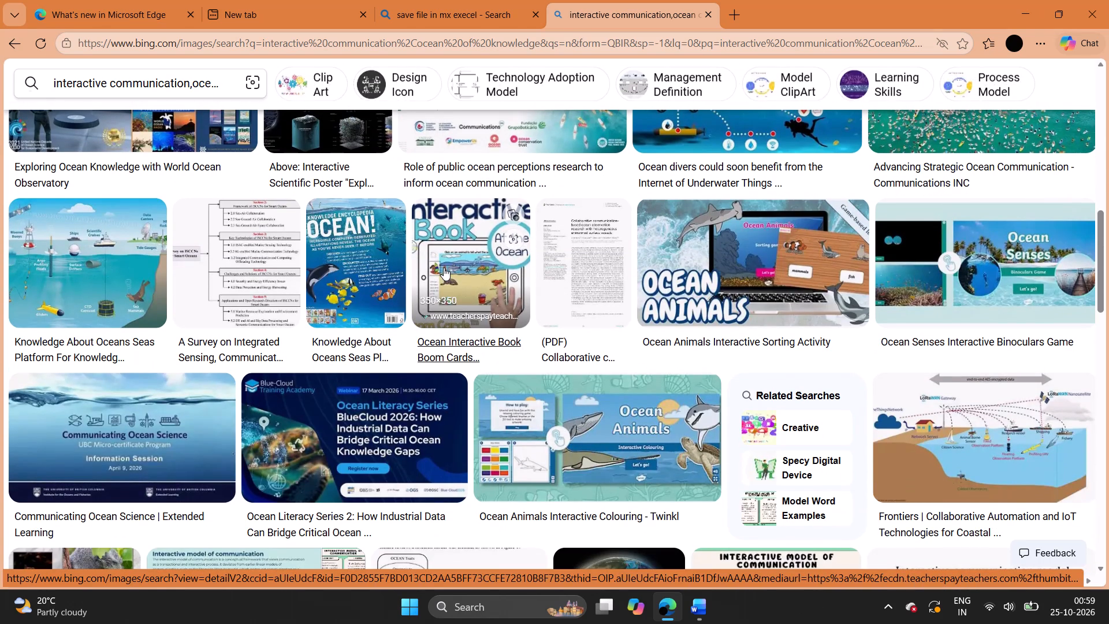
scroll(444, 268, down, 2)
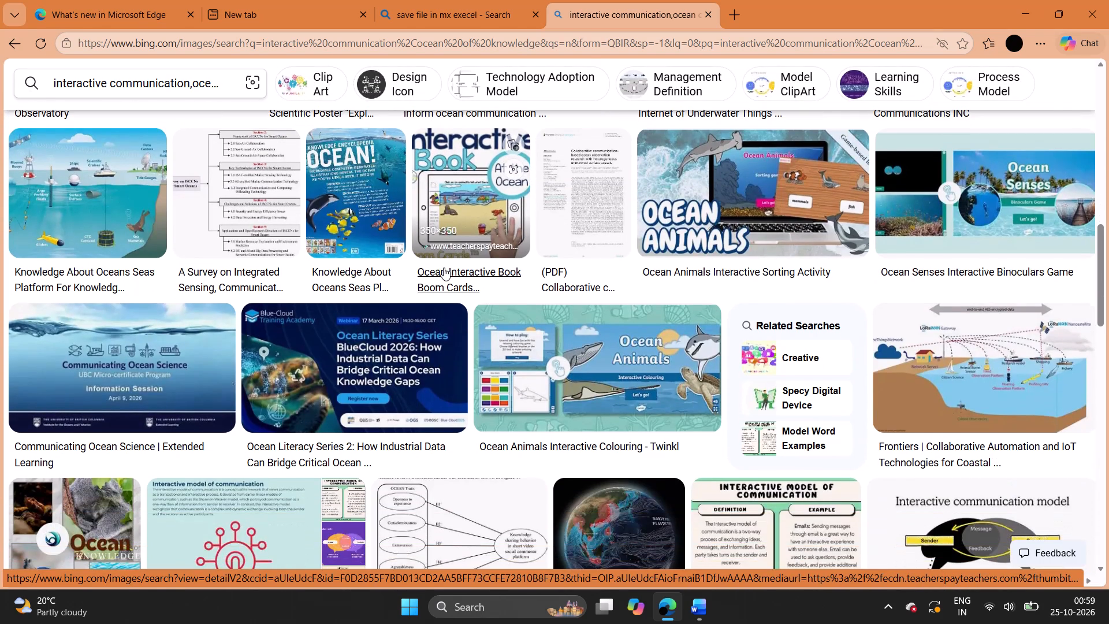
scroll(444, 268, down, 2)
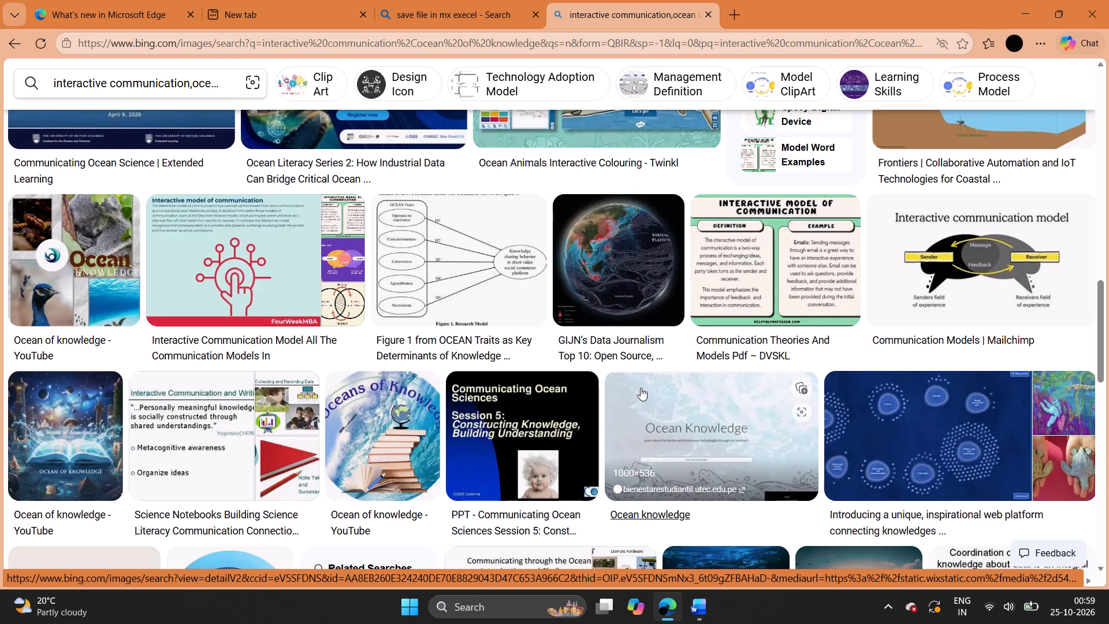
scroll(565, 251, up, 10)
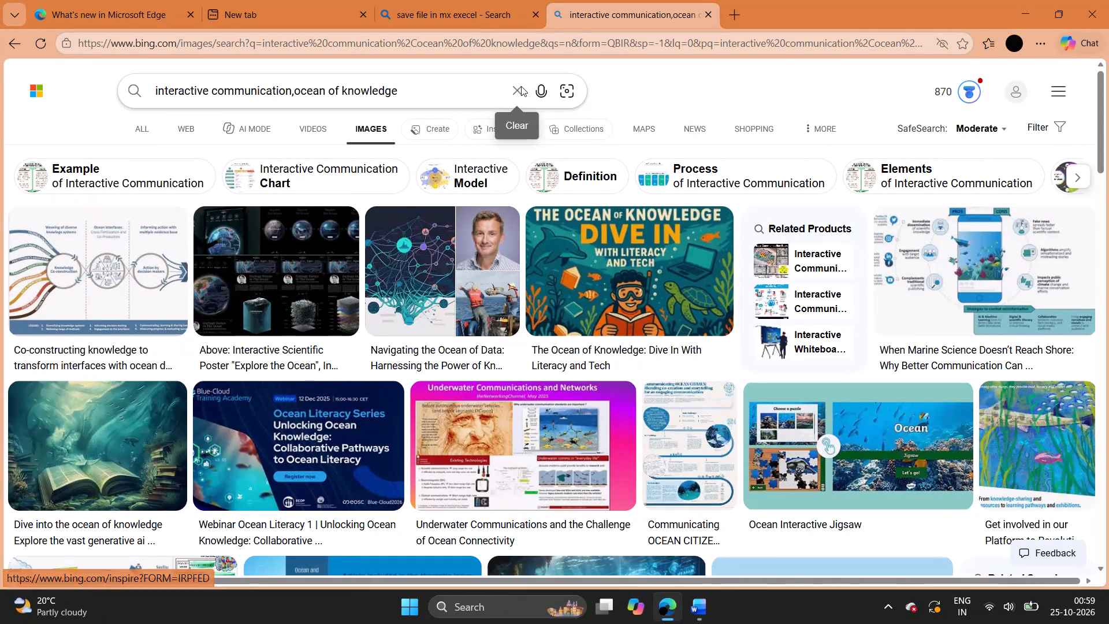
Replace the image search with "geographical network" and find a satellite network diagram in the results.
click(510, 89)
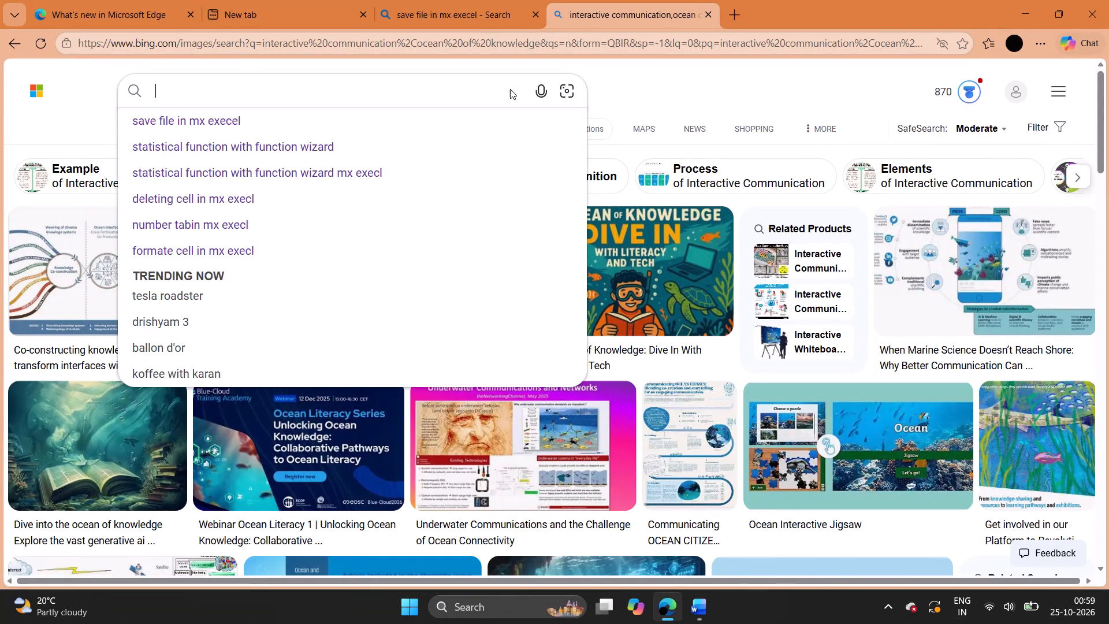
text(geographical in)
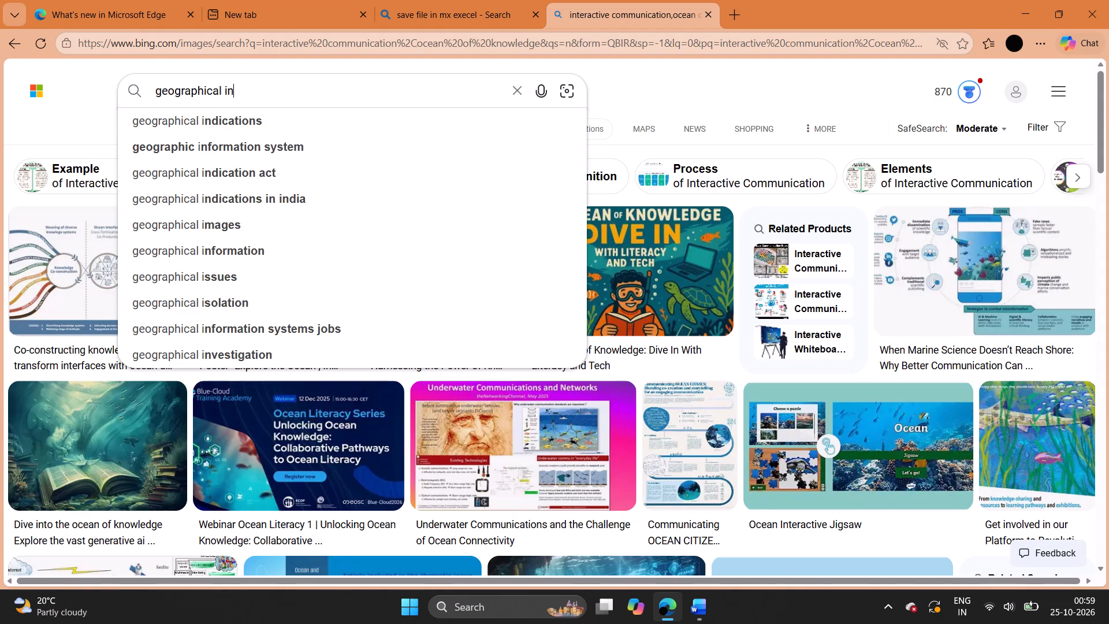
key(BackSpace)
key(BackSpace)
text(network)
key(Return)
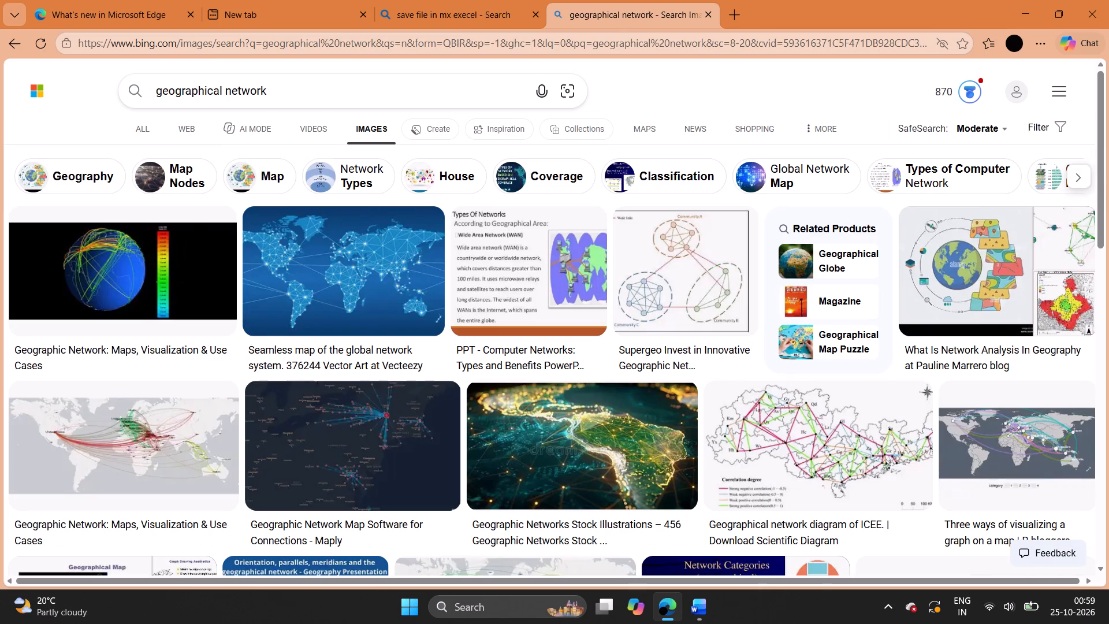
scroll(646, 386, down, 3)
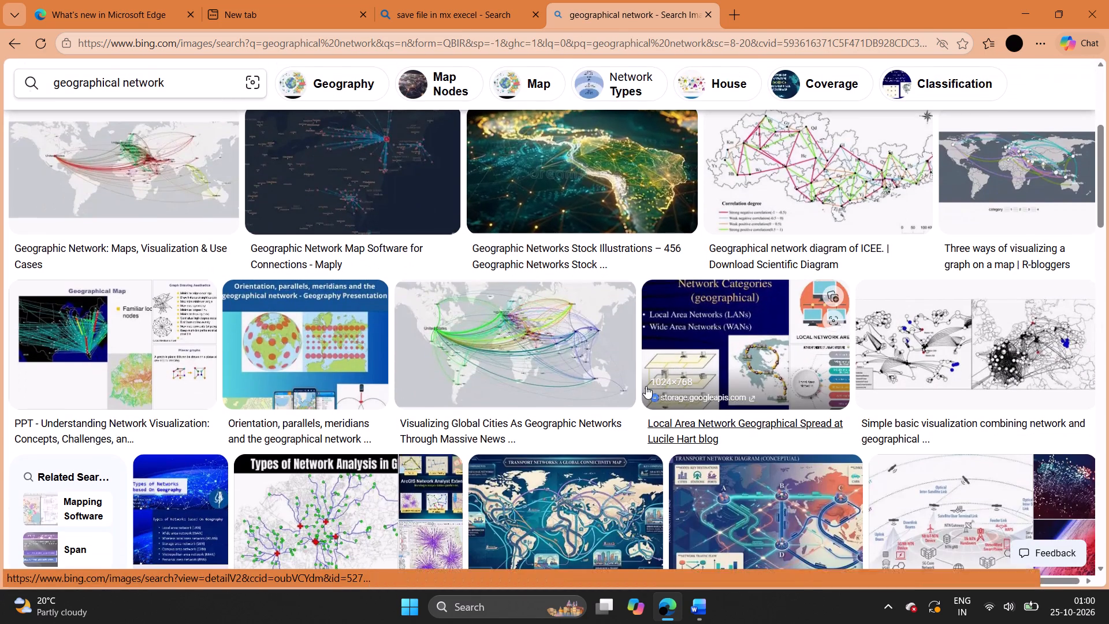
scroll(646, 386, down, 3)
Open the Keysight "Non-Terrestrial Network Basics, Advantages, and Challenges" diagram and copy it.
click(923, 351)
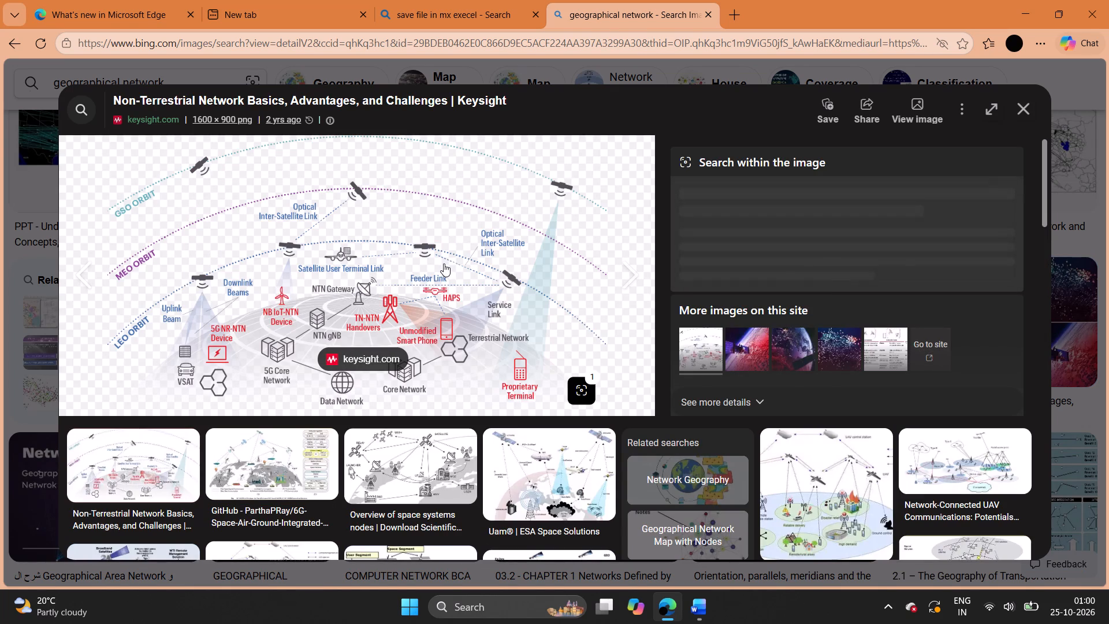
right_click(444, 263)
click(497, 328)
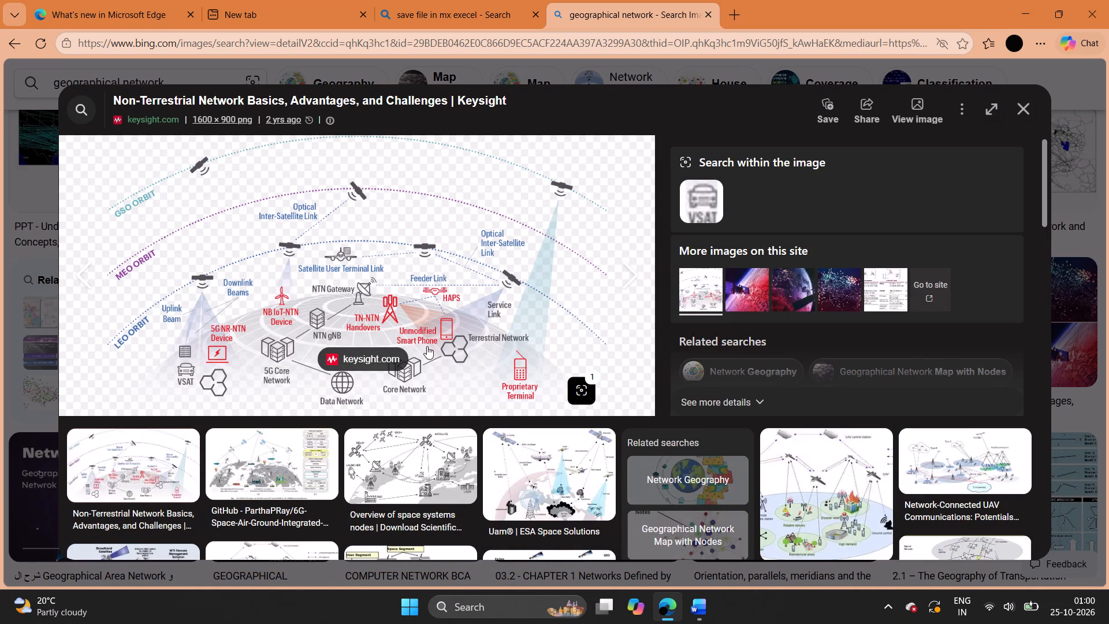
Copy the ESA Space Solutions "Uam" satellite diagram from the related images and paste it on the blank page after the epidiascope in Word.
scroll(427, 346, down, 3)
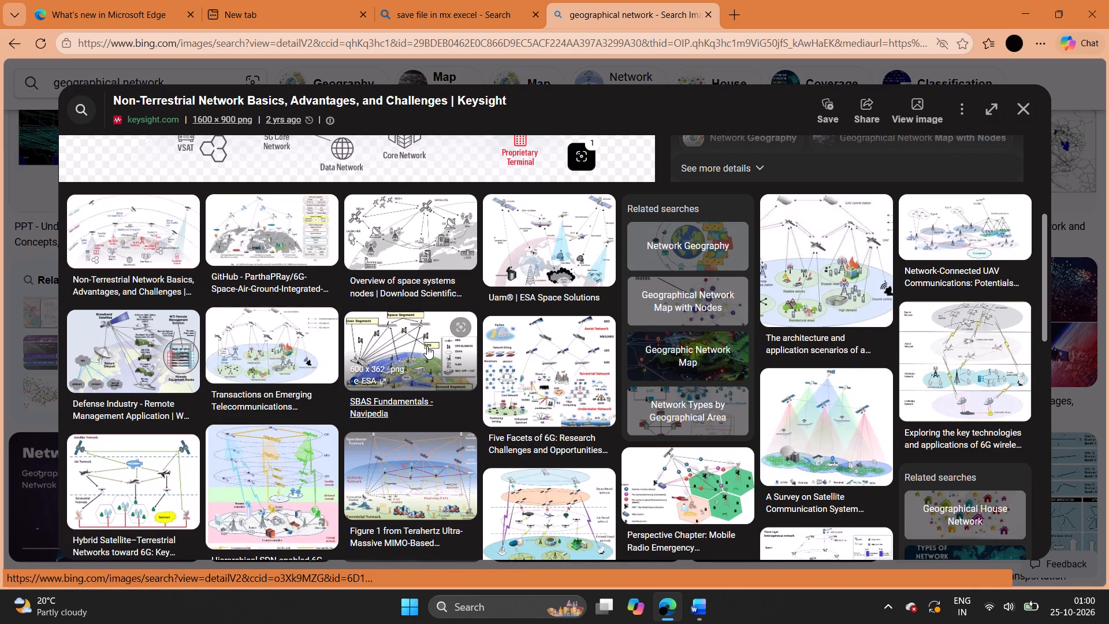
click(415, 348)
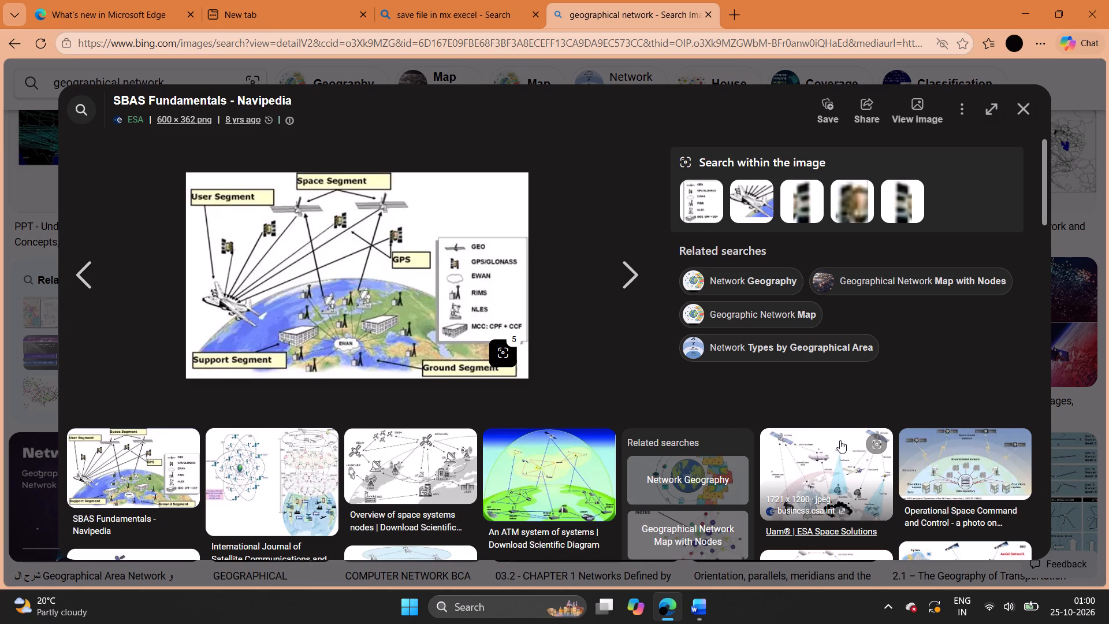
click(818, 454)
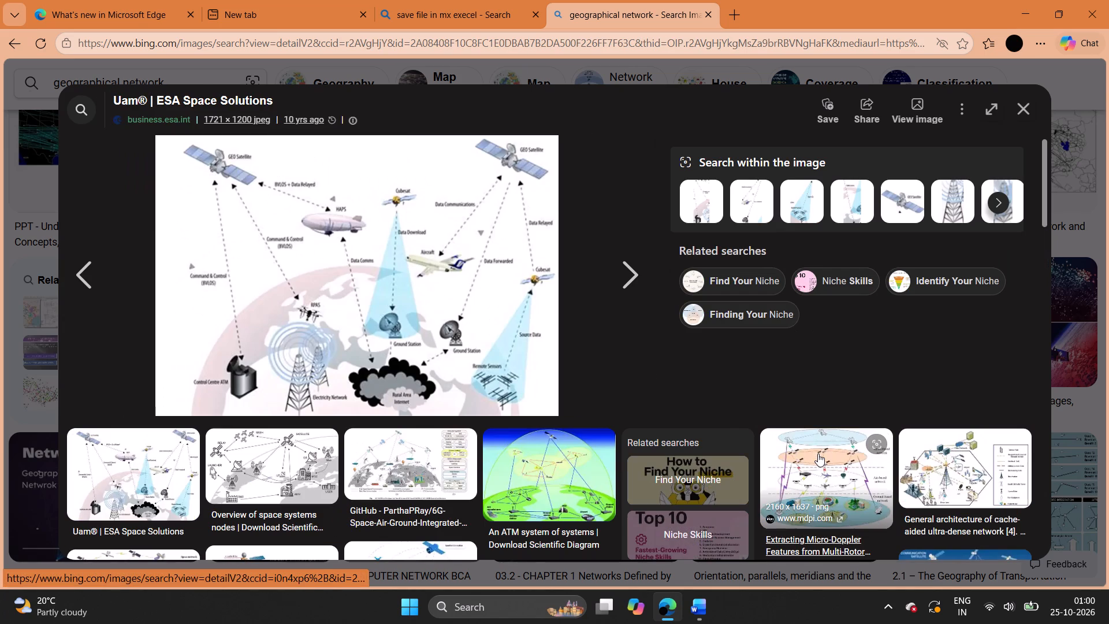
right_click(415, 280)
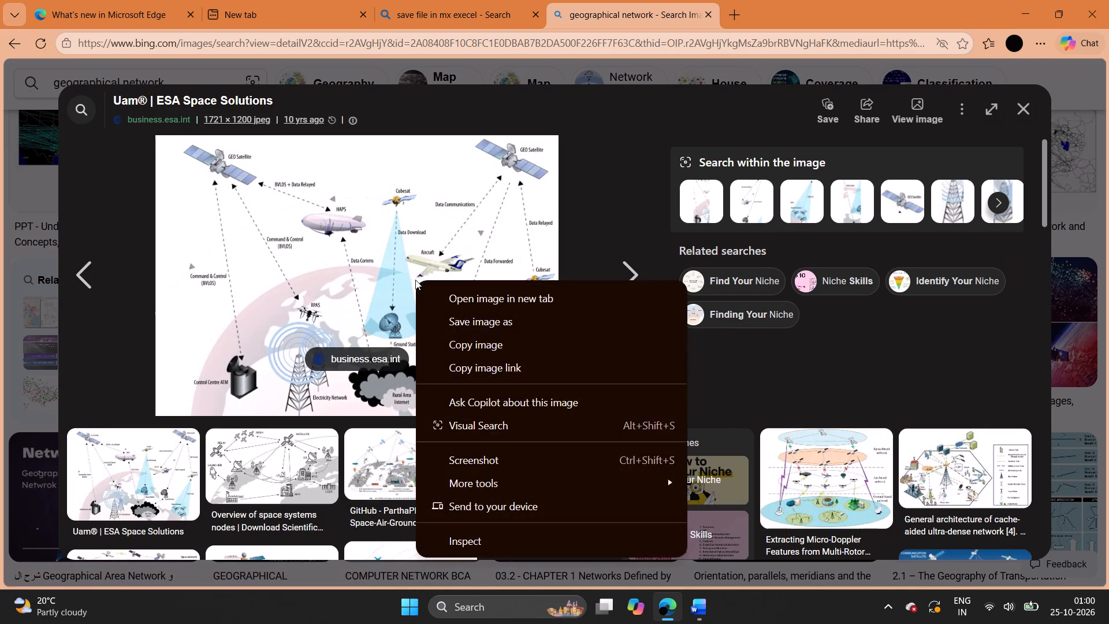
click(493, 350)
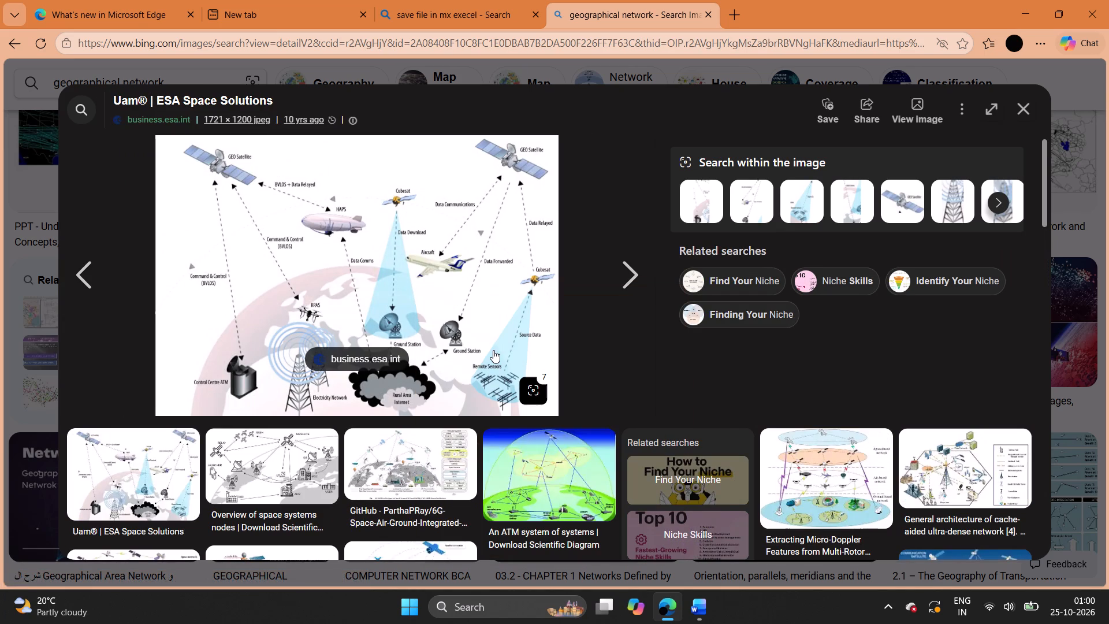
click(701, 607)
click(620, 394)
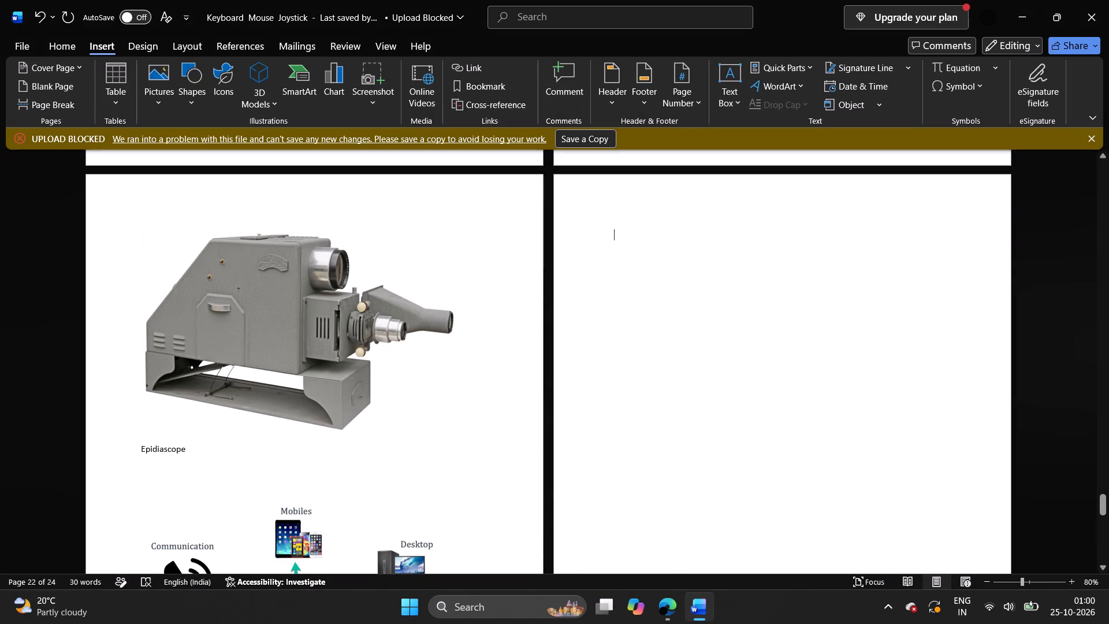
key(ctrl+v)
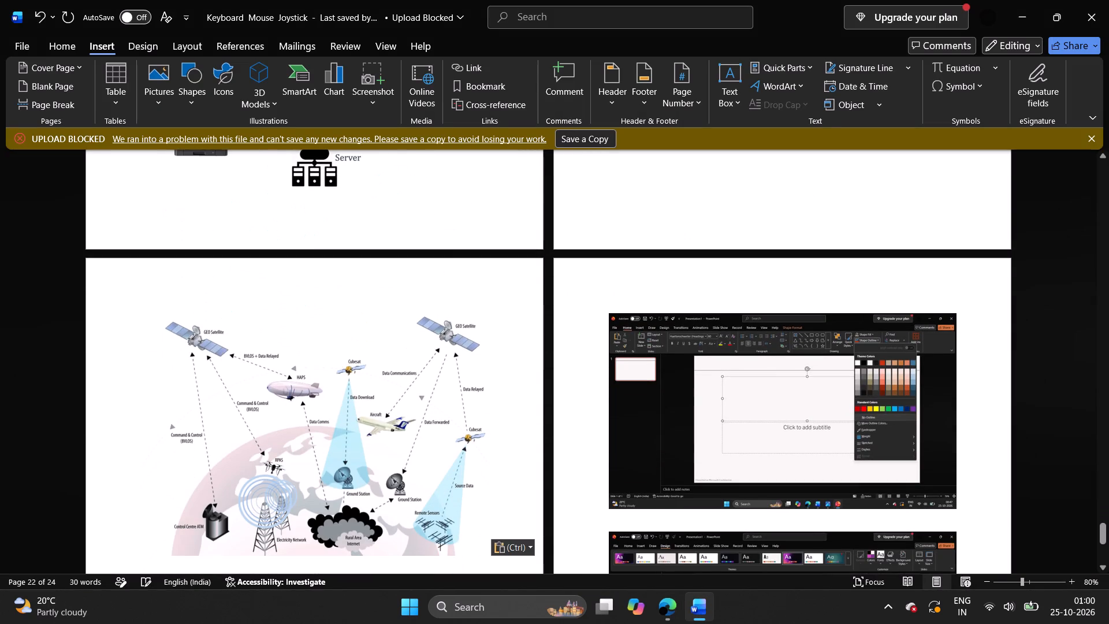
Add the caption "feature of internet" above the first PowerPoint screenshot, on the page after the satellite diagram.
scroll(620, 394, down, 3)
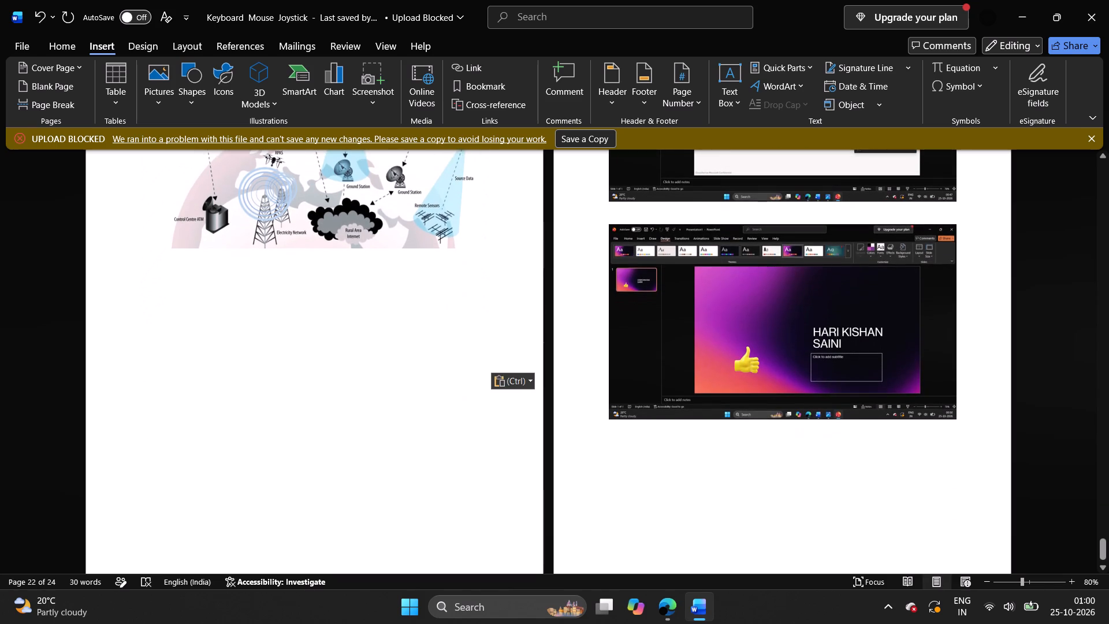
click(412, 281)
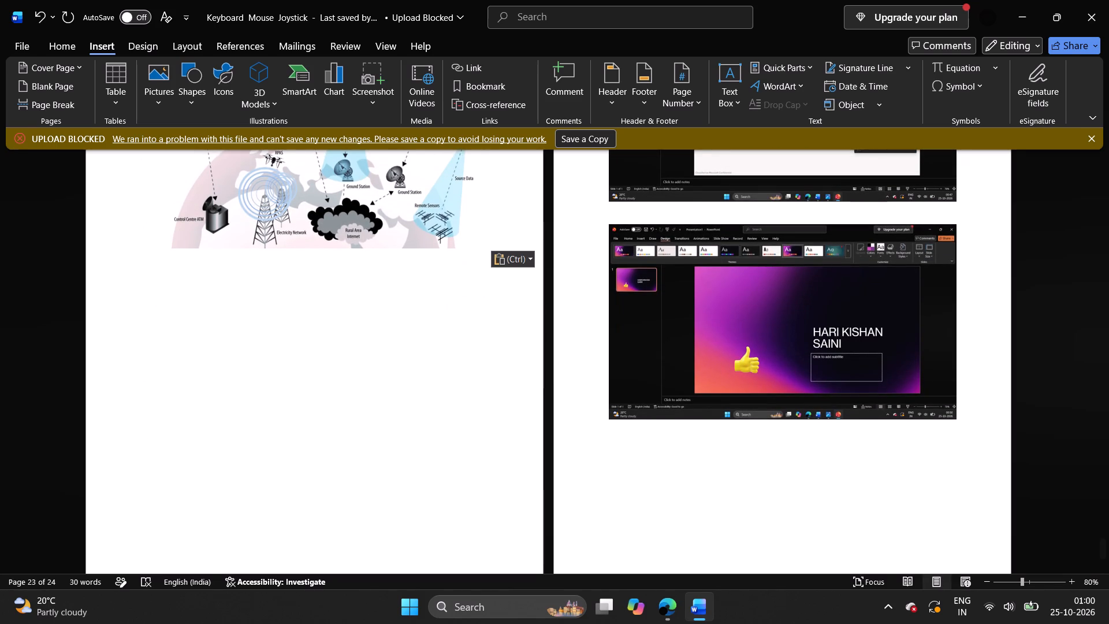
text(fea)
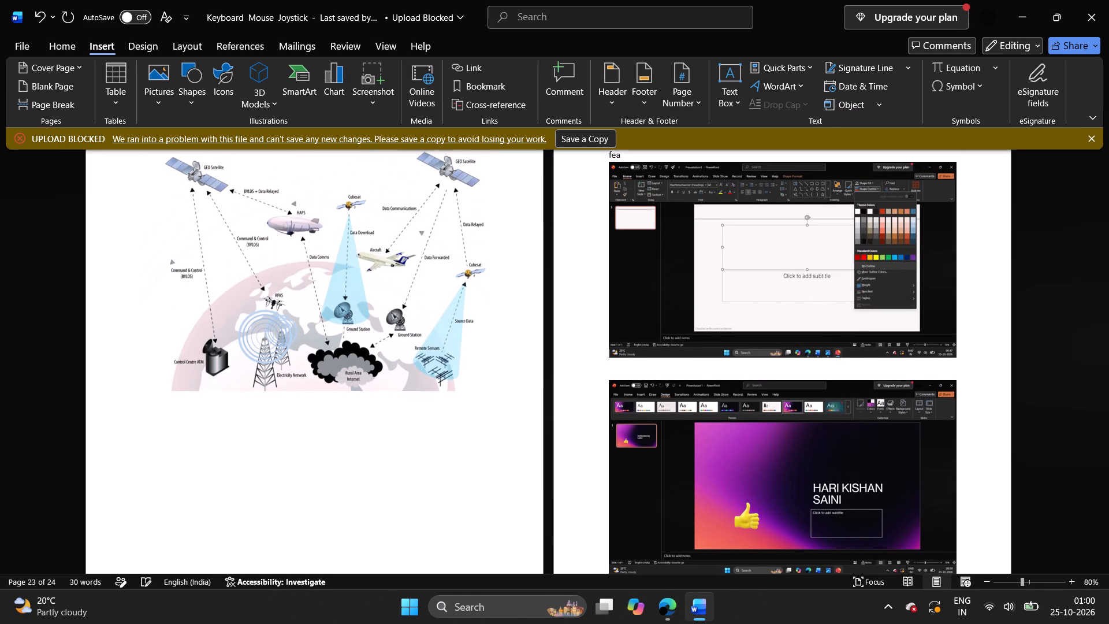
click(247, 419)
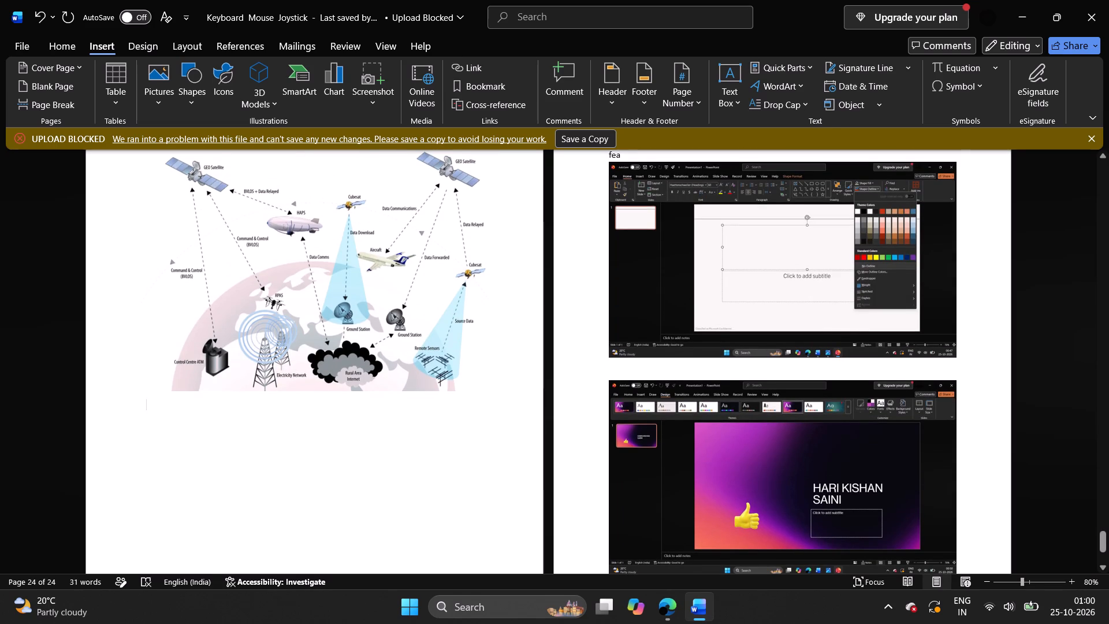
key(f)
scroll(247, 419, up, 2)
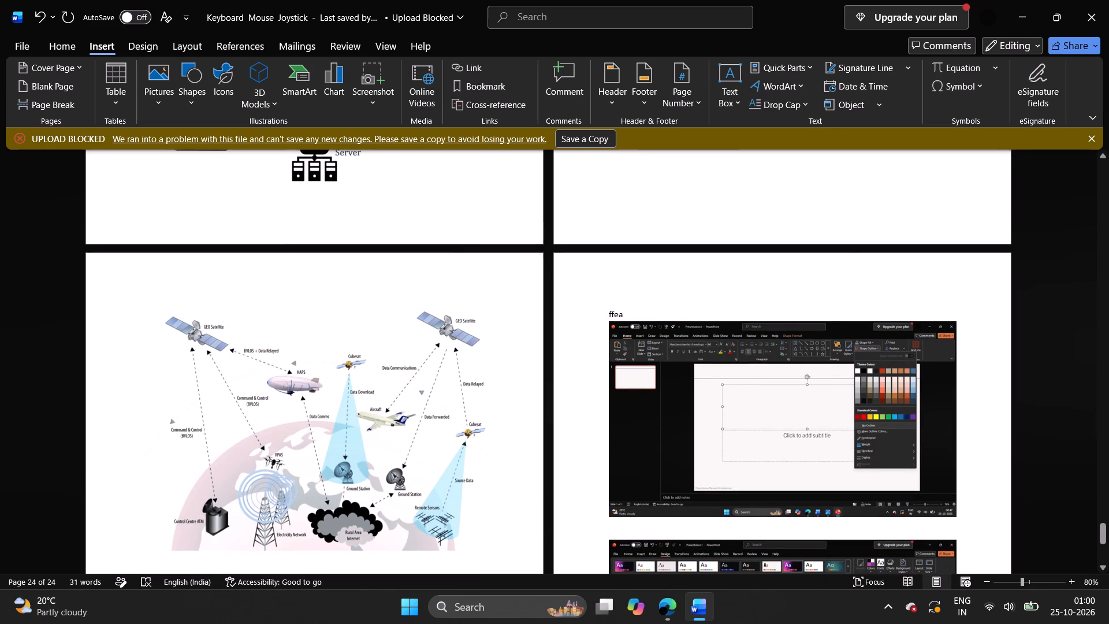
key(BackSpace)
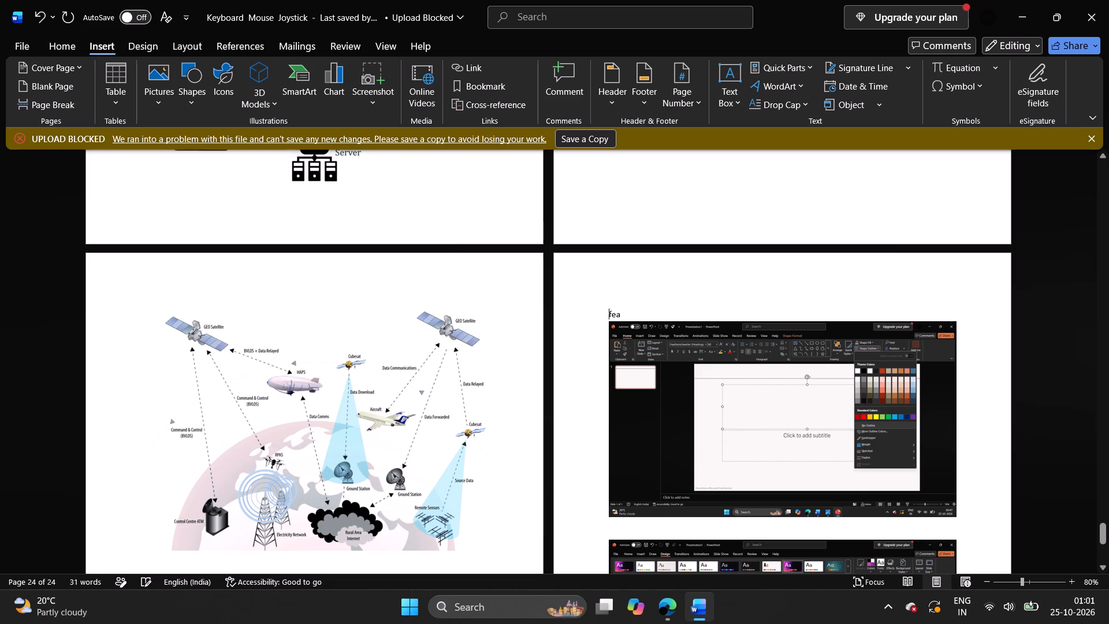
click(631, 317)
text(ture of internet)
scroll(631, 317, down, 3)
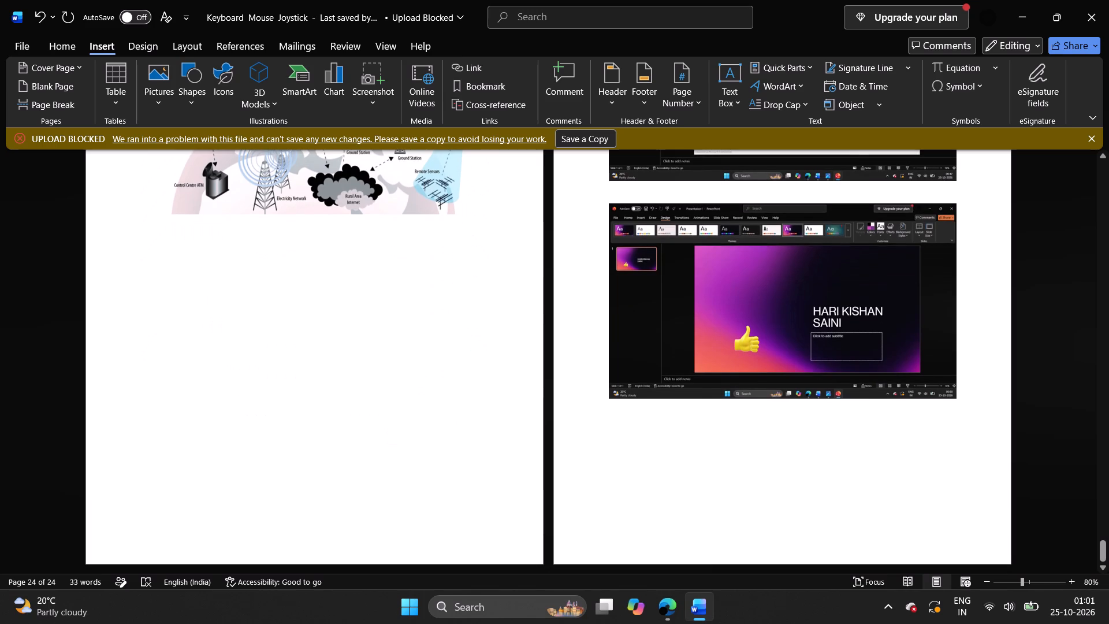
Switch to Edge, close the open ESA satellite image and replace the image search with "email in pc".
click(427, 245)
click(680, 604)
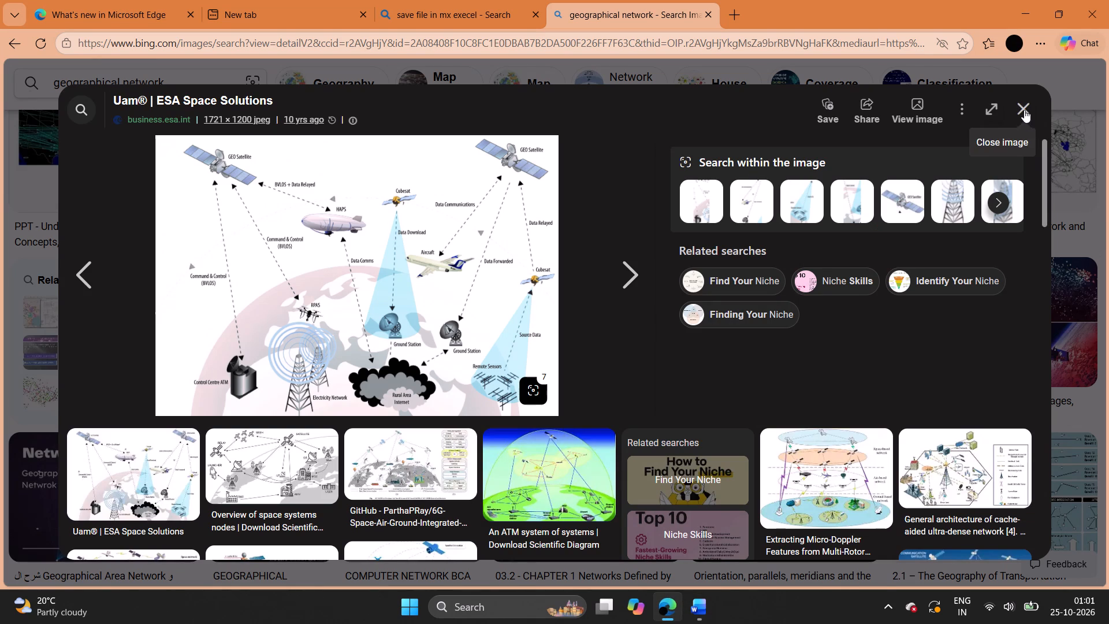
click(1024, 110)
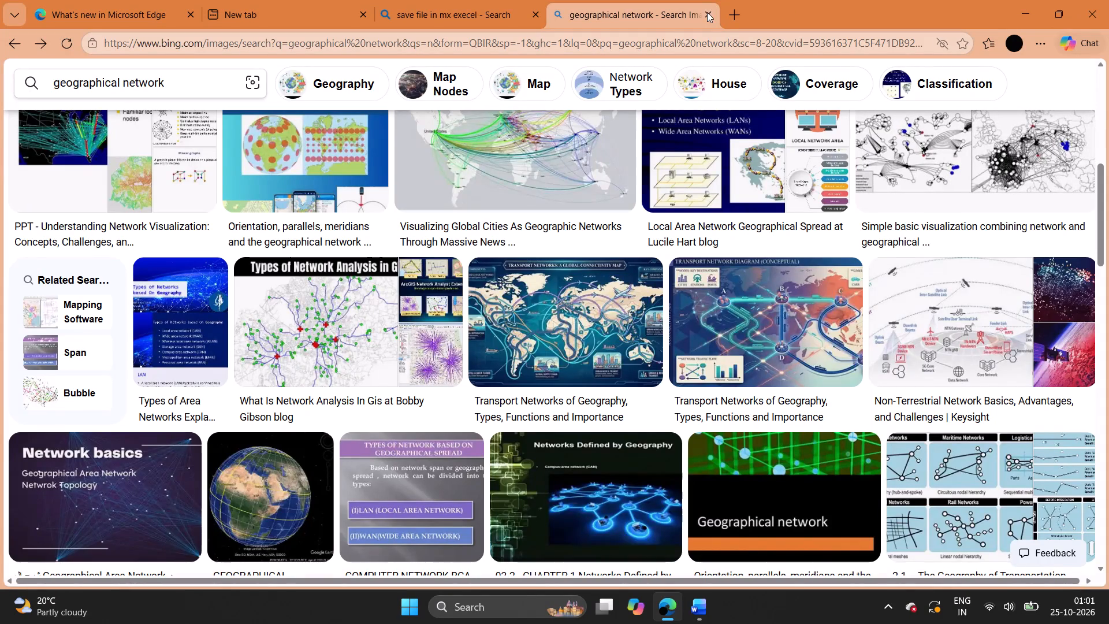
click(226, 82)
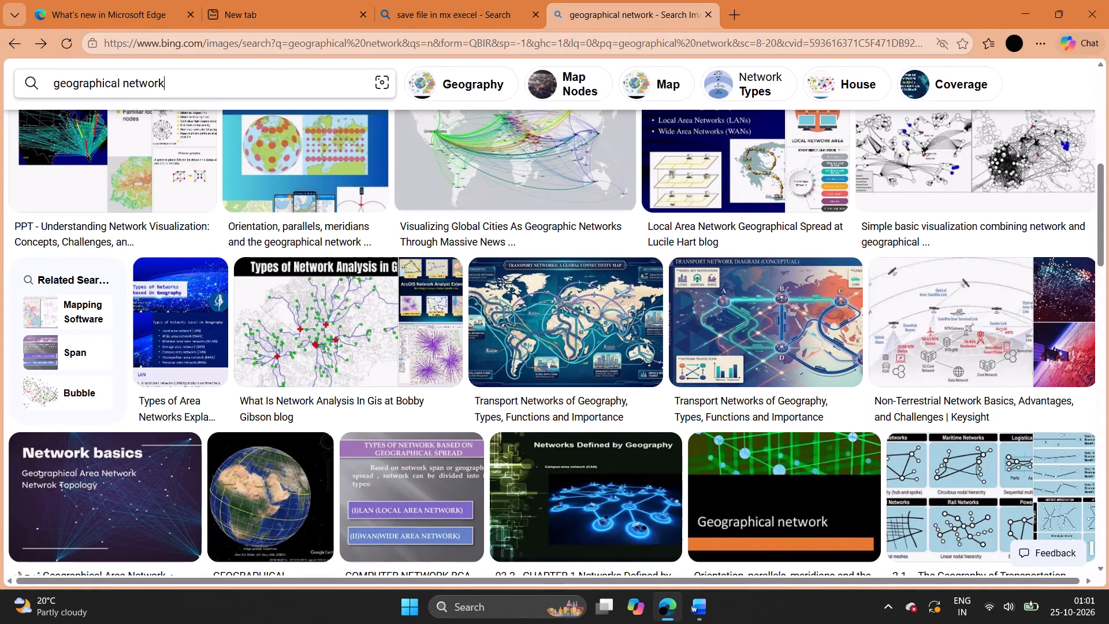
key(BackSpace)
key(BackSpace)
key(BackSpace)
key(BackSpace)
key(BackSpace)
key(BackSpace)
key(BackSpace)
key(BackSpace)
key(BackSpace)
key(BackSpace)
key(BackSpace)
key(BackSpace)
key(BackSpace)
key(BackSpace)
key(BackSpace)
key(BackSpace)
key(BackSpace)
key(BackSpace)
key(BackSpace)
key(BackSpace)
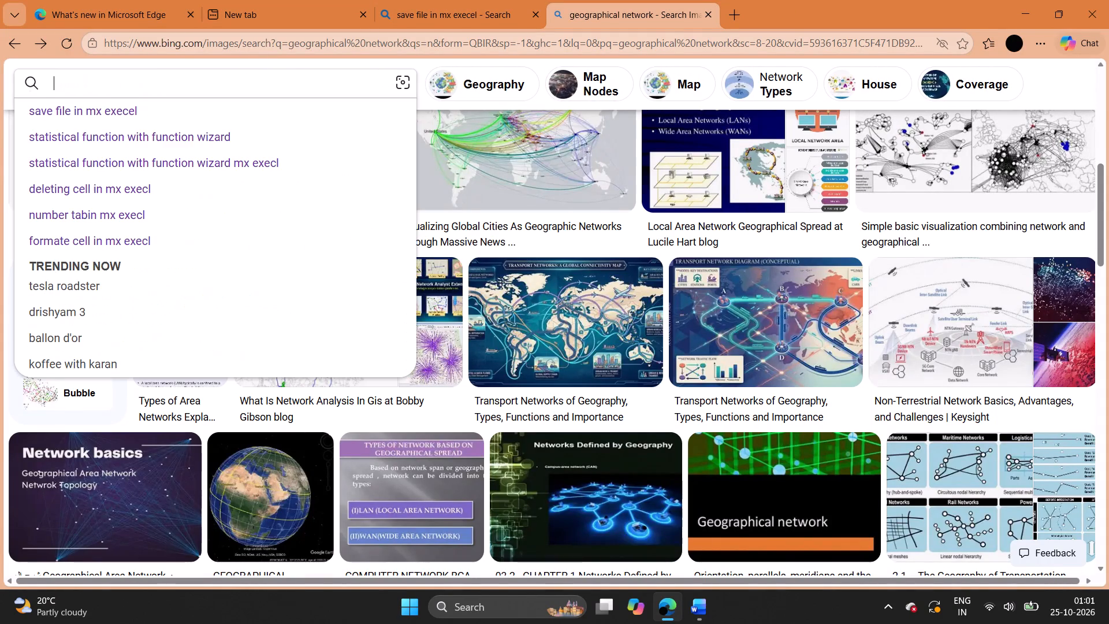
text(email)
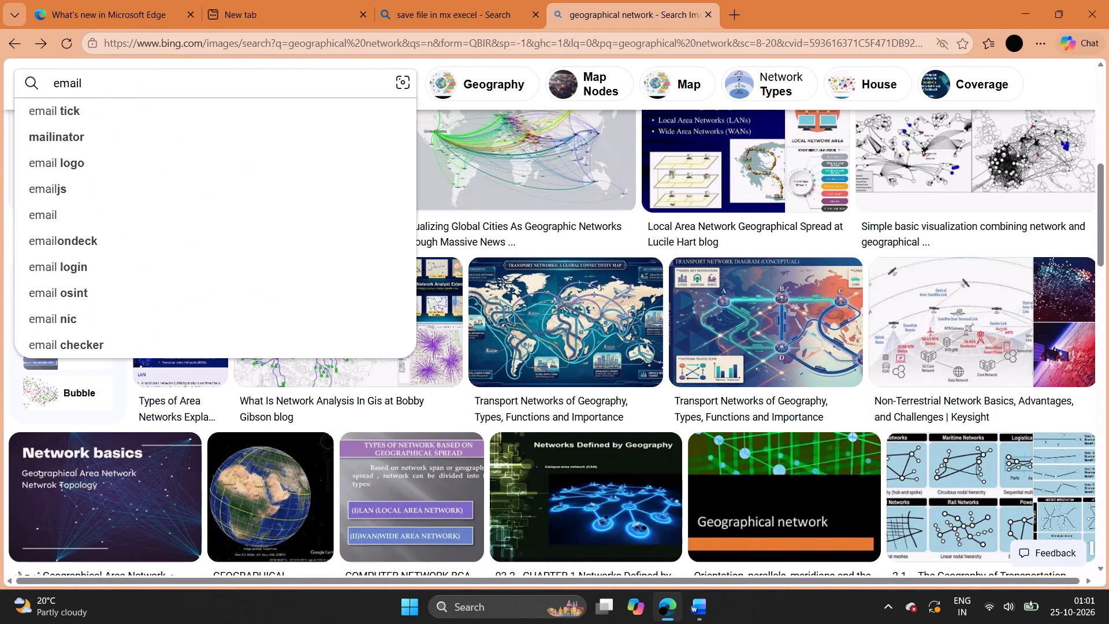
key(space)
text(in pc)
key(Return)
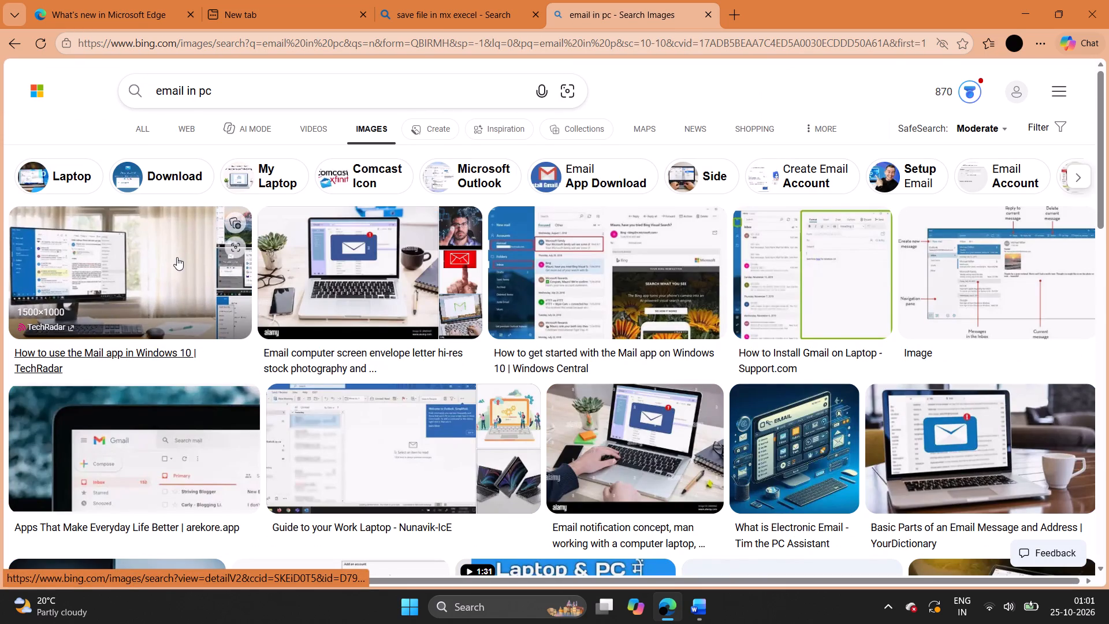
Open the Windows Central image "How to get started with the Mail app on Windows 10" from the results and copy it.
click(563, 287)
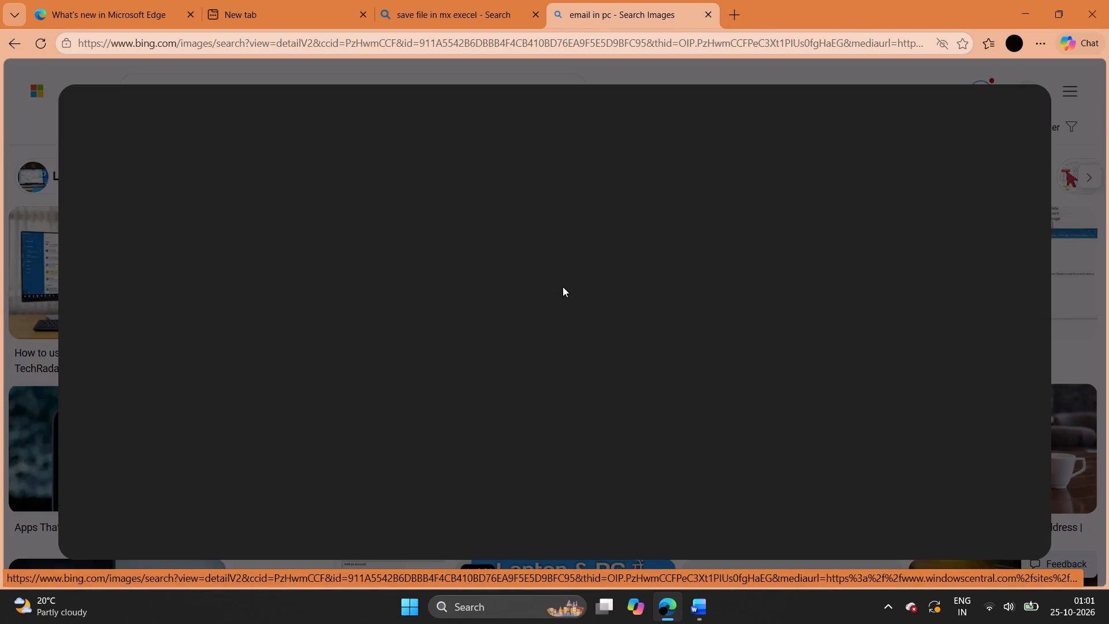
right_click(391, 276)
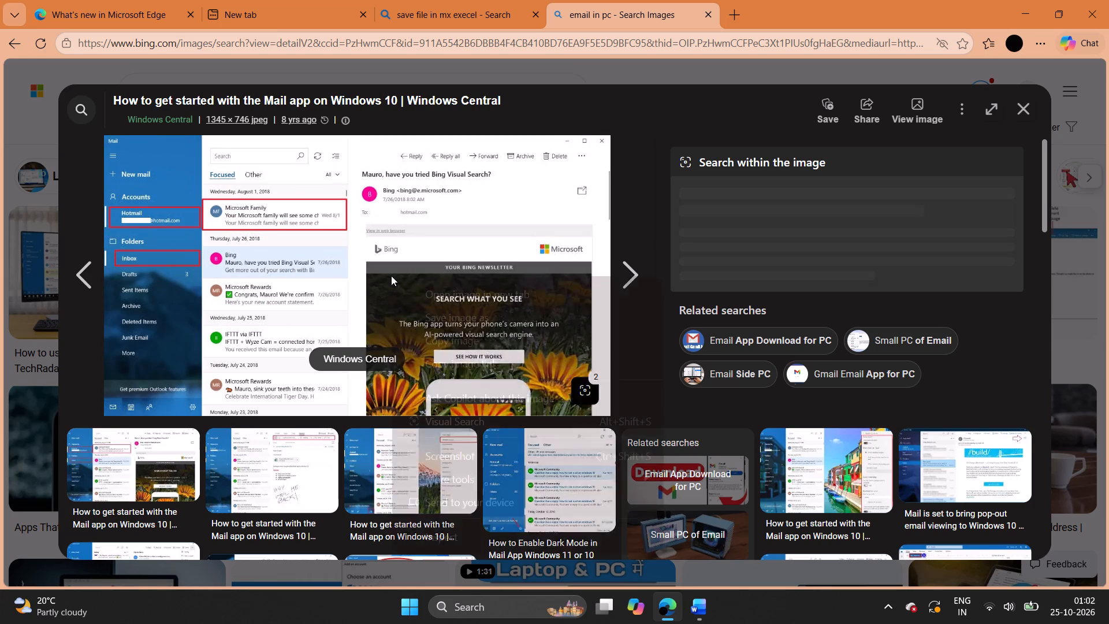
click(463, 343)
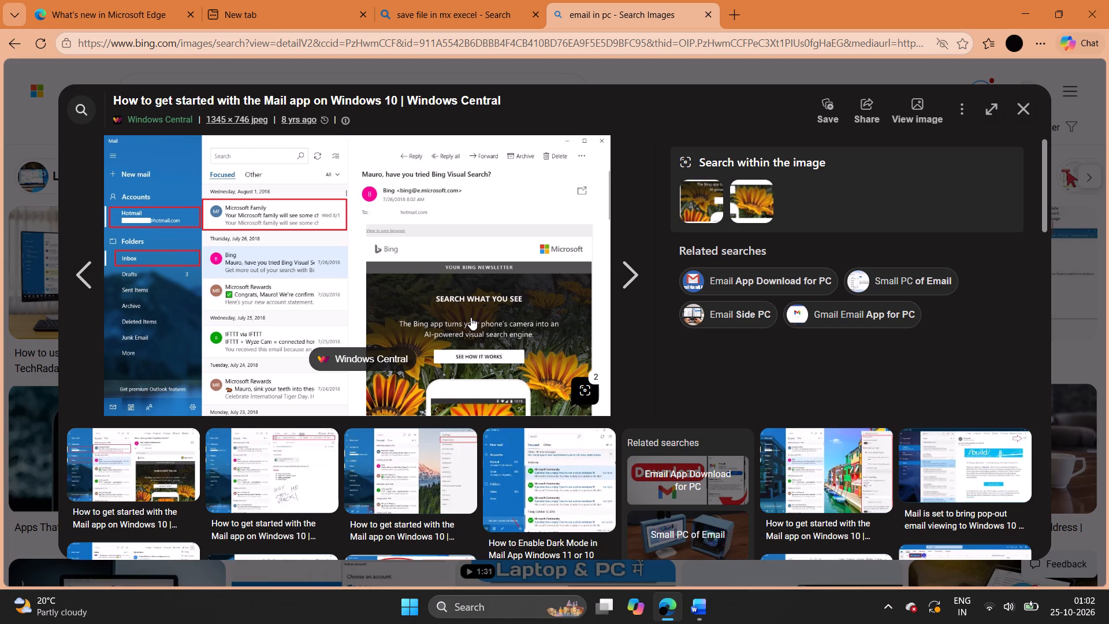
click(471, 317)
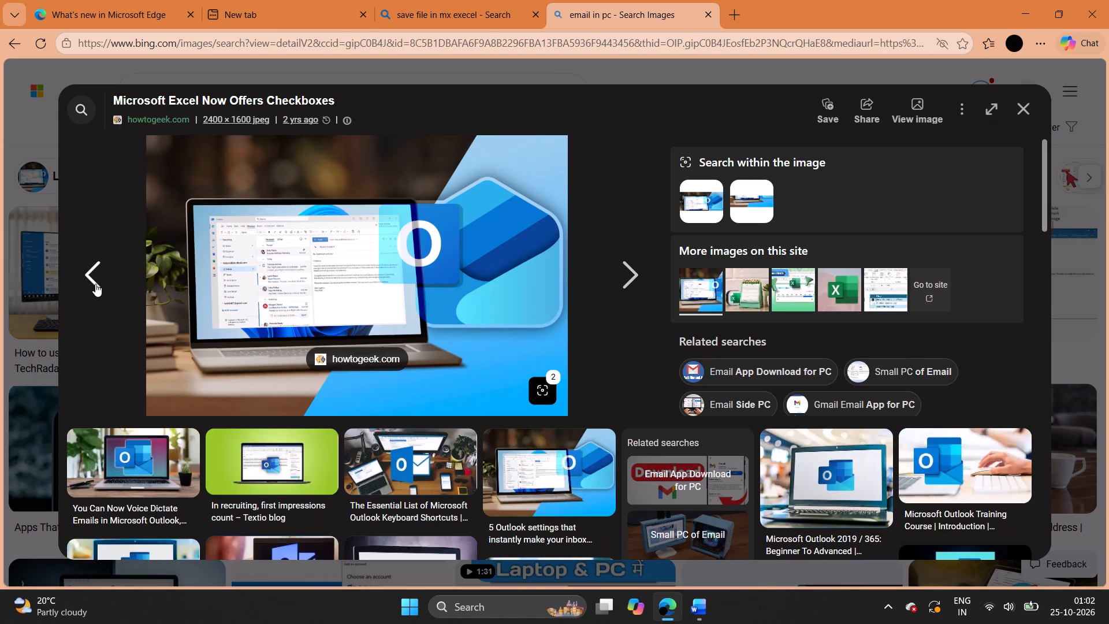
click(93, 282)
right_click(217, 280)
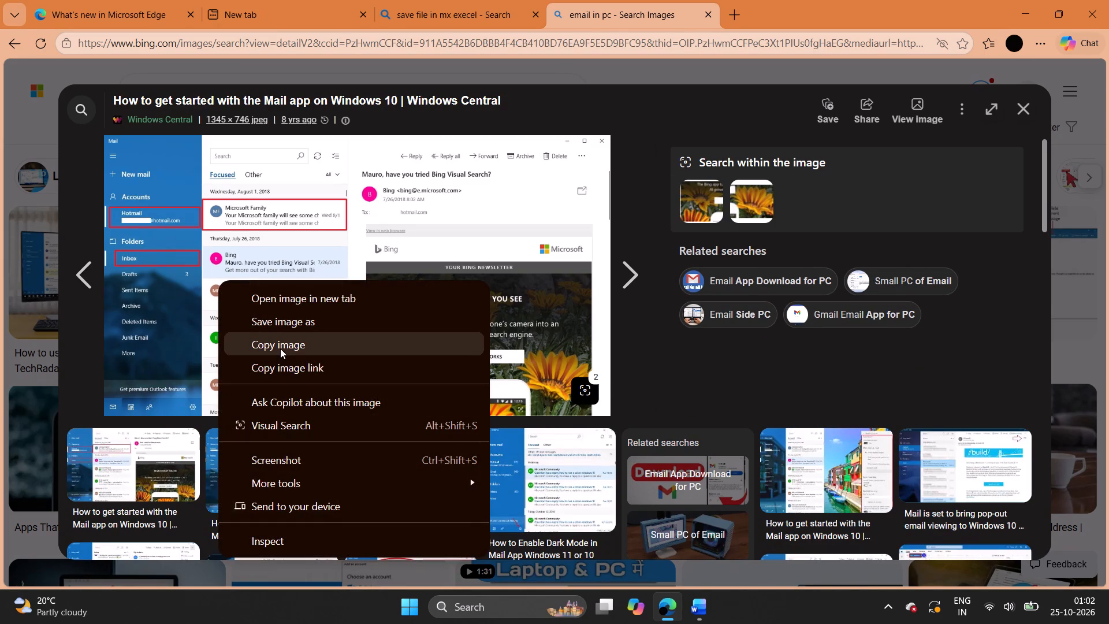
click(280, 348)
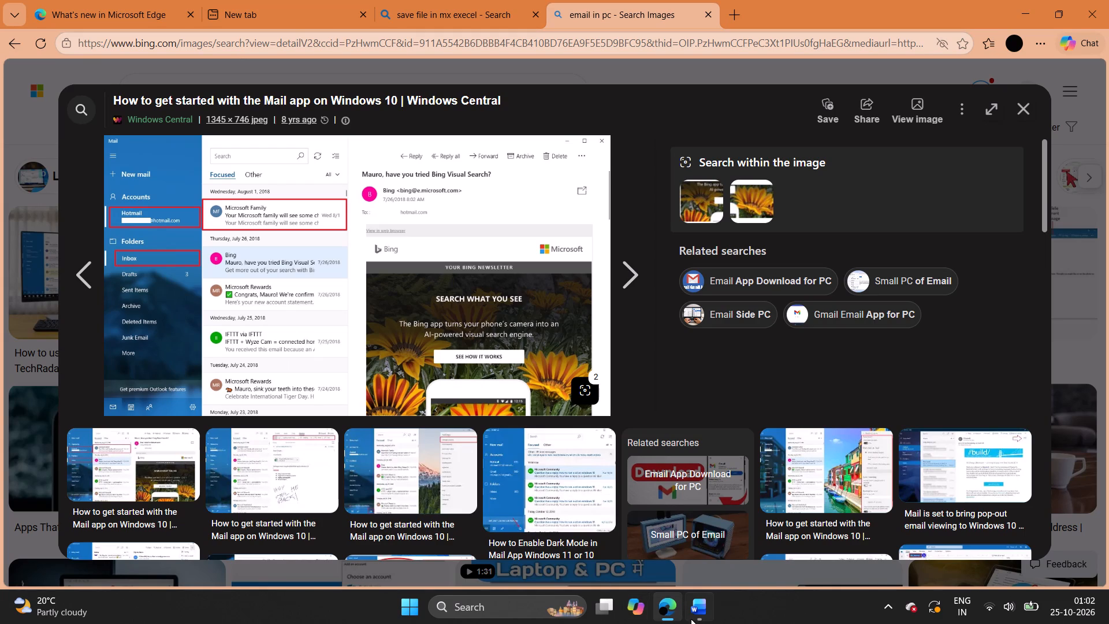
Paste the Mail app image into the Word document after the satellite diagram, above the "Feature of internet" caption, and check its placement.
click(704, 617)
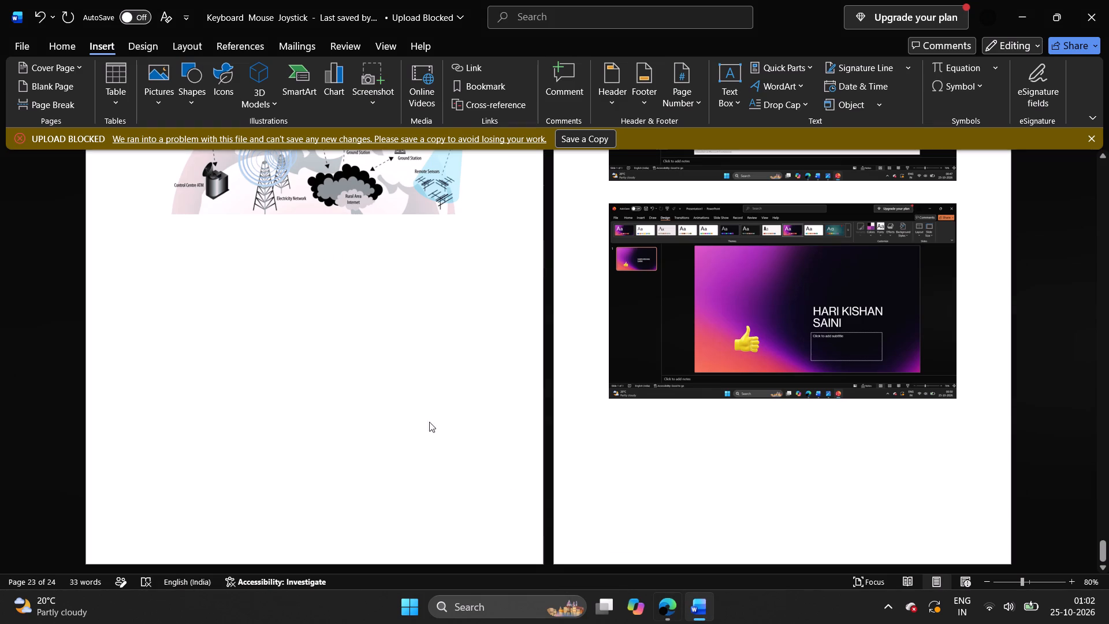
click(422, 411)
key(ctrl+v)
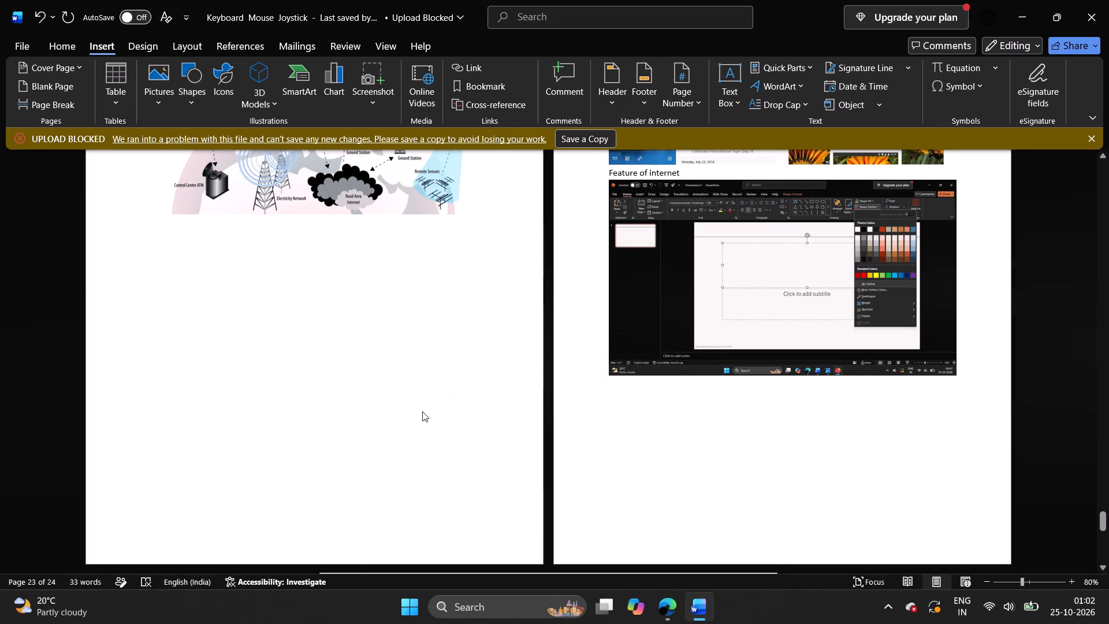
scroll(422, 411, up, 4)
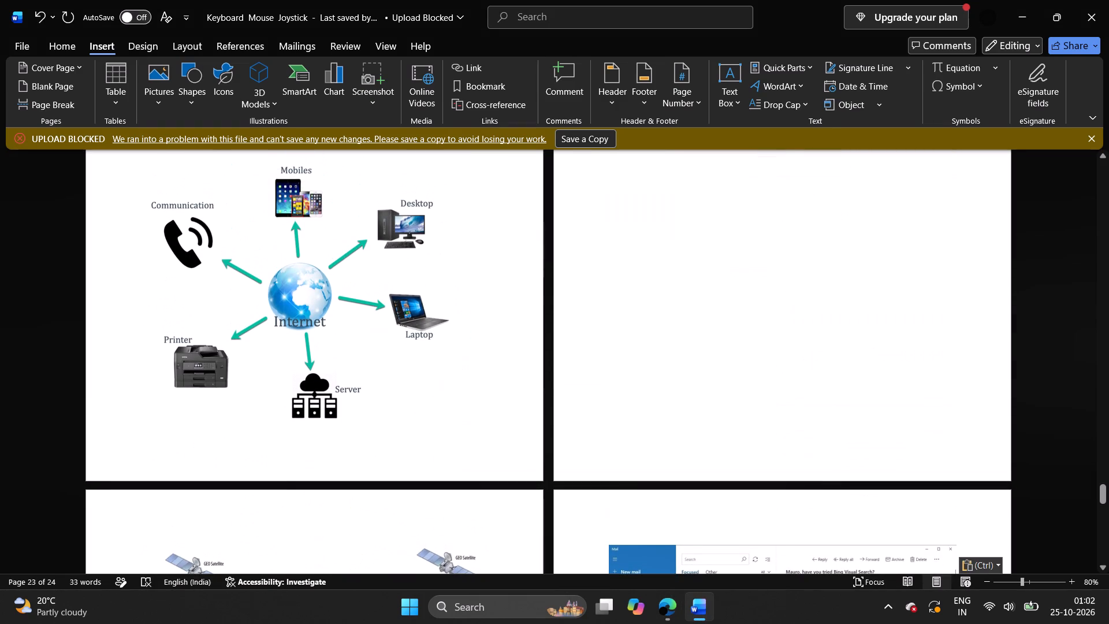
scroll(422, 411, down, 1)
scroll(422, 411, up, 2)
scroll(422, 411, down, 3)
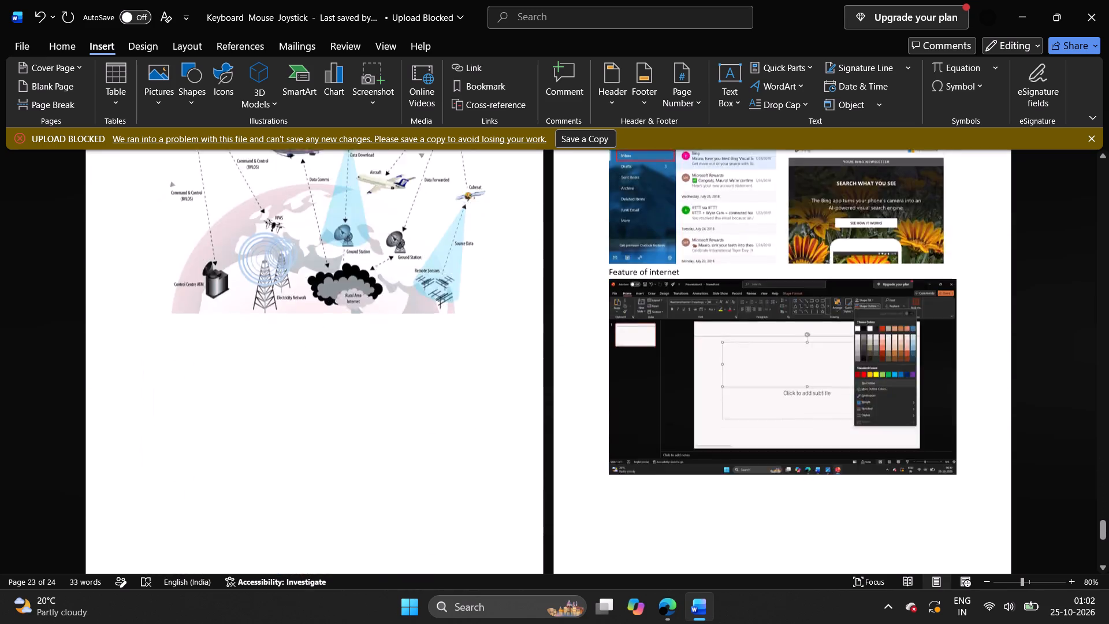
scroll(422, 411, down, 7)
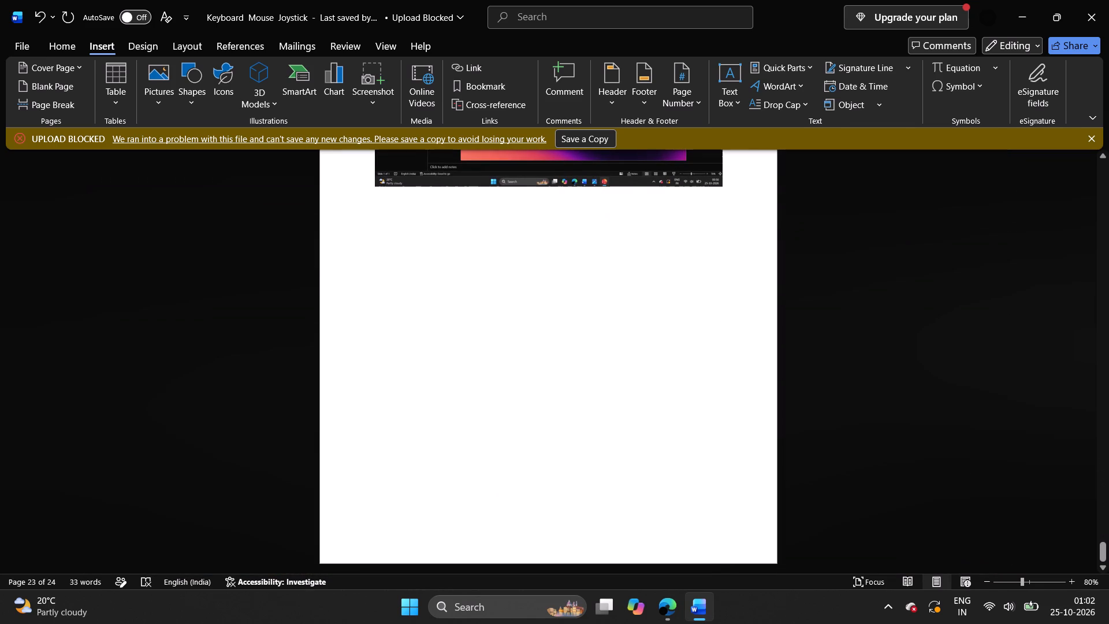
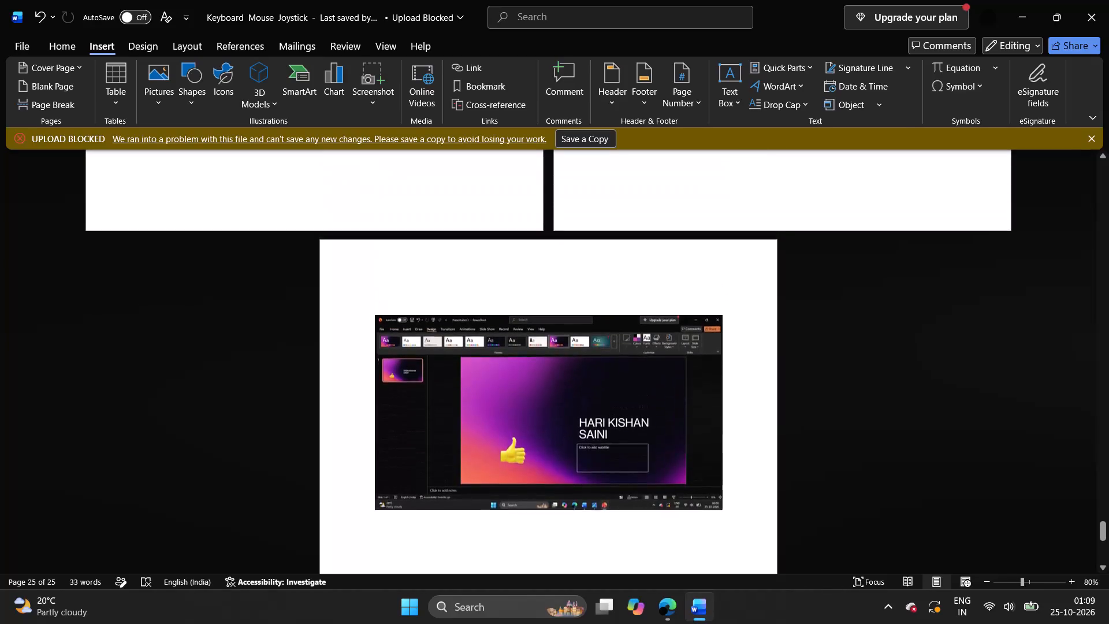
Delete the Mail app image placed above the "Feature of internet" caption.
scroll(422, 411, up, 6)
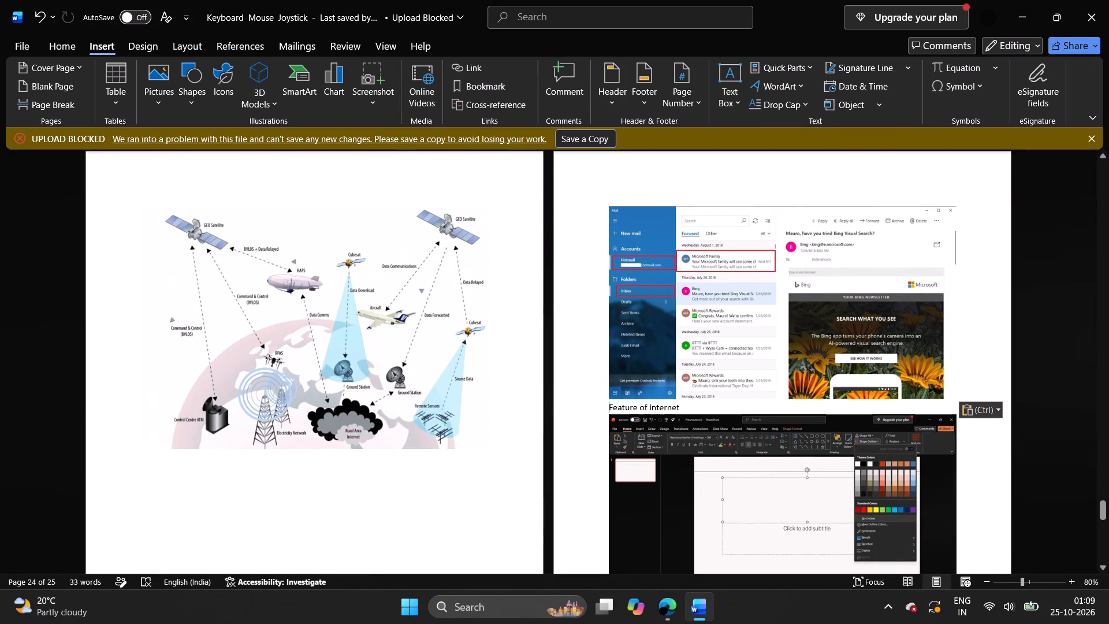
click(606, 218)
key(BackSpace)
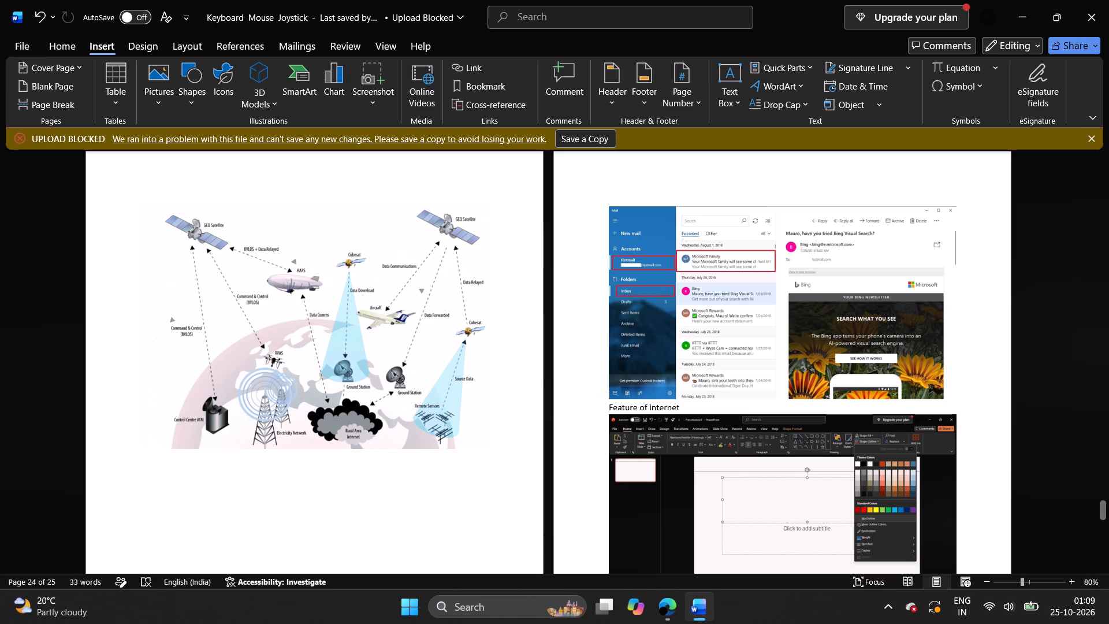
click(634, 216)
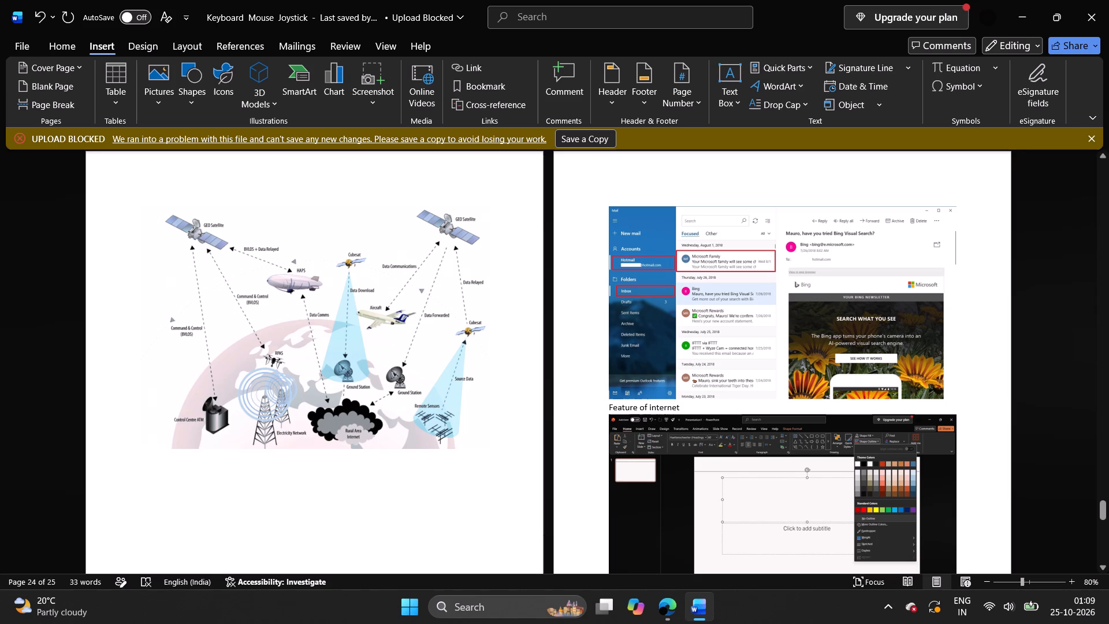
key(BackSpace)
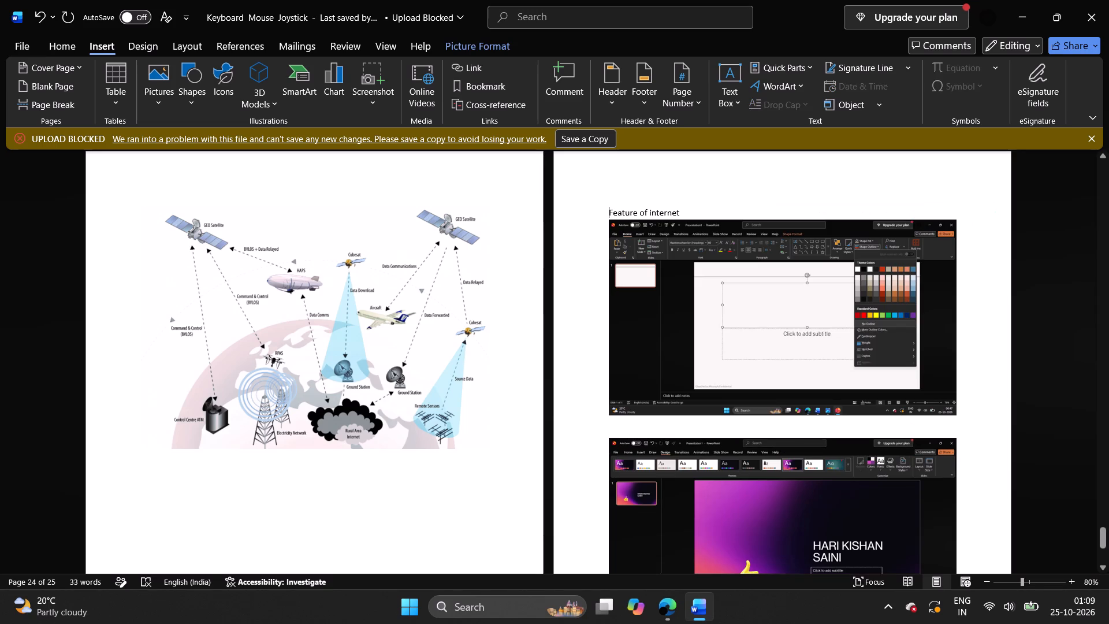
Insert a blank page at the end of the document, after the purple-themed PowerPoint screenshot.
scroll(626, 221, down, 7)
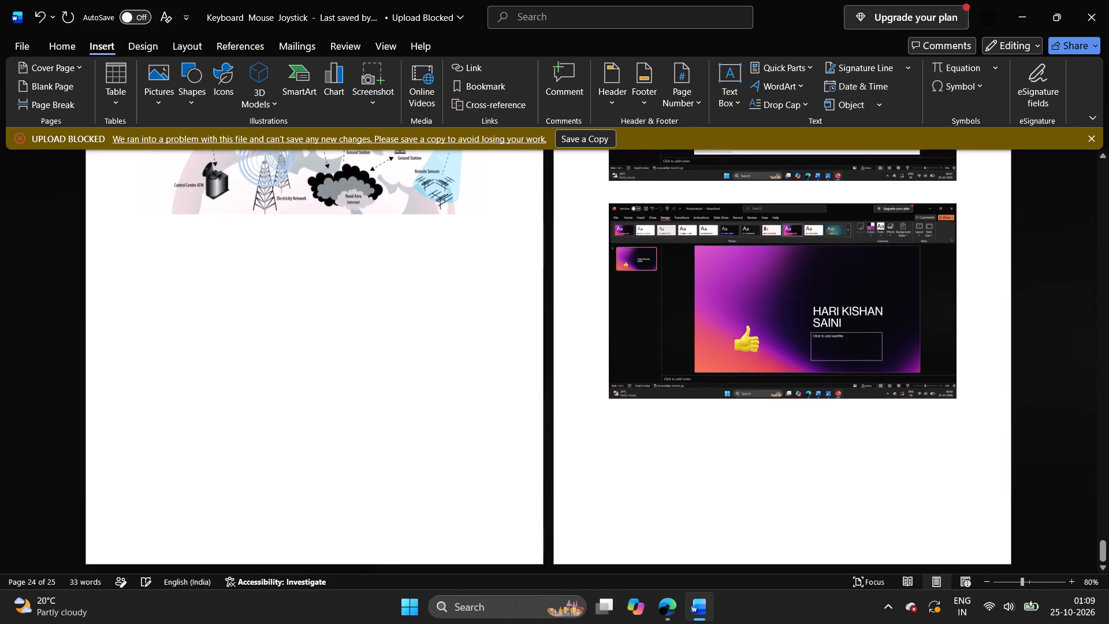
scroll(626, 221, up, 8)
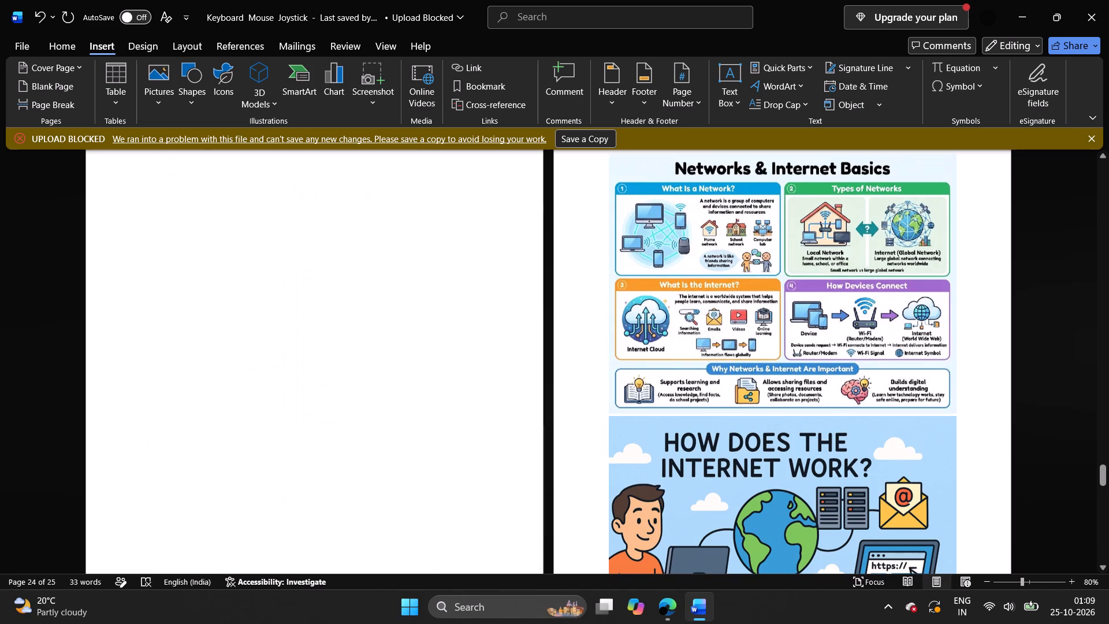
scroll(626, 221, down, 6)
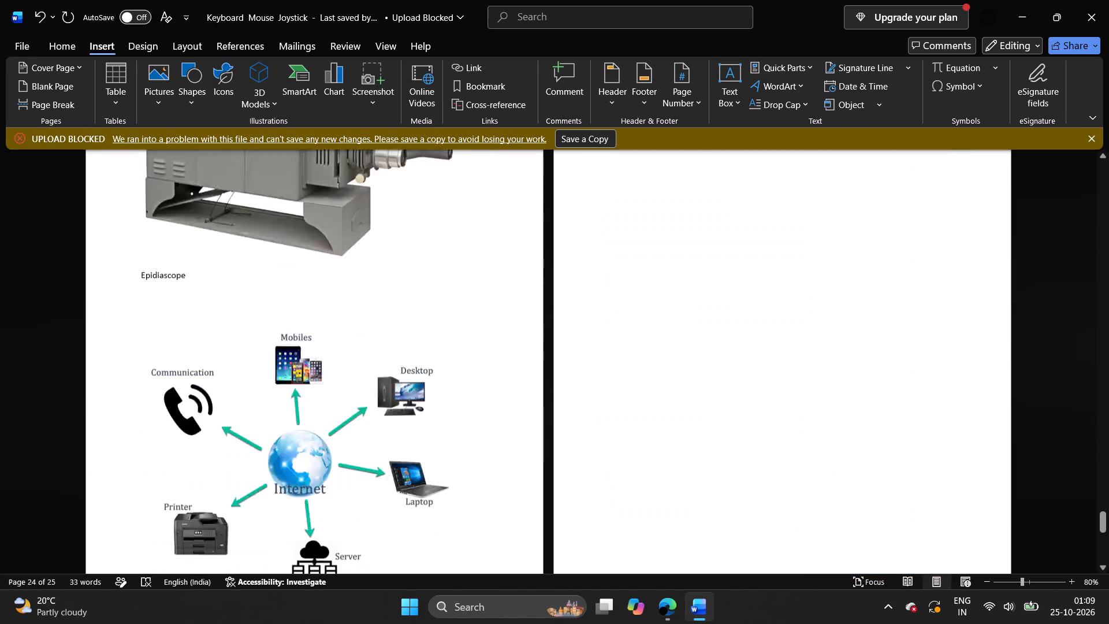
scroll(626, 221, down, 9)
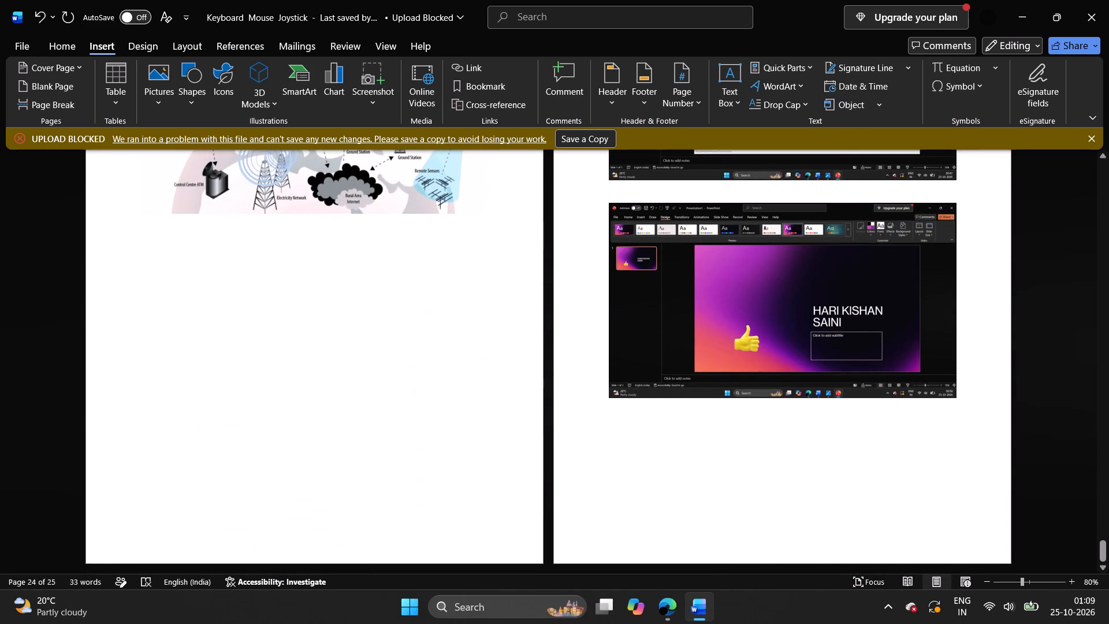
scroll(626, 221, down, 2)
click(468, 426)
click(594, 451)
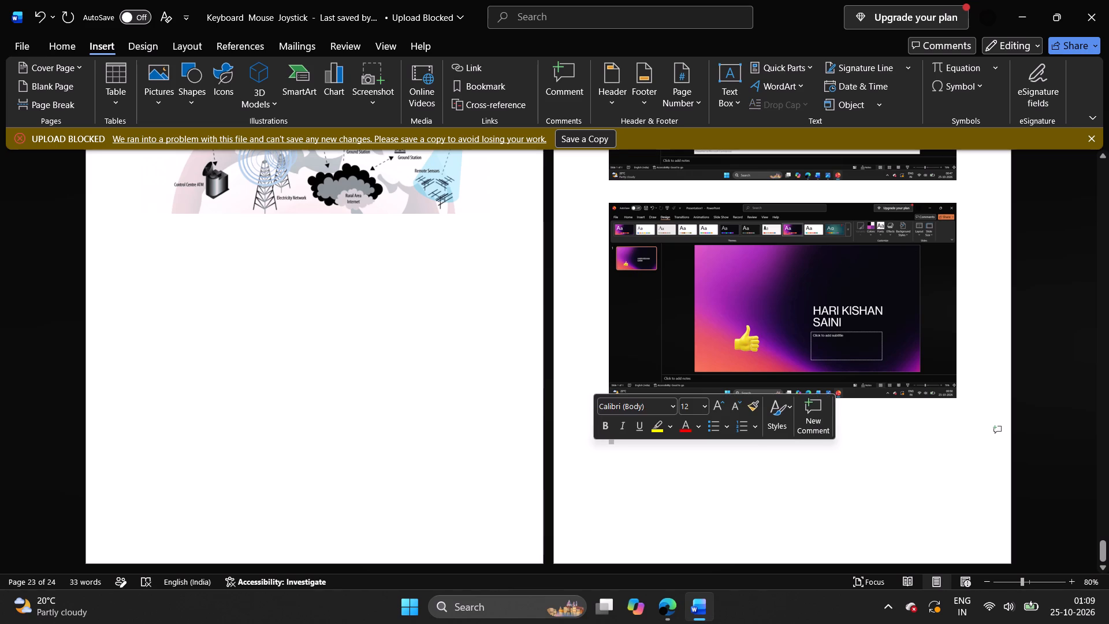
click(570, 461)
click(604, 460)
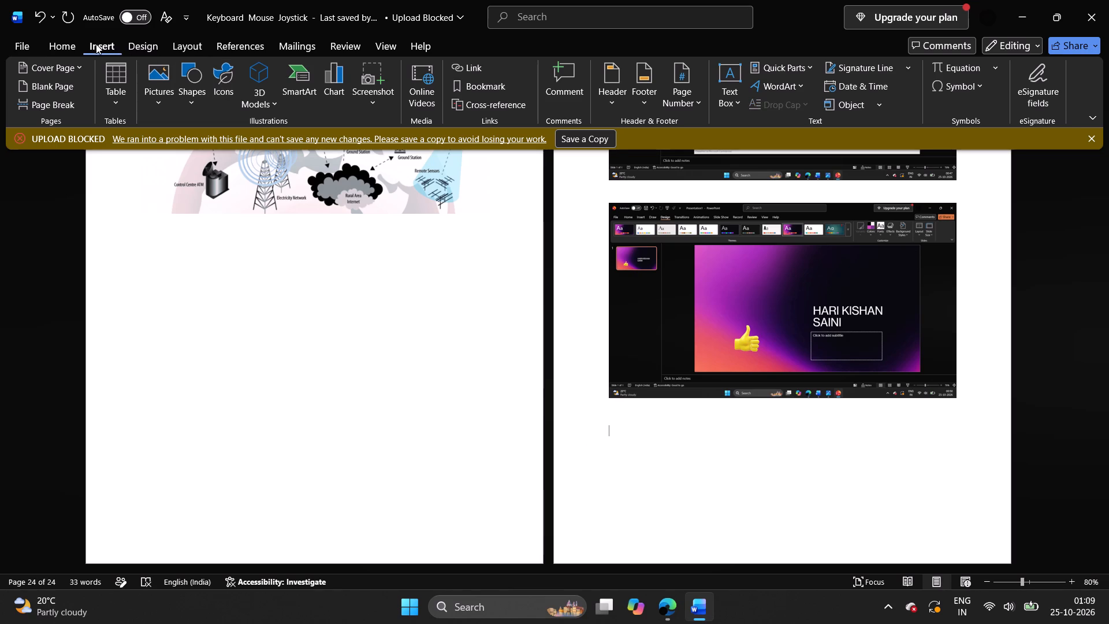
click(65, 86)
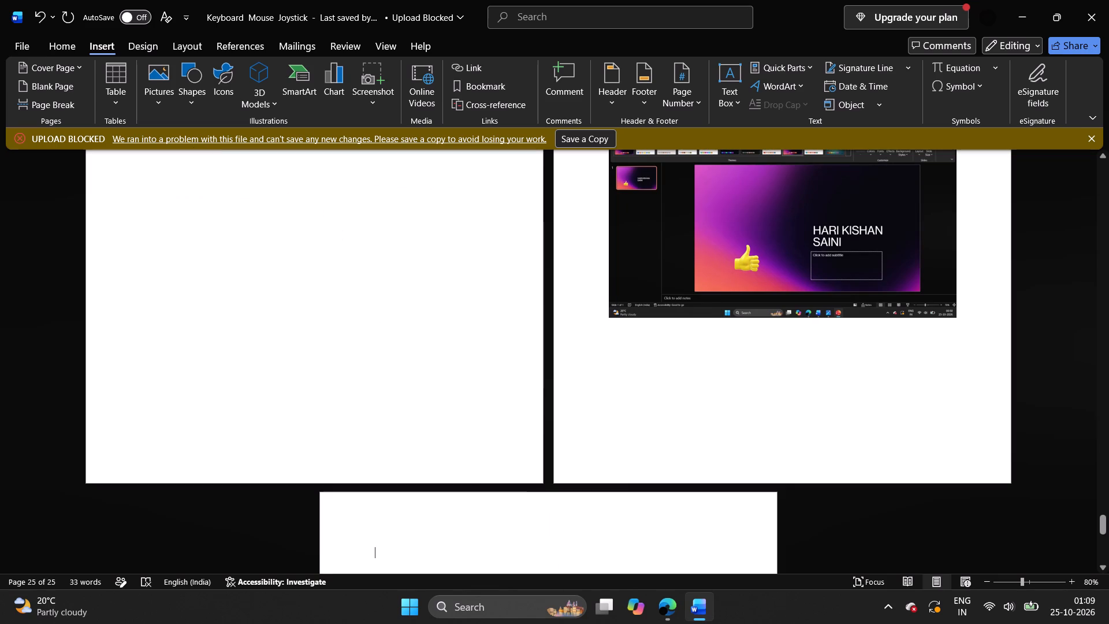
Paste the copied Mail app image onto the new last page and check its placement.
key(ctrl+v)
scroll(377, 315, up, 1)
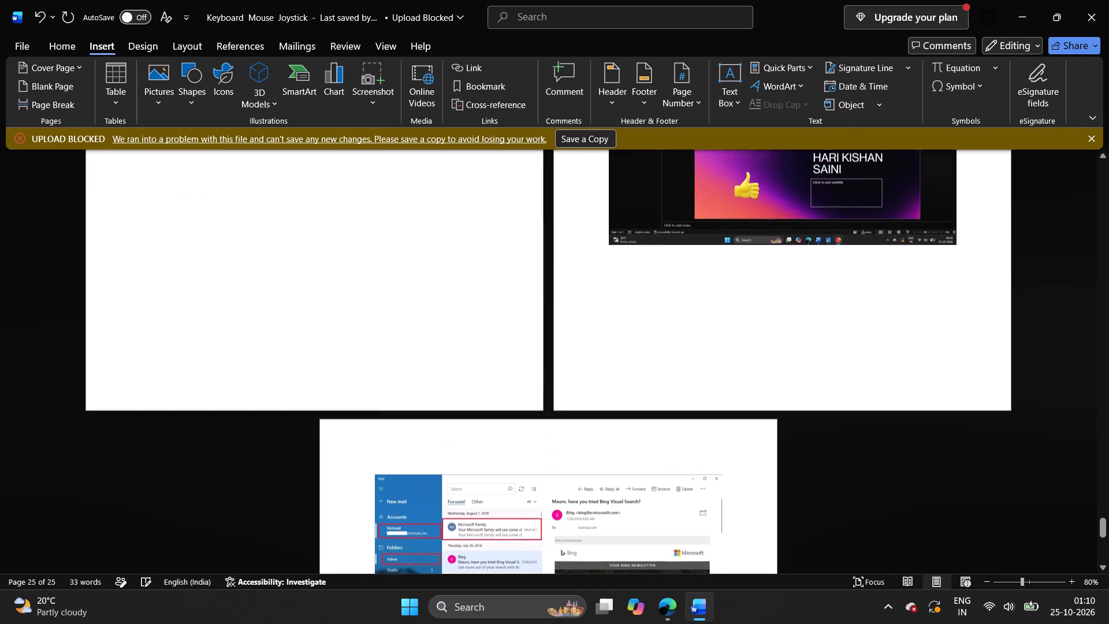
scroll(377, 315, up, 1)
scroll(377, 315, down, 3)
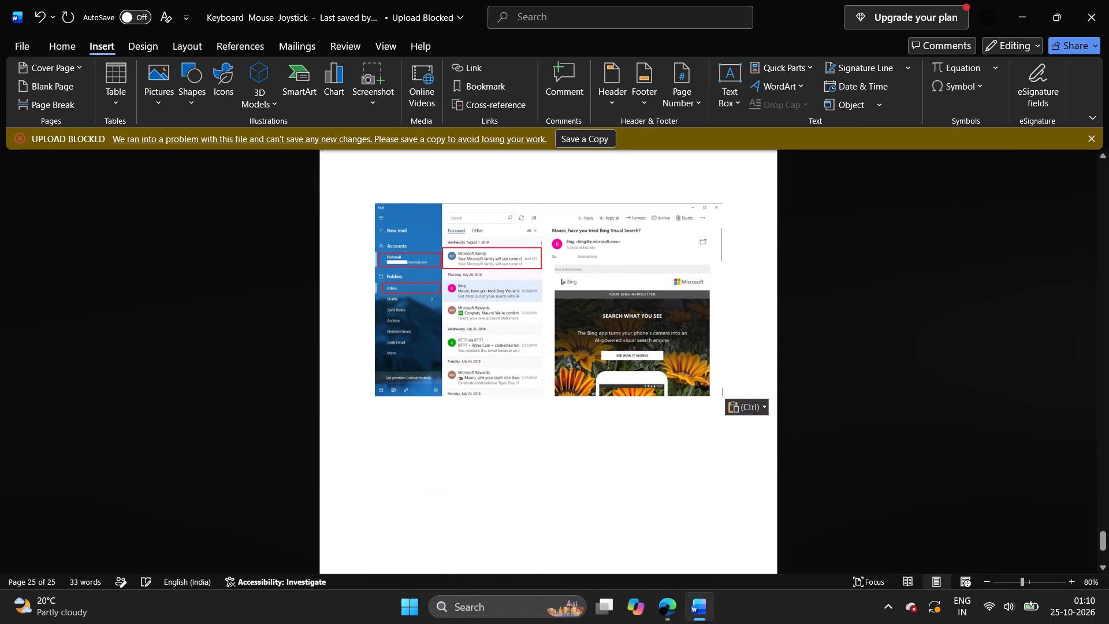
Add the caption "Email" below the Mail app image on the last page and start a new line after it.
click(411, 413)
click(411, 413)
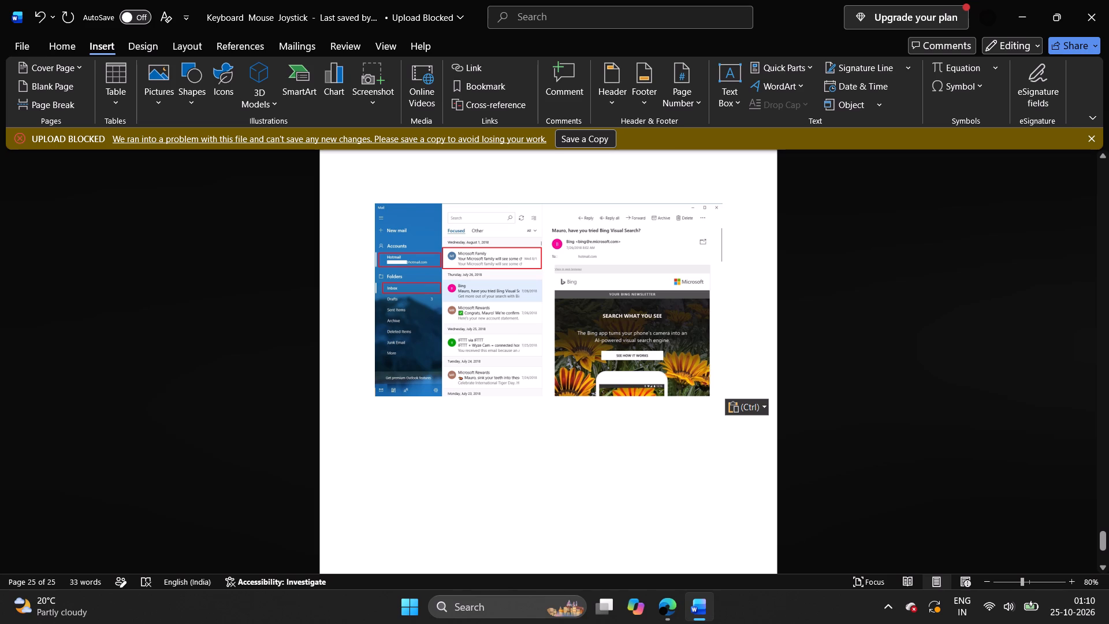
double_click(411, 413)
click(411, 413)
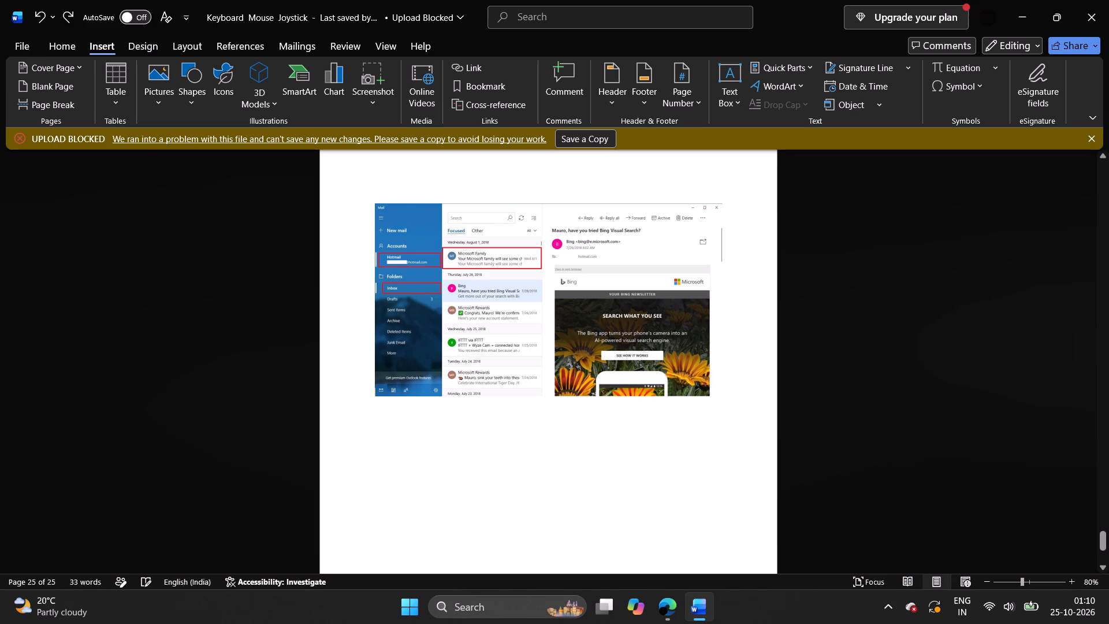
click(411, 413)
click(419, 414)
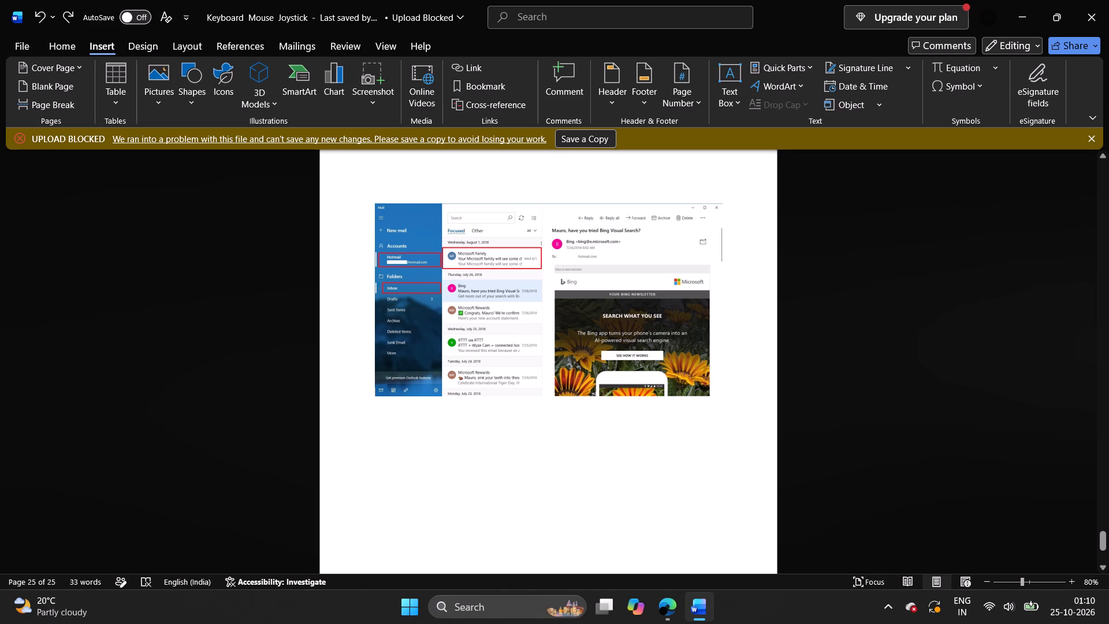
right_click(419, 414)
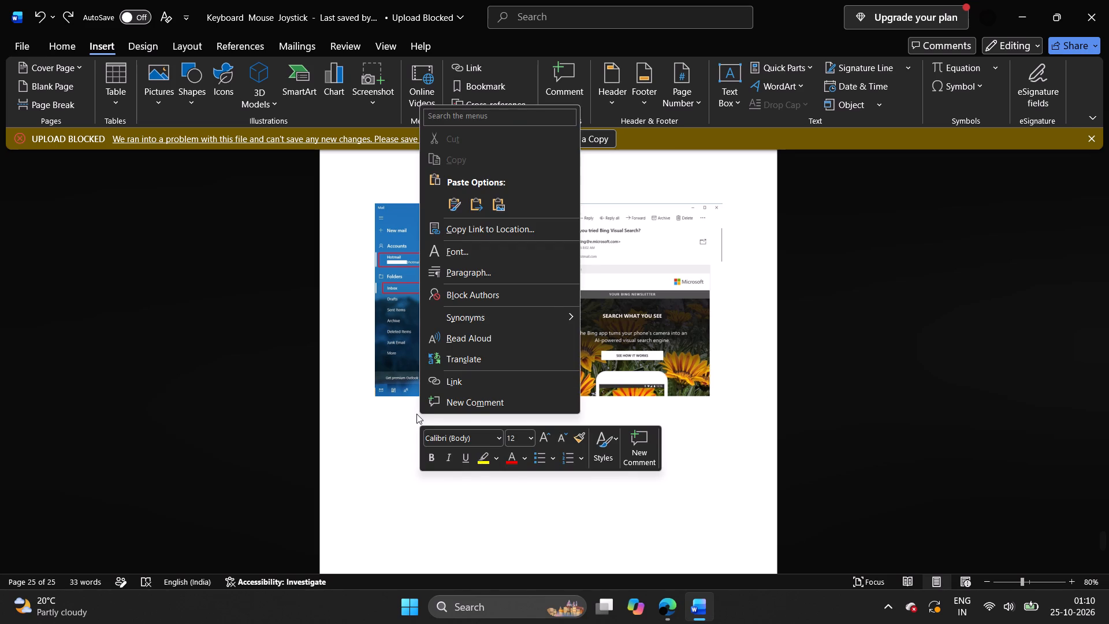
click(416, 414)
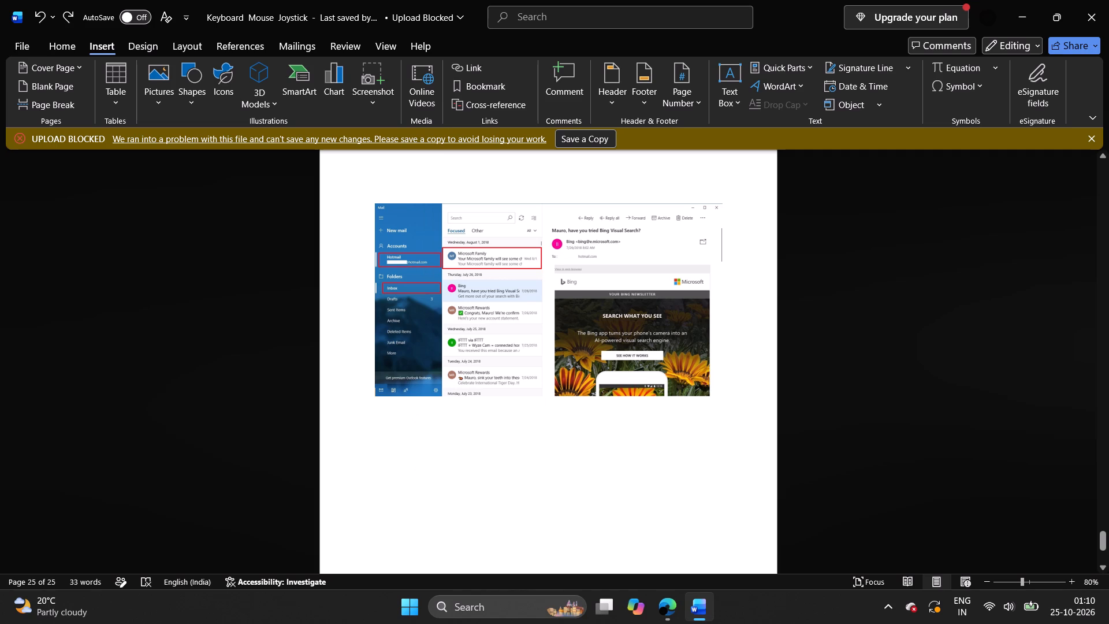
double_click(434, 426)
text(emaio)
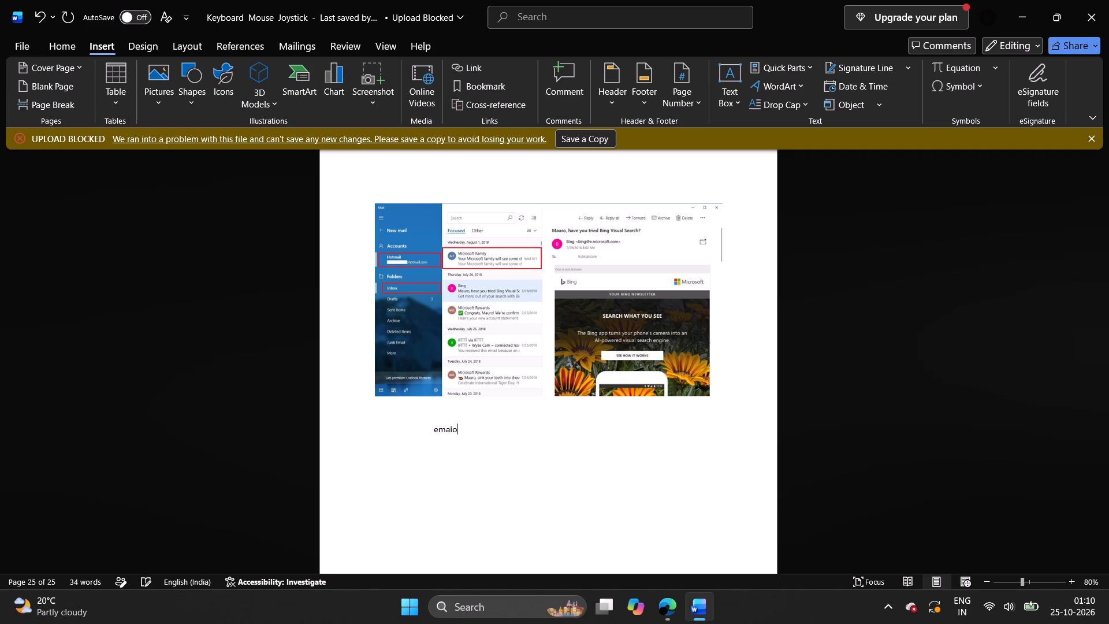
key(BackSpace)
key(l)
key(Return)
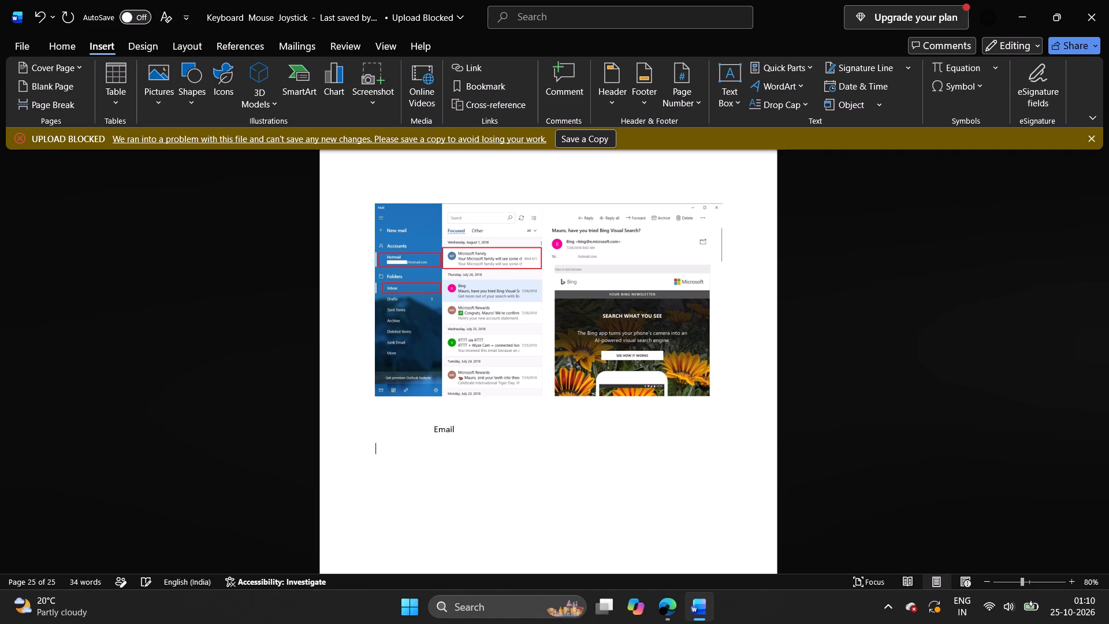
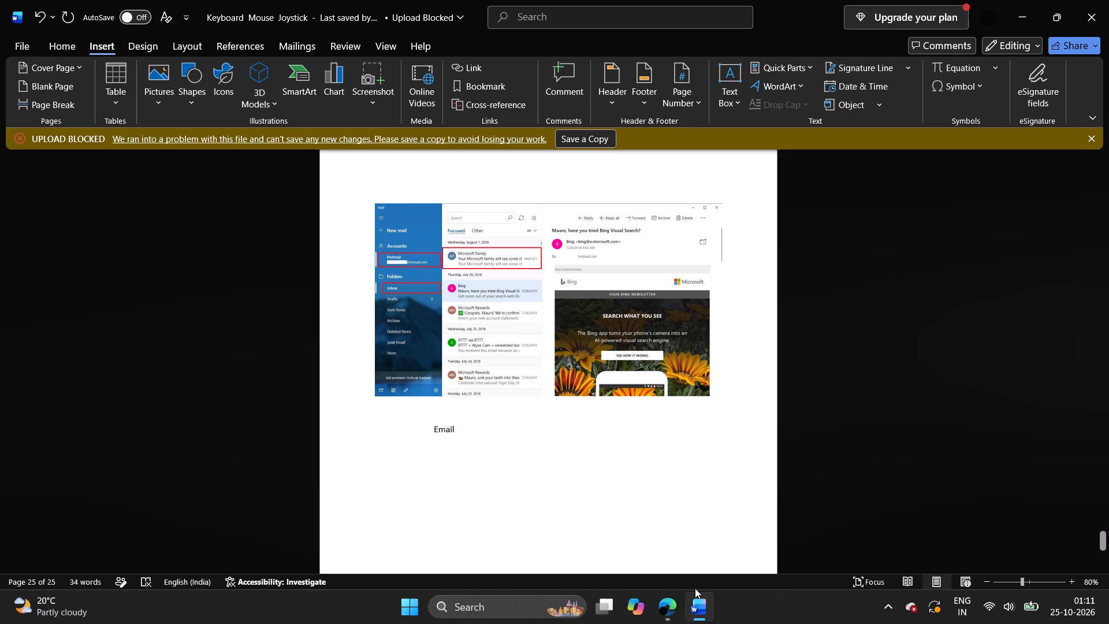
Switch to Edge, close the Mail app image preview and search Bing Images for "multimedia".
click(672, 608)
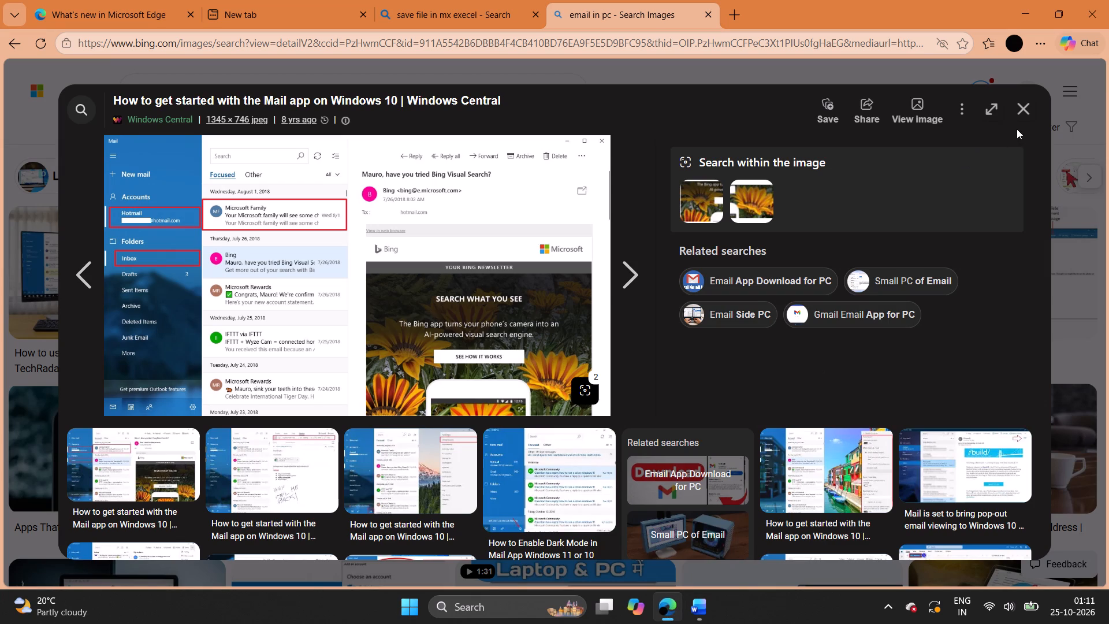
click(1026, 114)
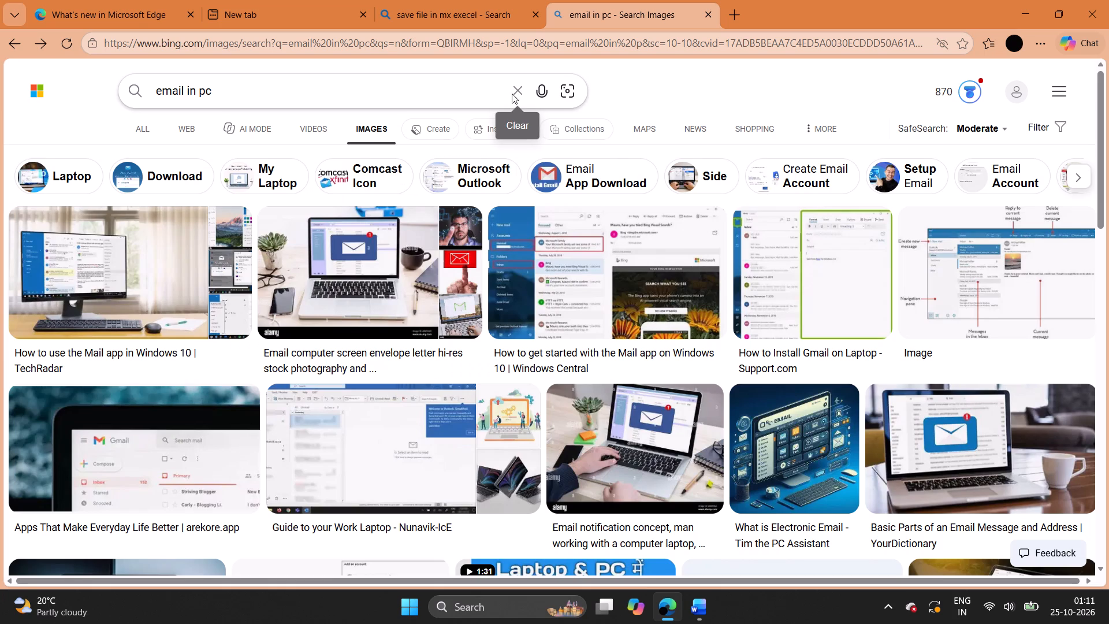
click(520, 88)
text(multimedia)
key(Return)
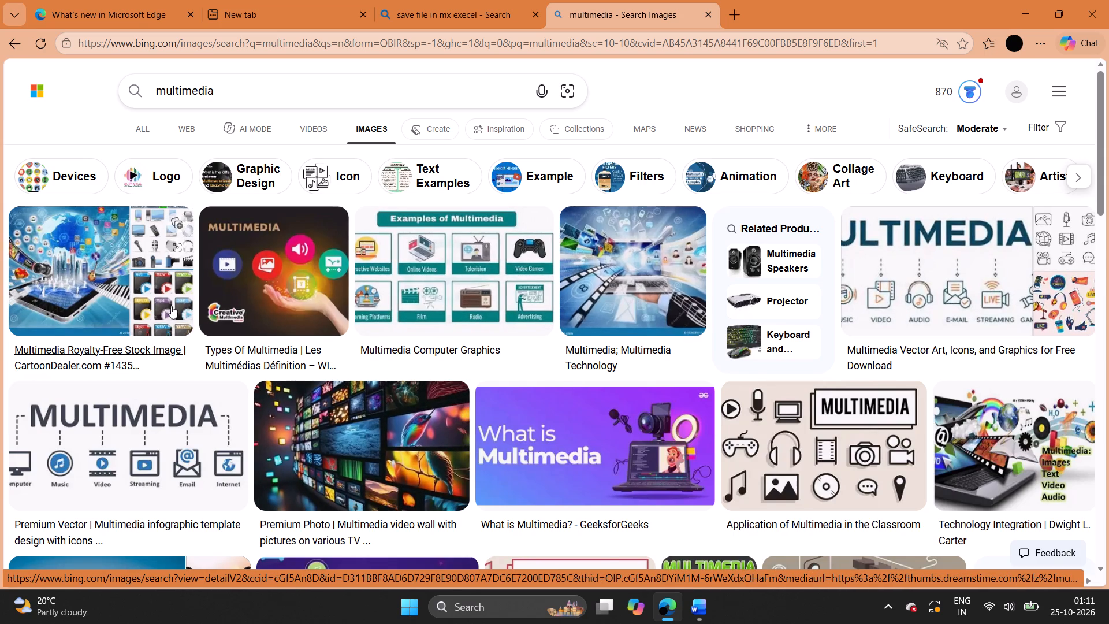
Copy the "Innovation Wallpapers" multimedia tablet image from the results and paste it below the "Email" caption in Word.
click(119, 284)
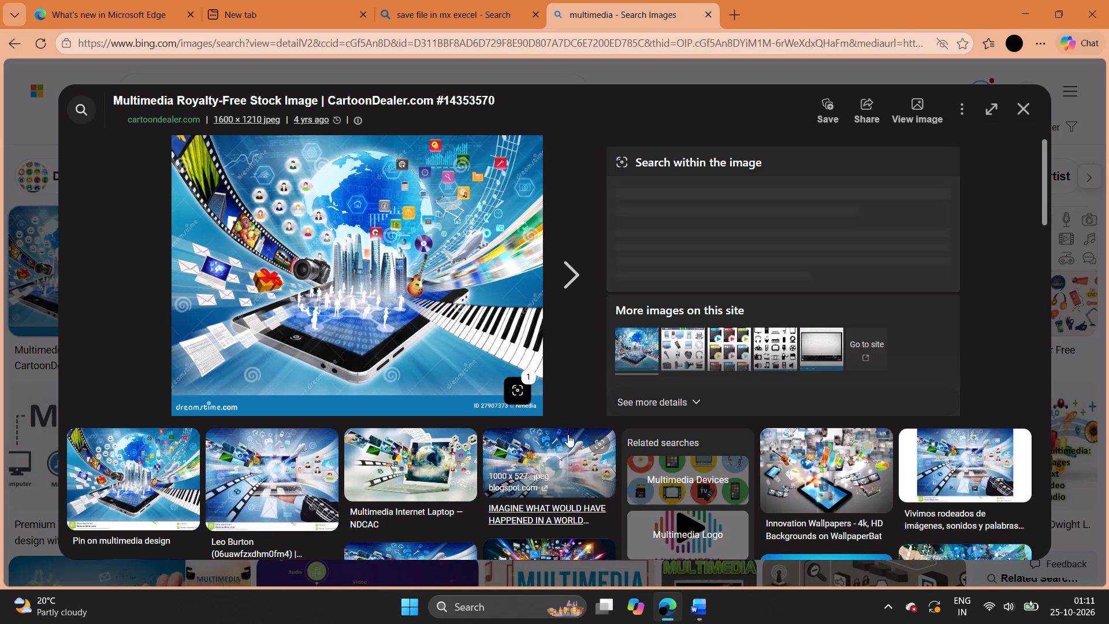
click(834, 470)
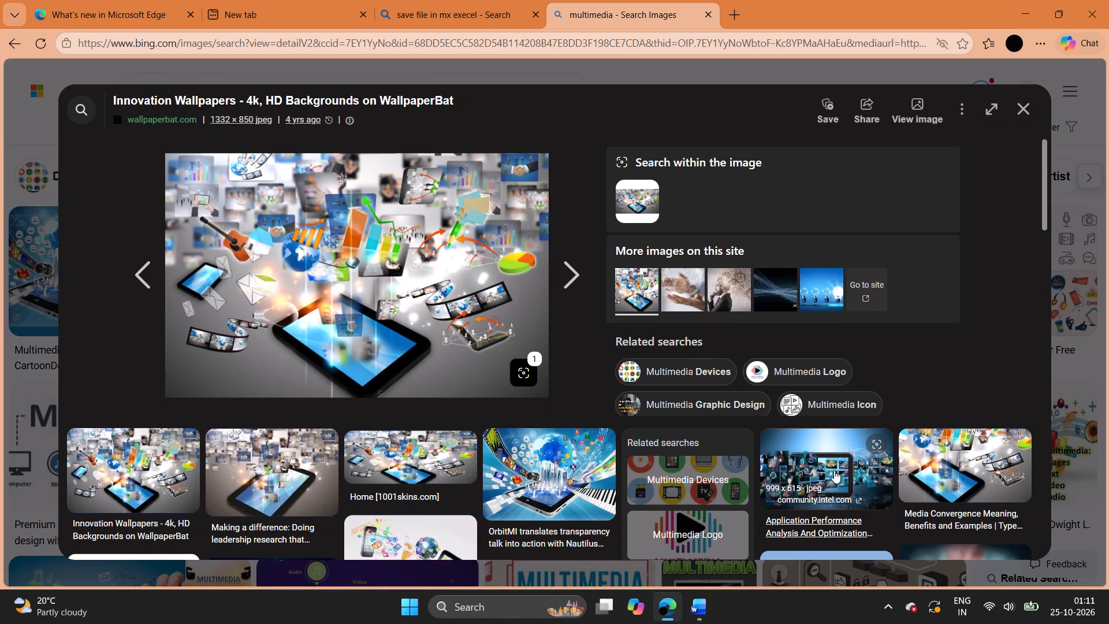
right_click(430, 280)
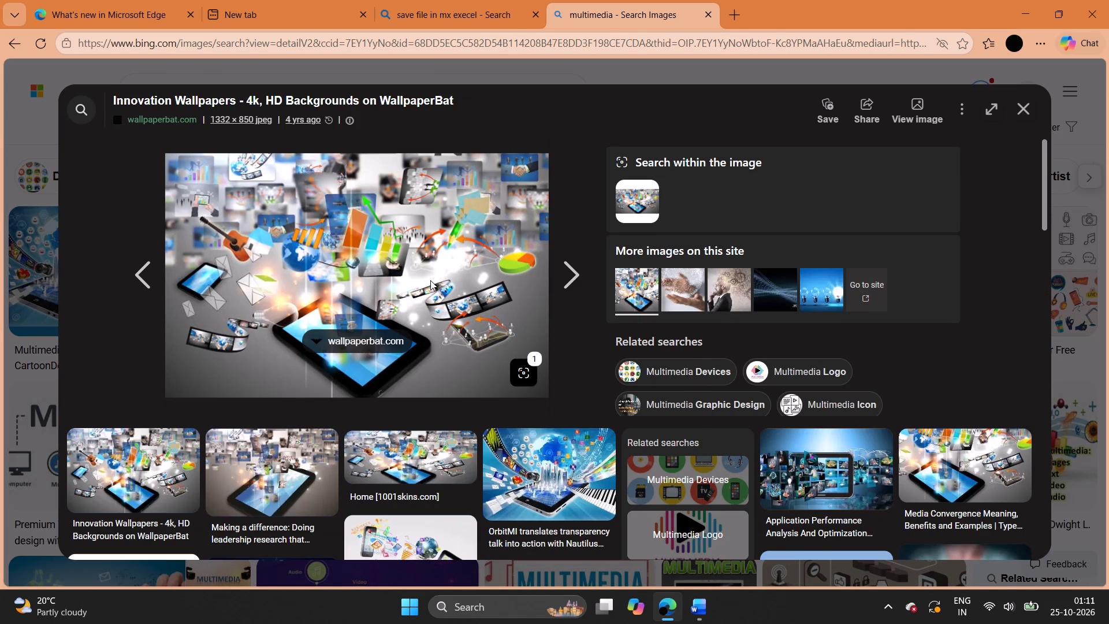
click(496, 352)
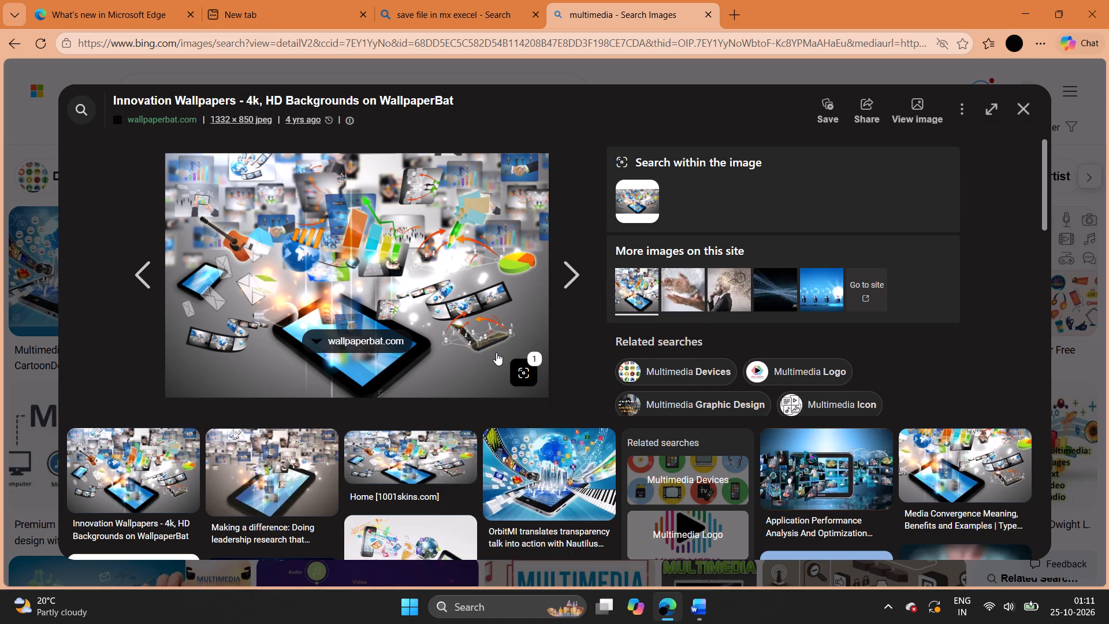
click(703, 611)
key(ctrl+v)
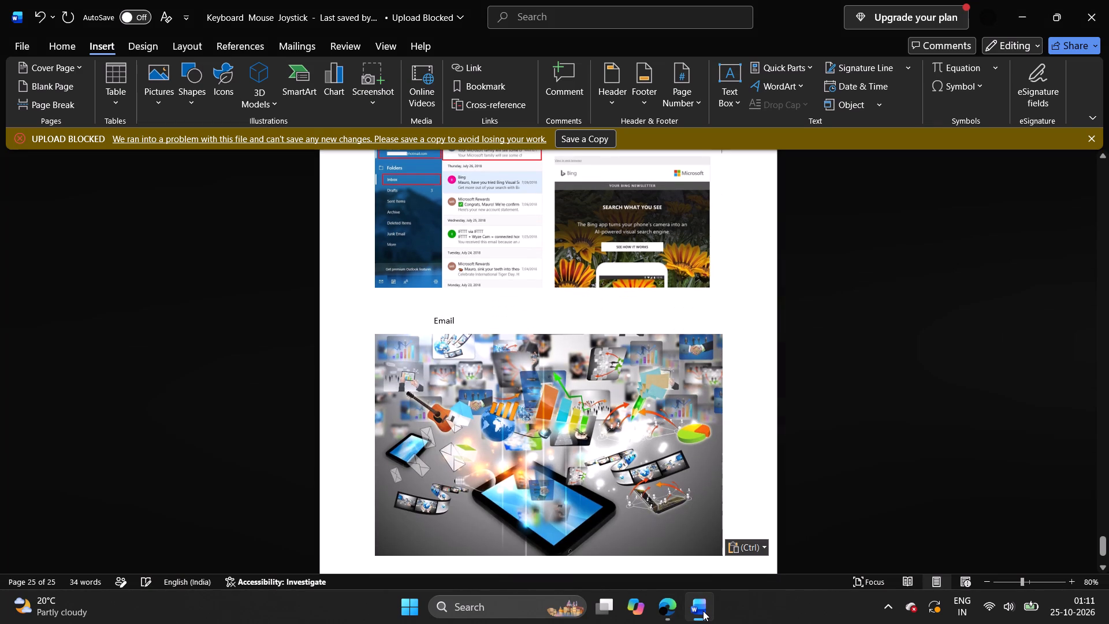
Add the caption "Multimedia" below the pasted tablet image and start a new line after it.
scroll(703, 611, down, 3)
click(493, 559)
double_click(493, 559)
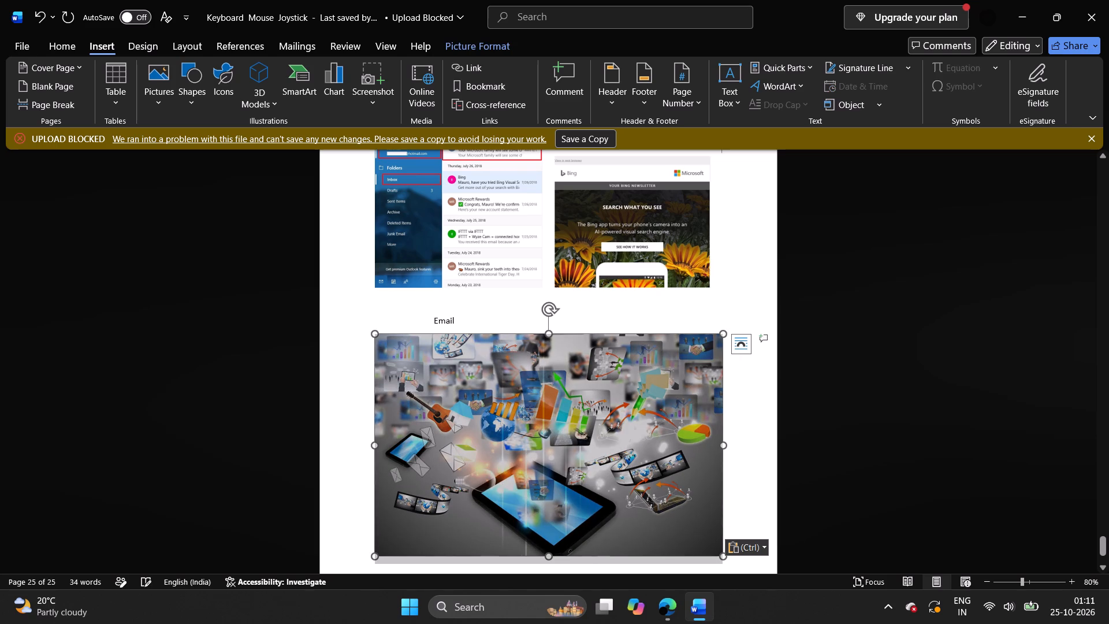
click(493, 559)
scroll(493, 559, down, 2)
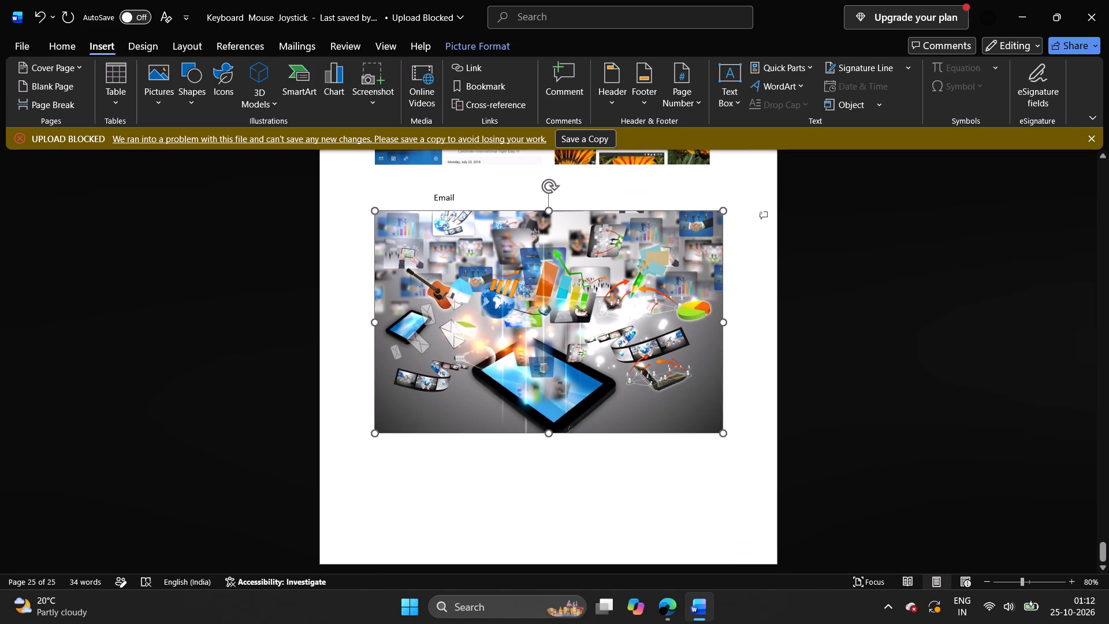
click(440, 478)
double_click(440, 478)
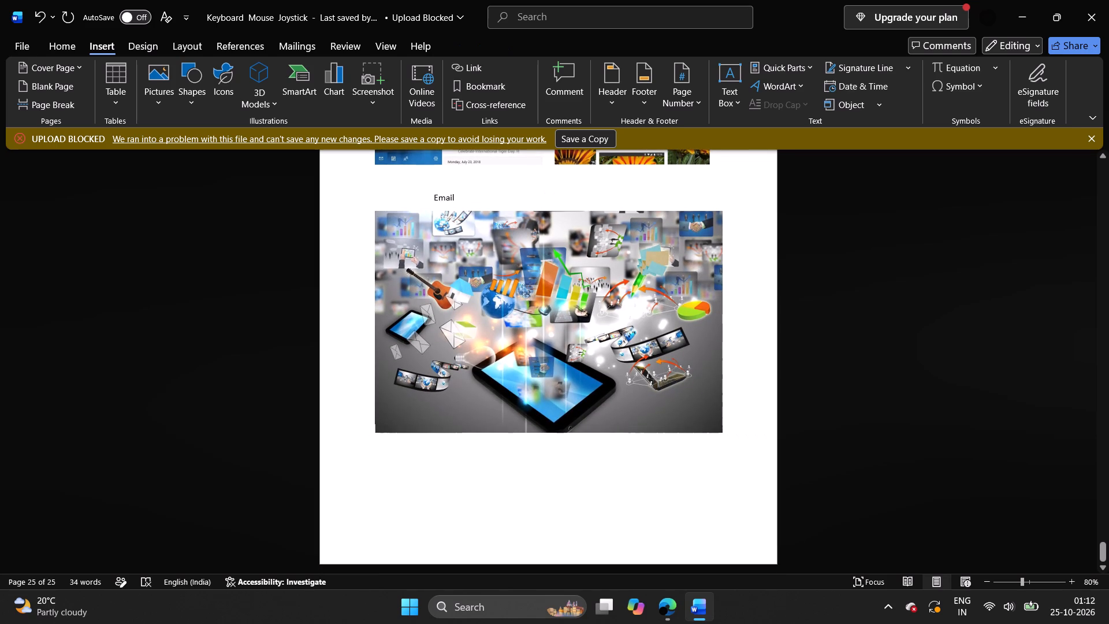
text(multimedia)
key(Return)
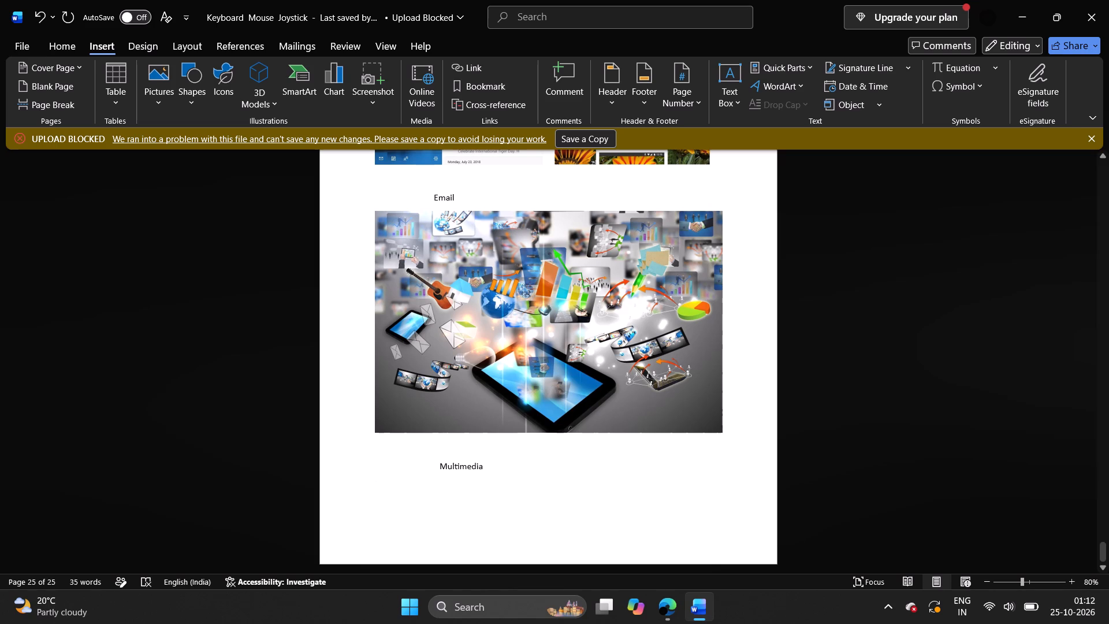
Return to Edge, close the image preview and search Bing Images for "myFaves".
click(667, 603)
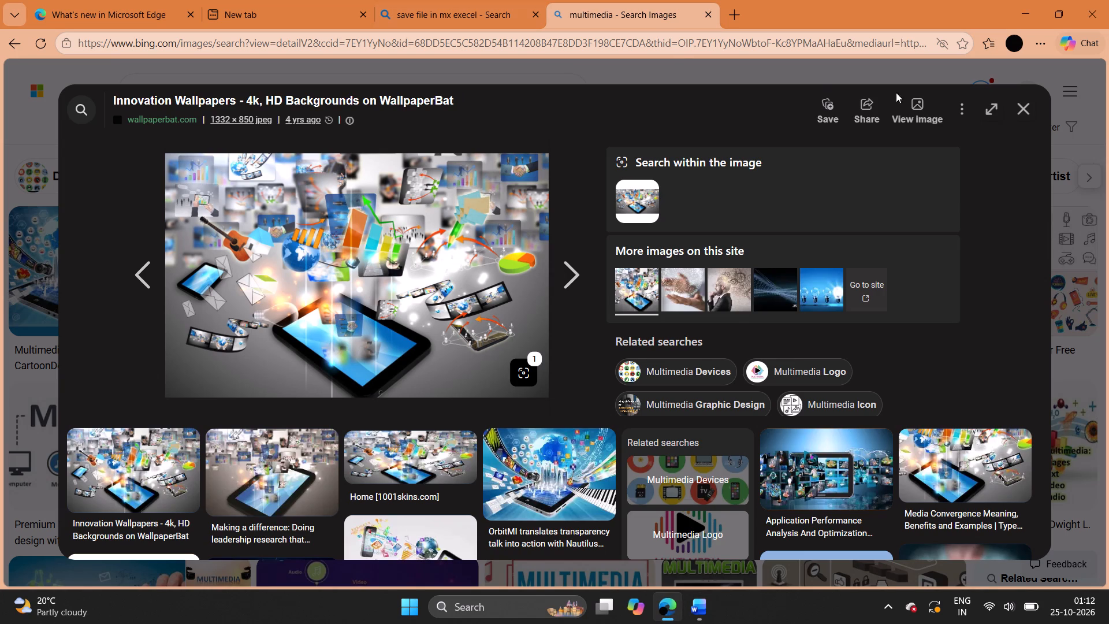
click(1024, 111)
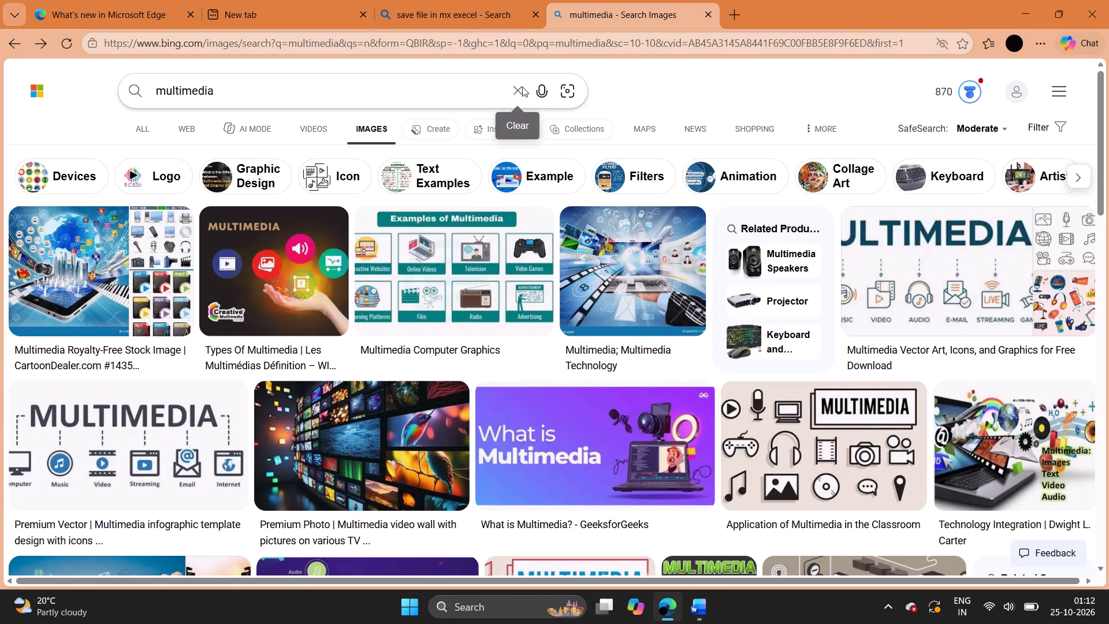
click(518, 86)
text(my)
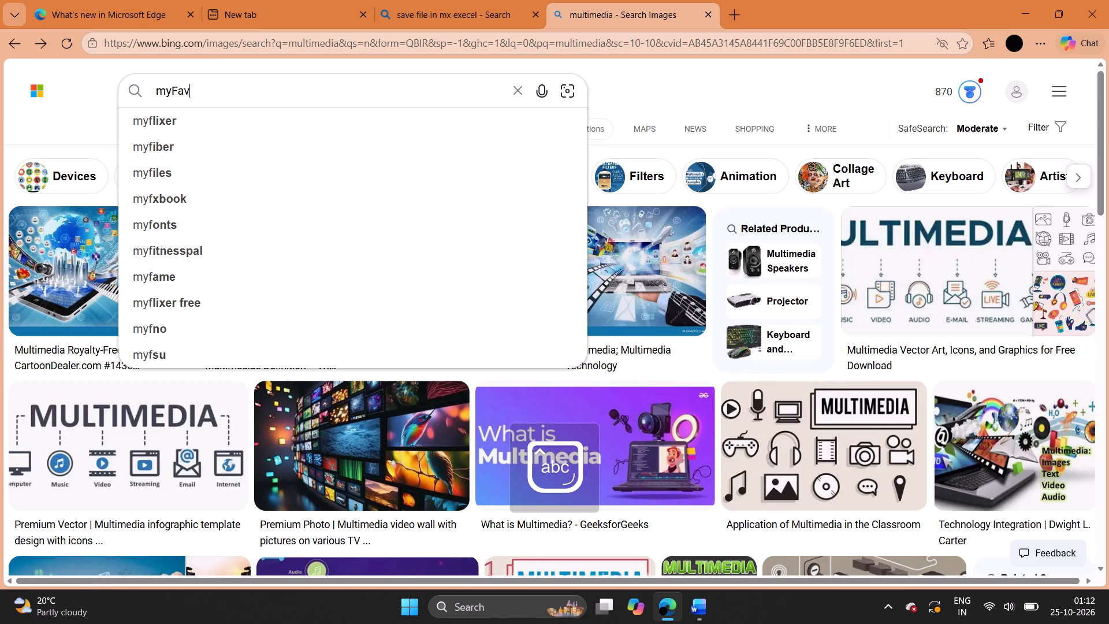
key(e)
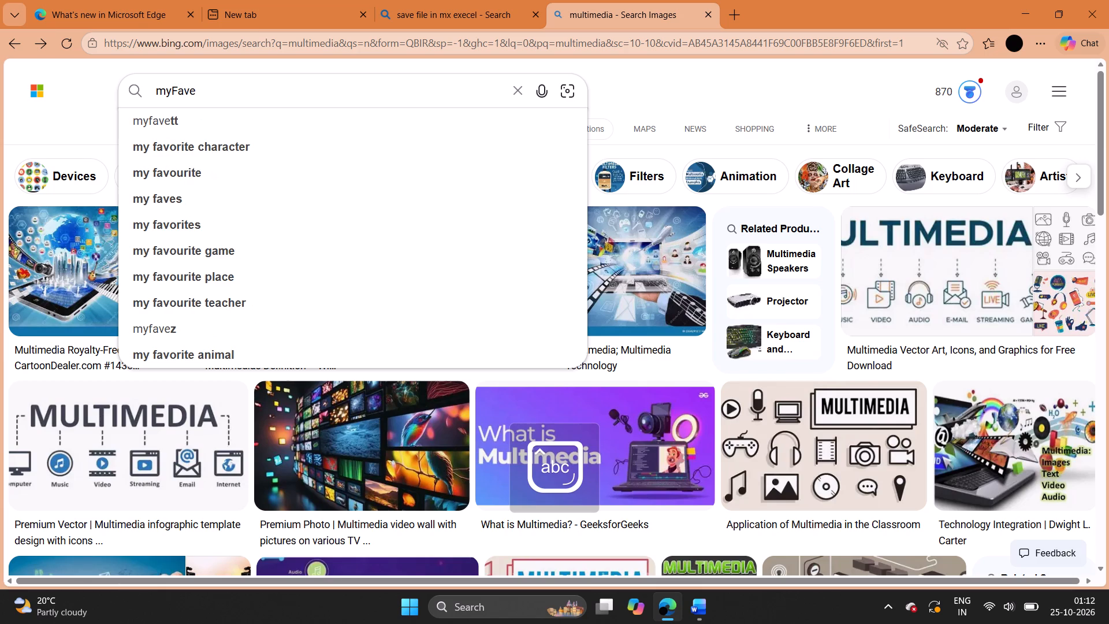
key(s)
key(Return)
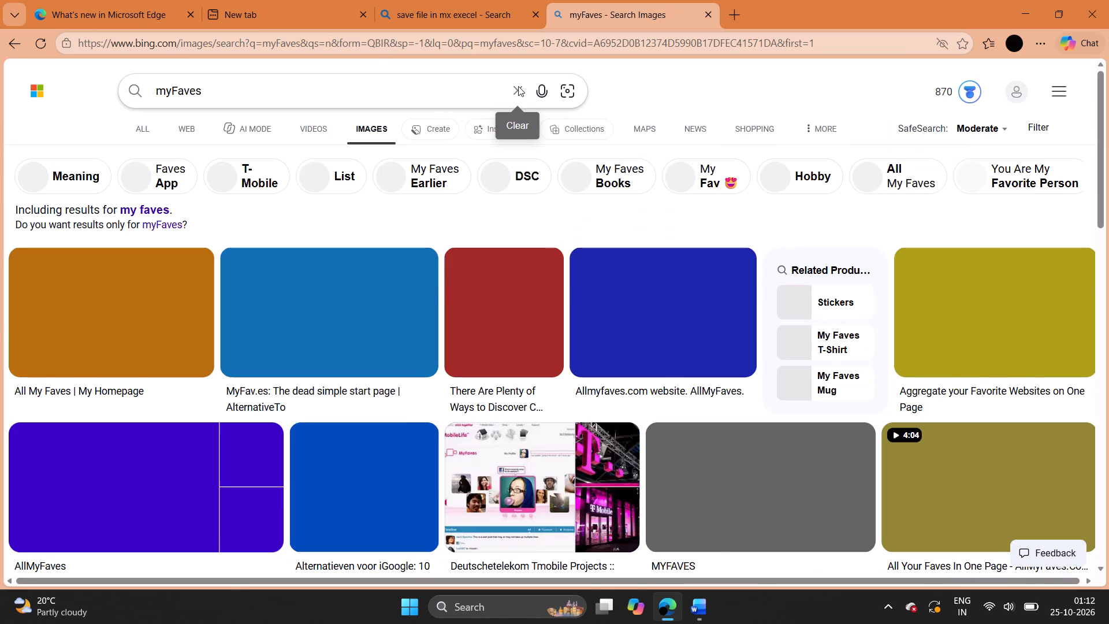
Compare the AllMyFaves previews and copy the Sixty and Me image titled "There Are Plenty of Ways to Discover Cool Sites".
click(509, 315)
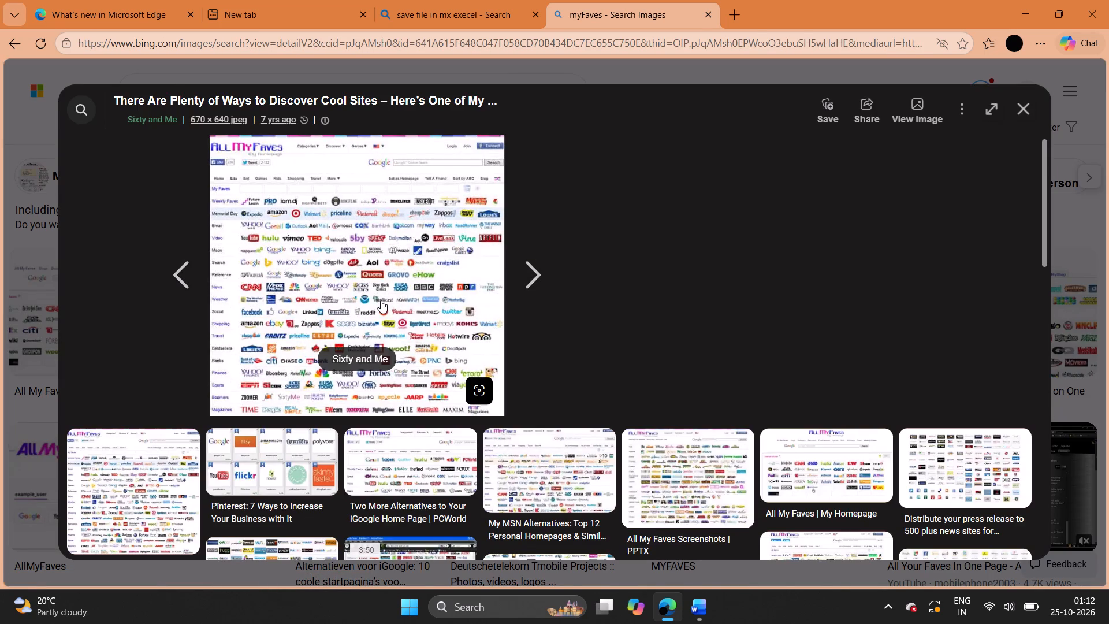
click(381, 300)
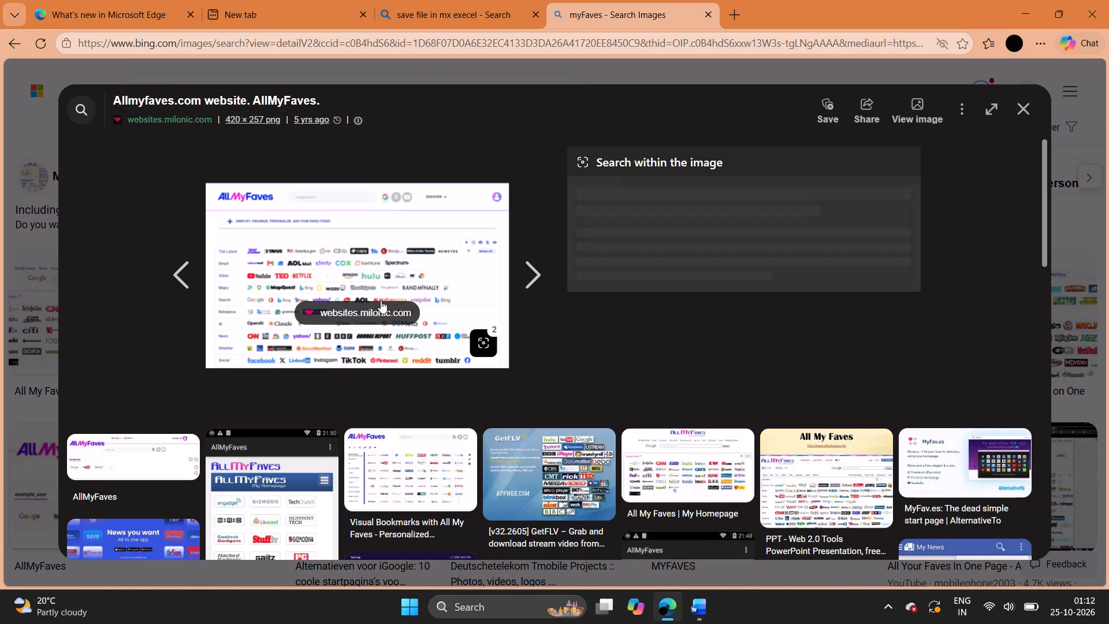
click(184, 270)
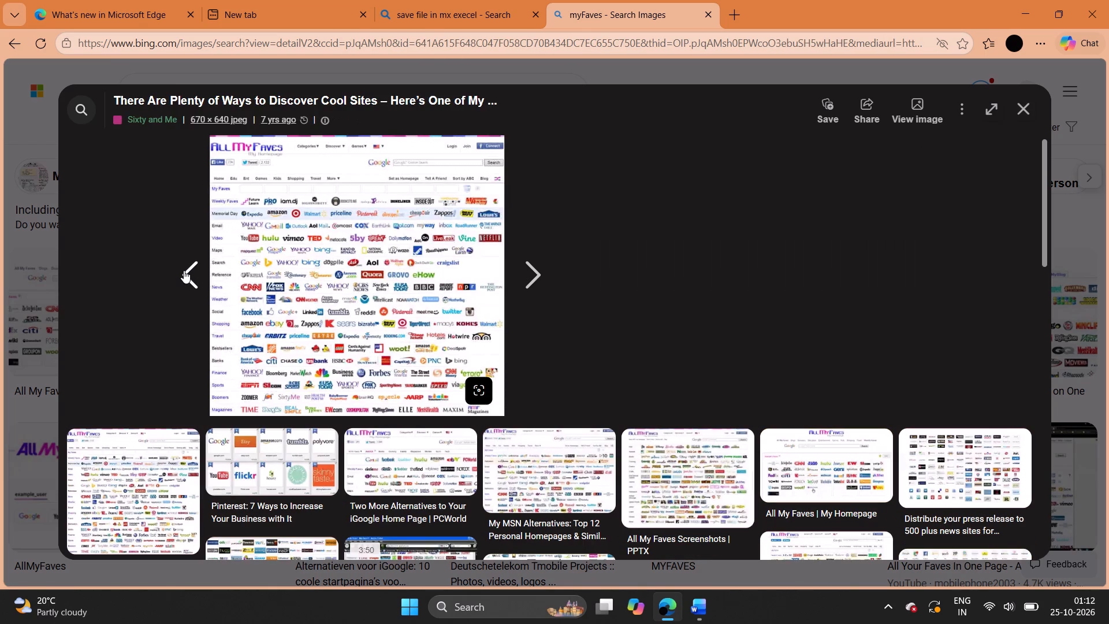
click(330, 275)
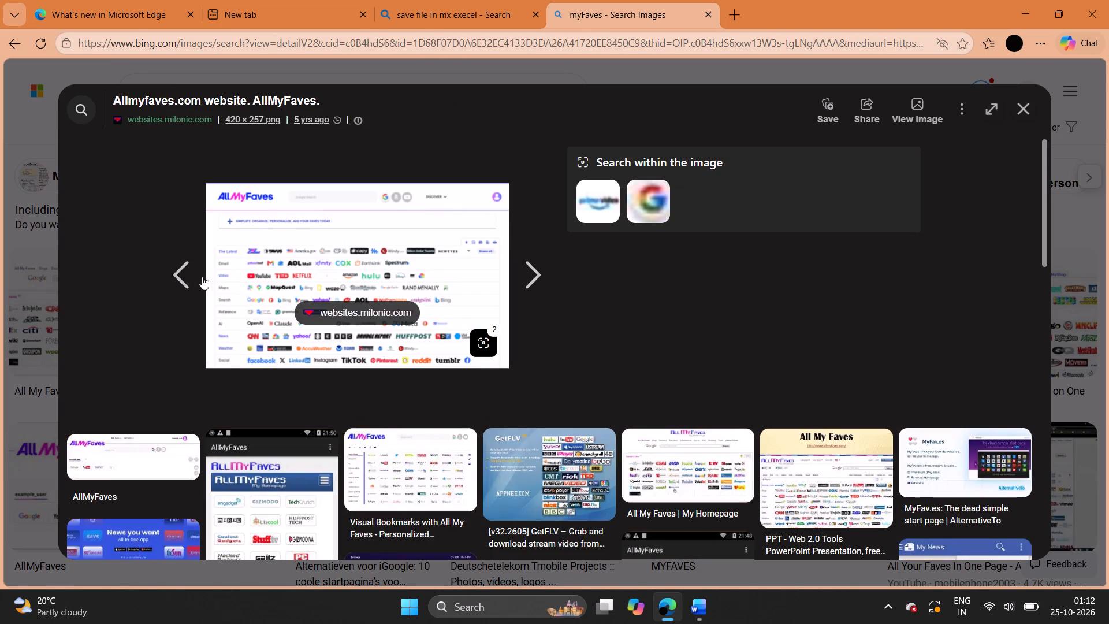
click(186, 276)
right_click(304, 268)
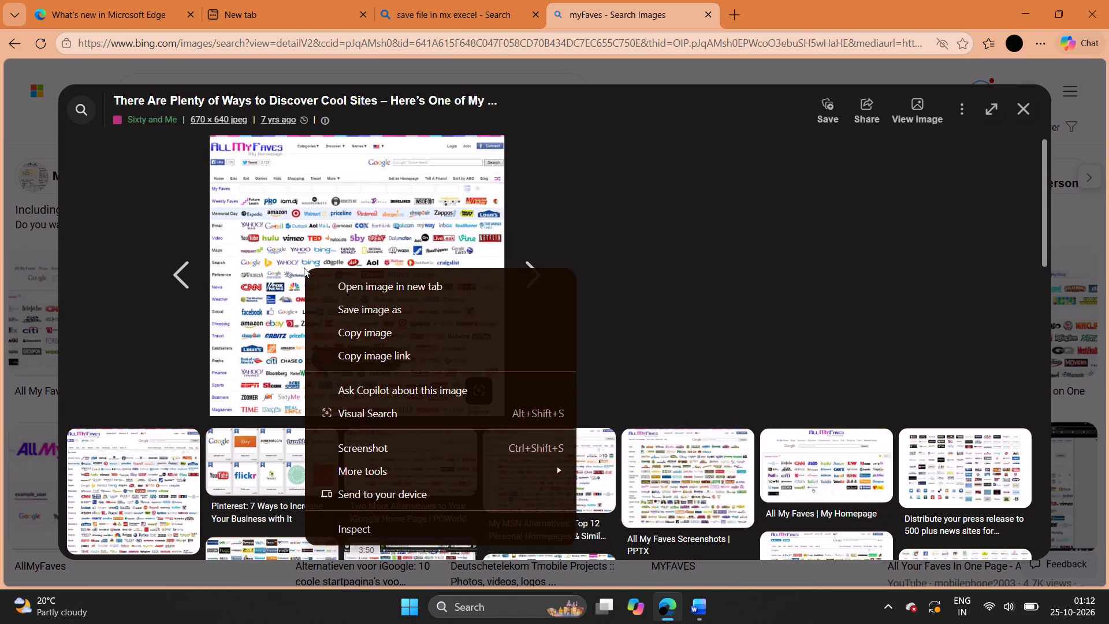
click(380, 337)
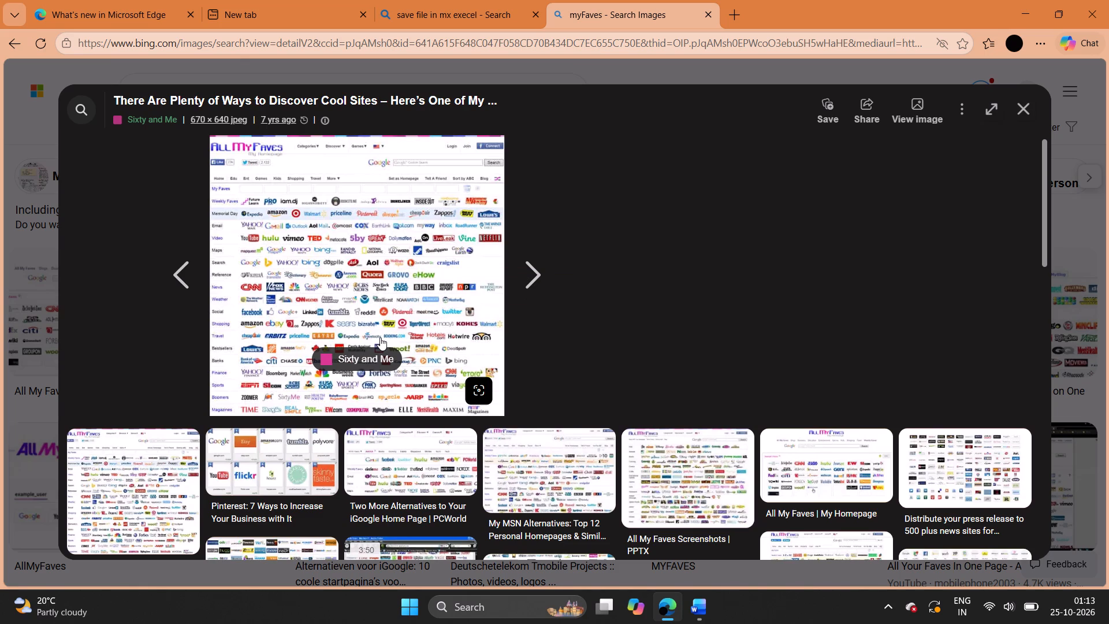
Paste the copied AllMyFaves image after the "Multimedia" caption in Word and start a new line below the image.
click(704, 615)
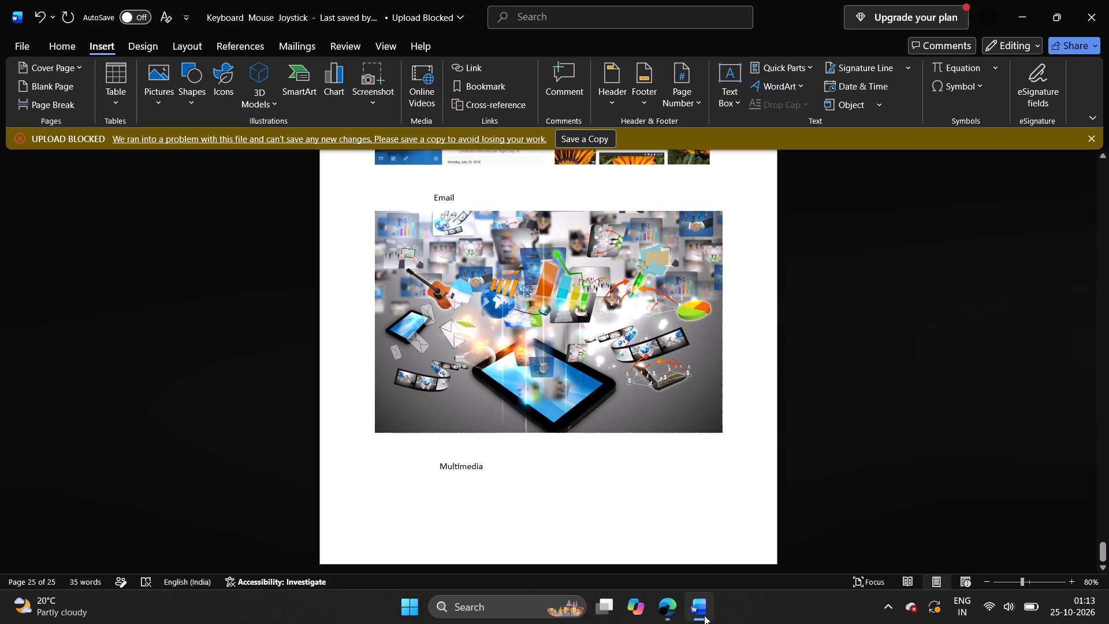
key(ctrl+v)
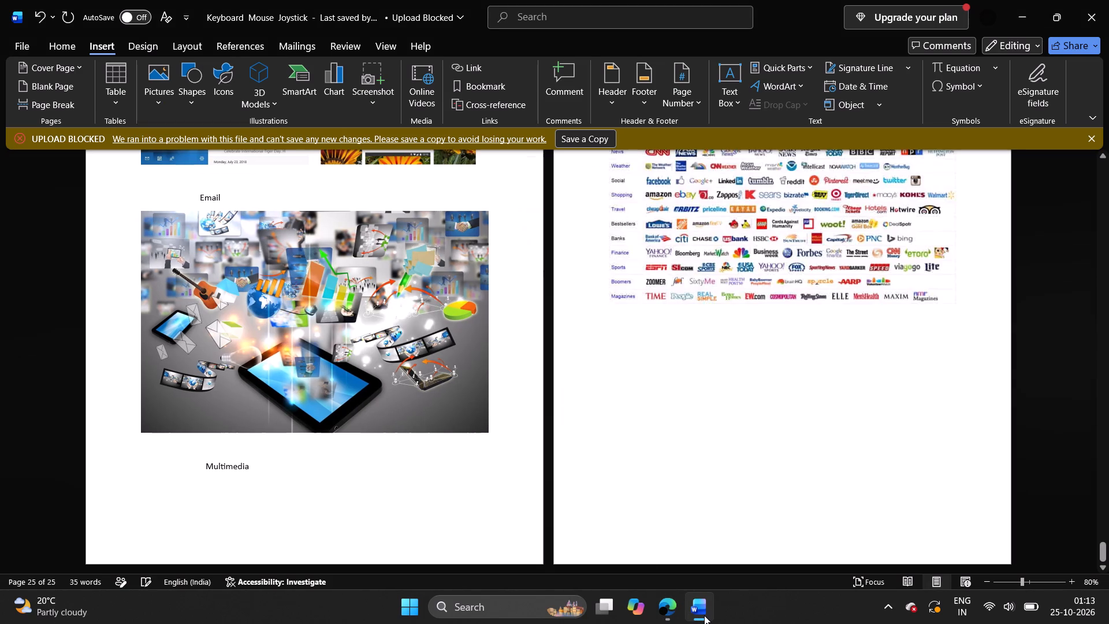
scroll(704, 615, up, 1)
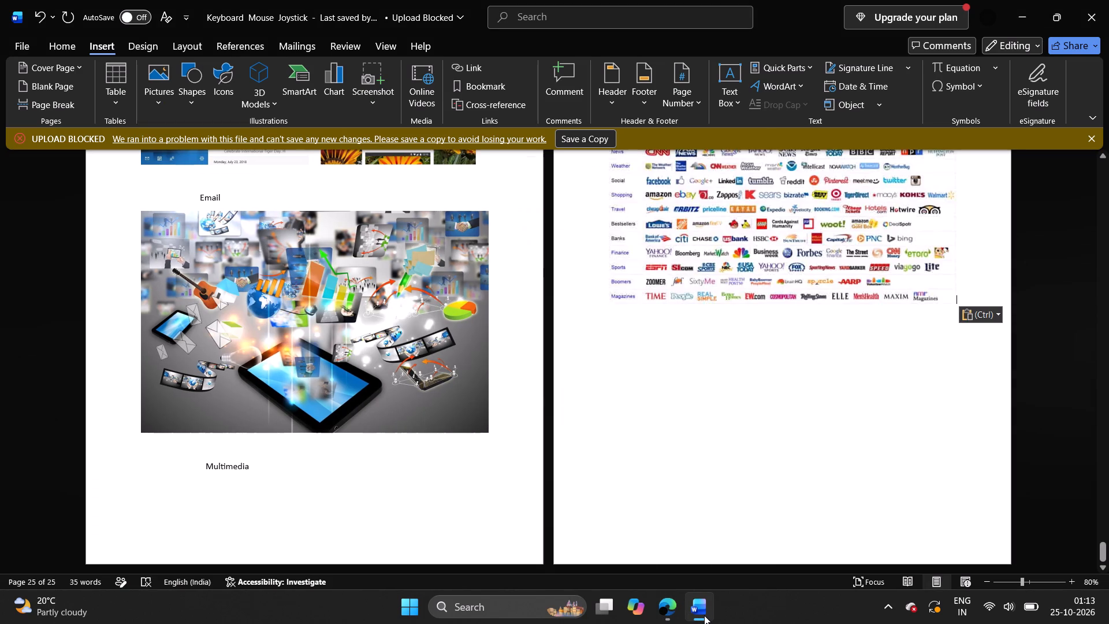
click(691, 378)
click(947, 484)
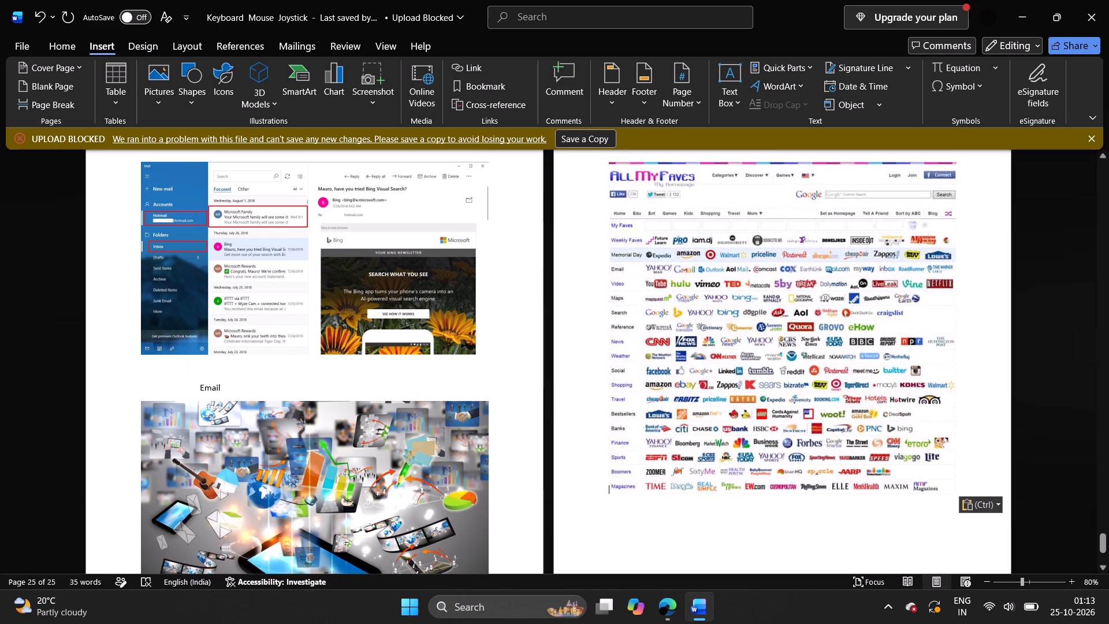
click(968, 478)
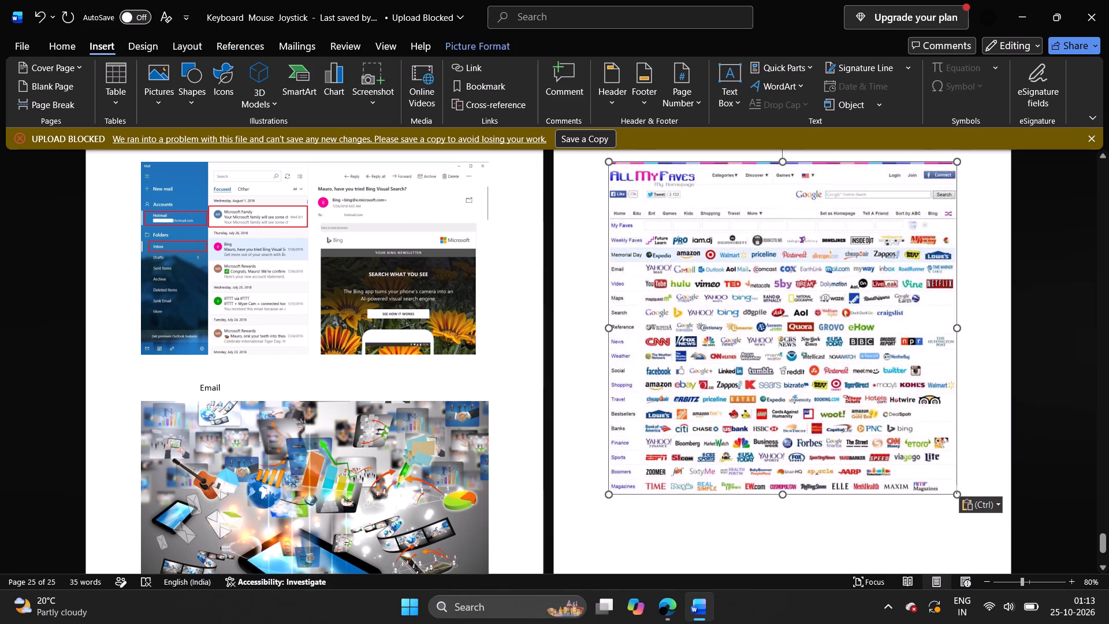
key(Return)
scroll(968, 478, down, 3)
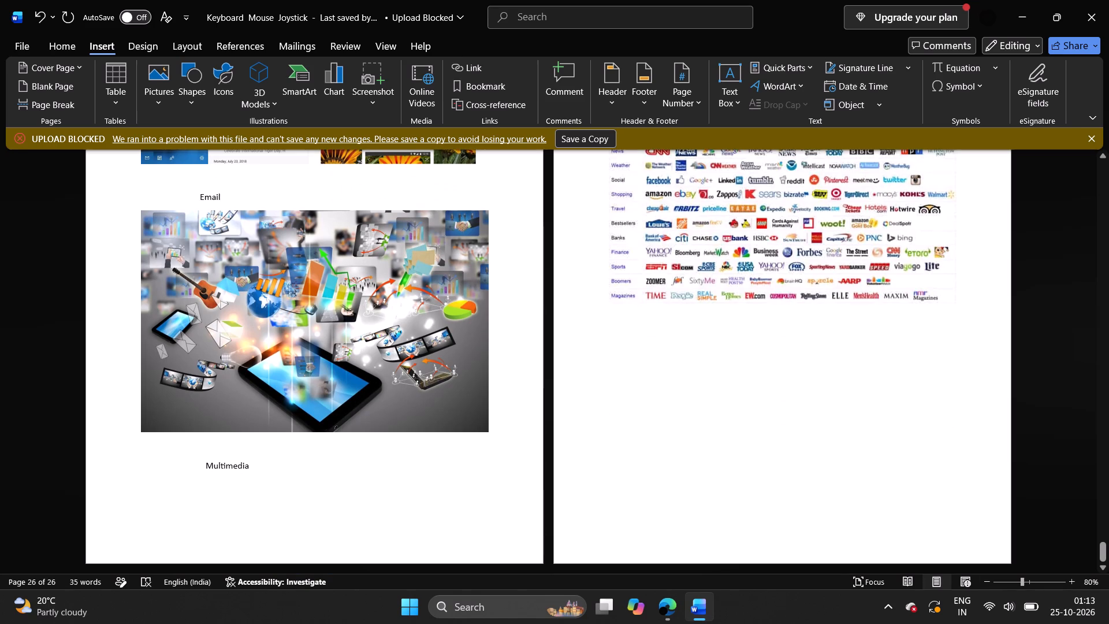
Return to Edge, close the AllMyFaves preview and search Bing Images for "laser jet printer".
click(668, 608)
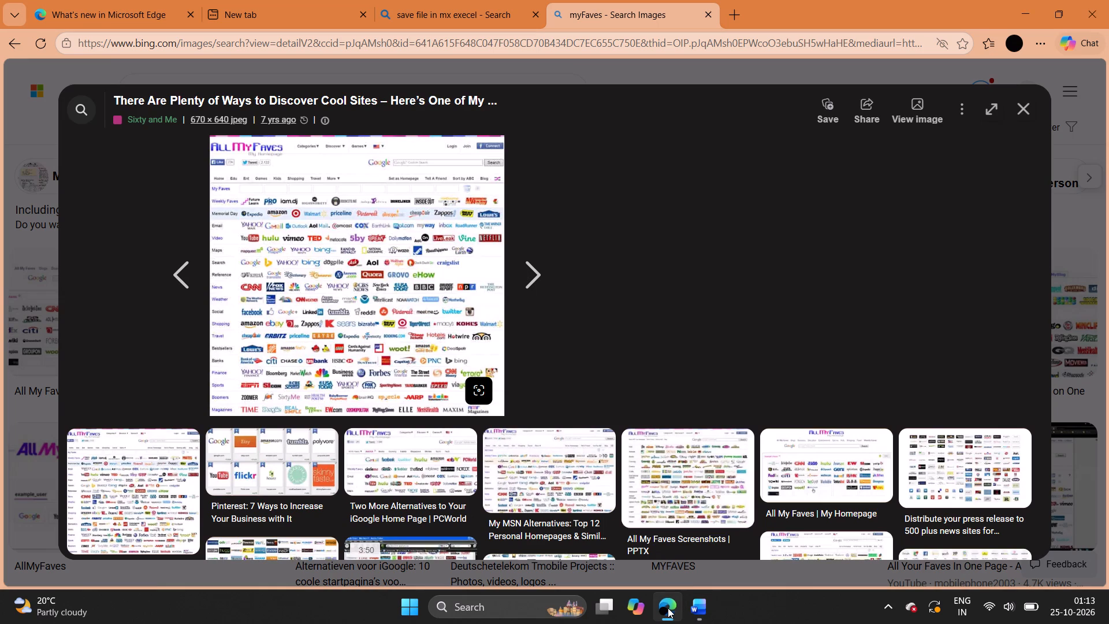
click(1029, 105)
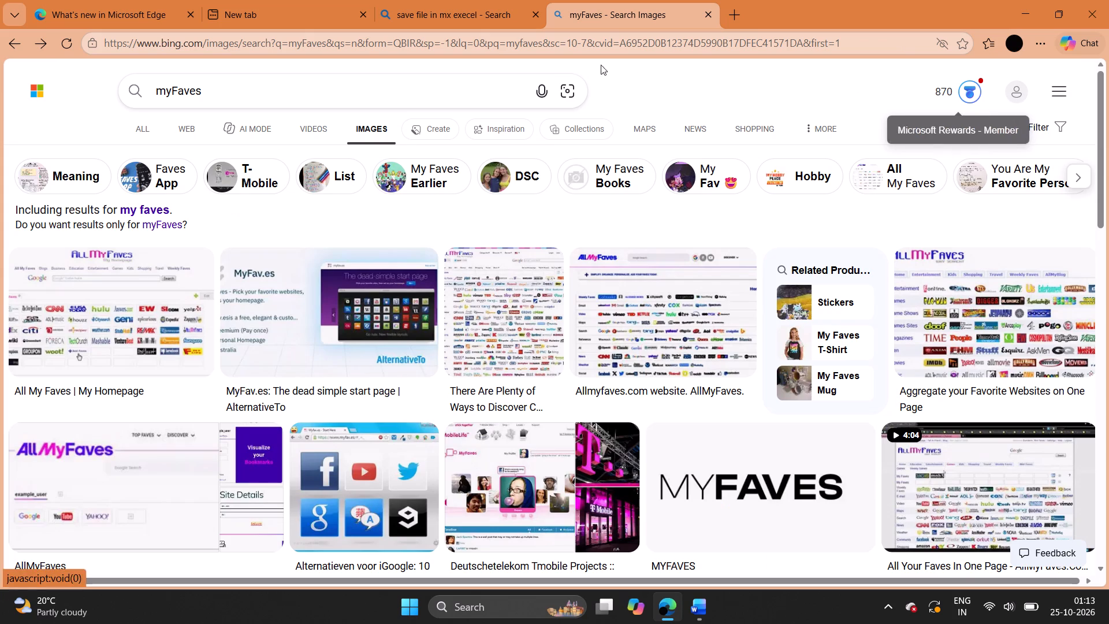
click(520, 89)
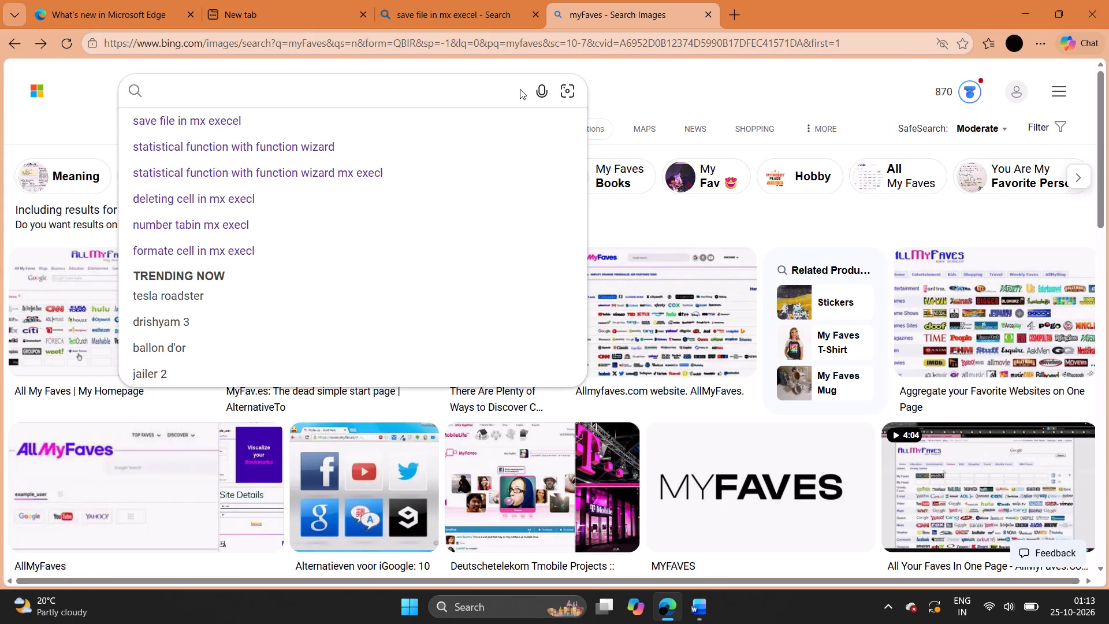
text(lae)
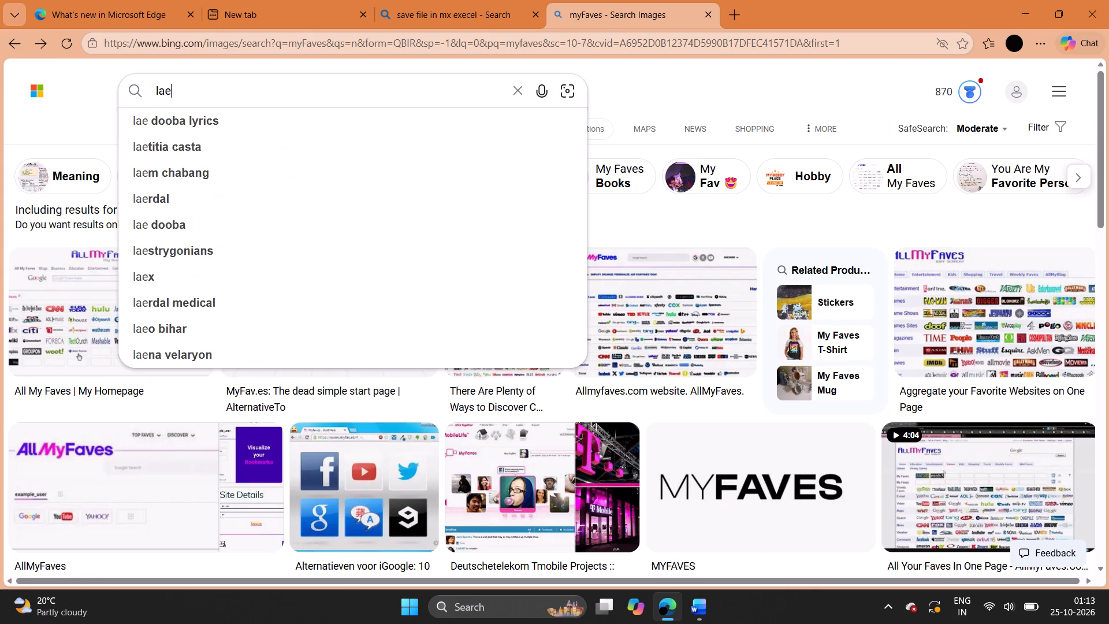
key(BackSpace)
text(ser jet)
key(space)
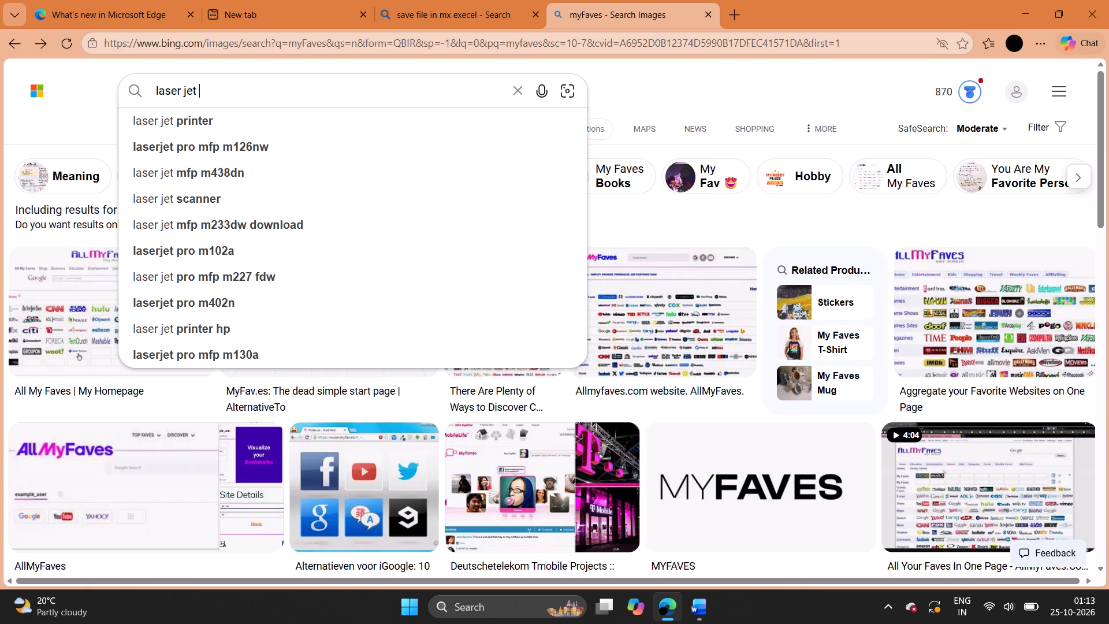
text(printer)
key(Return)
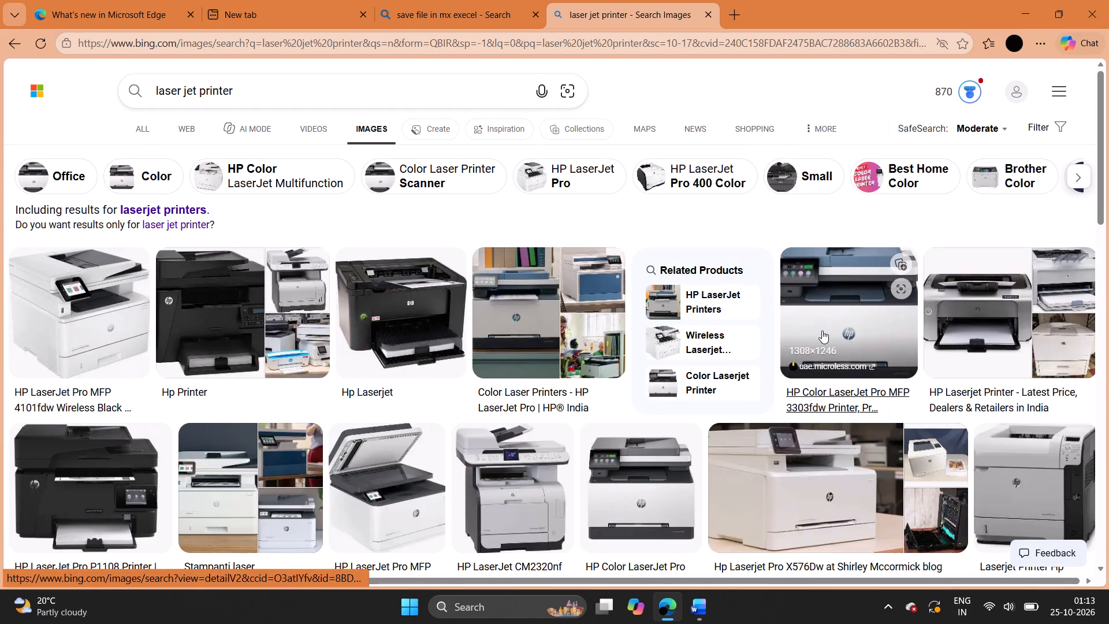
Browse the printer previews and copy the Computer Choice image titled "HP LaserJet Pro MFP 3103fdw Printer".
scroll(247, 366, down, 1)
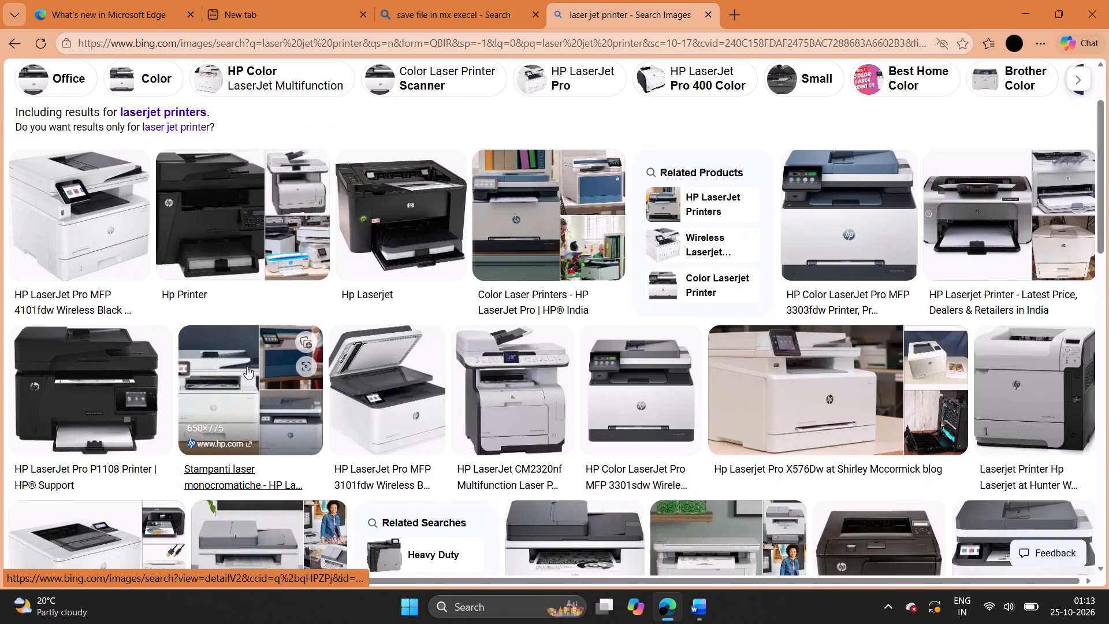
scroll(247, 366, down, 1)
click(362, 380)
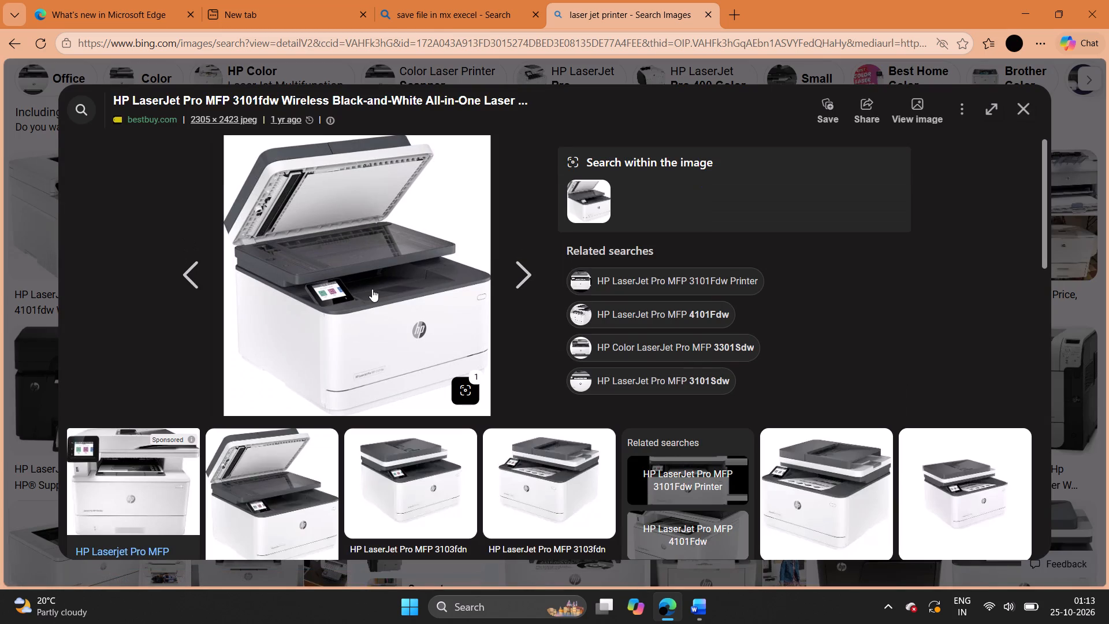
click(812, 473)
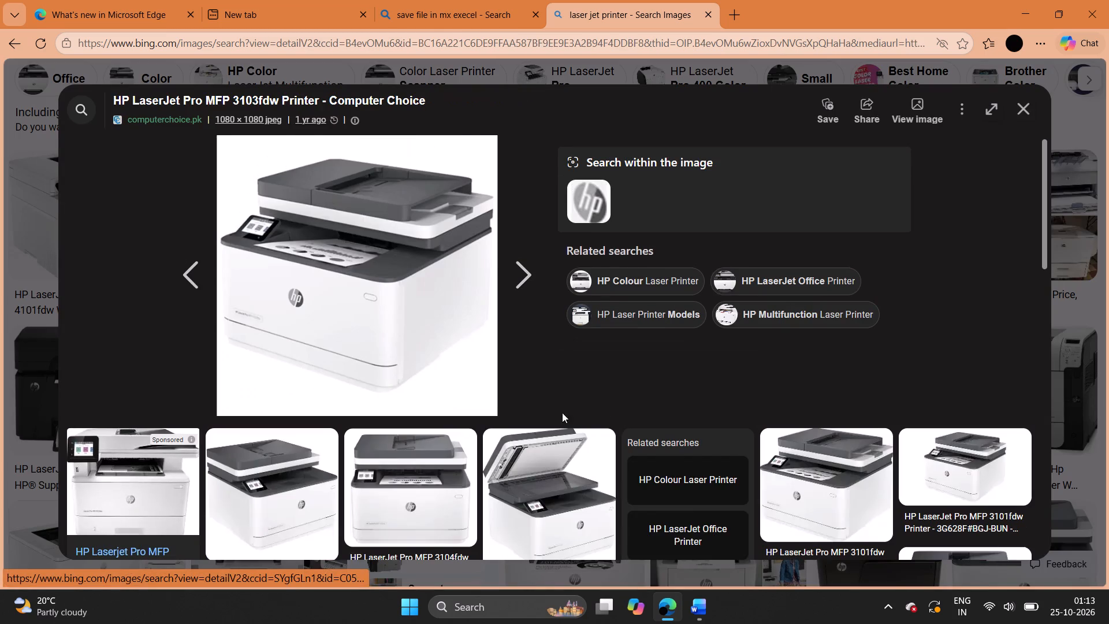
right_click(360, 316)
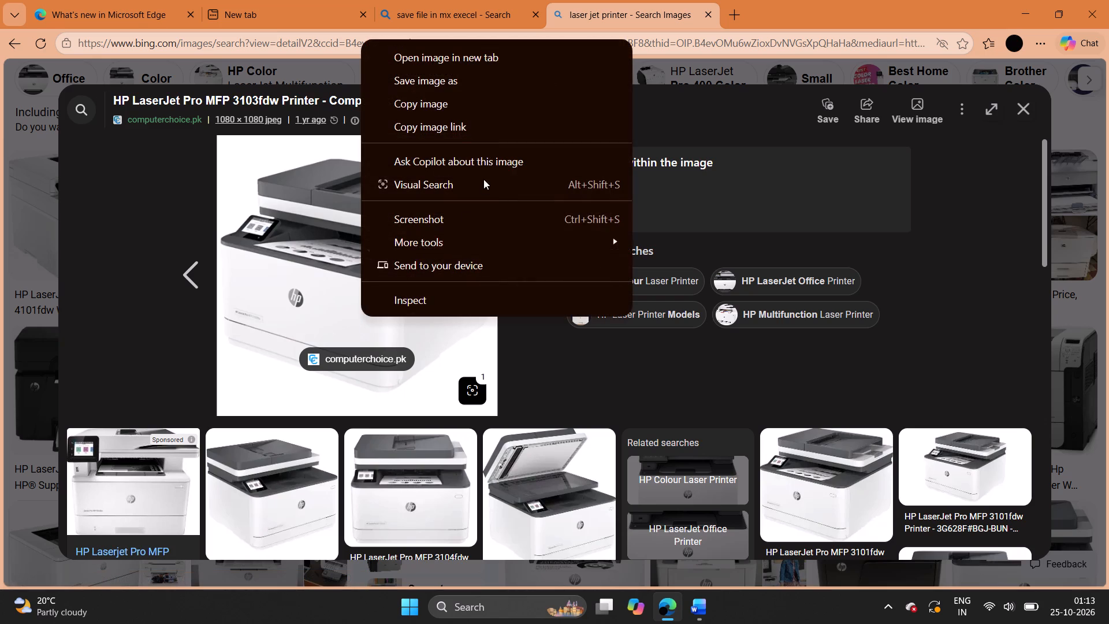
click(429, 101)
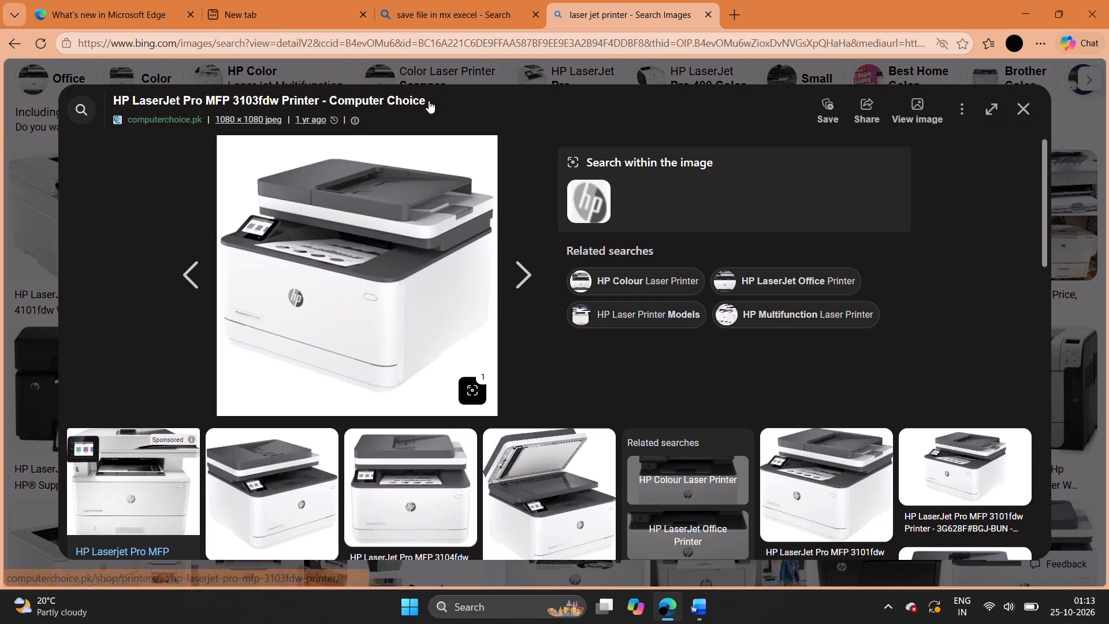
Paste the copied printer image below the AllMyFaves image in Word and shrink it proportionally to about 60% of its size.
click(695, 605)
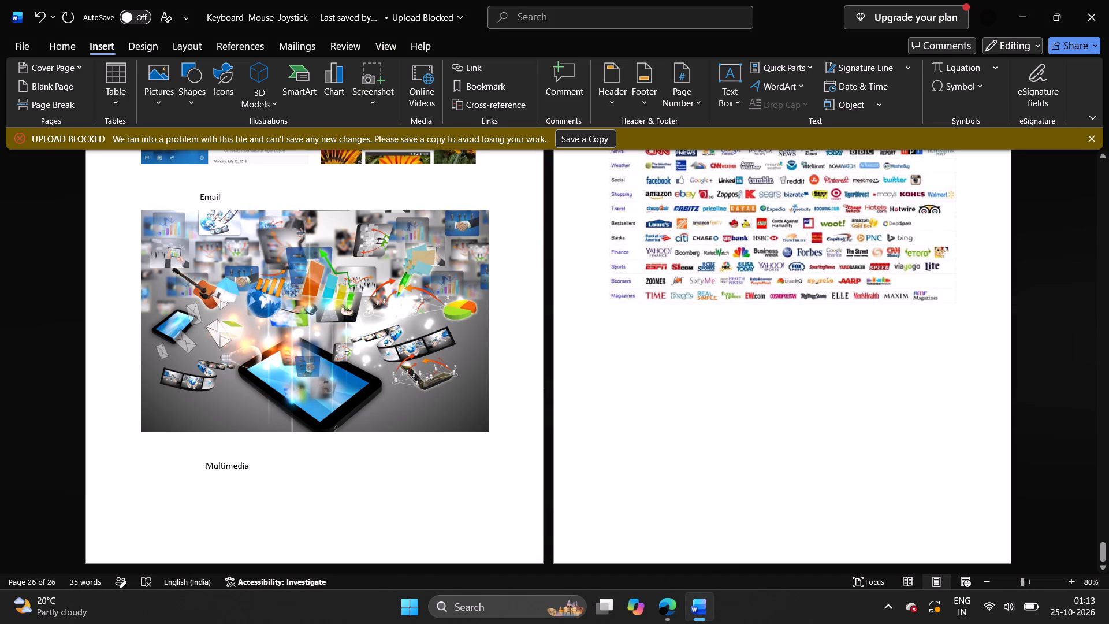
key(ctrl+v)
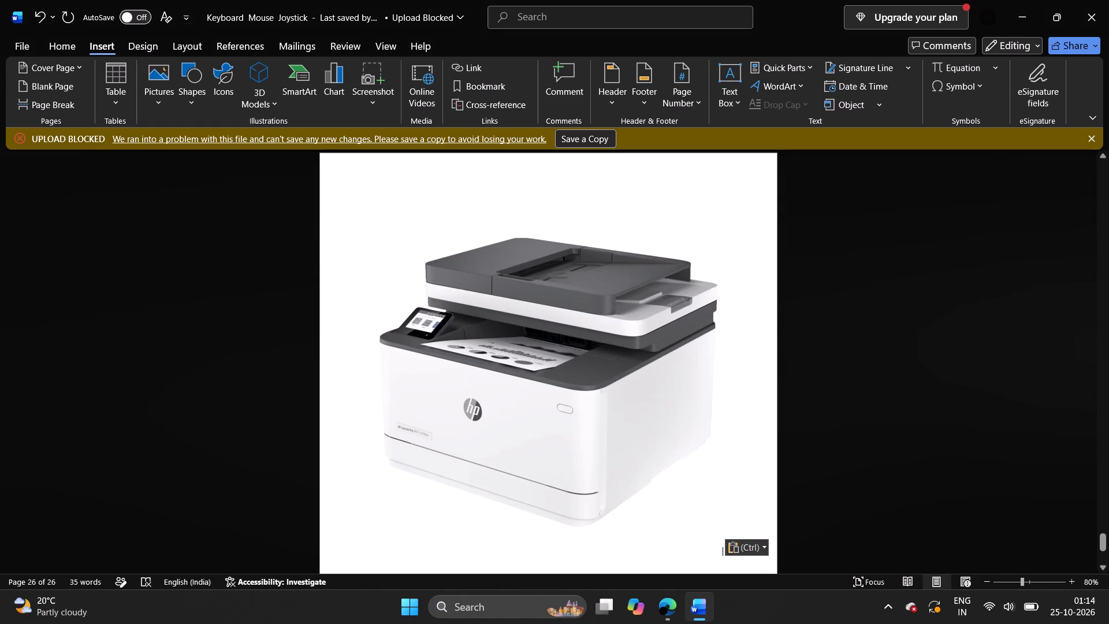
click(631, 407)
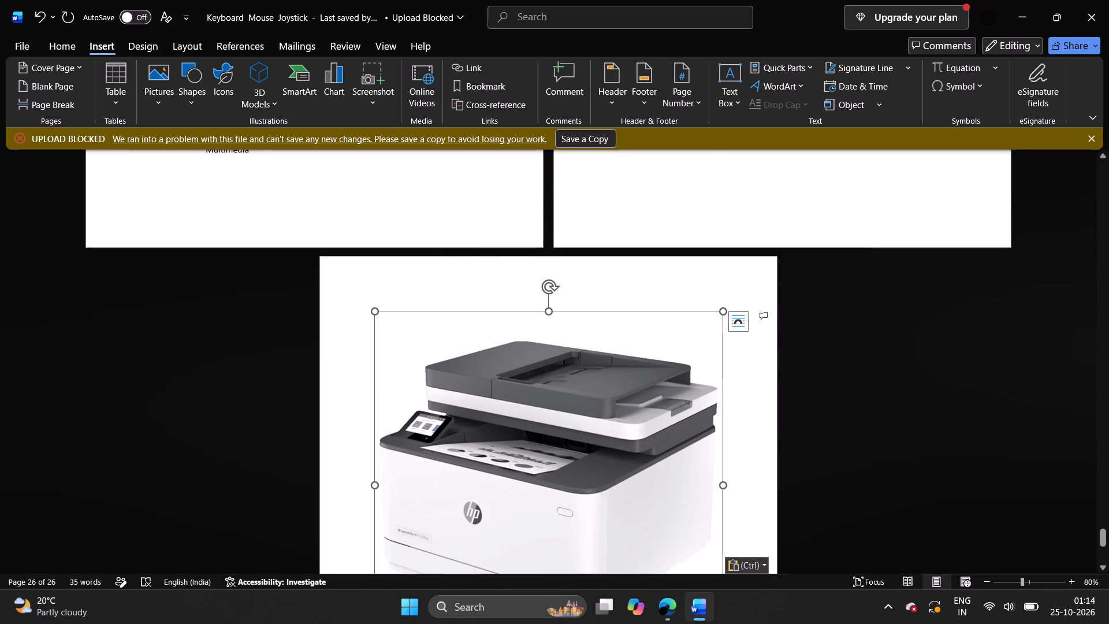
drag(724, 312, 629, 396)
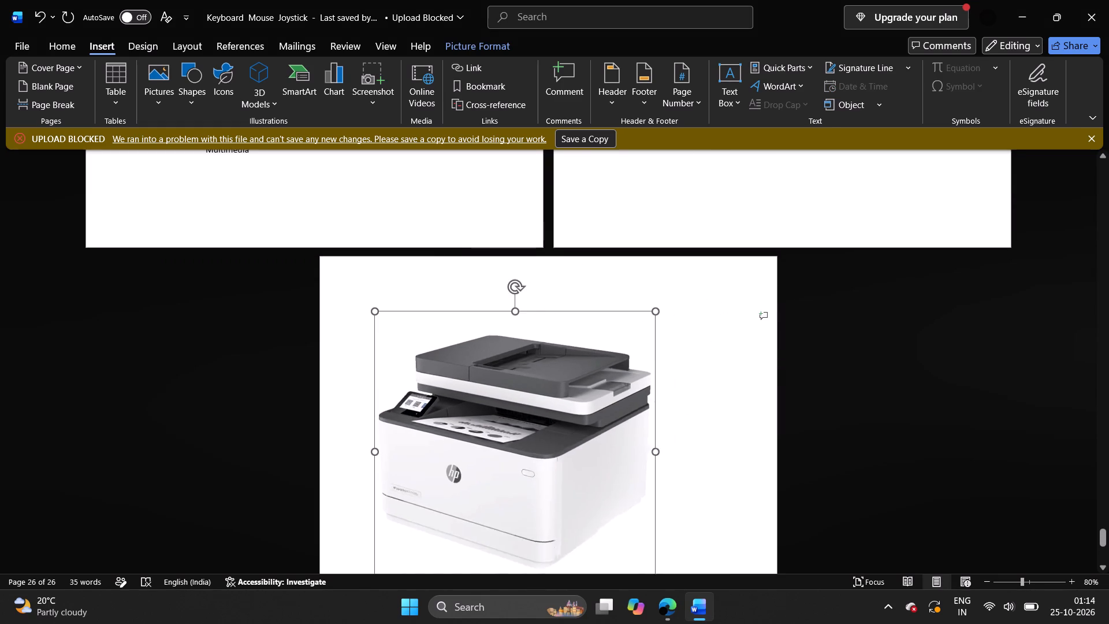
drag(629, 396, 524, 455)
Move the printer picture to the start of the page after "Multimedia", ahead of the AllMyFaves image.
drag(490, 426, 713, 235)
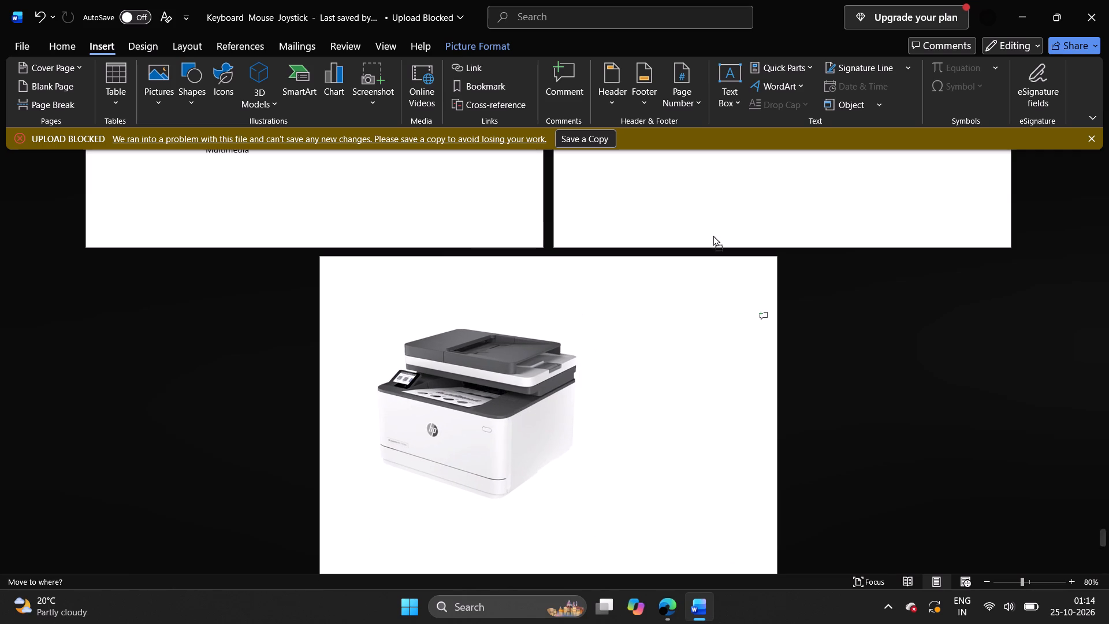
drag(713, 235, 717, 224)
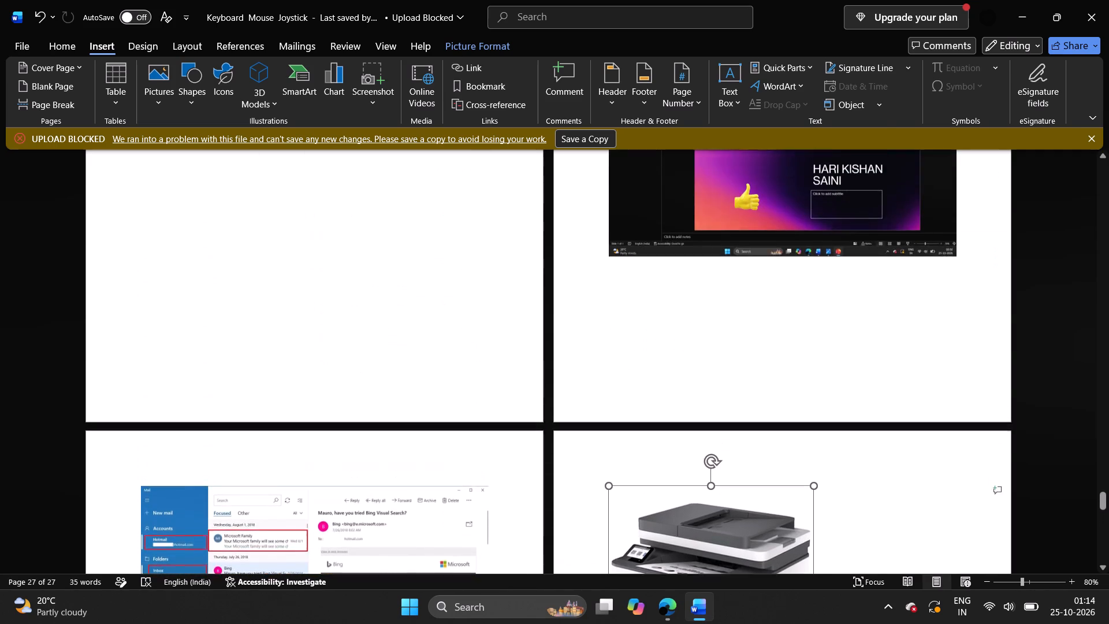
Reduce only the printer picture's height, to about two thirds, so the AllMyFaves image fits below it on the same page.
scroll(717, 224, down, 1)
scroll(717, 224, up, 1)
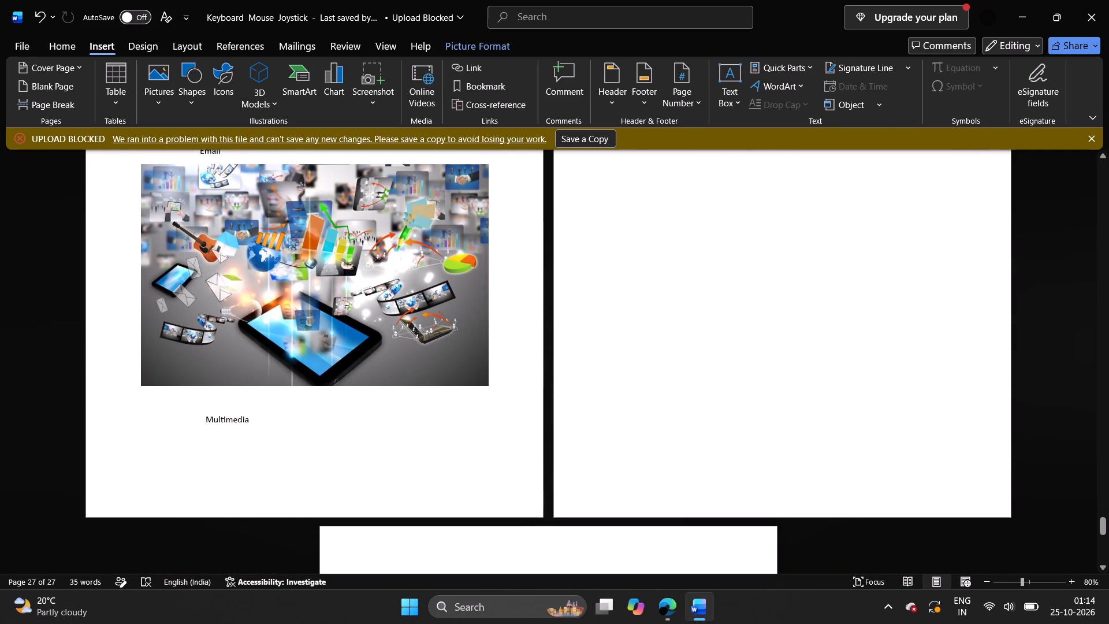
scroll(717, 224, up, 1)
scroll(717, 224, down, 1)
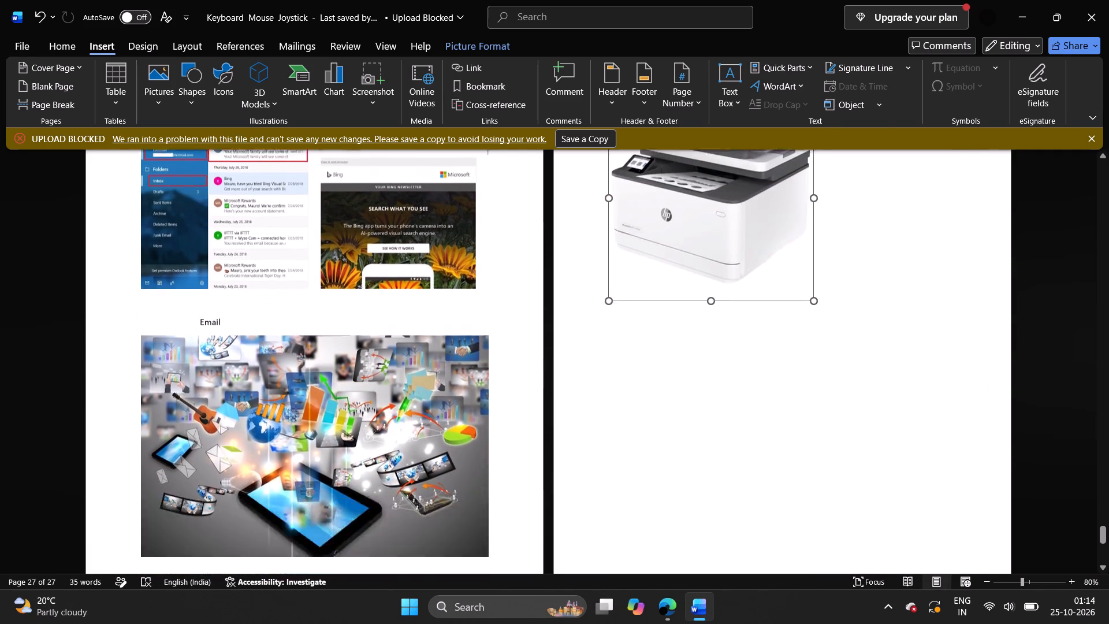
scroll(717, 224, down, 5)
scroll(717, 224, up, 1)
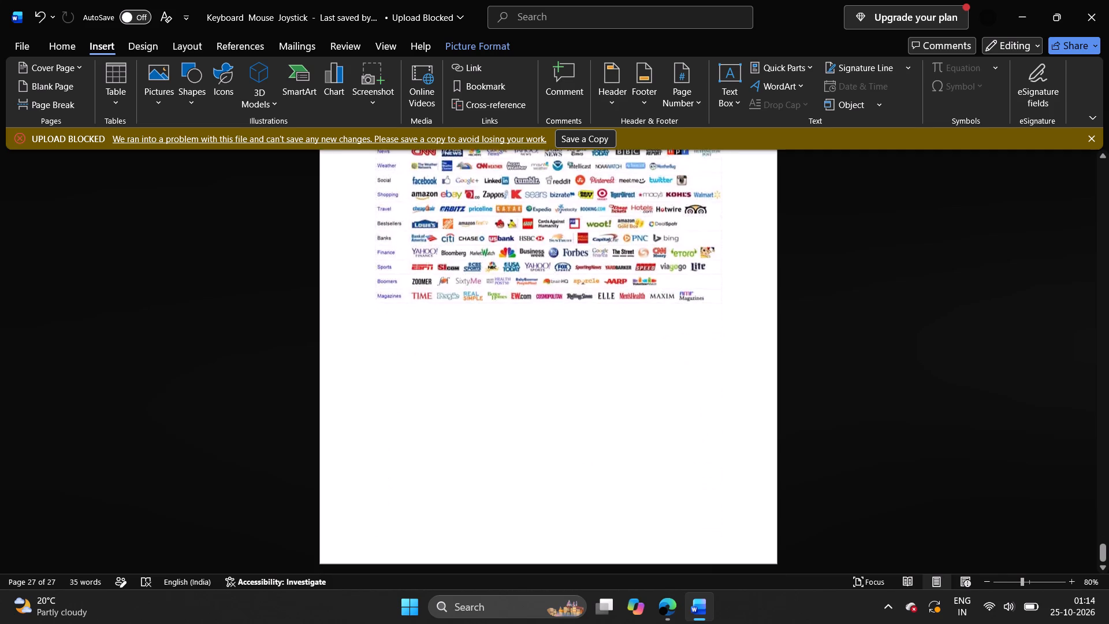
scroll(717, 224, up, 1)
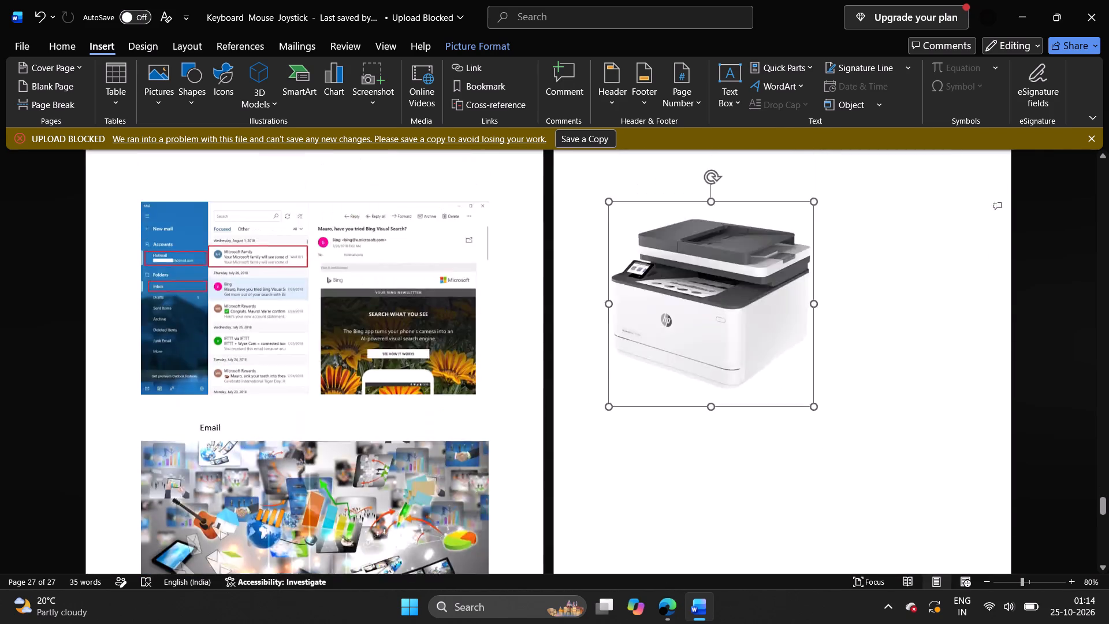
scroll(717, 224, up, 1)
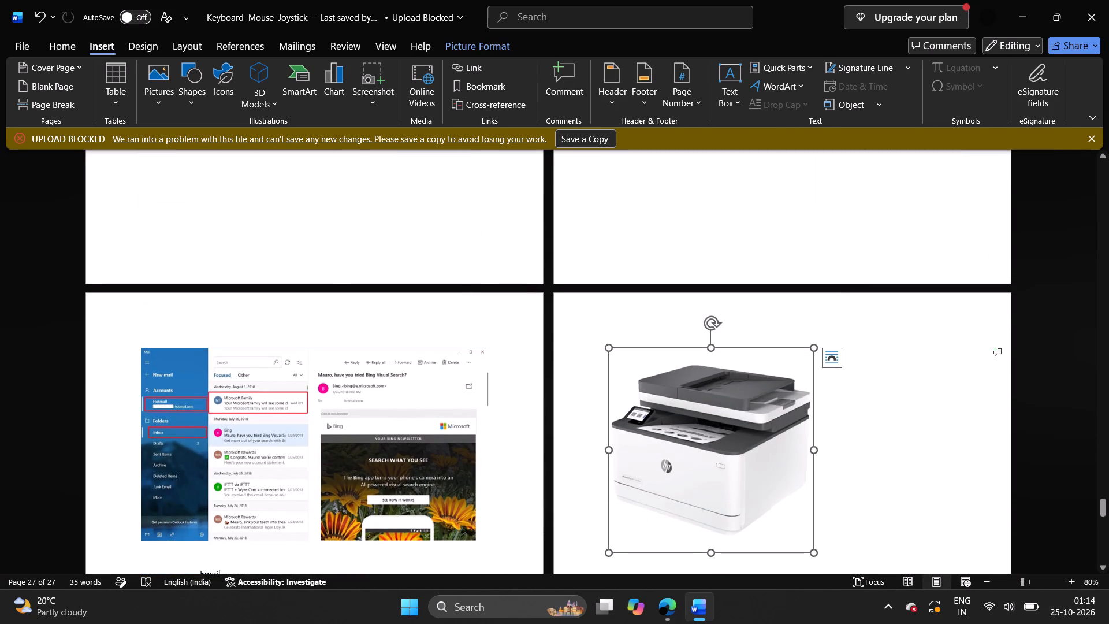
drag(710, 554, 736, 472)
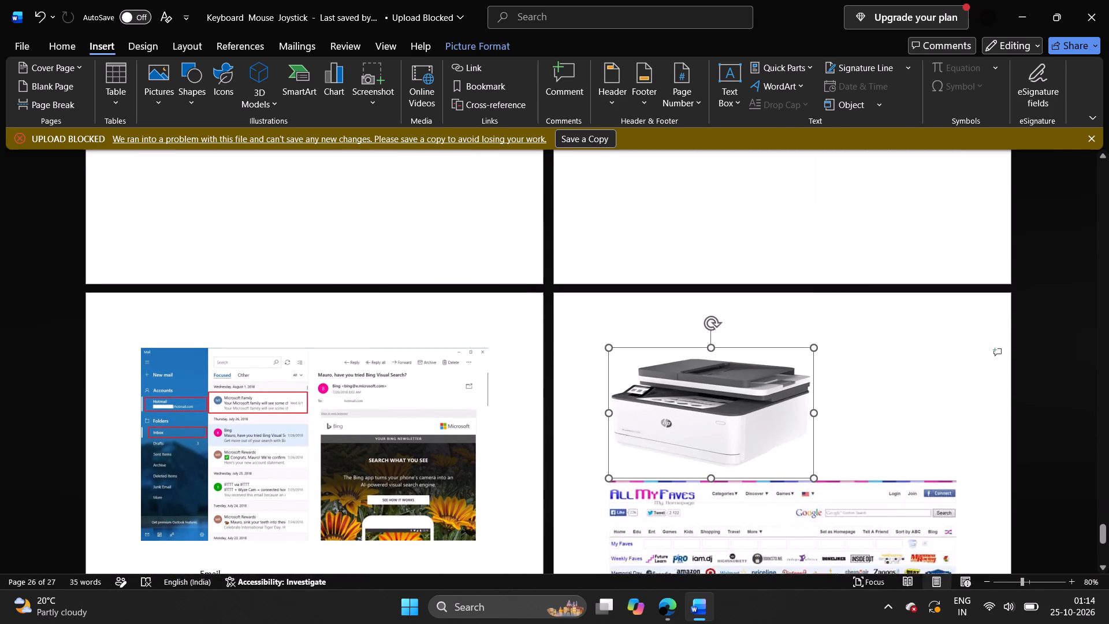
drag(736, 472, 736, 484)
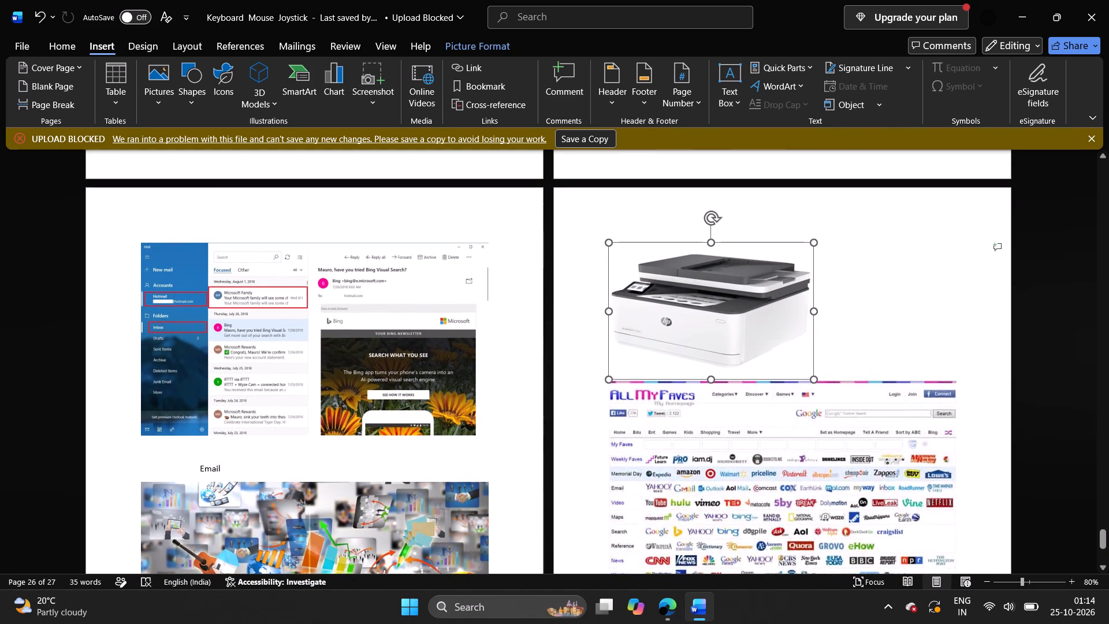
Reduce the height of the AllMyFaves image slightly from its top edge.
click(717, 395)
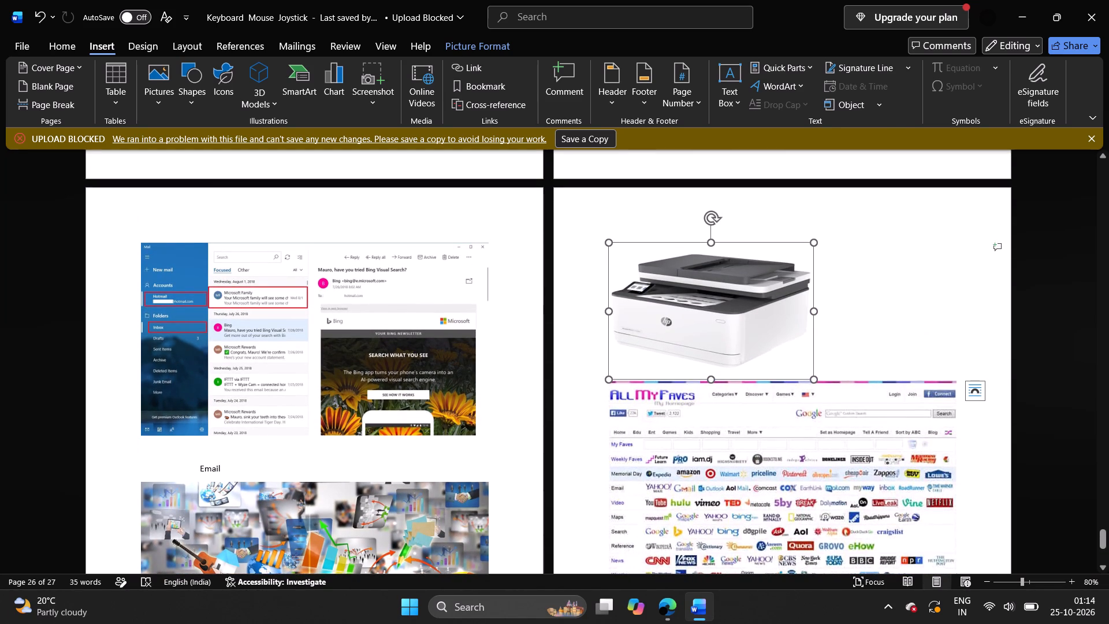
scroll(729, 419, down, 1)
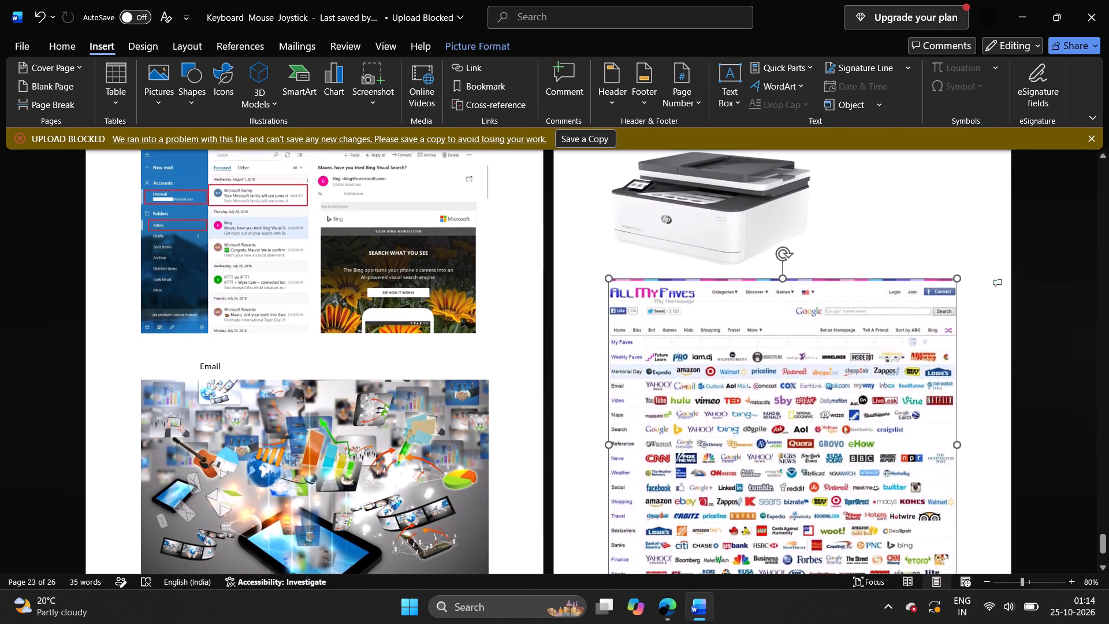
drag(781, 278, 784, 283)
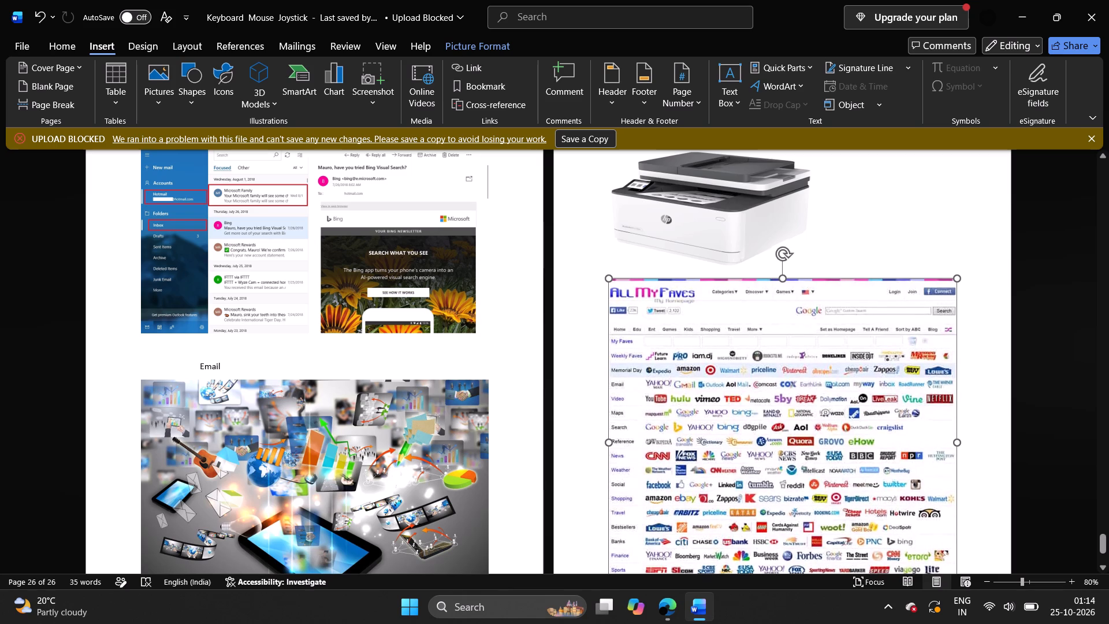
drag(784, 283, 783, 285)
Stretch the printer picture taller and slightly wider, keeping the AllMyFaves image below it on the same page.
click(773, 211)
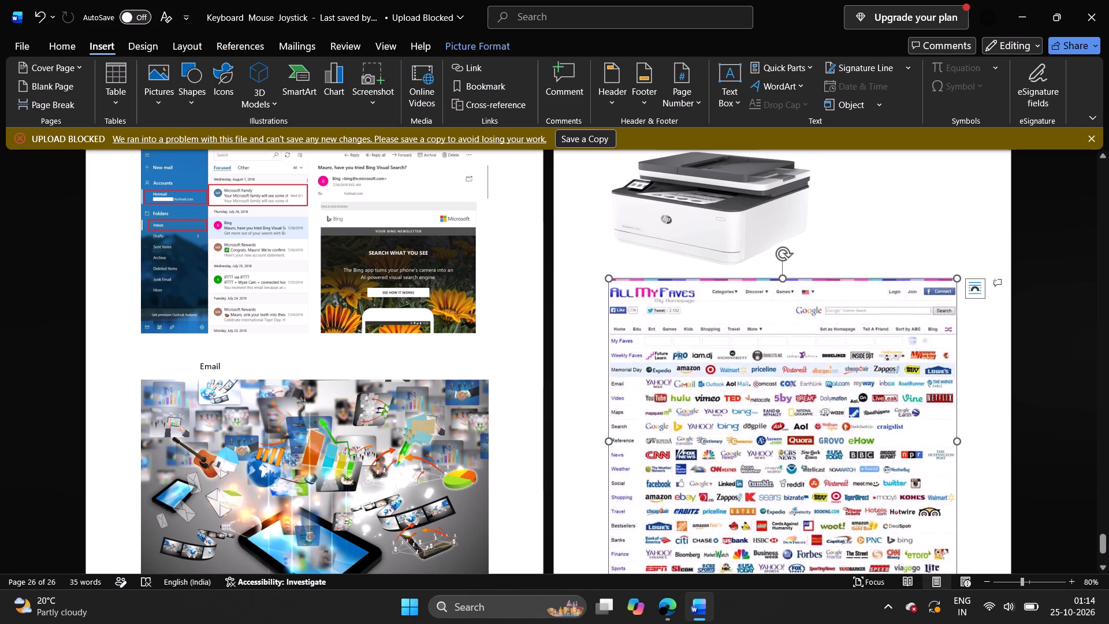
scroll(773, 211, up, 1)
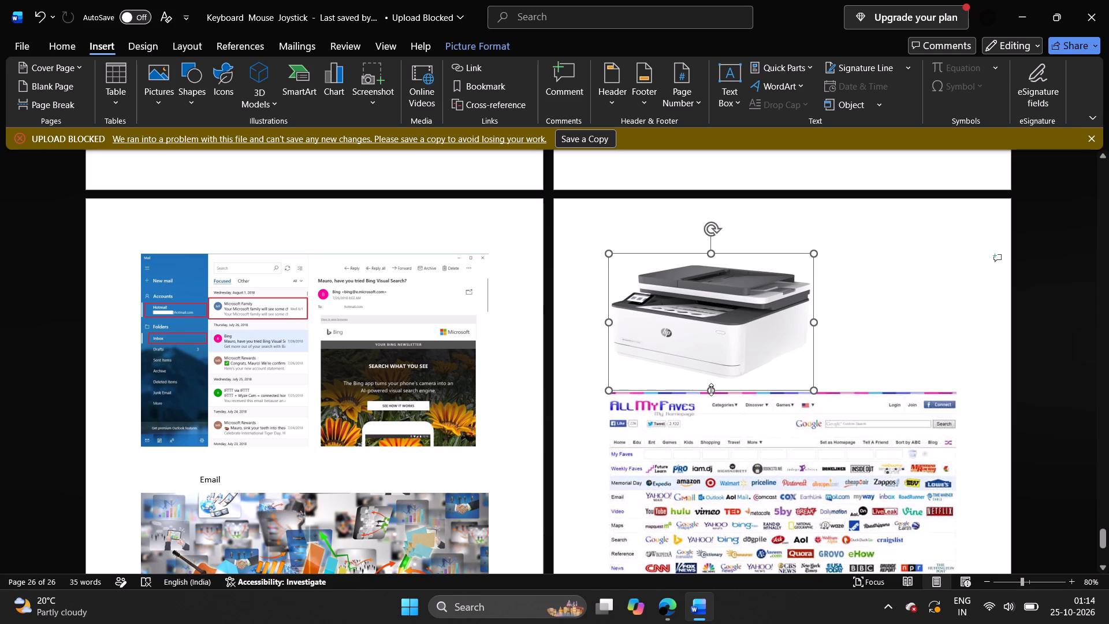
drag(711, 389, 713, 417)
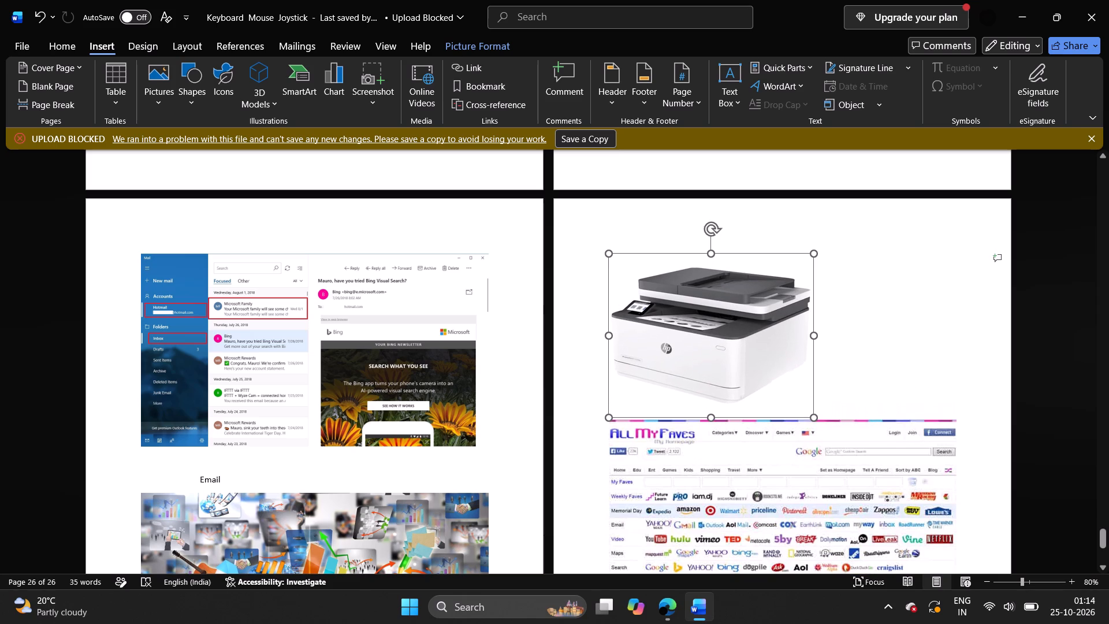
drag(713, 417, 720, 442)
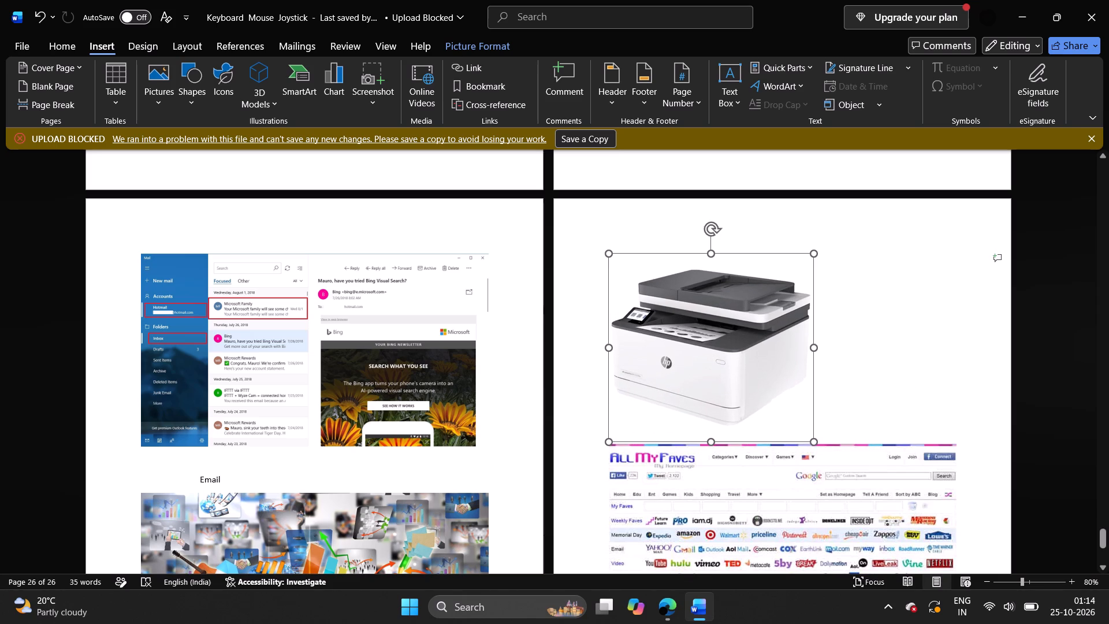
drag(720, 442, 719, 437)
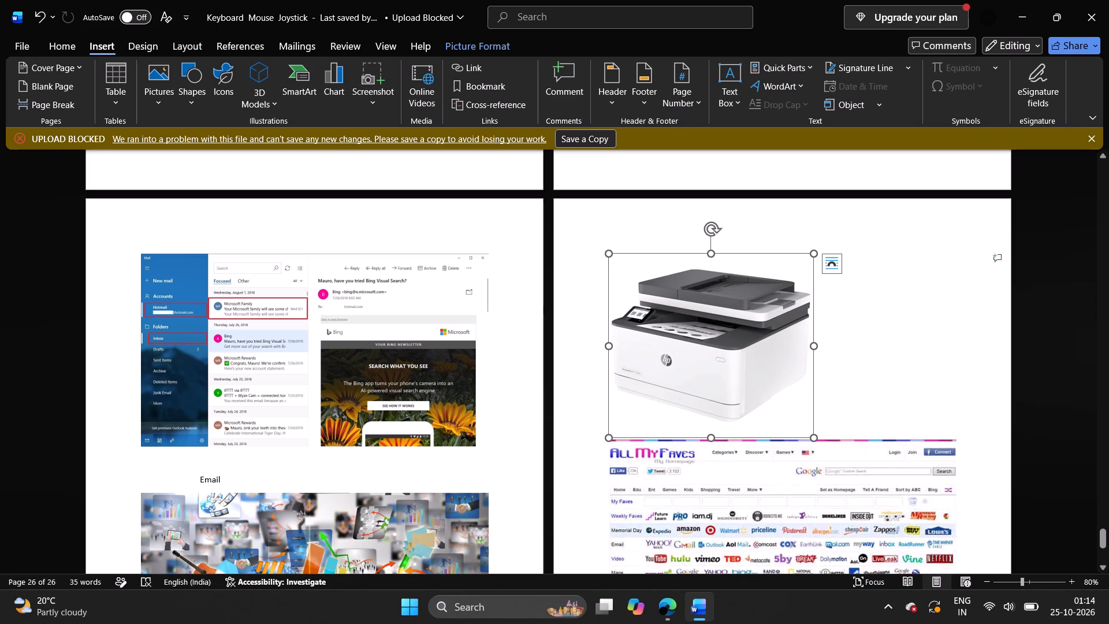
drag(816, 348, 821, 348)
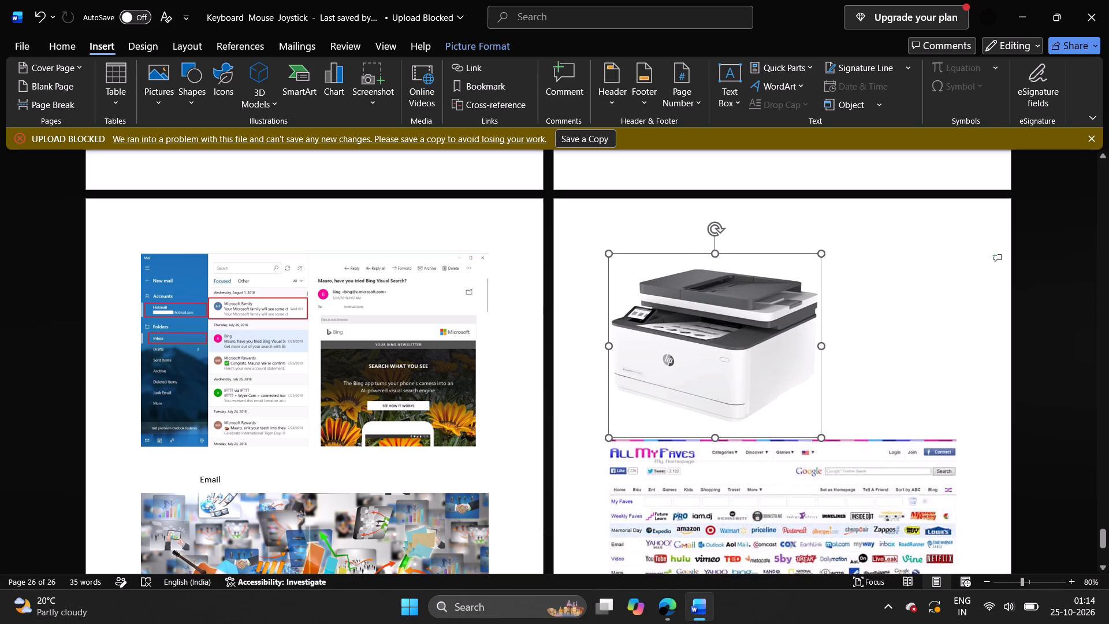
drag(821, 348, 835, 351)
scroll(835, 351, down, 5)
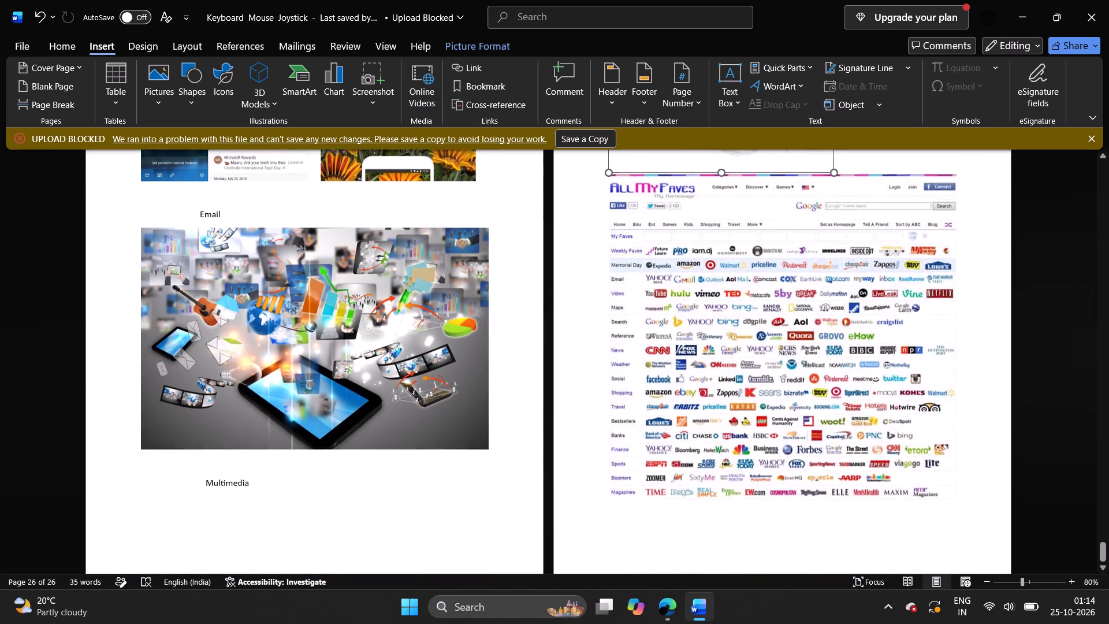
scroll(835, 351, down, 3)
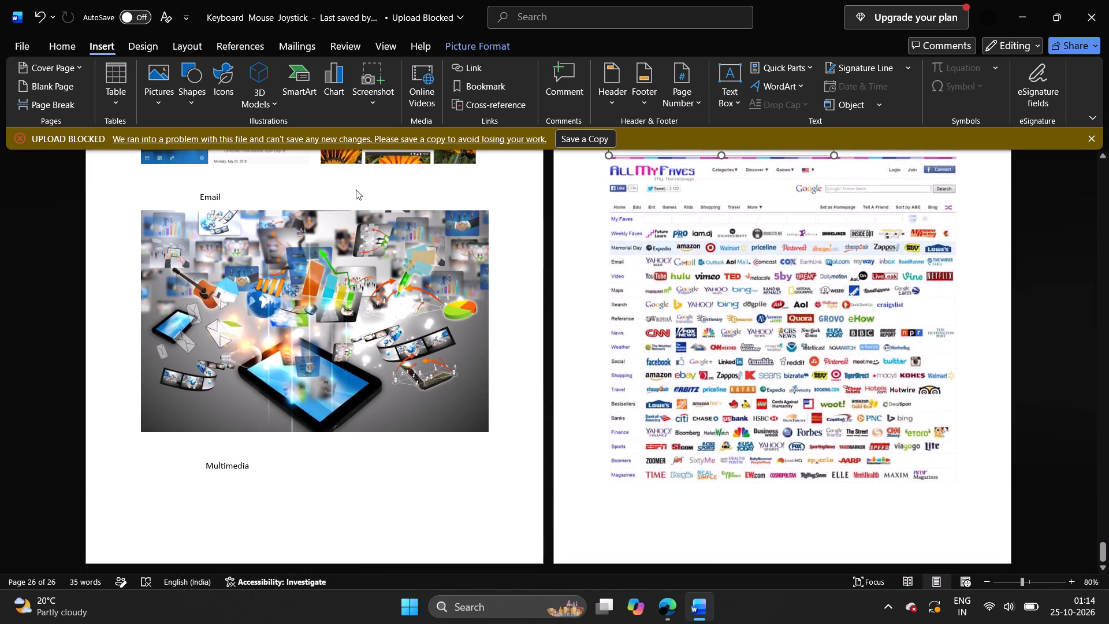
Insert a blank page after the AllMyFaves image and place the cursor on the new empty page.
click(643, 496)
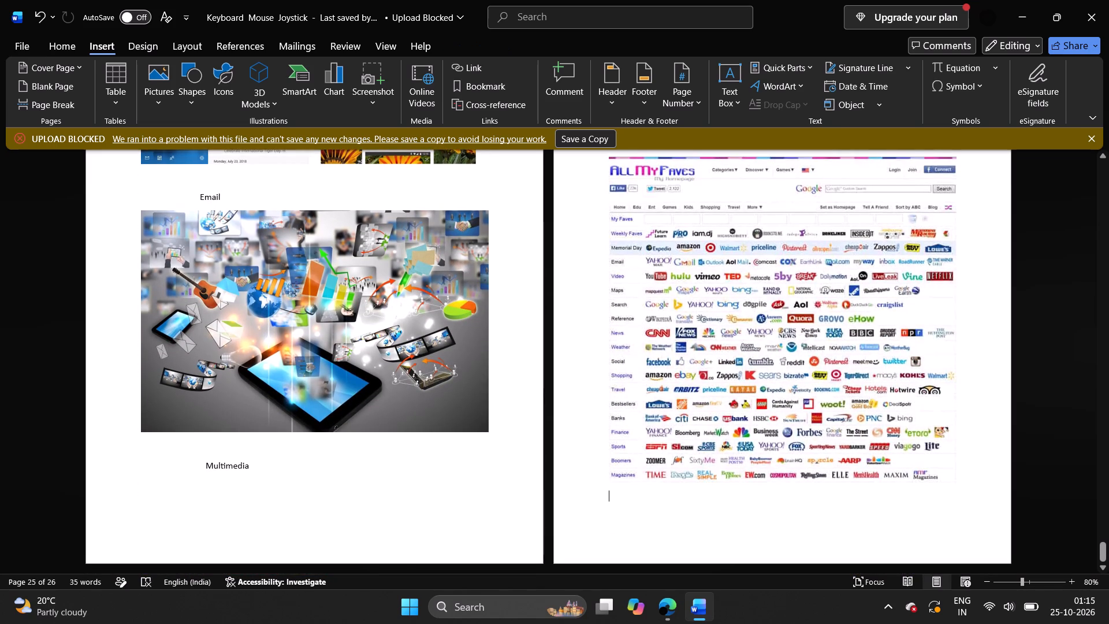
click(57, 82)
scroll(538, 336, down, 3)
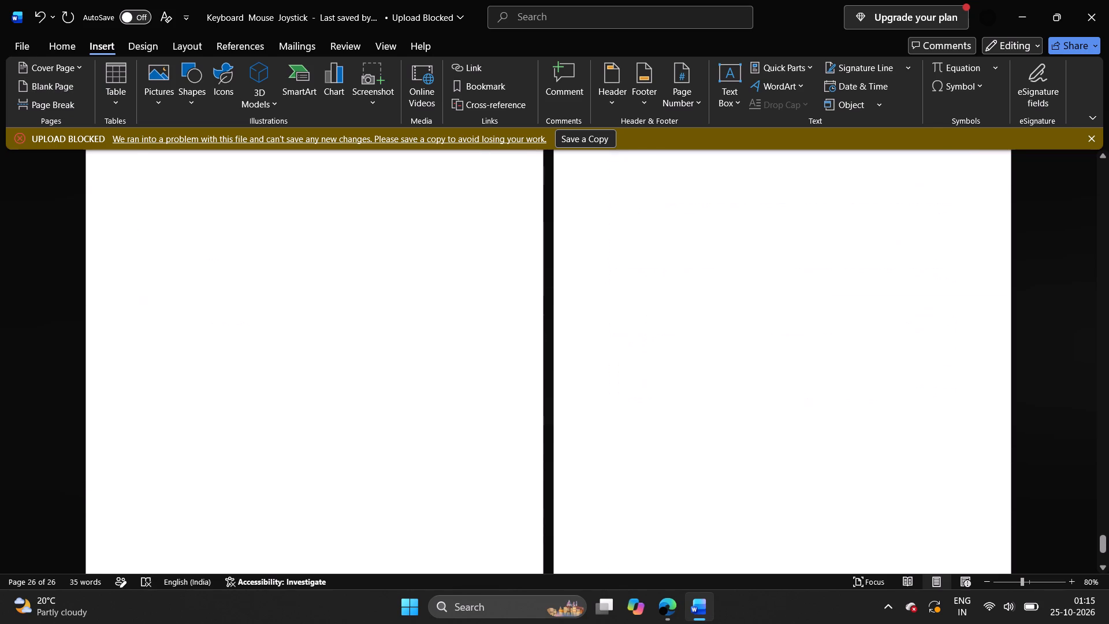
click(395, 222)
scroll(395, 222, up, 1)
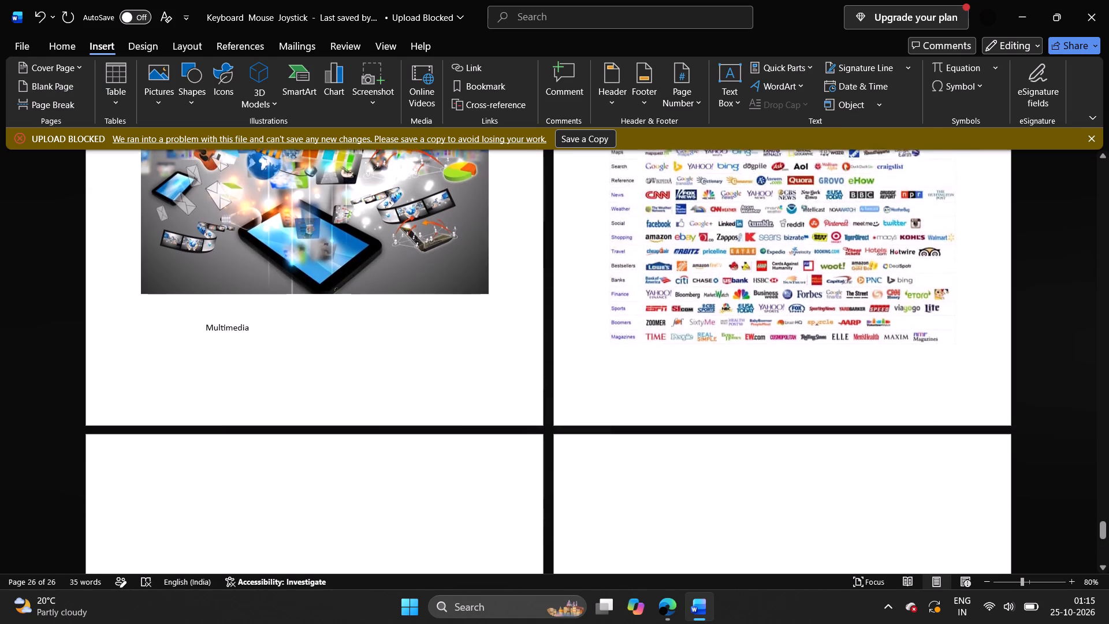
scroll(395, 222, up, 1)
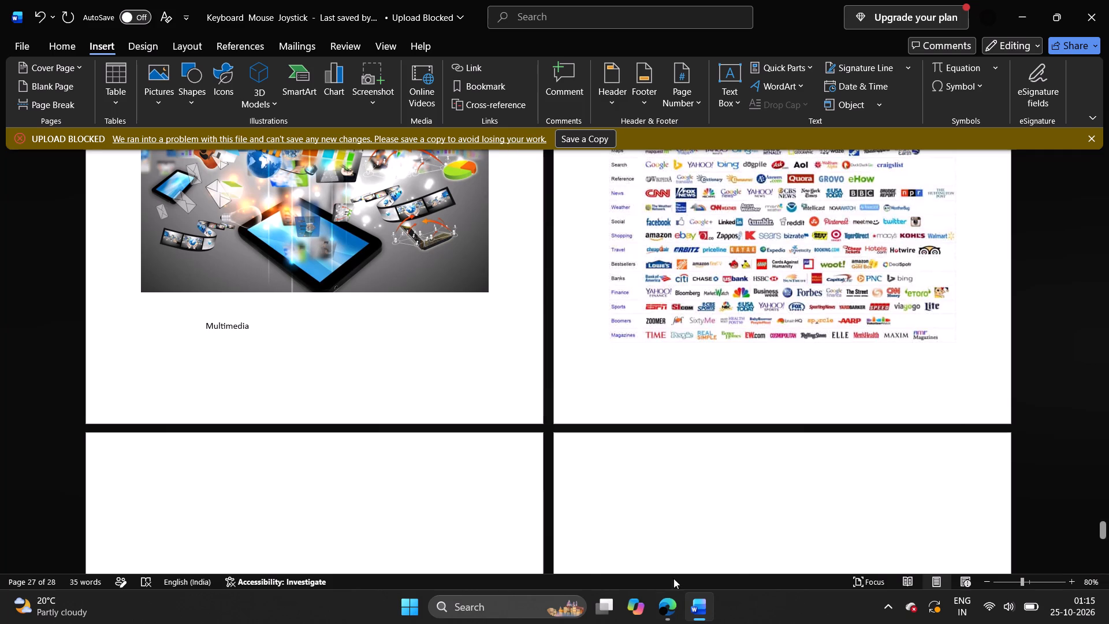
Switch to Edge, leave the laser jet printer results and search images for "Radio & Tape recorder".
click(674, 607)
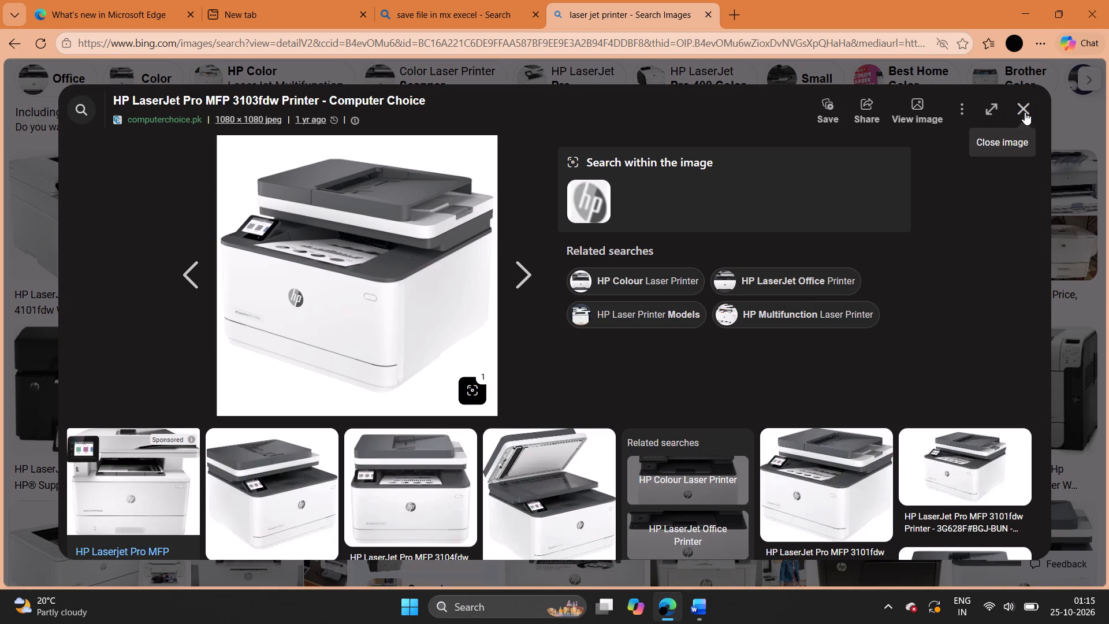
click(1025, 107)
scroll(323, 90, up, 7)
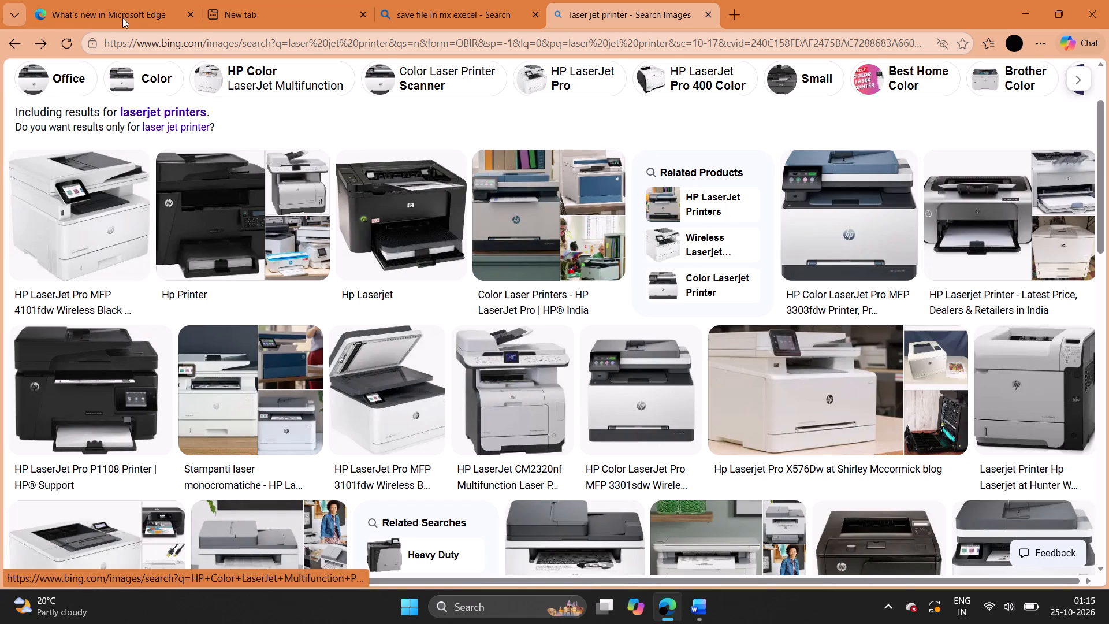
click(10, 47)
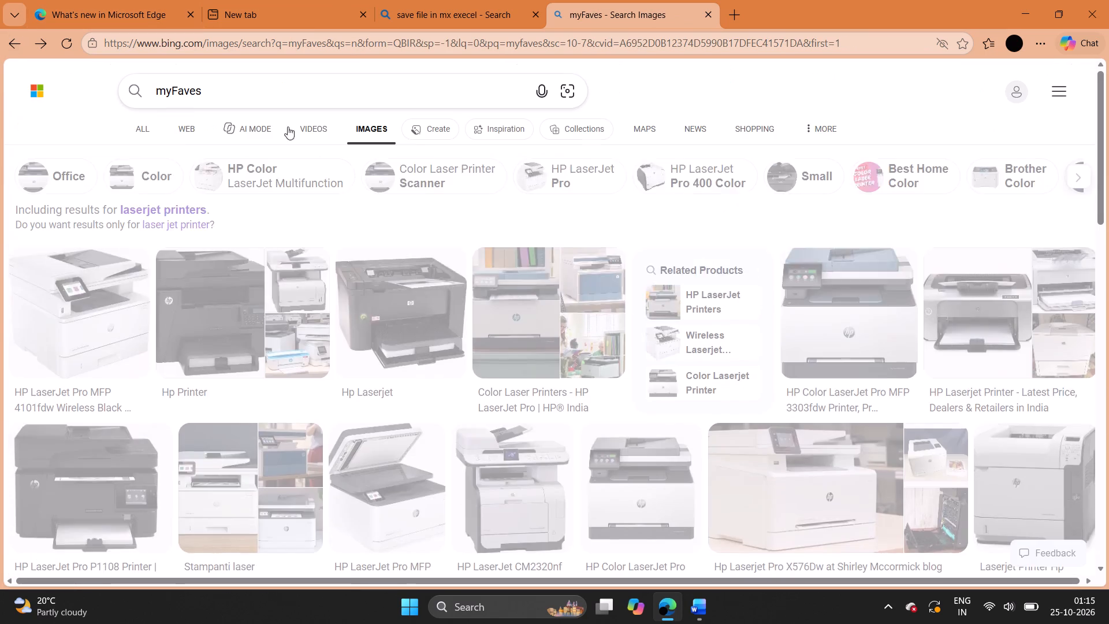
click(519, 91)
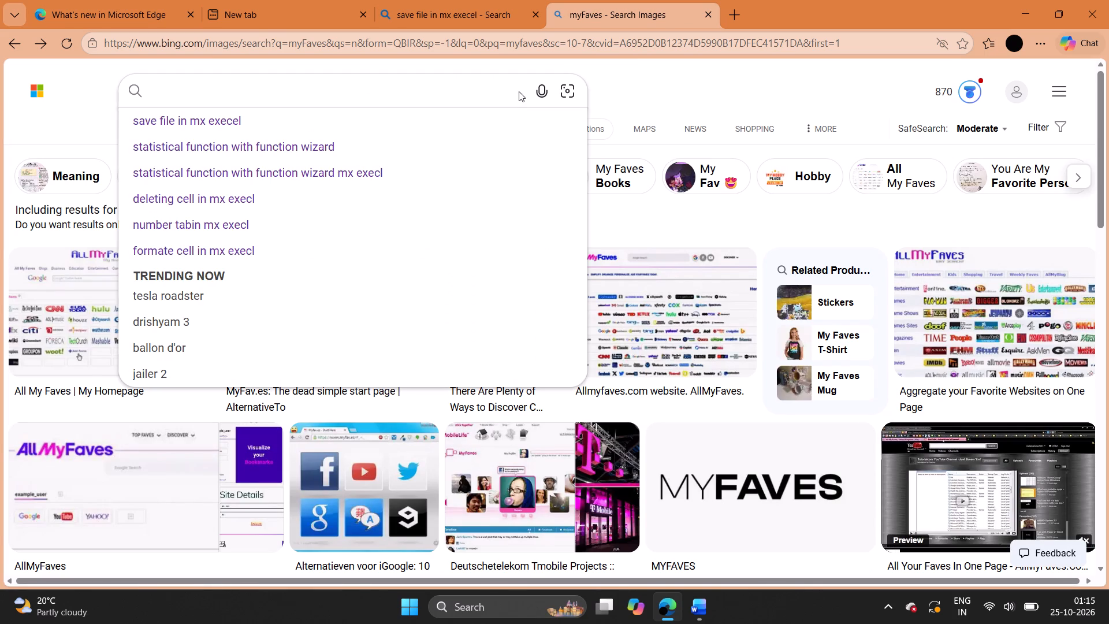
key(r)
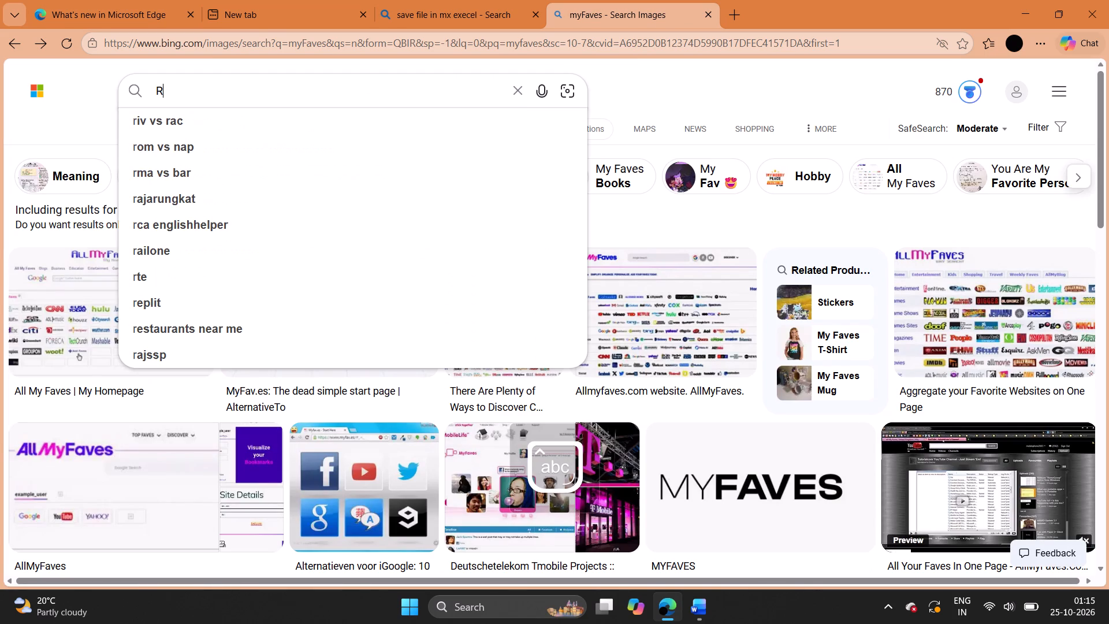
text(adio)
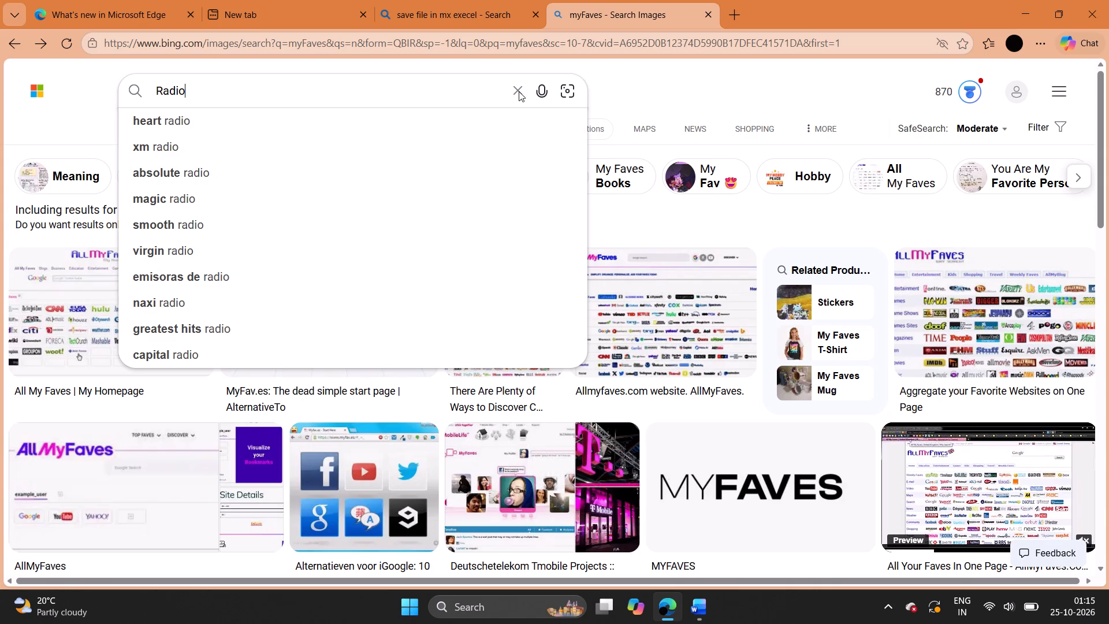
key(space)
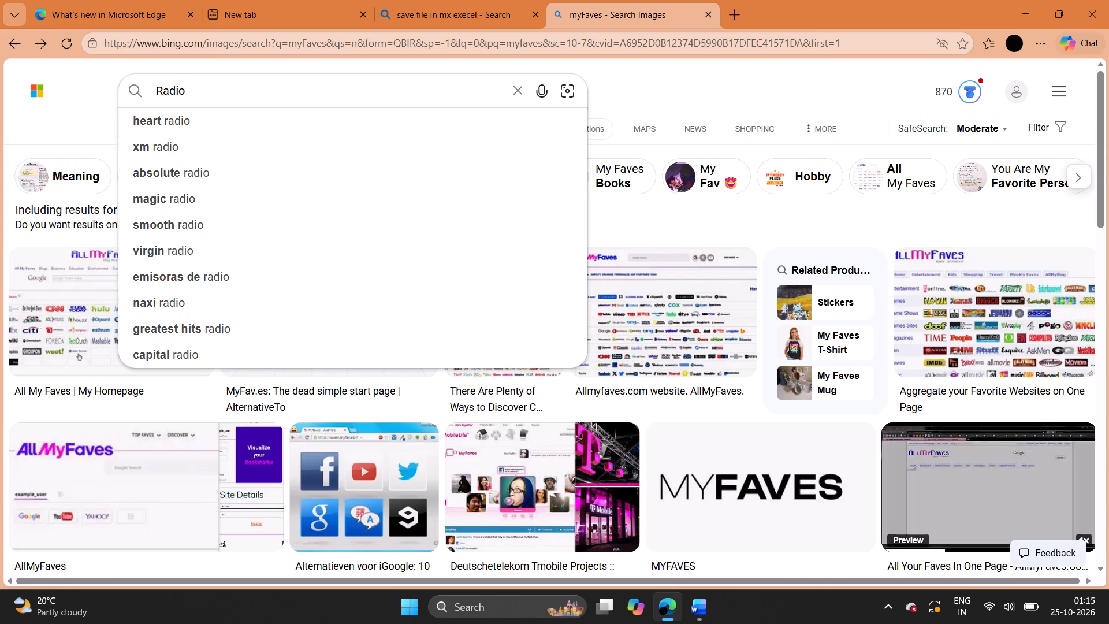
key(shift+ampersand)
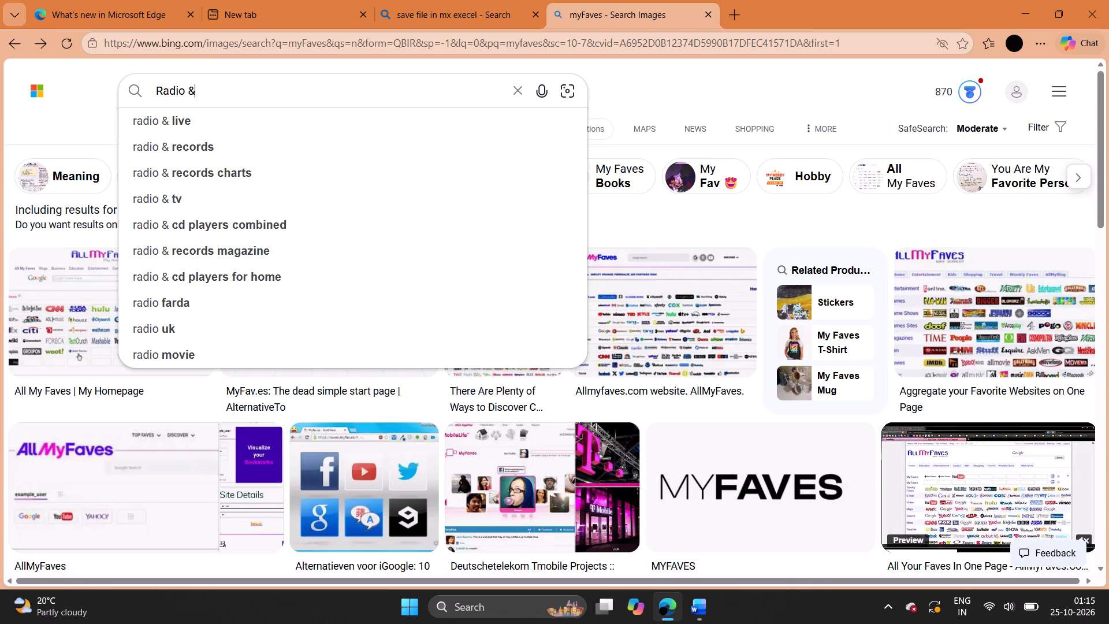
key(space)
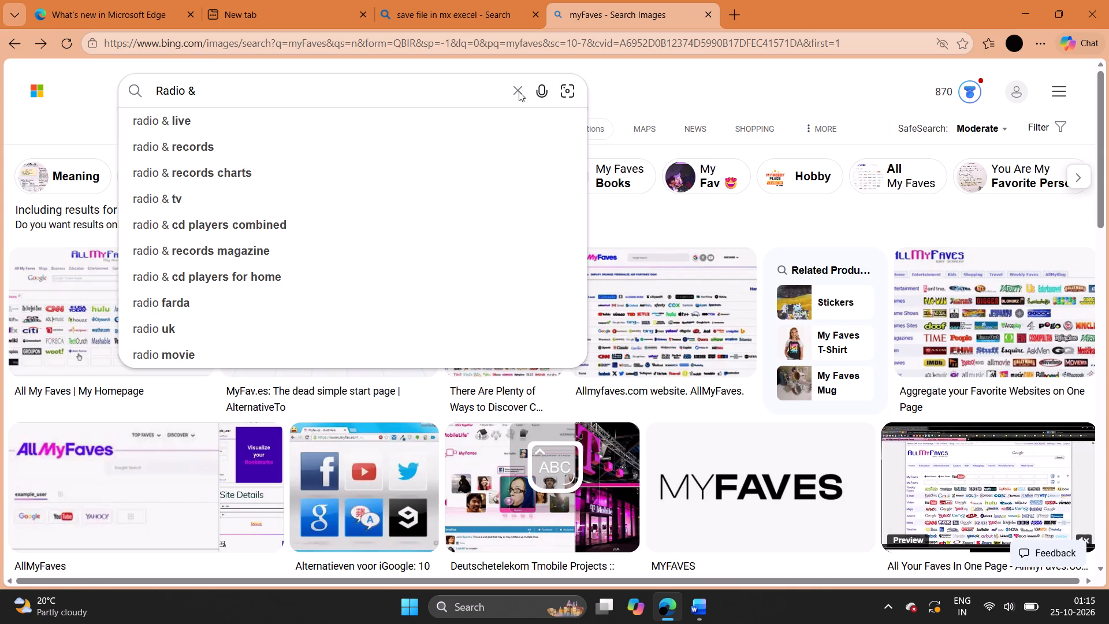
text(ape recorder)
key(Return)
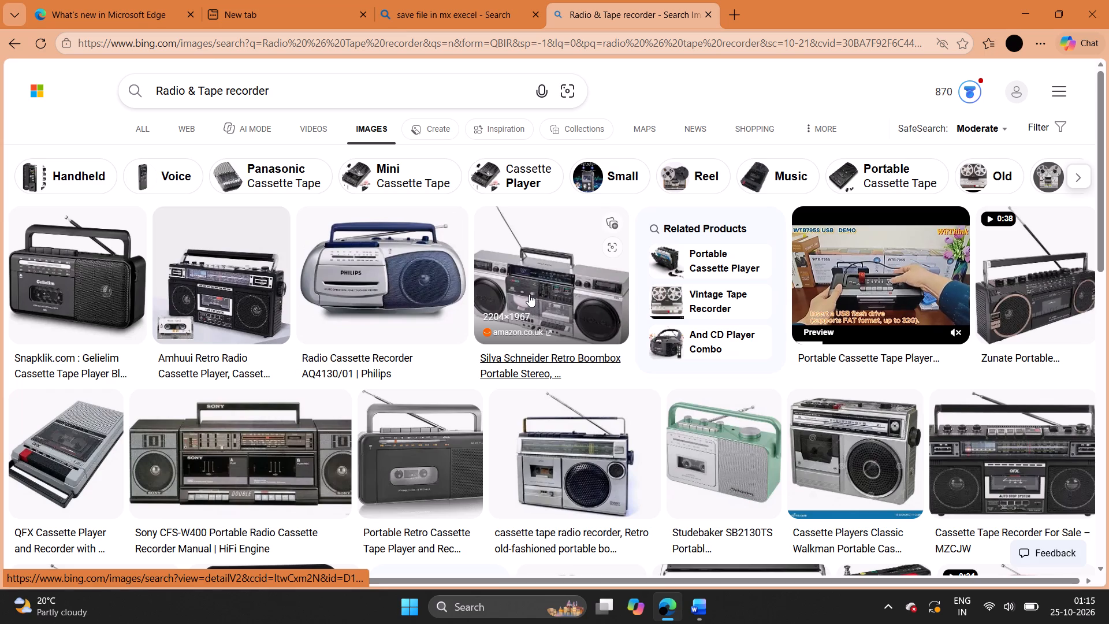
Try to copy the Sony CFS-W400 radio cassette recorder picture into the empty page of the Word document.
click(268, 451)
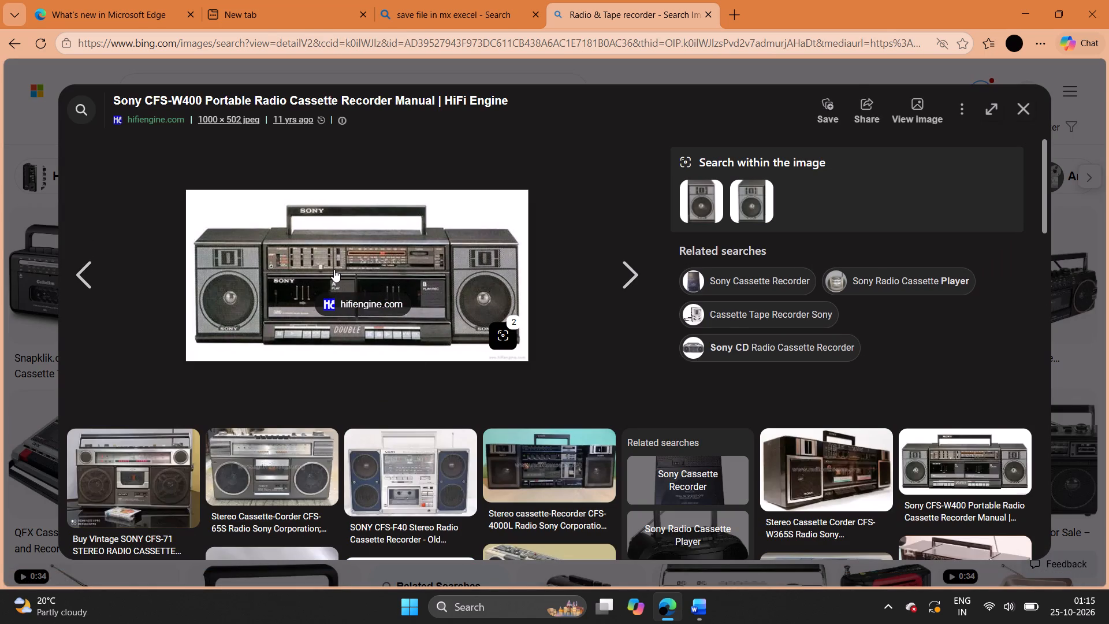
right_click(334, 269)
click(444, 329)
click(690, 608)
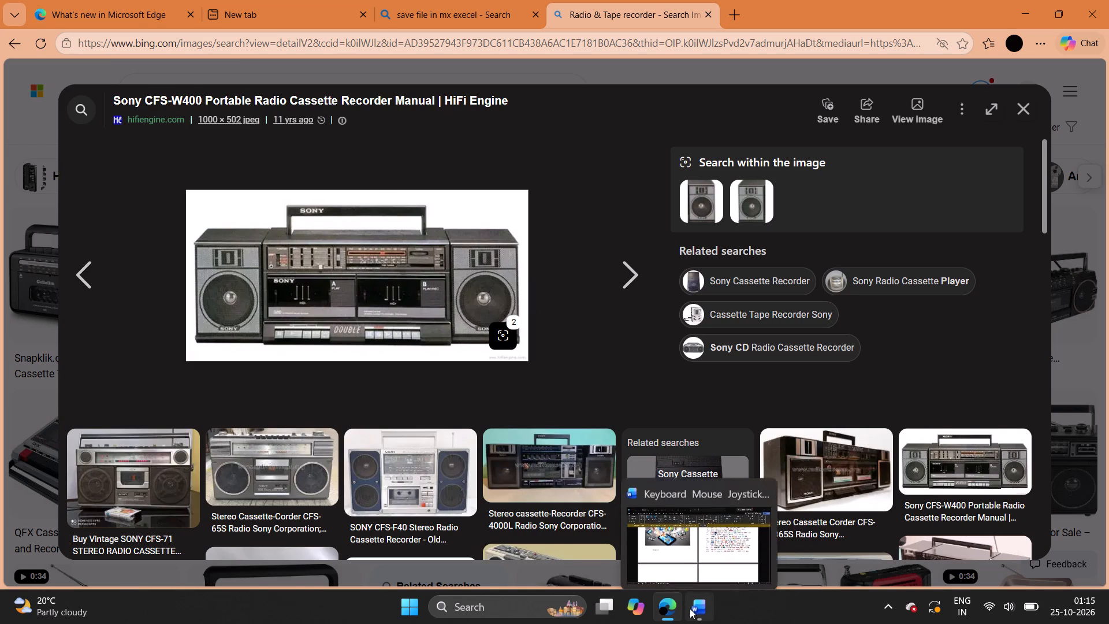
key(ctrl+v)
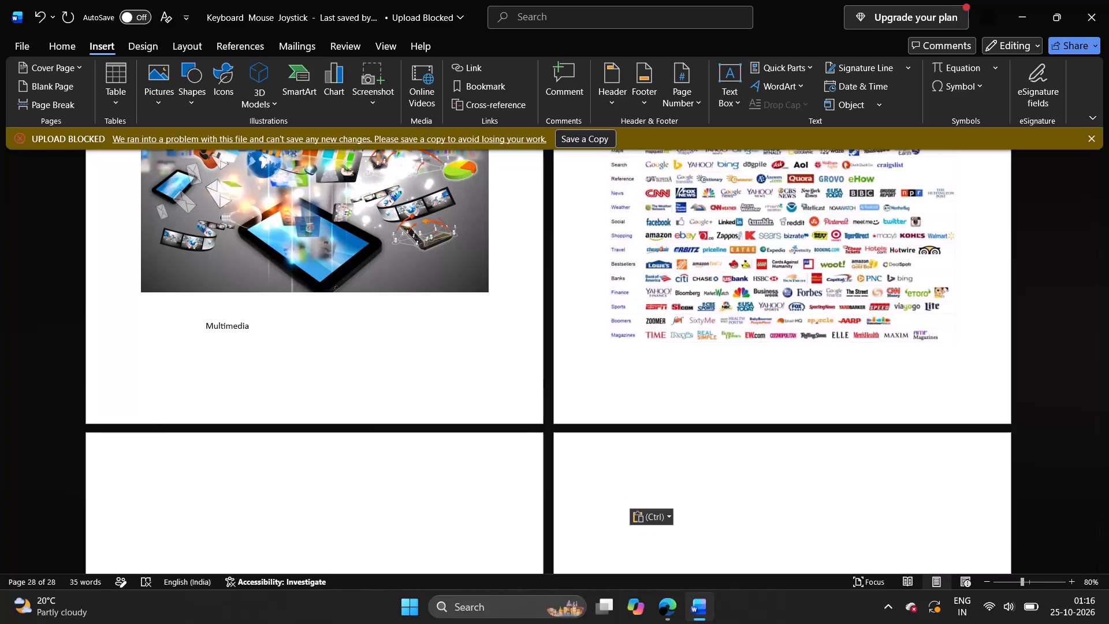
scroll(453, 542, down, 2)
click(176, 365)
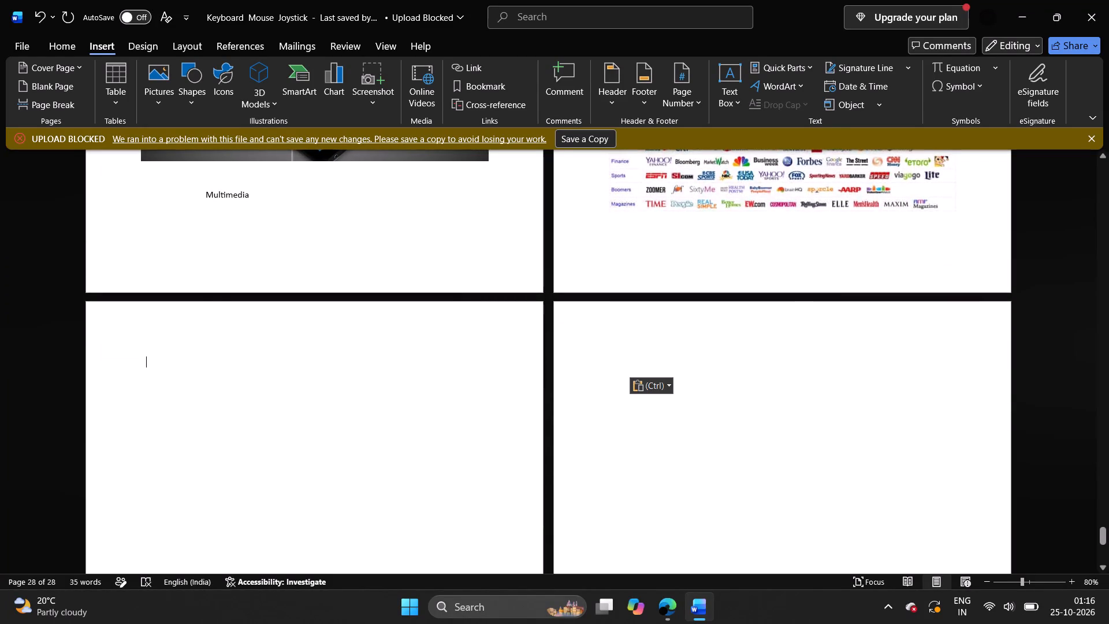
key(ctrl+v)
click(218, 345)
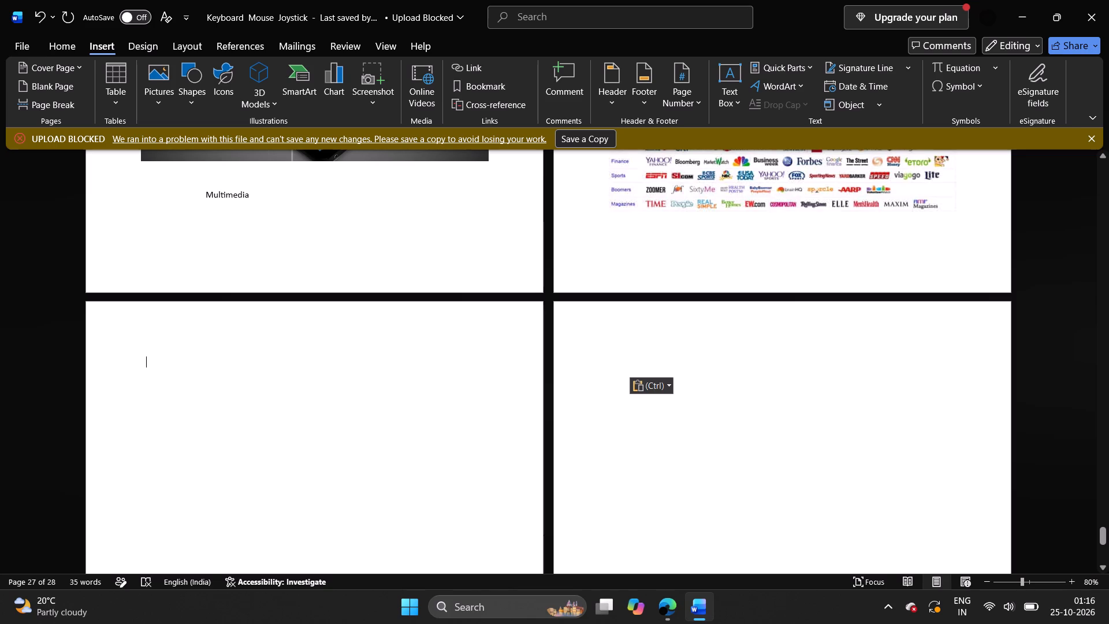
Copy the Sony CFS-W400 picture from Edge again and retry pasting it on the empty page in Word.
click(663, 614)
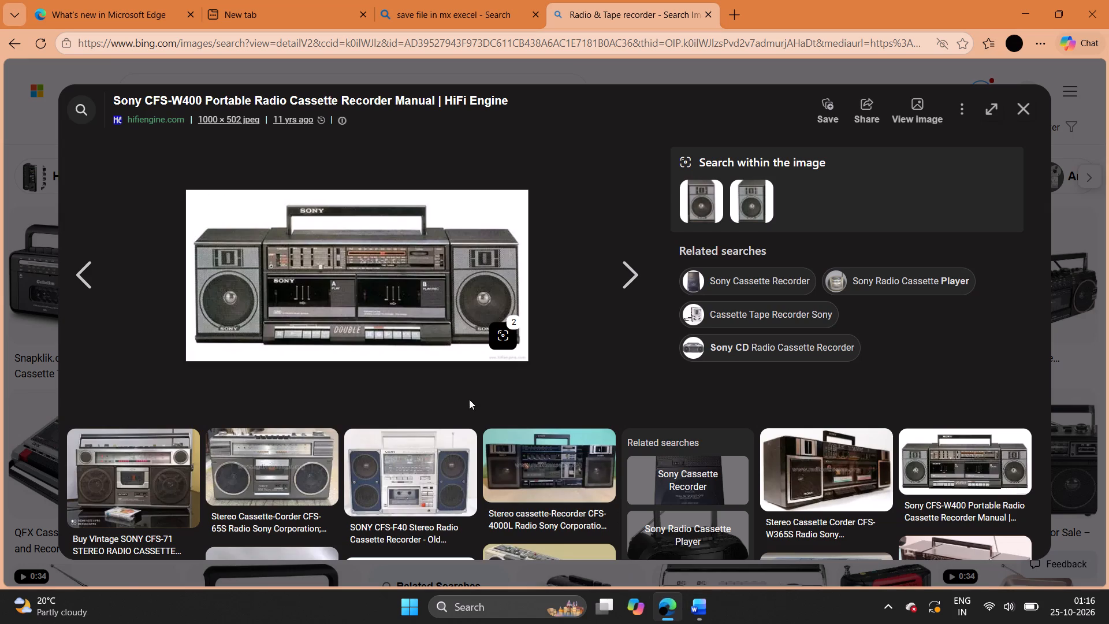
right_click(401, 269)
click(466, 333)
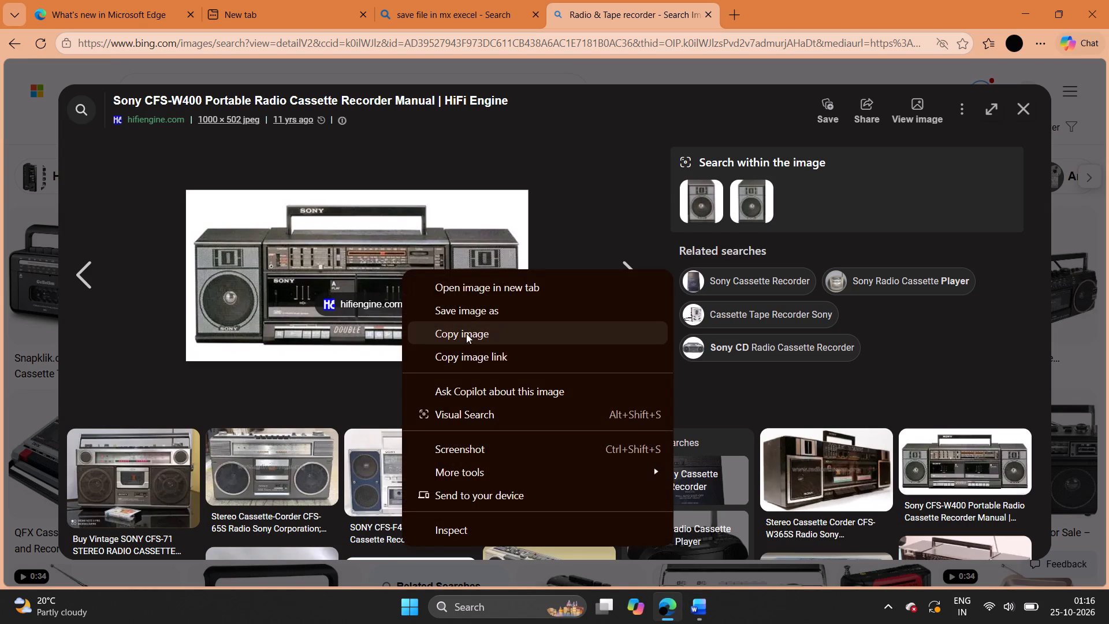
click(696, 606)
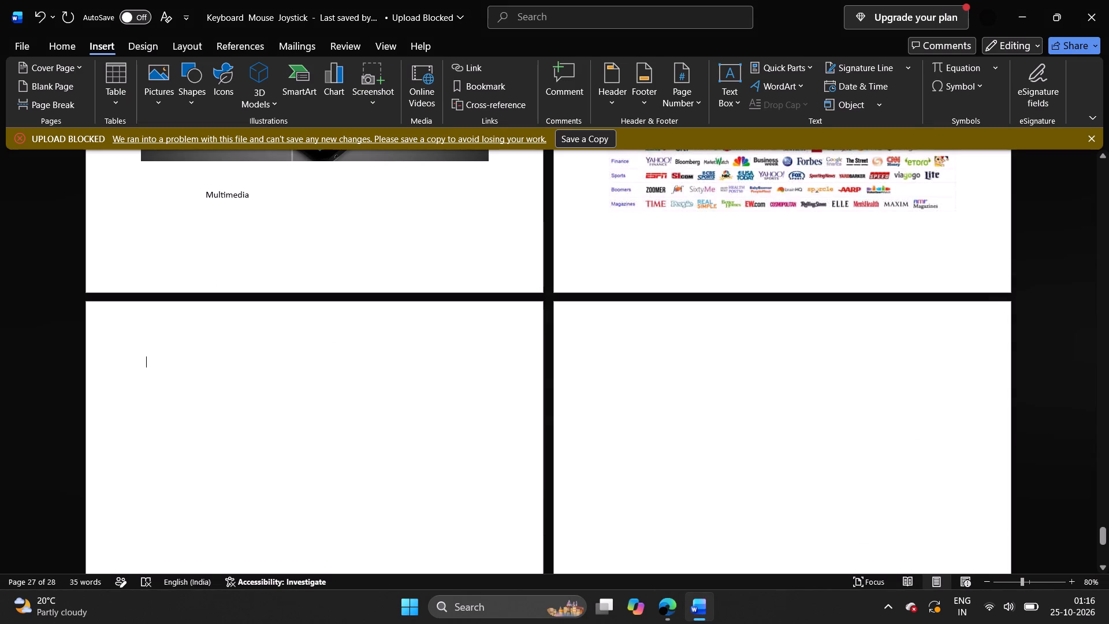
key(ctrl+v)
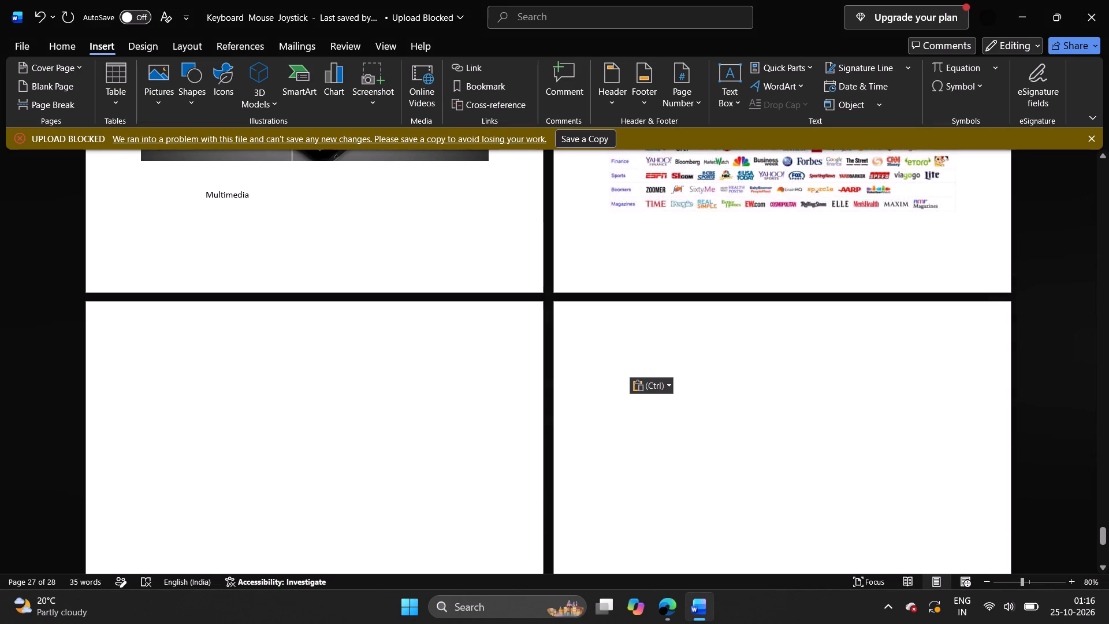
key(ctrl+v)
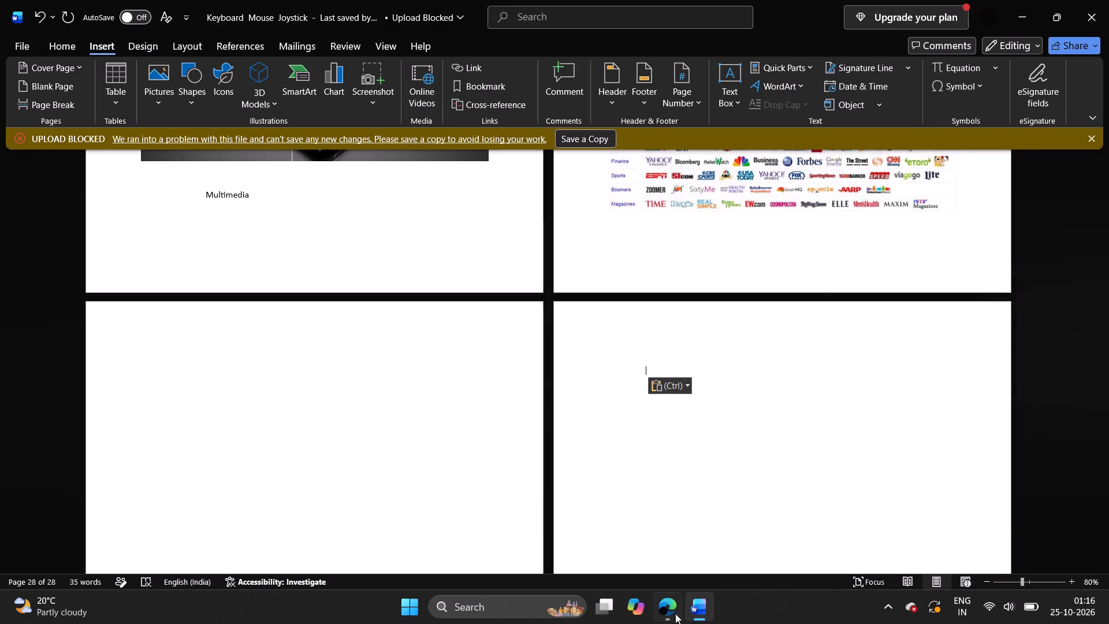
Return to Edge, browse other radio cassette recorder images and open the black Boombox Radio Cassette Player Recorder AM/FM/SW picture.
click(671, 613)
right_click(374, 292)
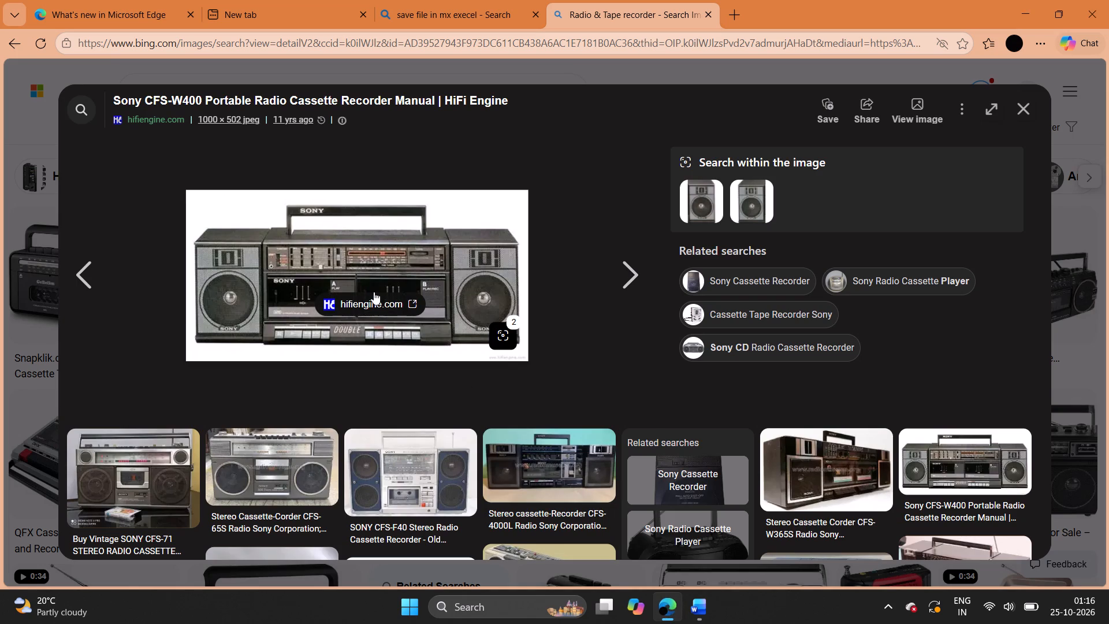
click(307, 244)
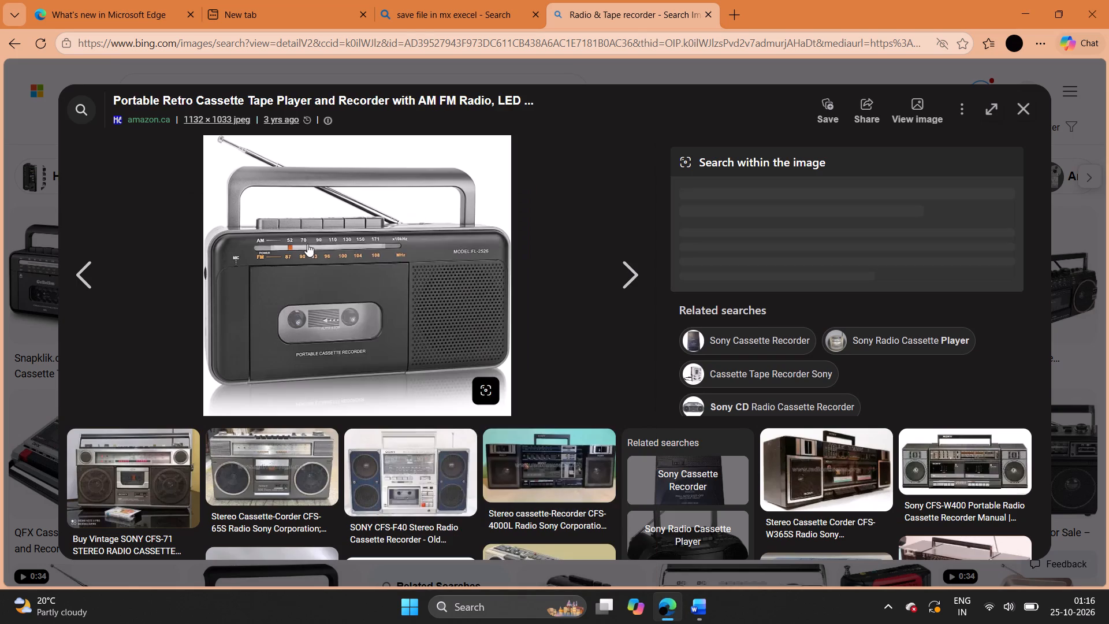
right_click(307, 244)
click(88, 263)
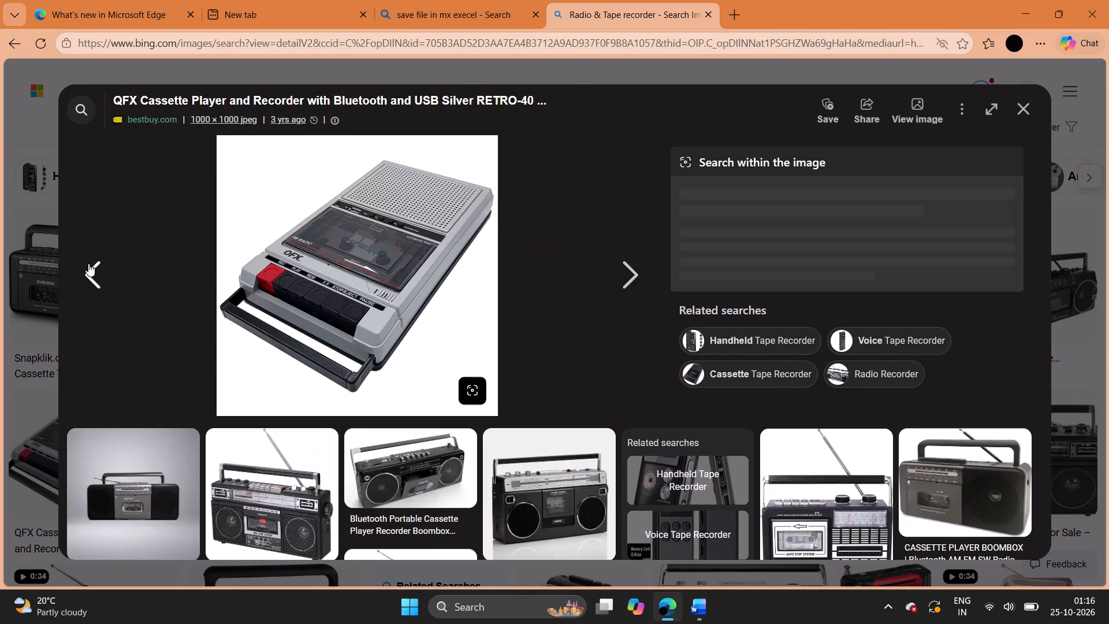
click(90, 277)
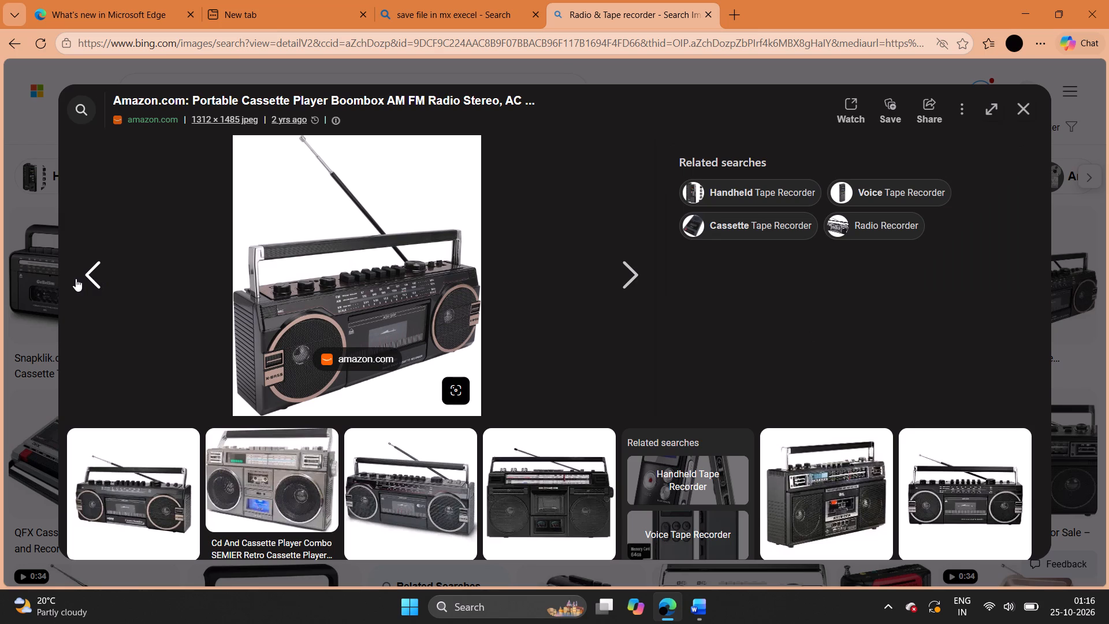
click(76, 278)
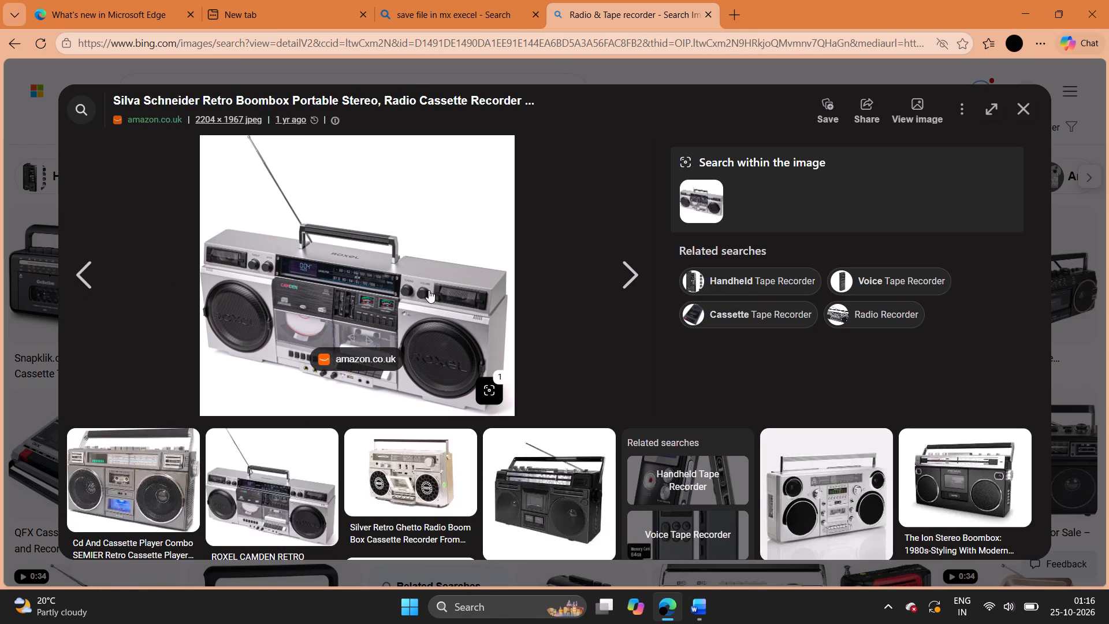
click(617, 281)
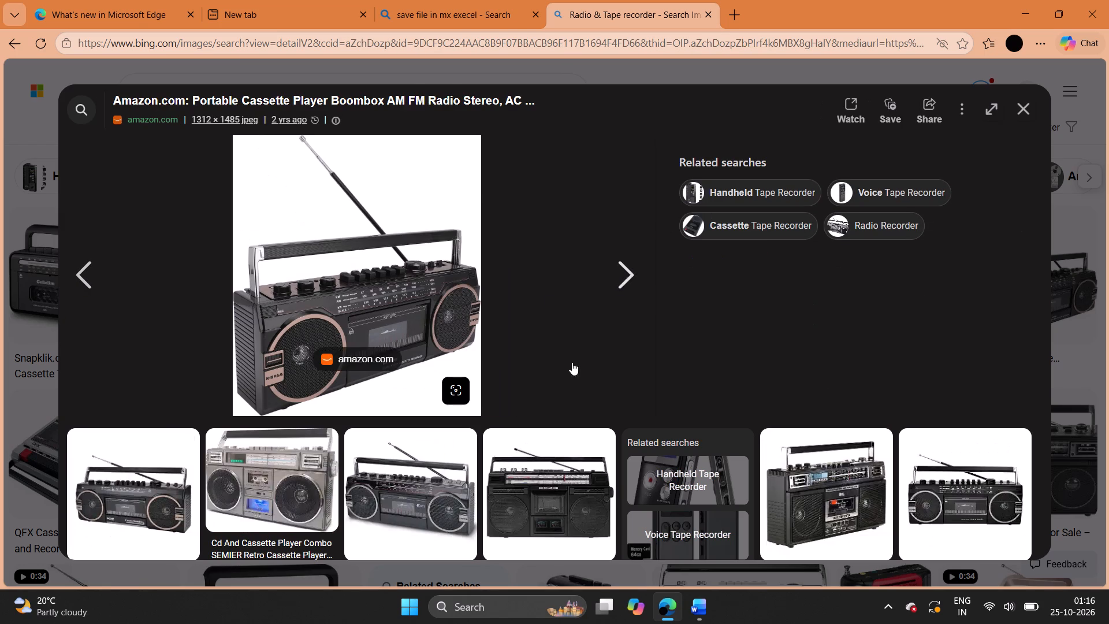
click(424, 454)
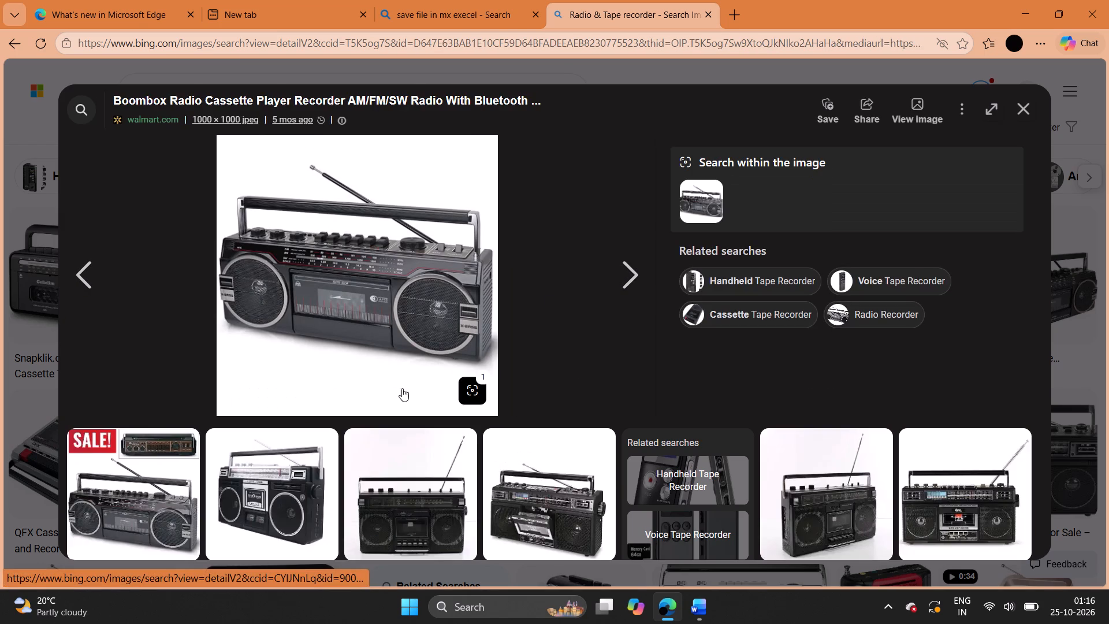
Copy the opened boombox picture and paste it into the Word document on the last page.
right_click(366, 255)
click(425, 320)
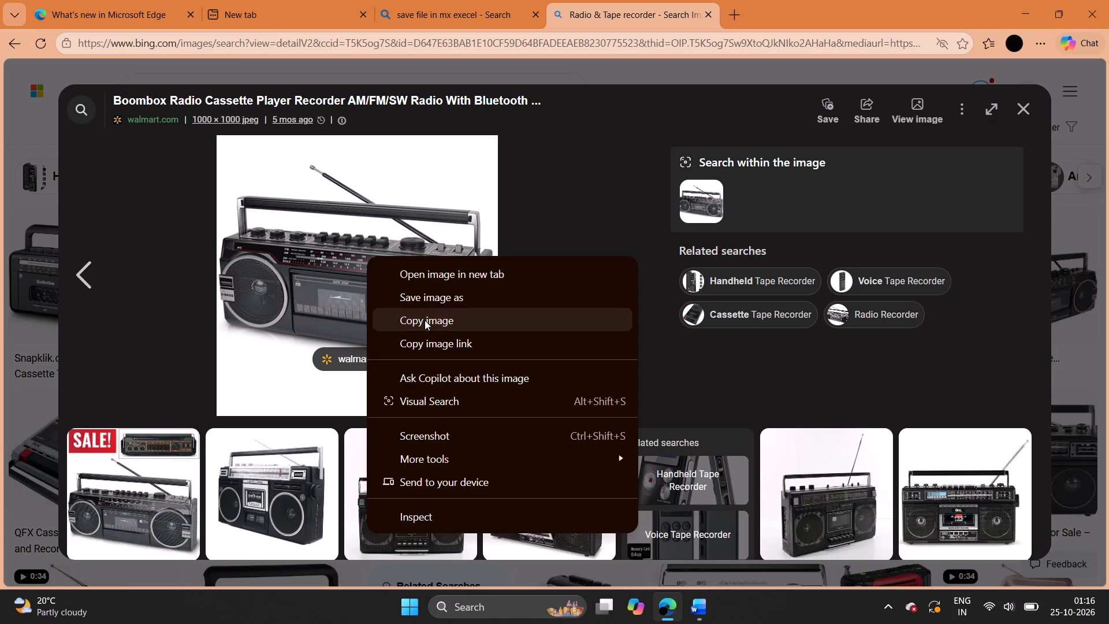
click(683, 599)
key(ctrl+v)
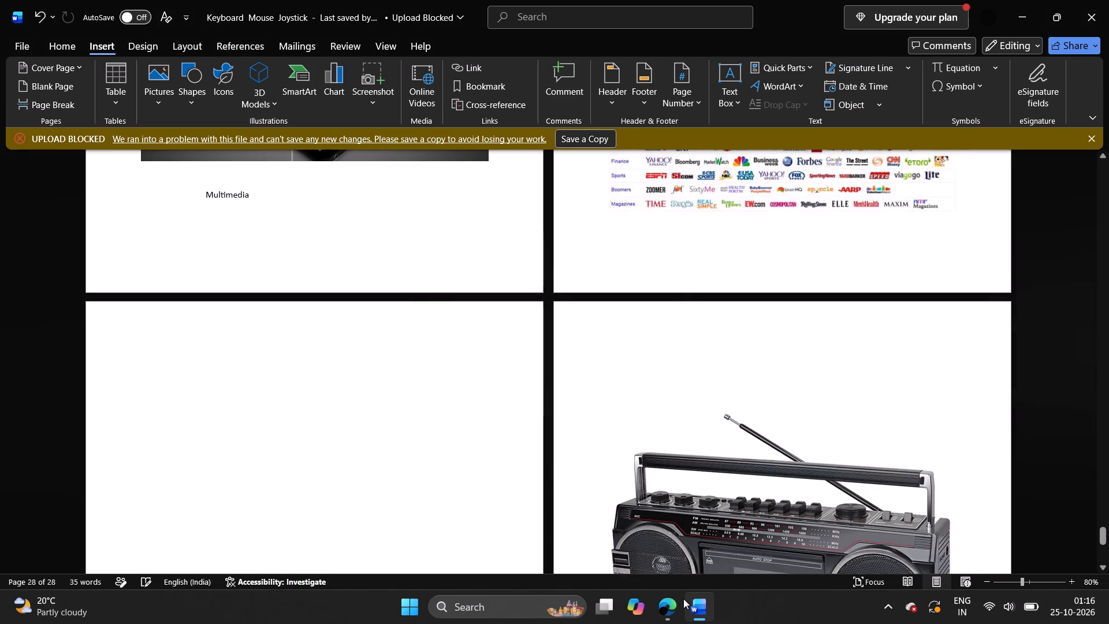
Shrink the boombox picture on the last page, then stretch it horizontally to about the full text width.
click(851, 318)
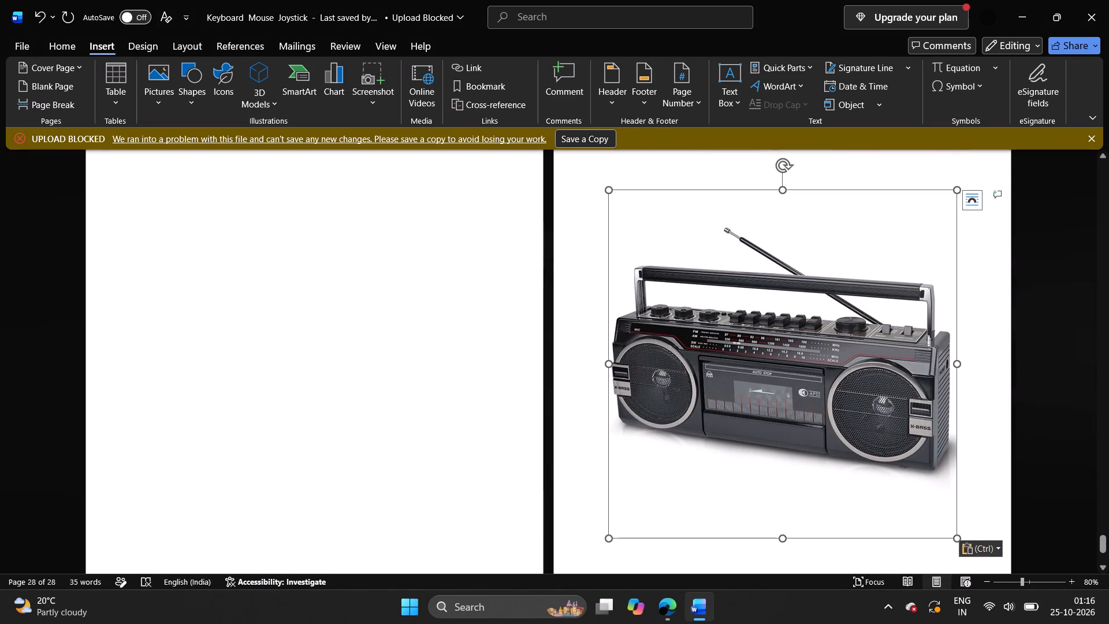
drag(609, 538, 697, 447)
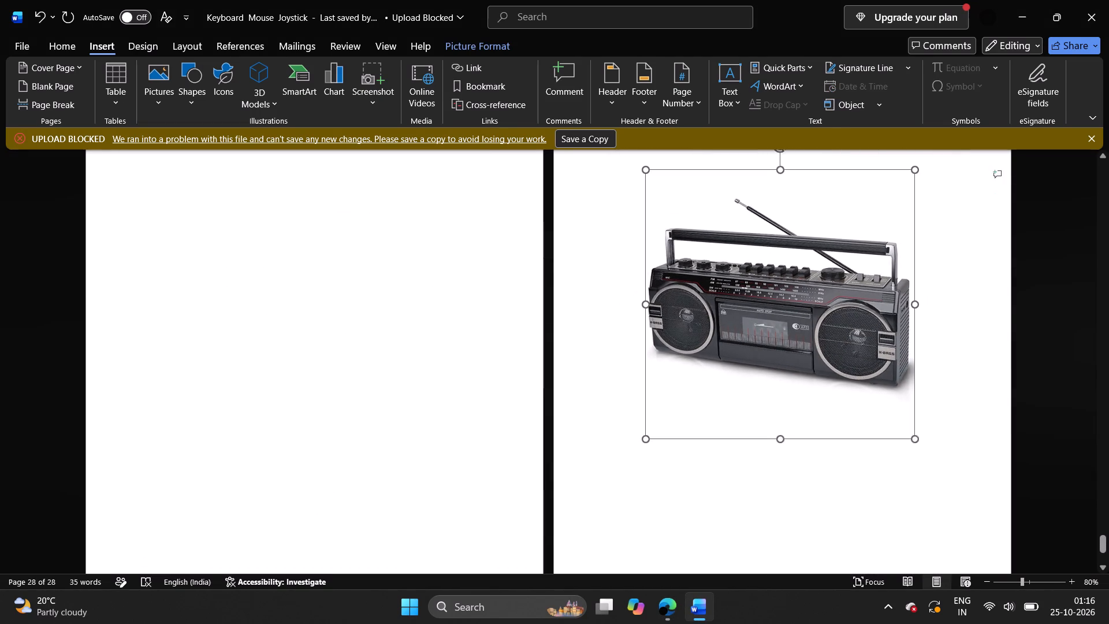
drag(697, 447, 724, 390)
scroll(684, 267, up, 1)
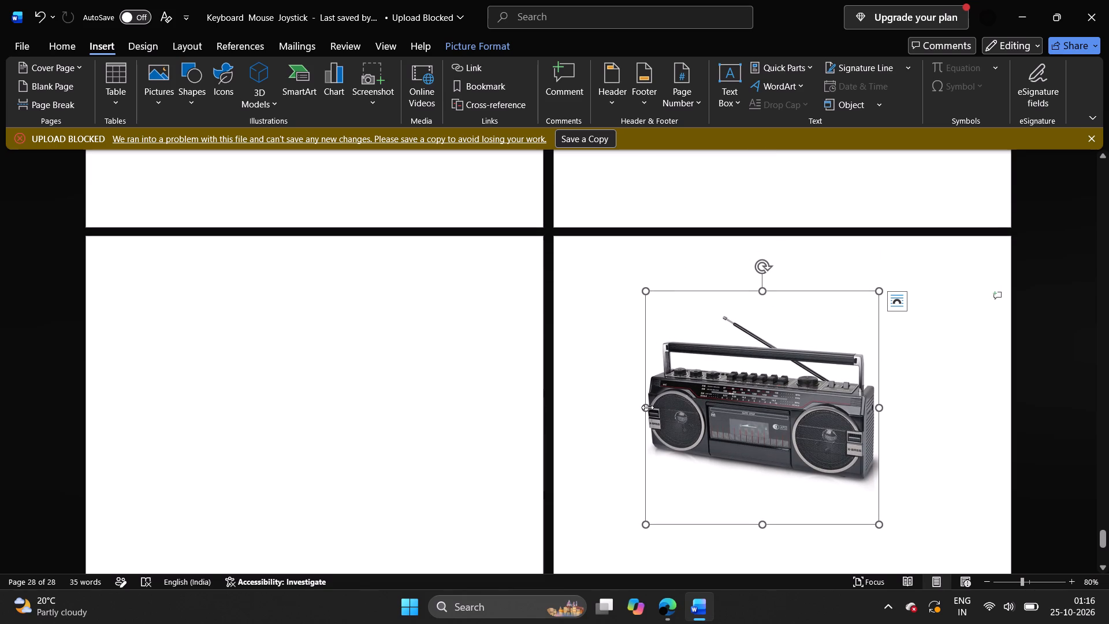
drag(647, 407, 578, 413)
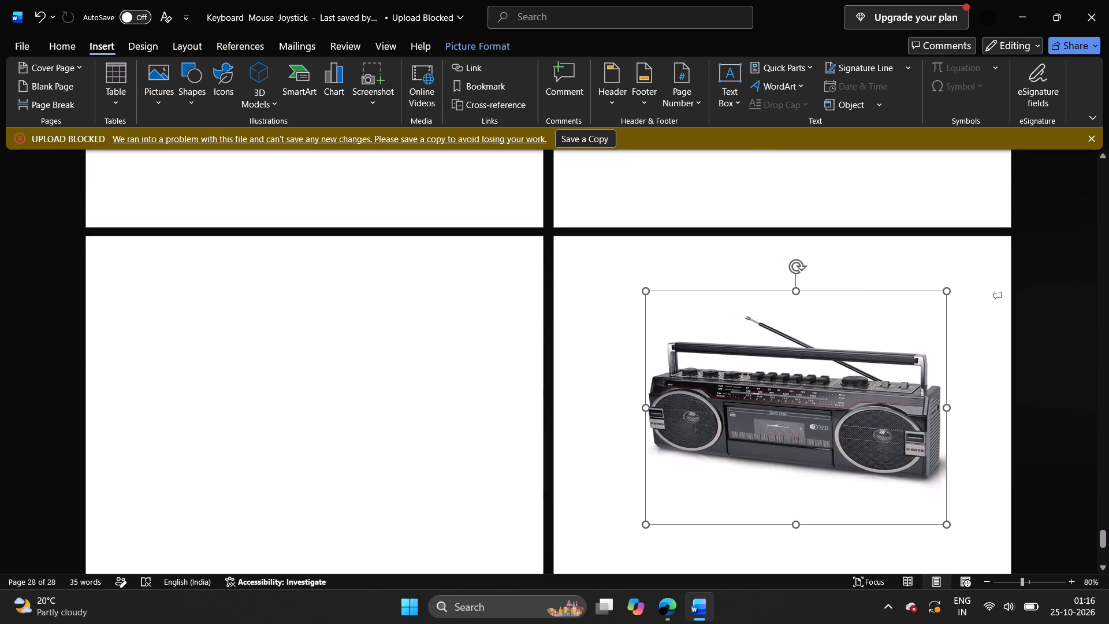
drag(578, 413, 526, 413)
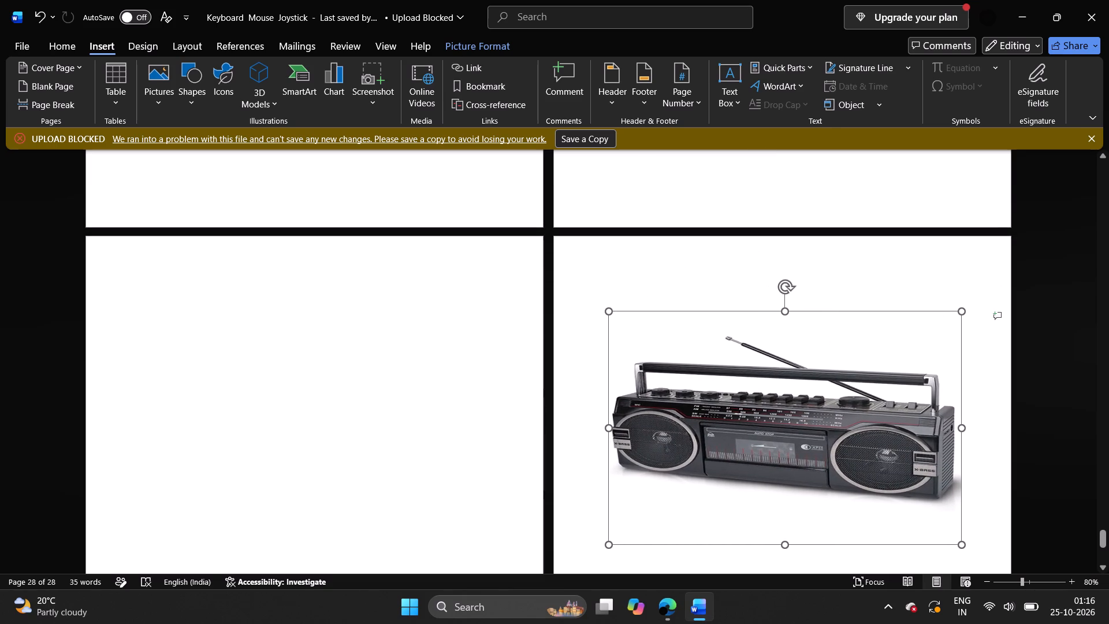
drag(526, 413, 528, 412)
Add the caption "radio & tape recorder" below the boombox picture and start a new line after it.
scroll(731, 405, down, 1)
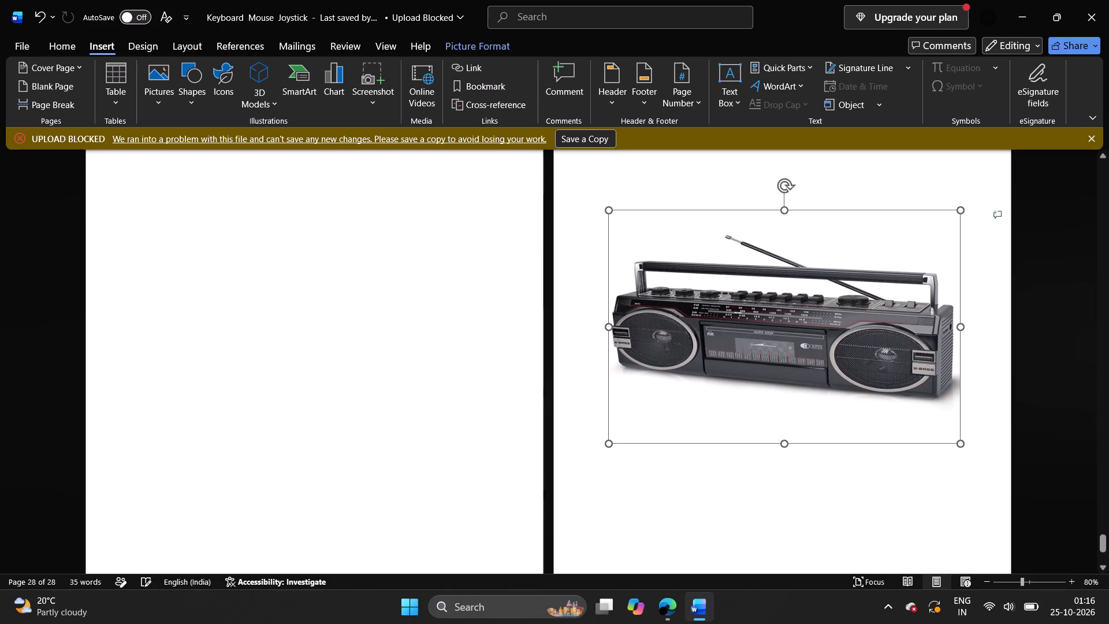
scroll(731, 405, down, 1)
click(721, 480)
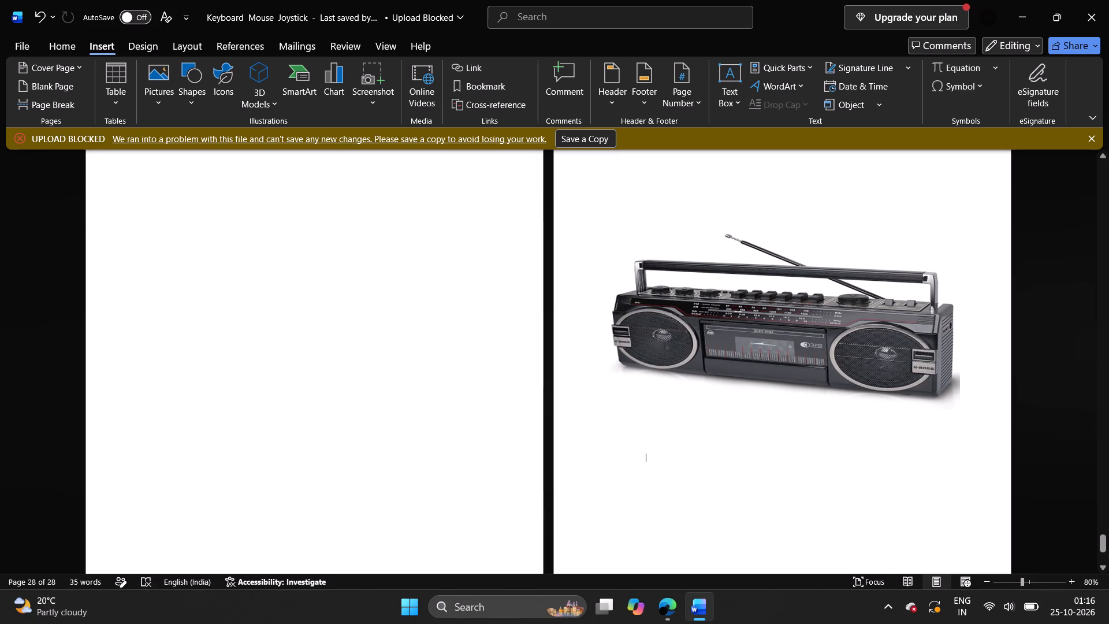
text(radio)
key(space)
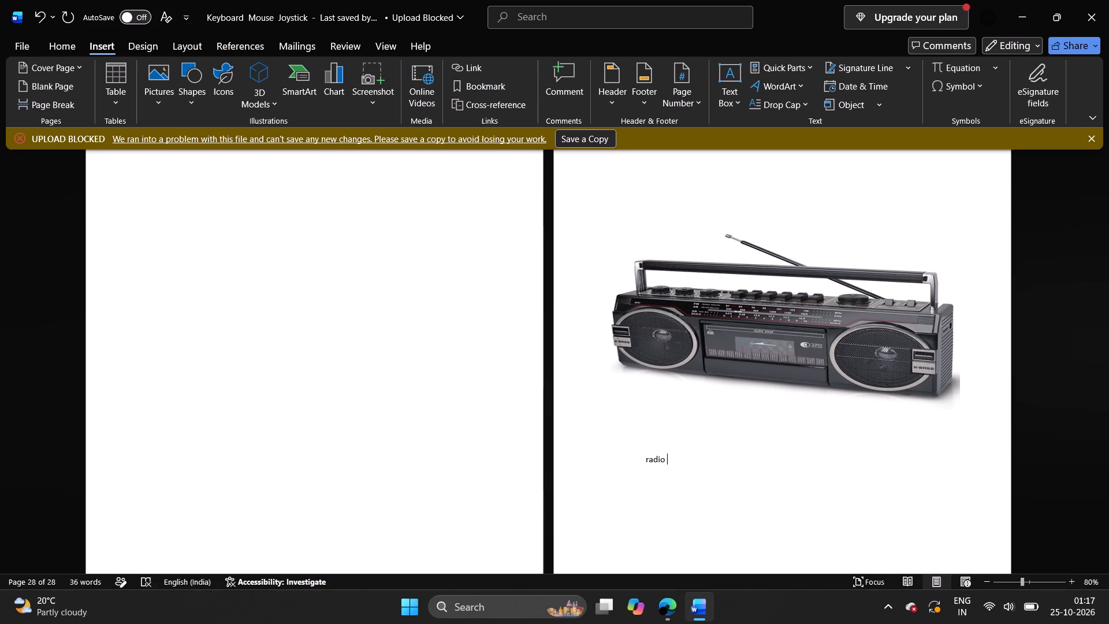
key(shift+ampersand)
key(space)
key(t)
text(ape)
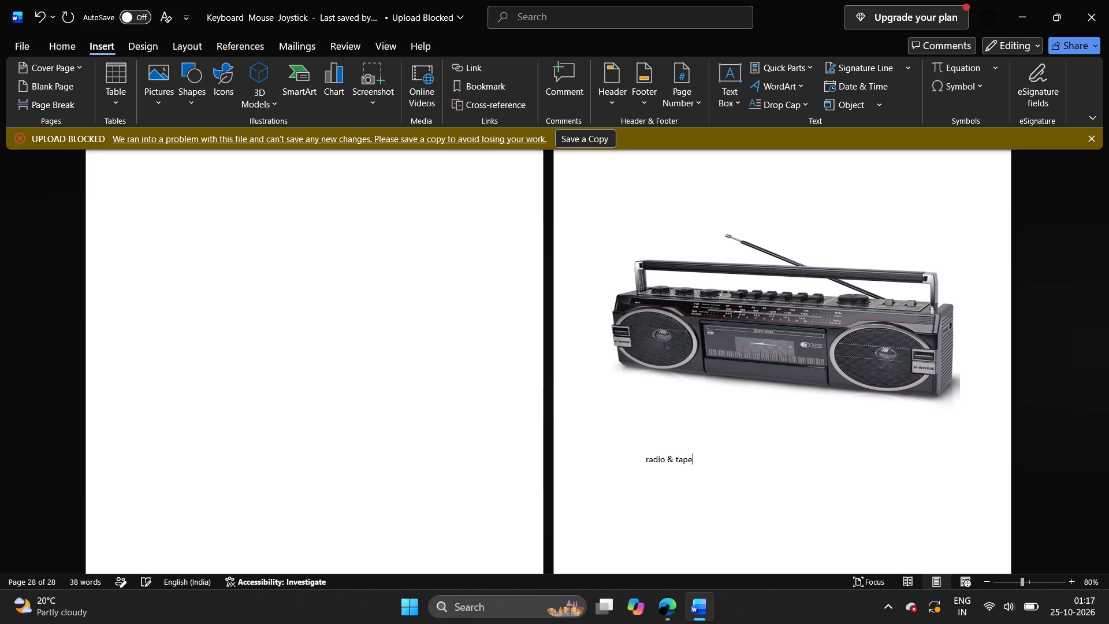
key(space)
text(recorder)
key(Return)
Switch to Edge, close the opened boombox image and run an image search for "television".
click(660, 606)
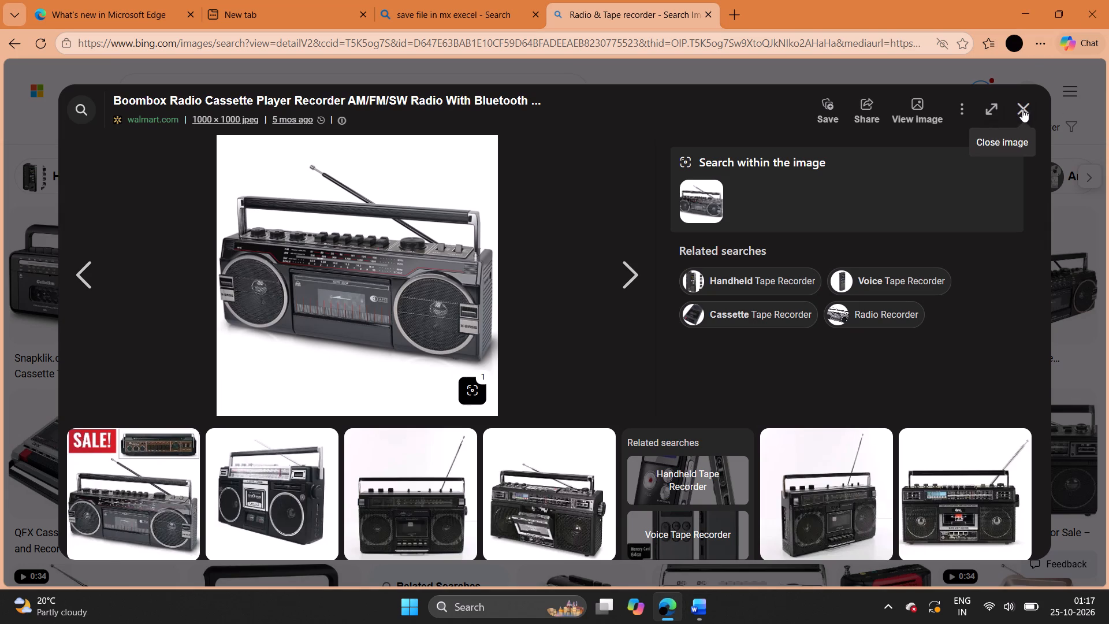
click(1022, 109)
click(522, 89)
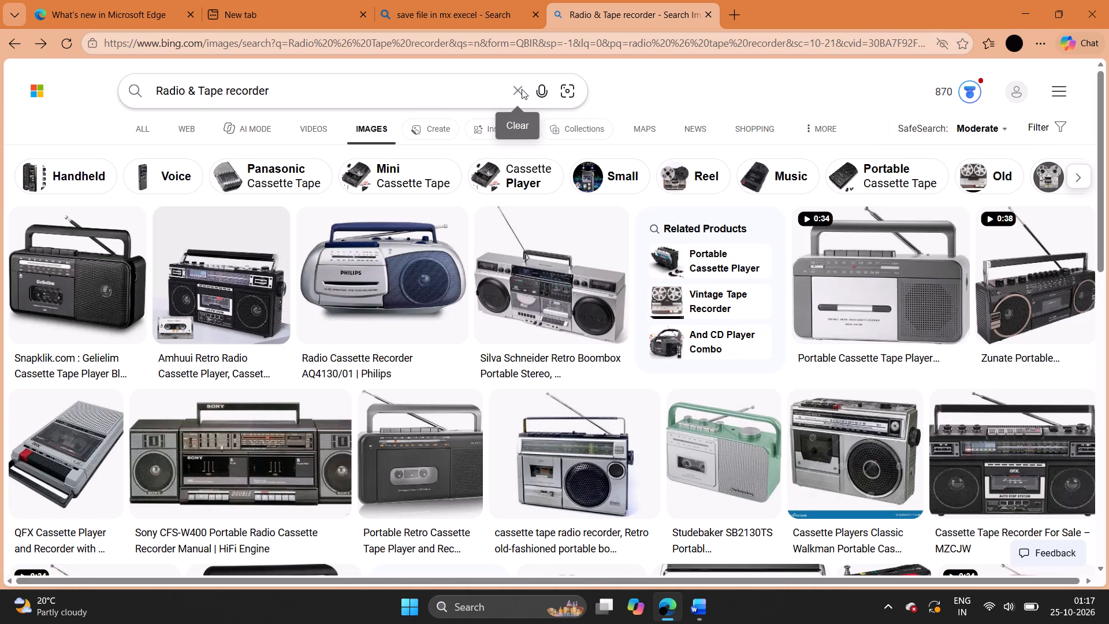
text(television)
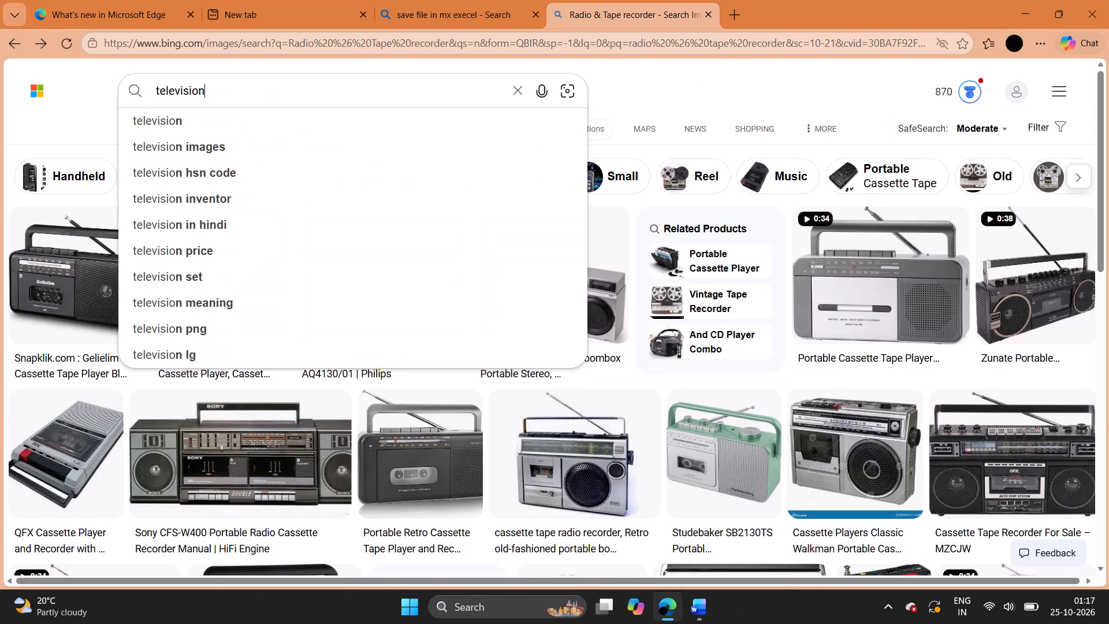
key(Return)
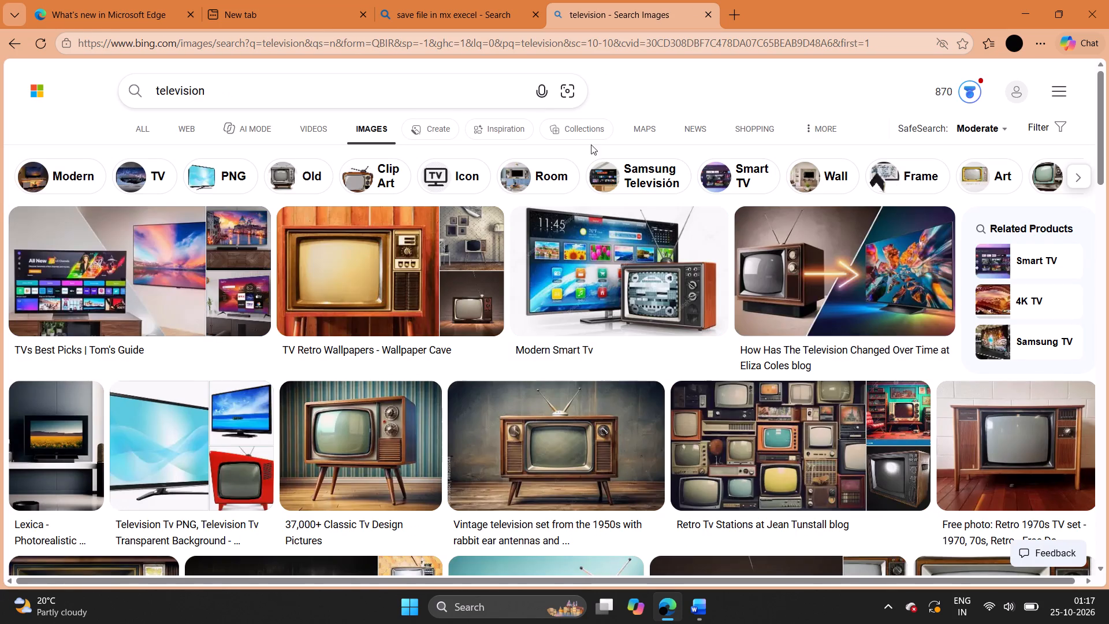
Copy the freepik "37,000+ Classic Tv Design Pictures" television image and paste it below the radio caption in Word.
click(377, 446)
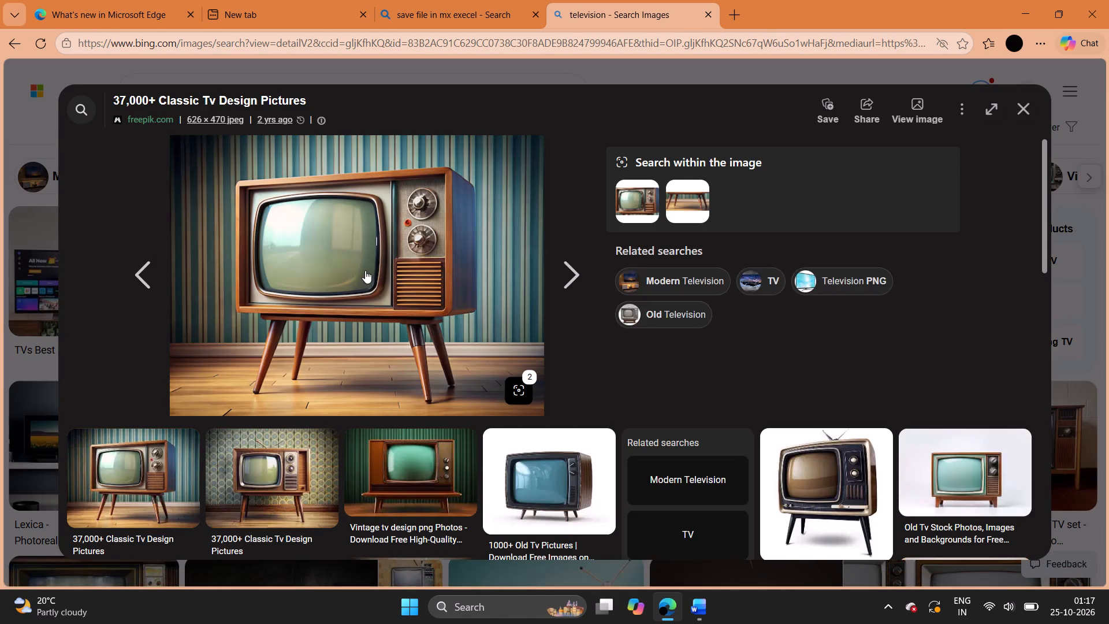
click(365, 270)
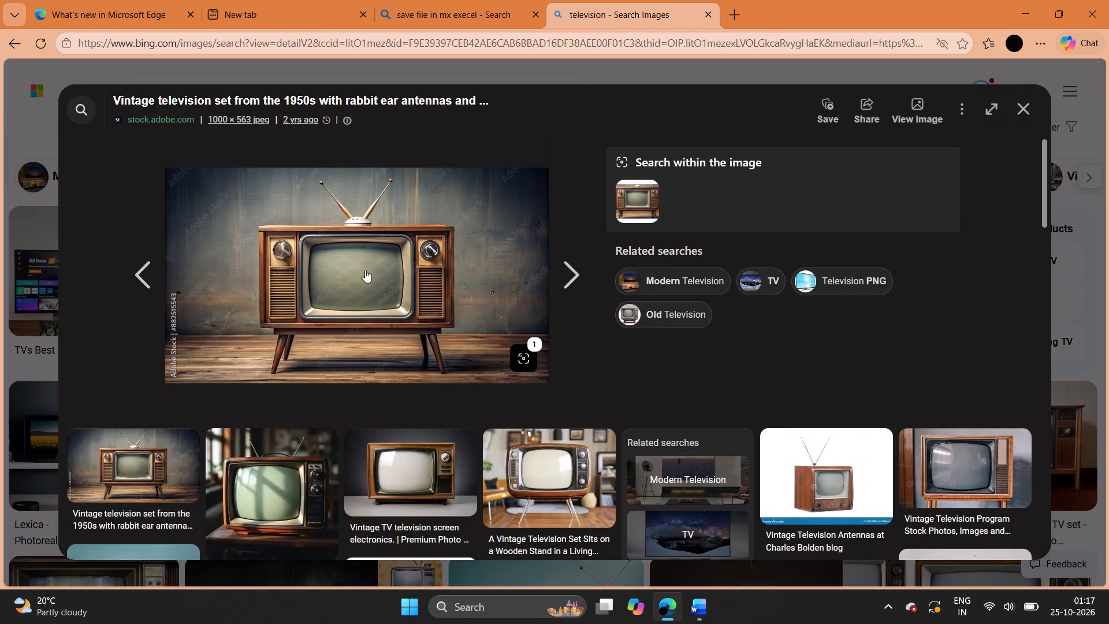
click(157, 273)
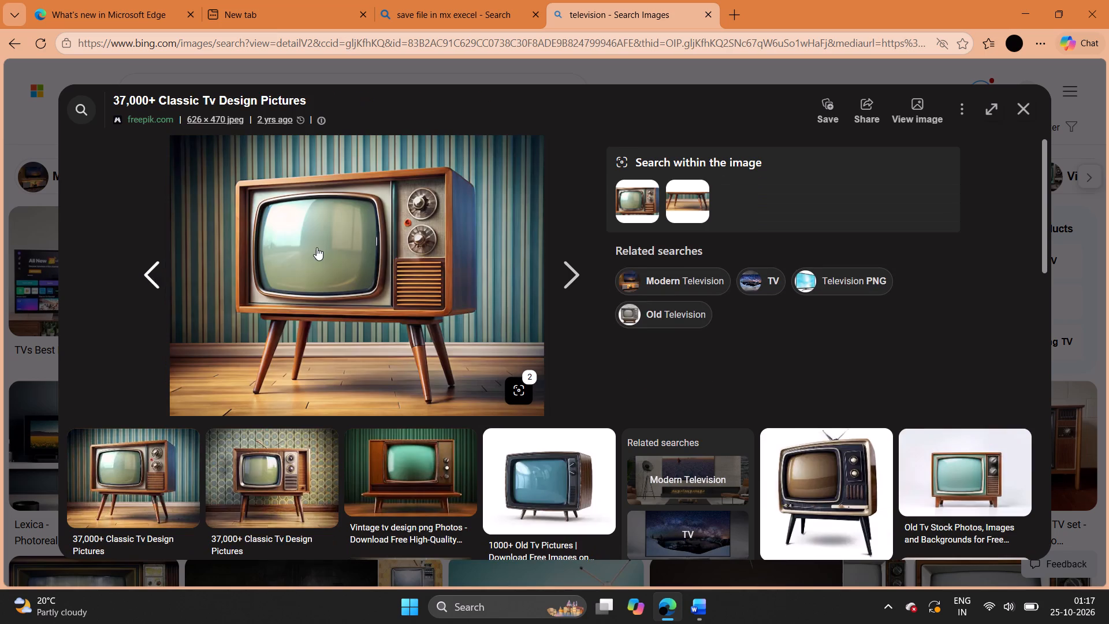
right_click(342, 241)
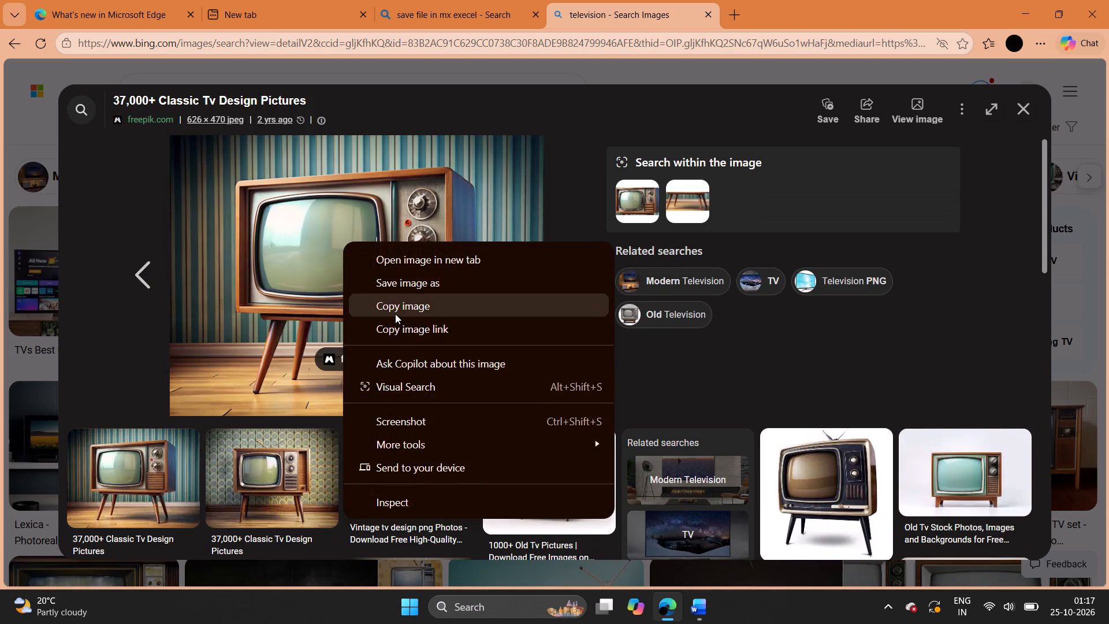
click(395, 314)
click(702, 603)
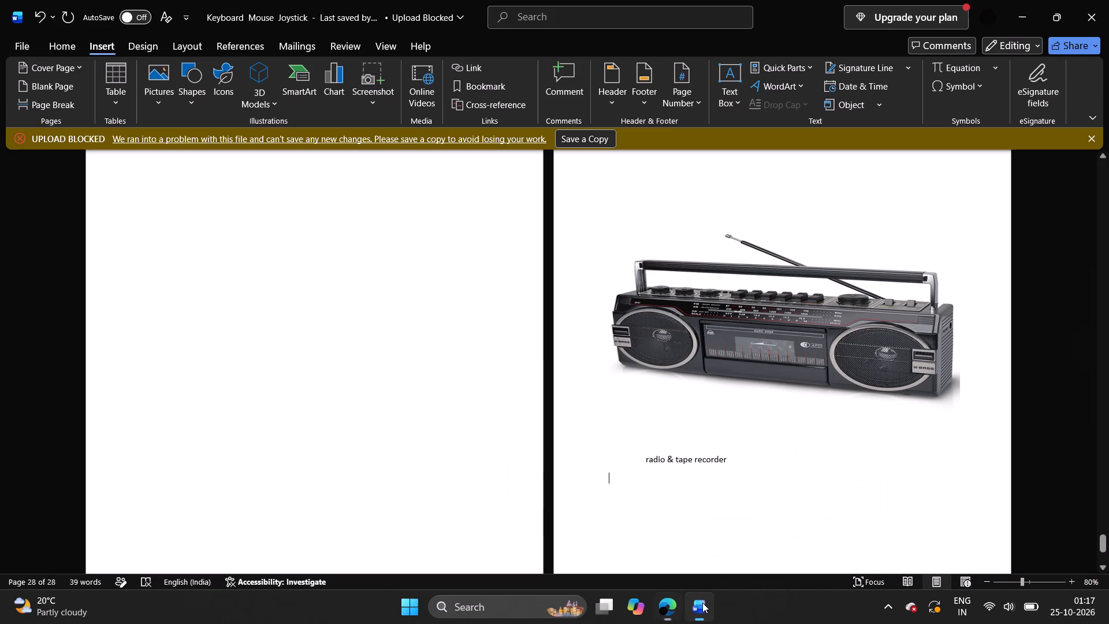
key(ctrl+v)
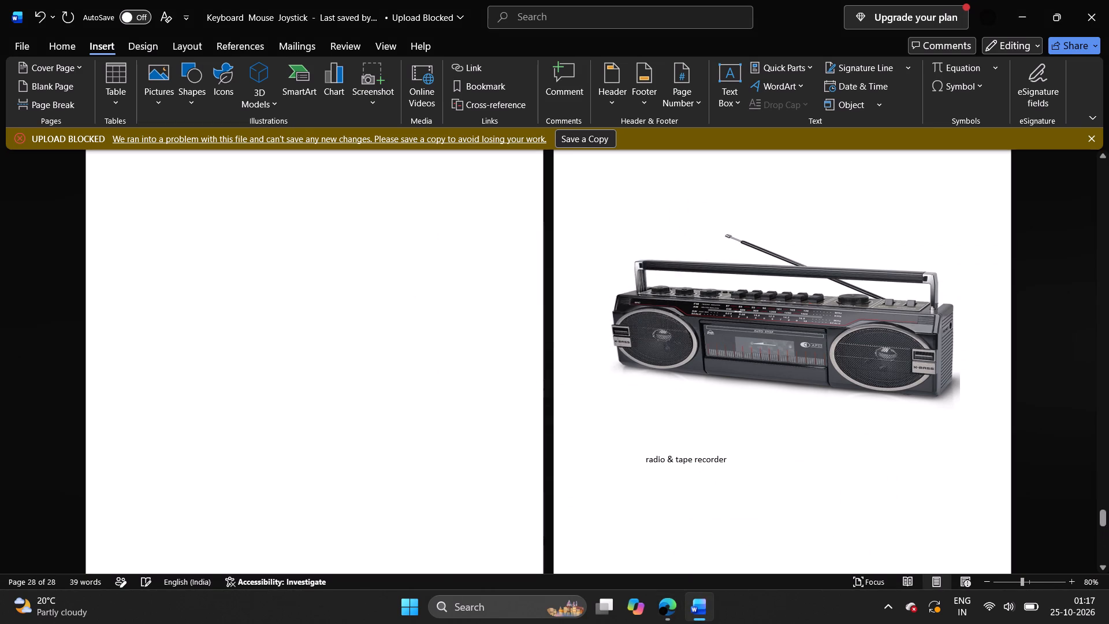
Shrink the television picture to fit below the "radio & tape recorder" caption, then widen it slightly.
click(620, 425)
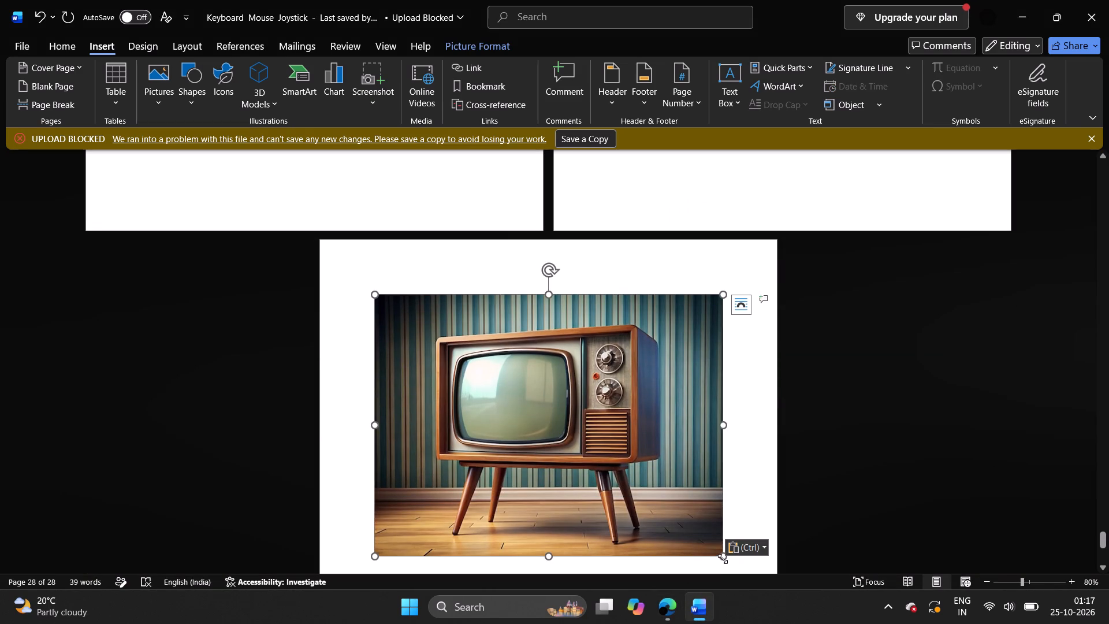
drag(723, 559, 616, 418)
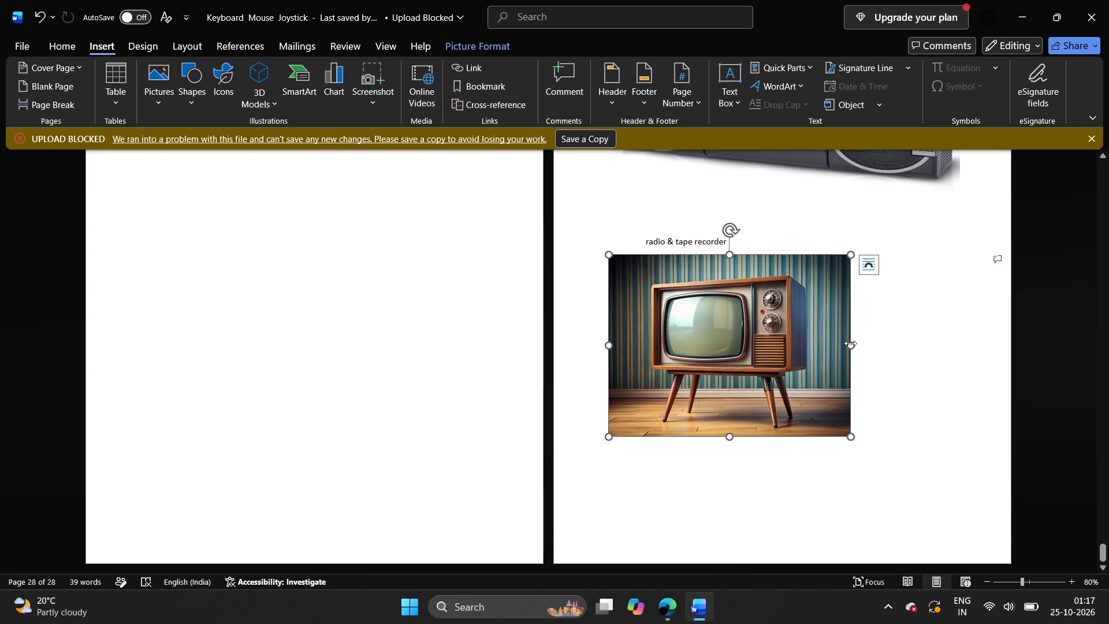
drag(853, 347, 911, 348)
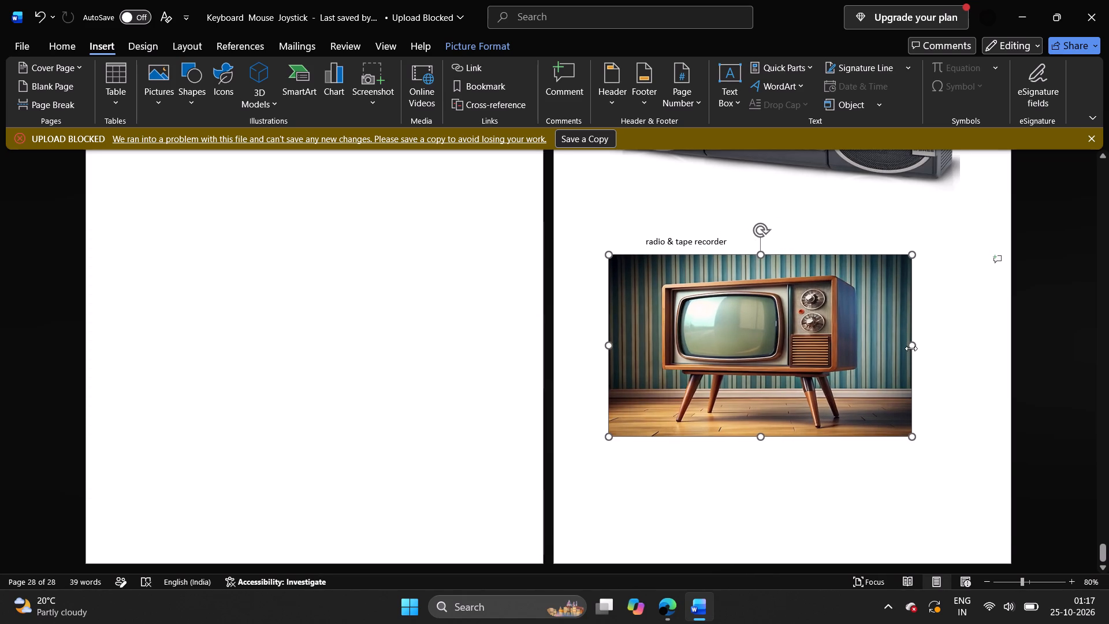
click(762, 437)
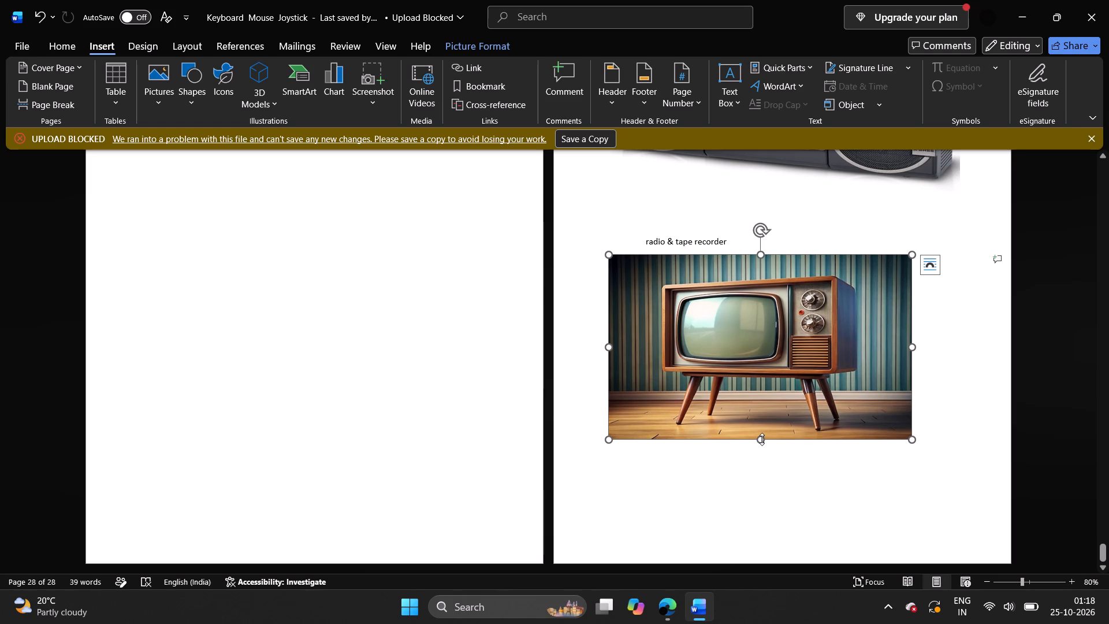
Return to Edge, close the opened television image and run an image search for "vcr".
click(667, 610)
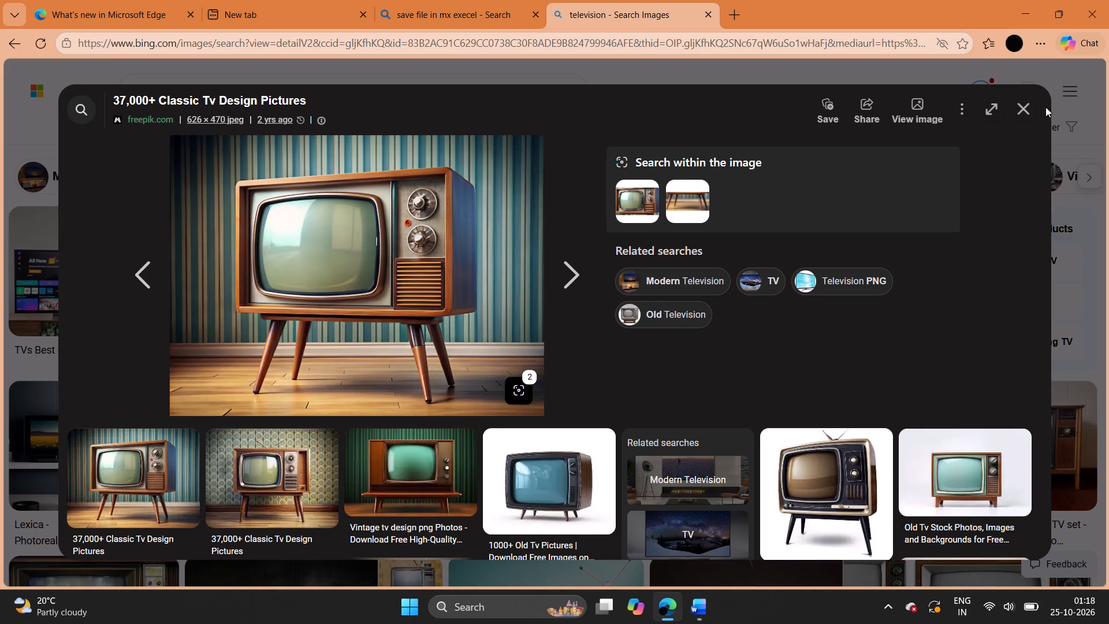
click(1018, 106)
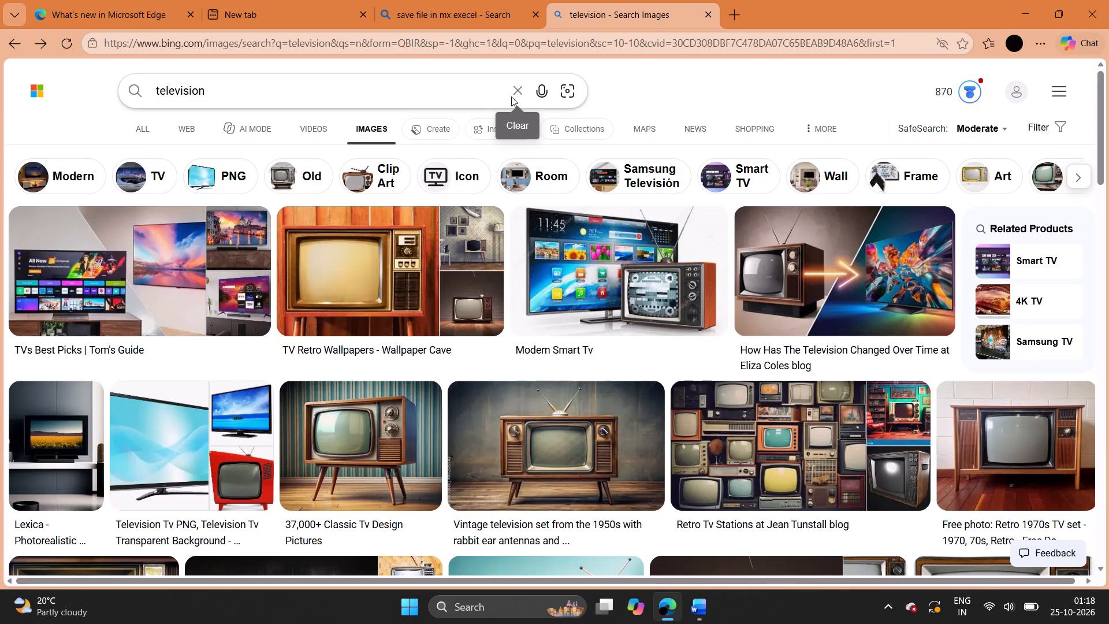
click(514, 93)
text(vcr)
key(Return)
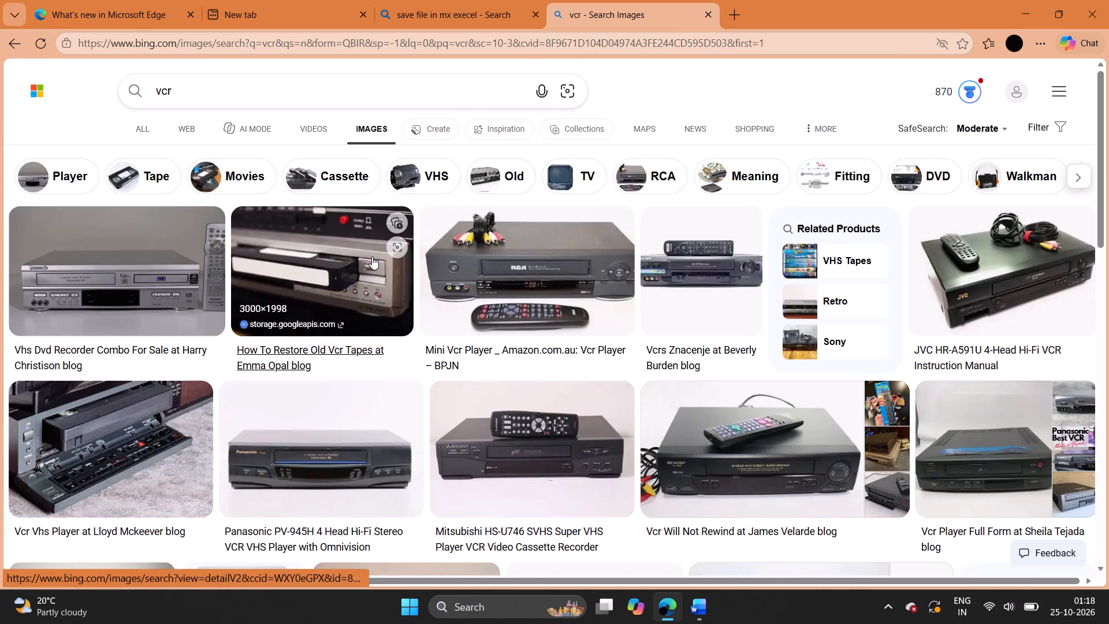
Copy the "Mini Vcr Player" RCA image and paste it above the radio picture on the Word document's last page.
click(488, 284)
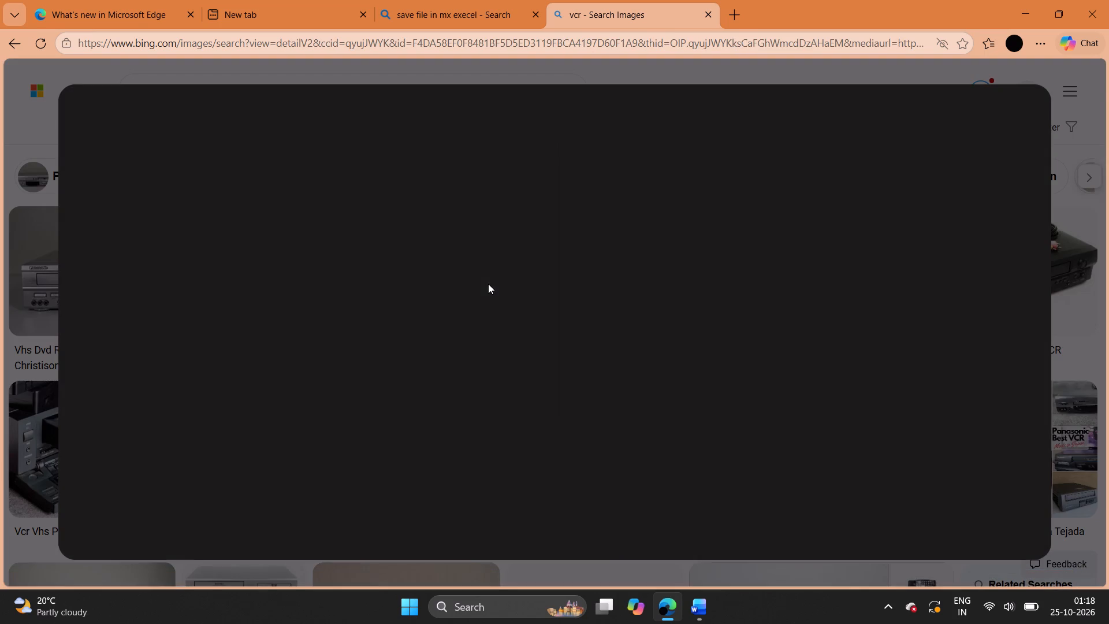
right_click(488, 284)
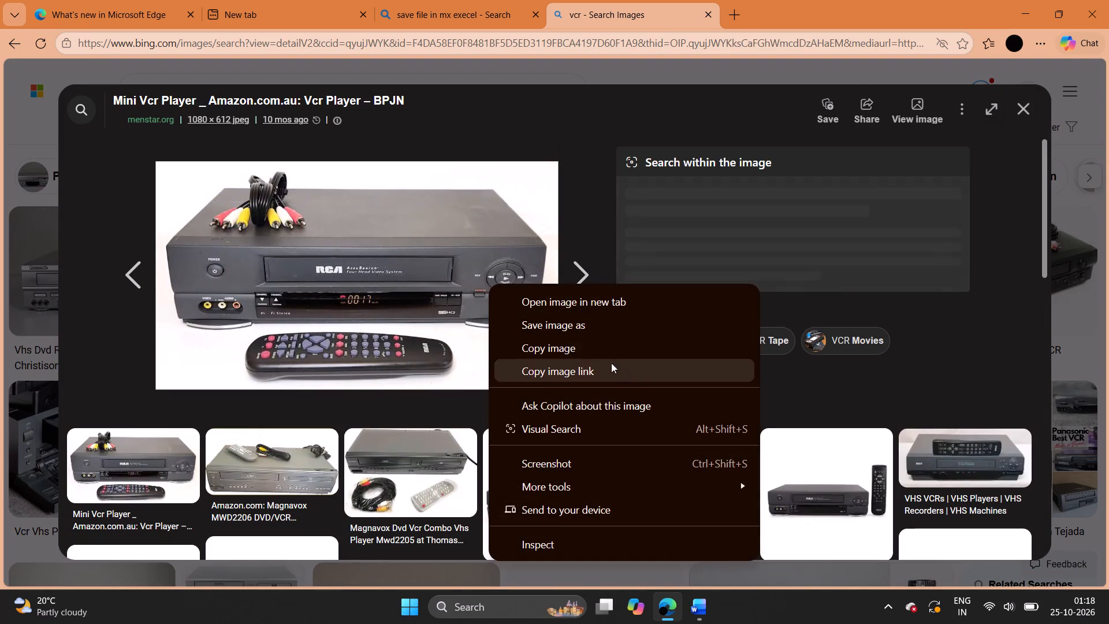
click(606, 356)
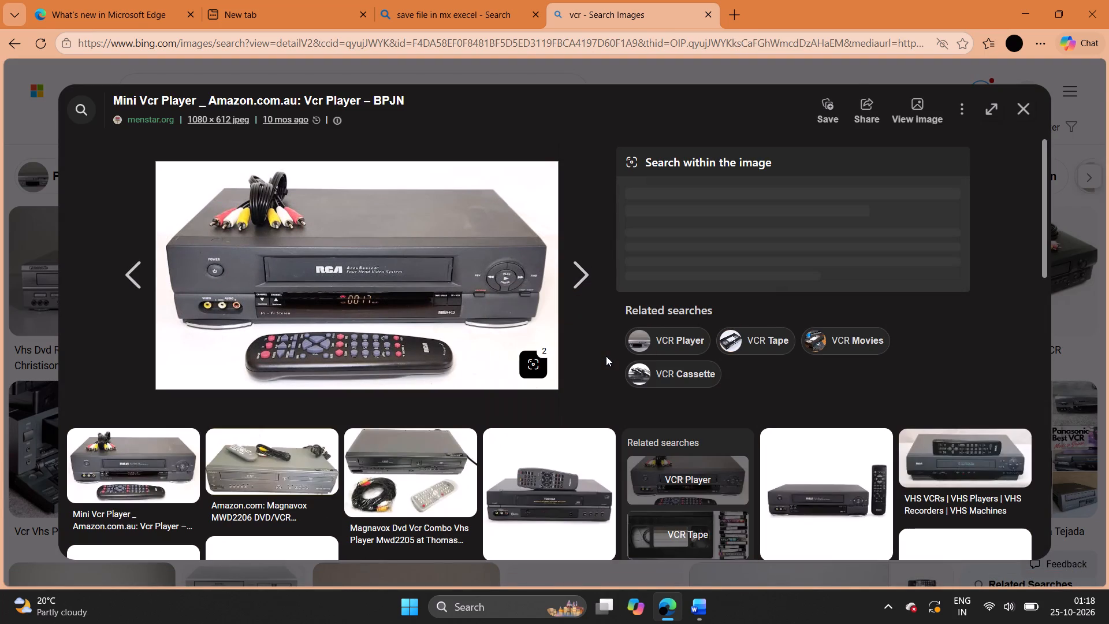
click(691, 607)
scroll(689, 496, down, 1)
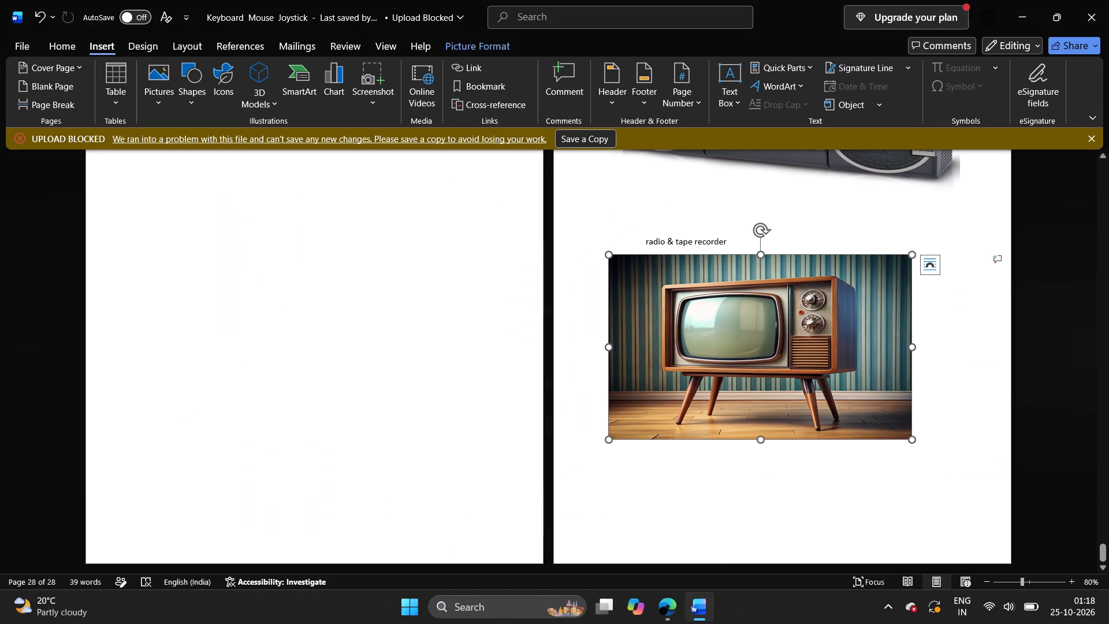
scroll(689, 496, down, 1)
click(434, 393)
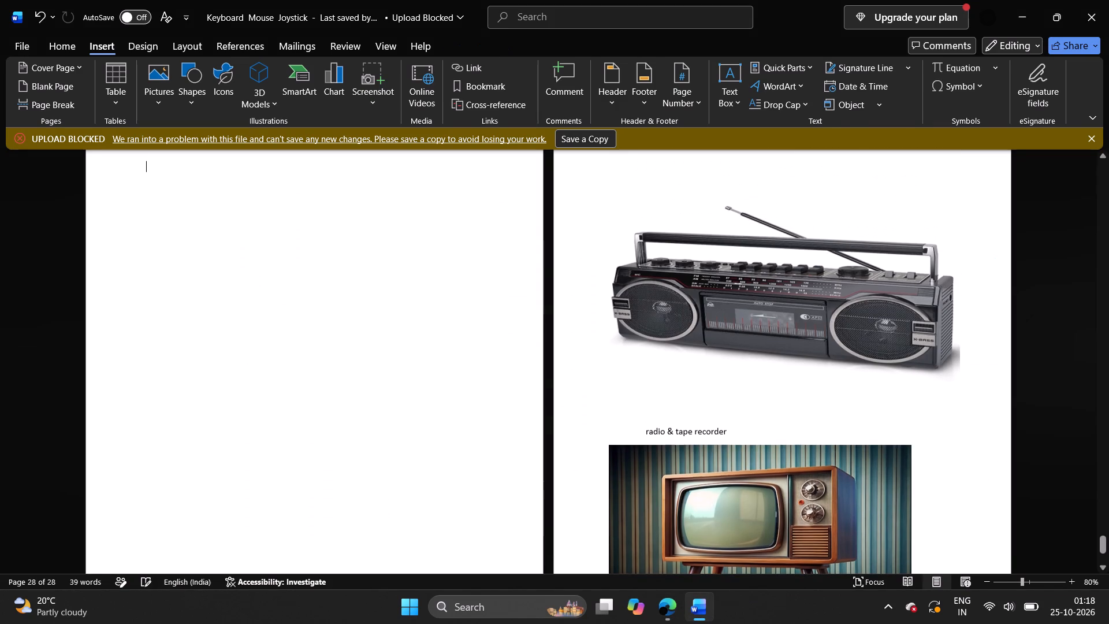
click(371, 384)
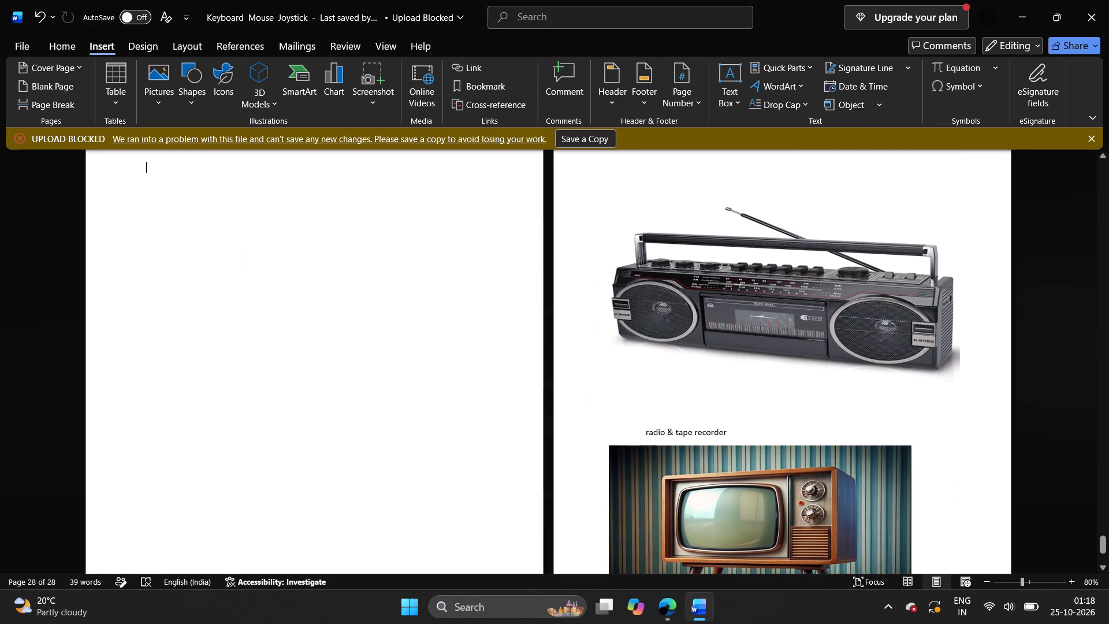
key(ctrl+v)
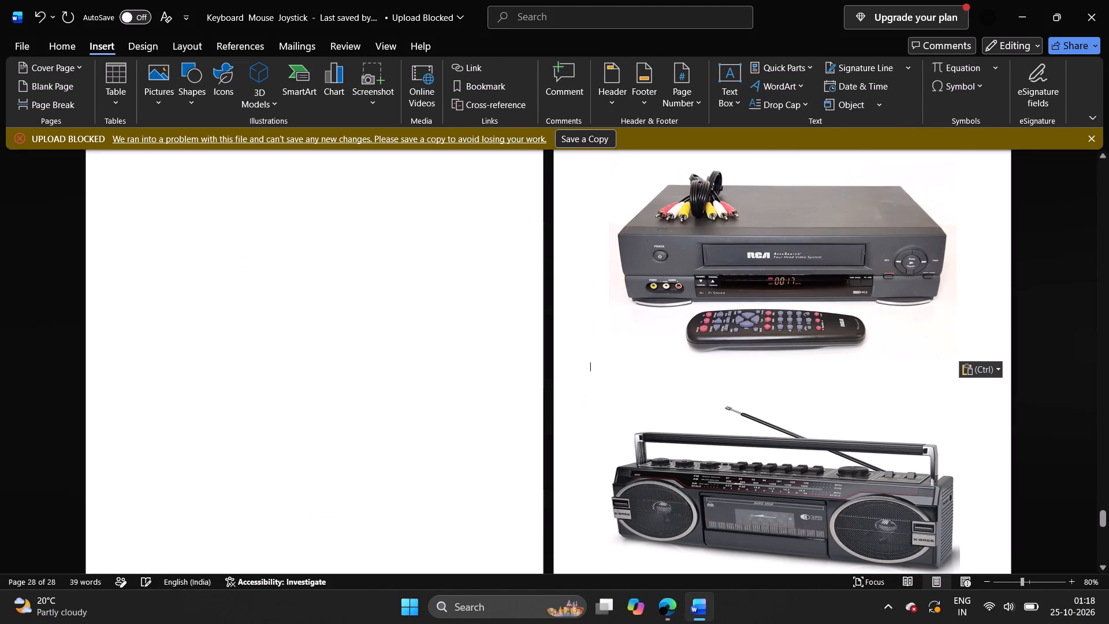
Reduce the height of the pasted VCR picture, keeping its full width.
scroll(645, 403, down, 3)
scroll(645, 403, up, 2)
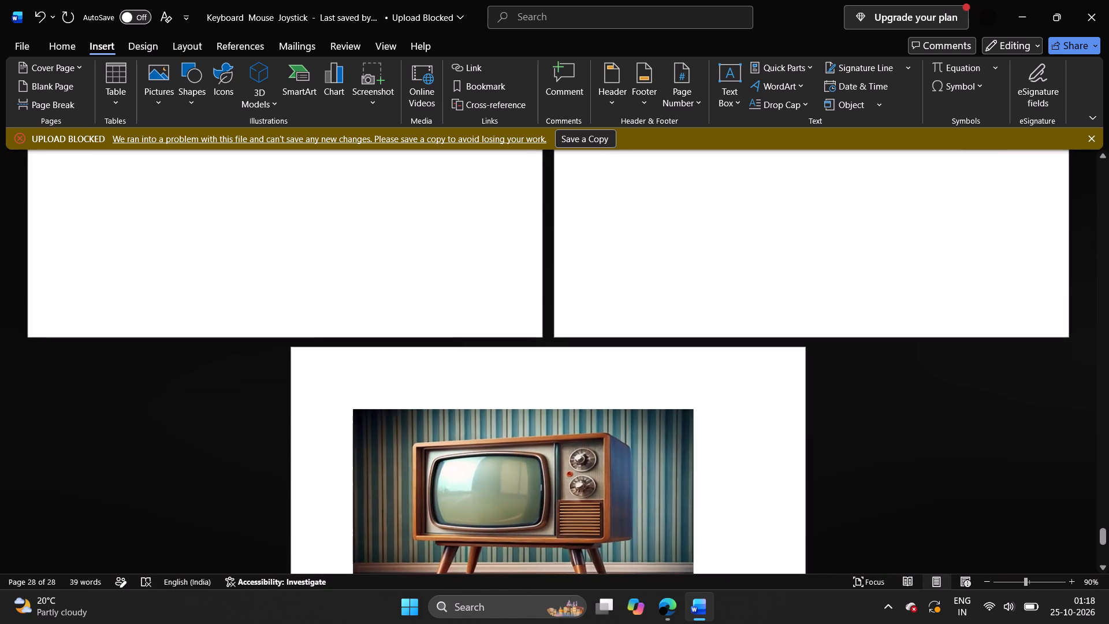
scroll(645, 403, up, 5)
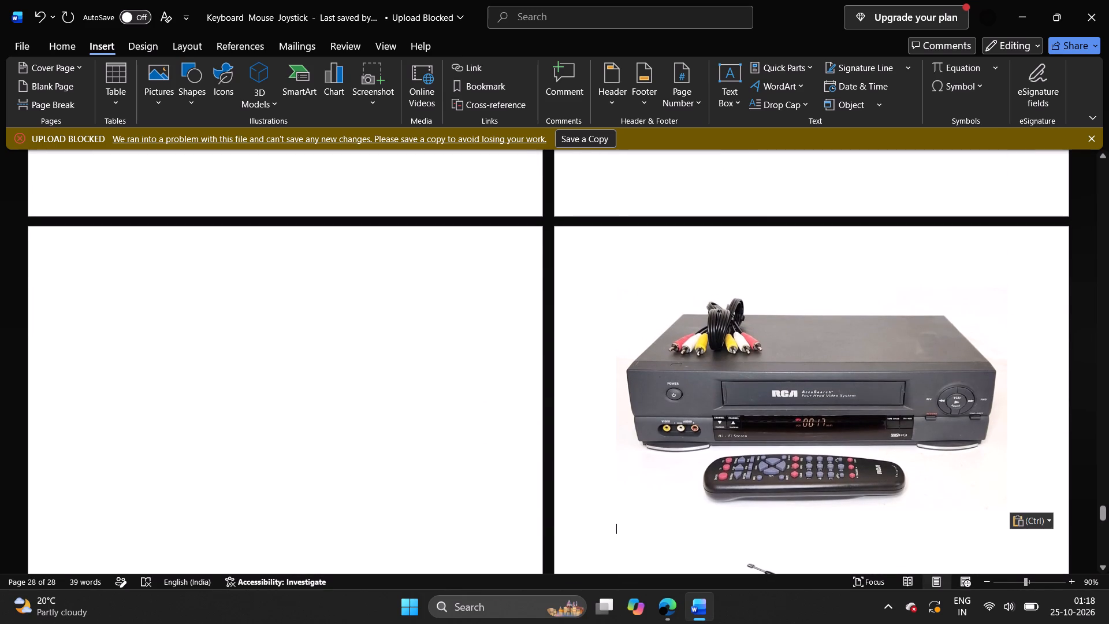
click(737, 401)
click(738, 403)
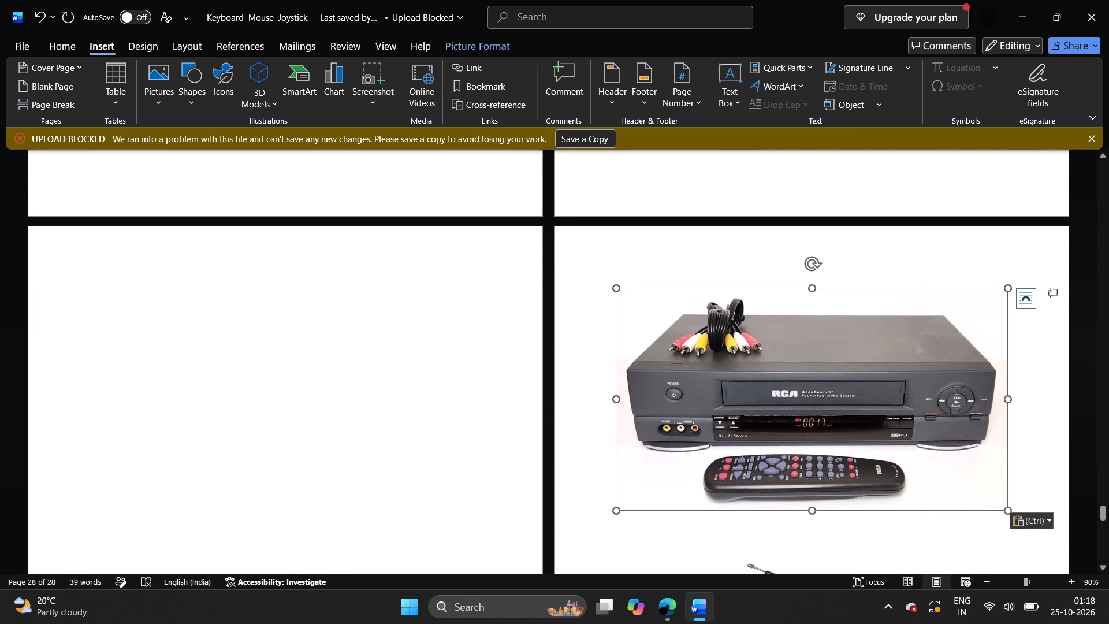
right_drag(812, 511, 805, 460)
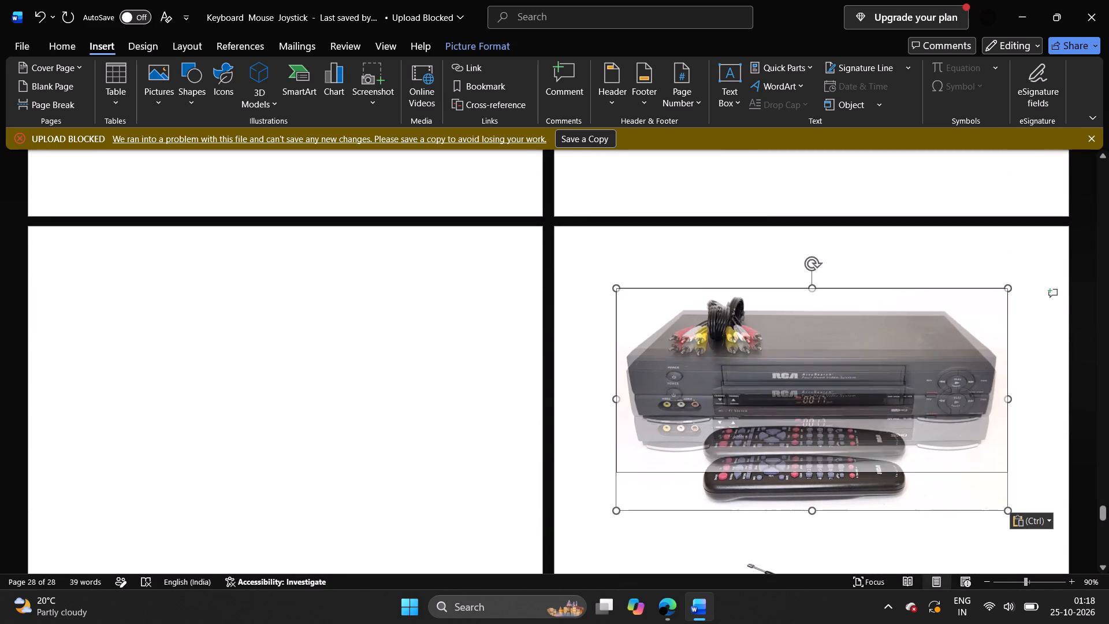
right_drag(805, 460, 798, 450)
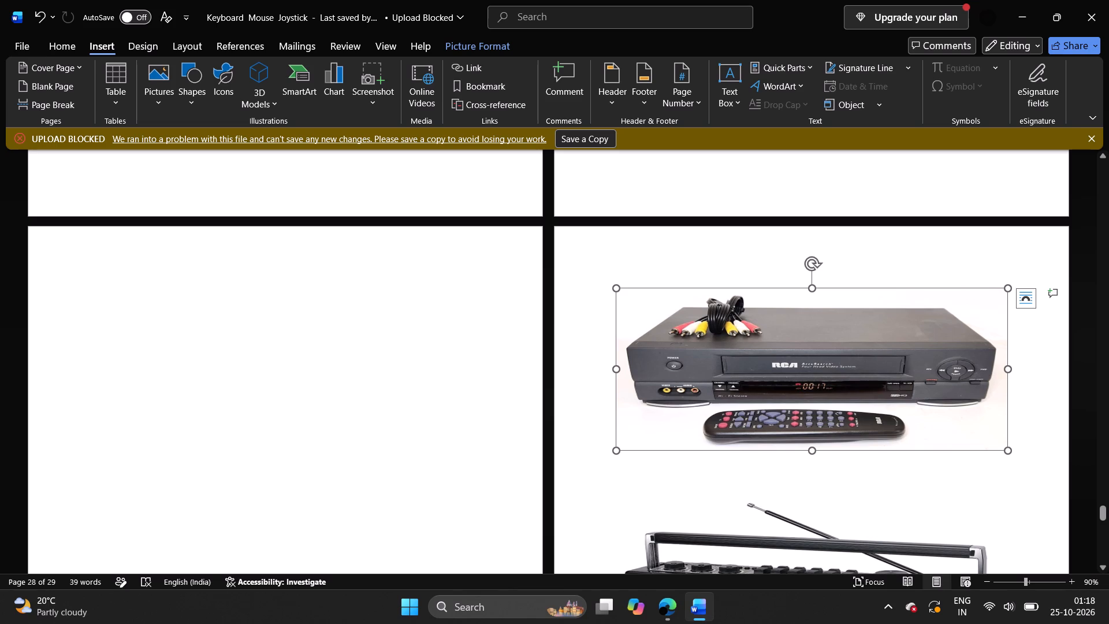
Scale the VCR picture down proportionally so it is narrower than the radio picture beneath it.
drag(1007, 369, 851, 369)
drag(1005, 369, 939, 365)
drag(939, 365, 940, 365)
drag(1007, 289, 940, 294)
drag(940, 294, 940, 294)
drag(1007, 371, 959, 374)
right_drag(1007, 454, 974, 447)
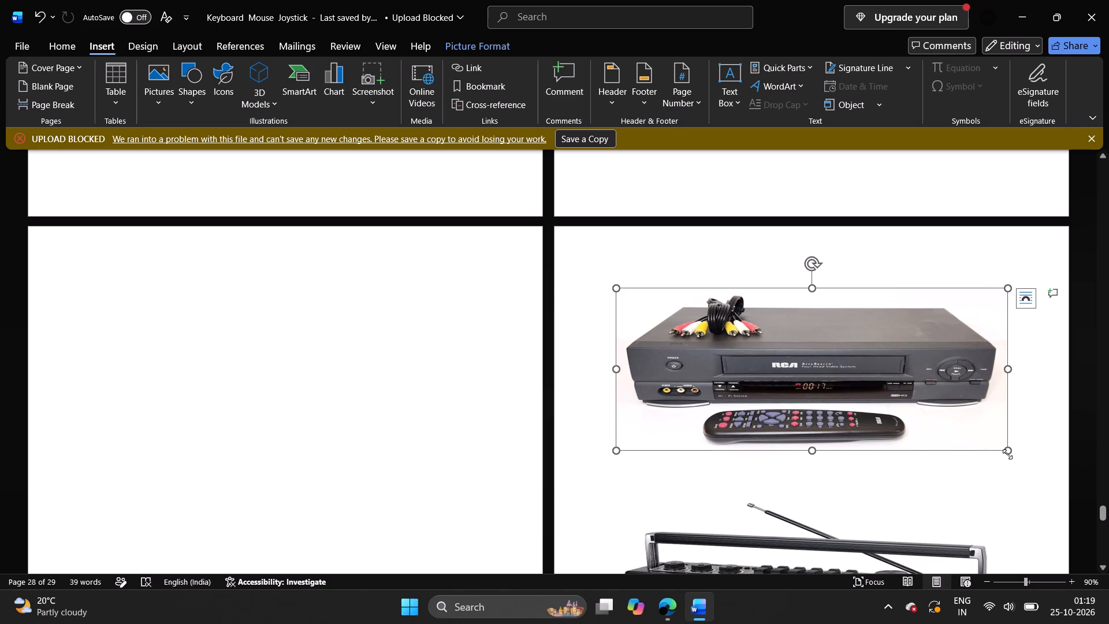
click(1007, 454)
right_drag(1006, 452, 888, 433)
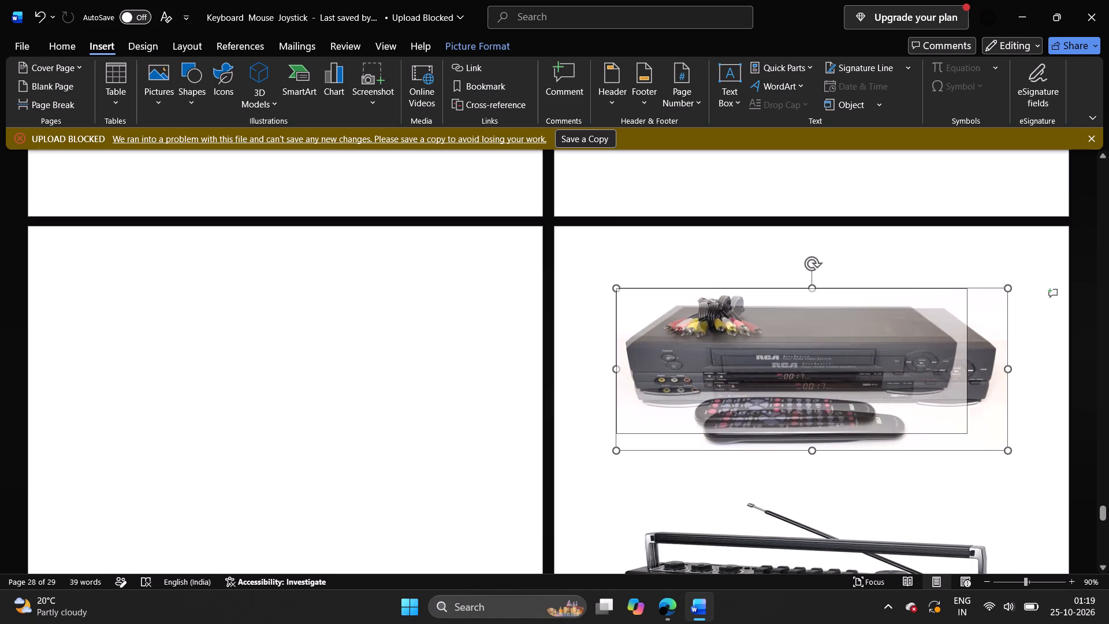
right_drag(888, 433, 874, 428)
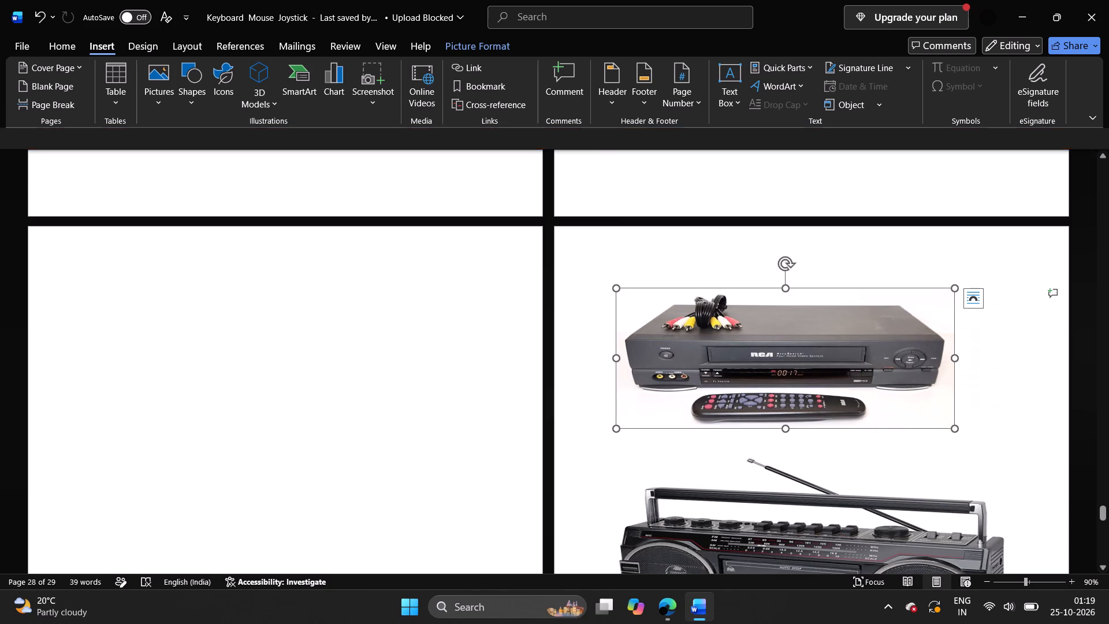
Delete the paragraph mark after the "radio & tape recorder" caption so it joins the television picture's paragraph.
scroll(890, 421, down, 4)
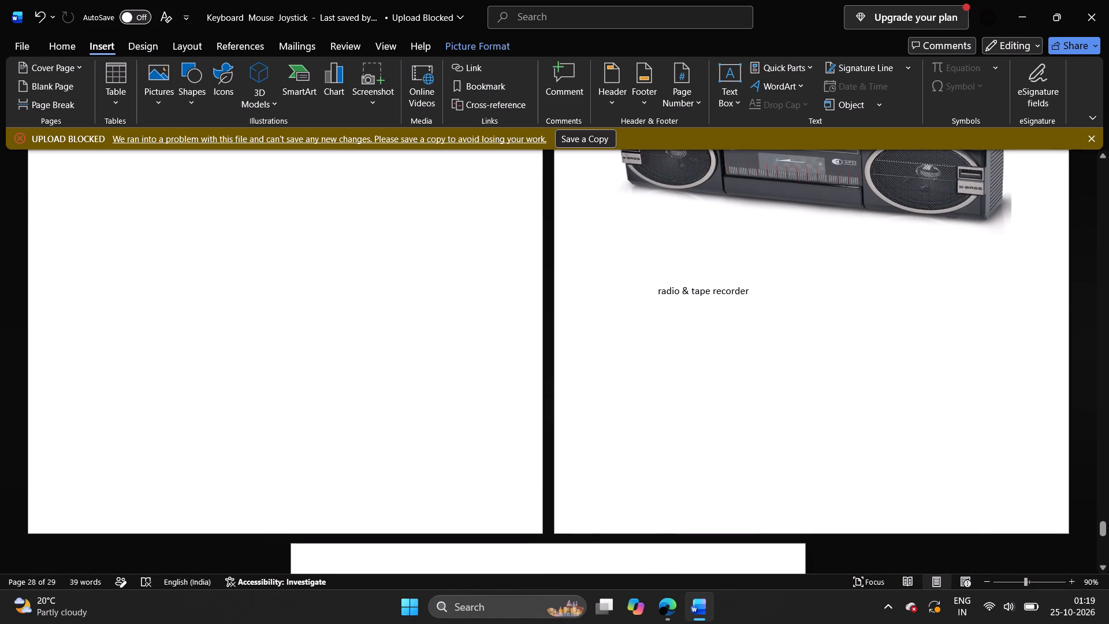
click(771, 299)
double_click(771, 299)
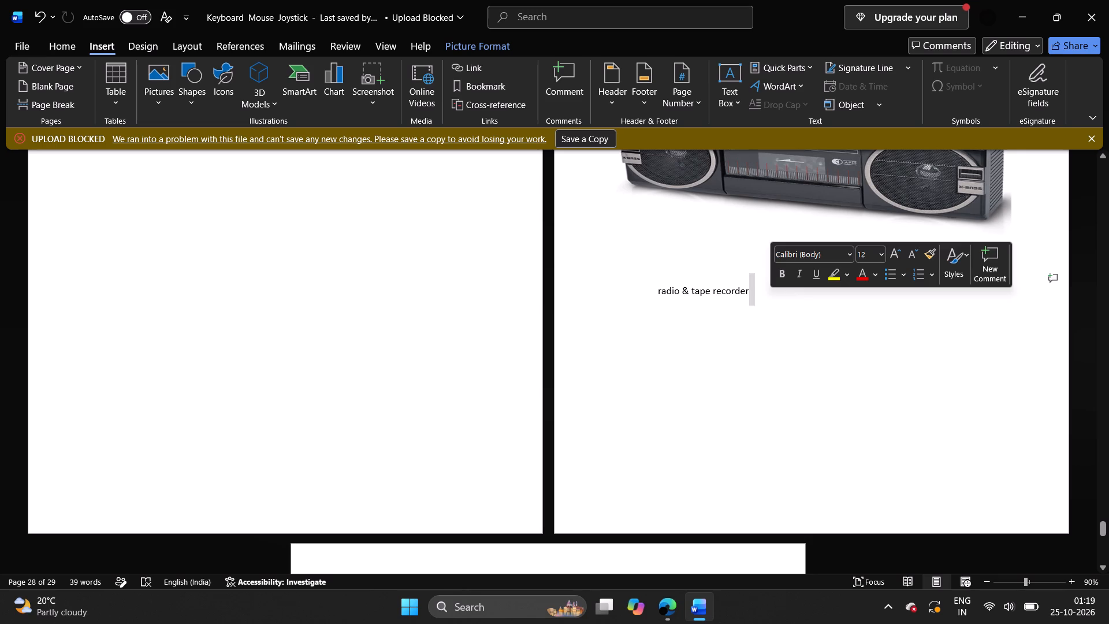
key(BackSpace)
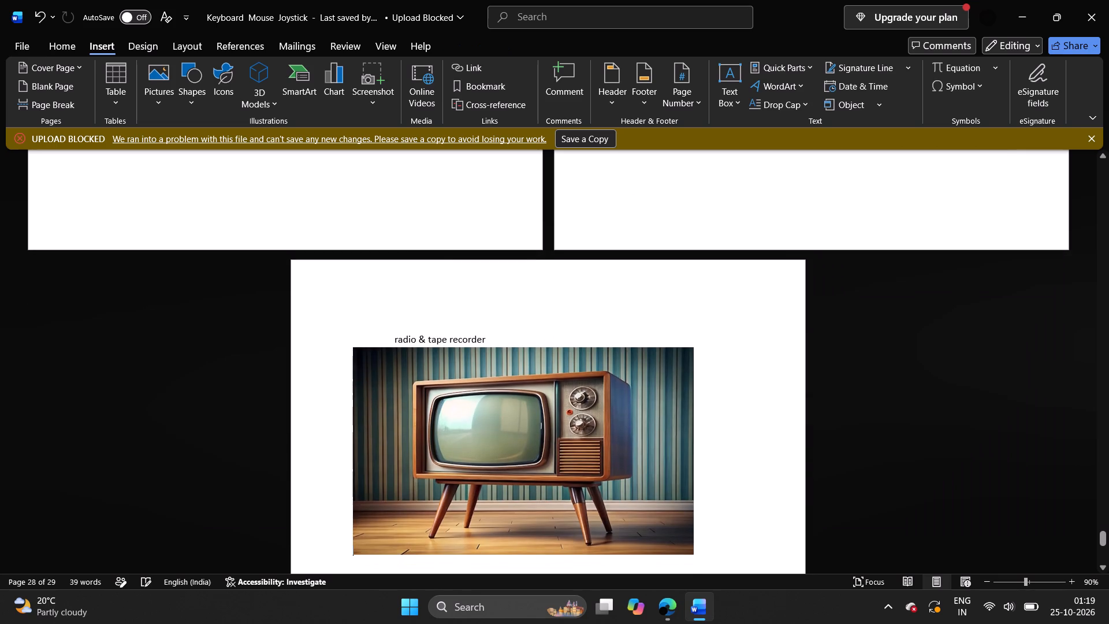
Slightly reduce the height of the radio and tape recorder picture below the VCR.
scroll(771, 299, up, 6)
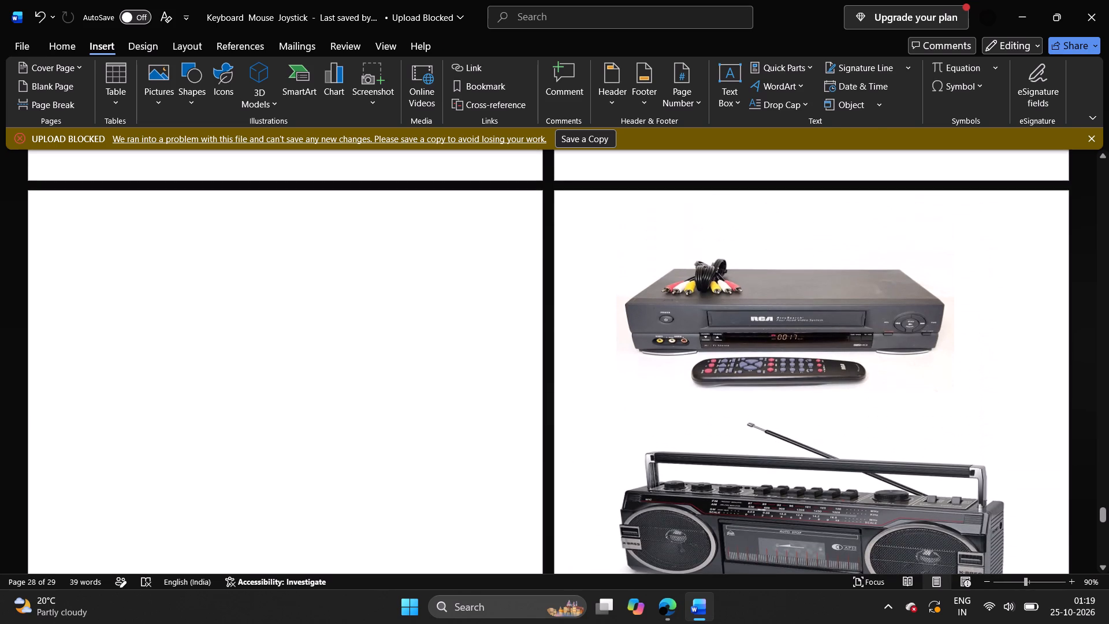
click(805, 479)
scroll(805, 479, down, 1)
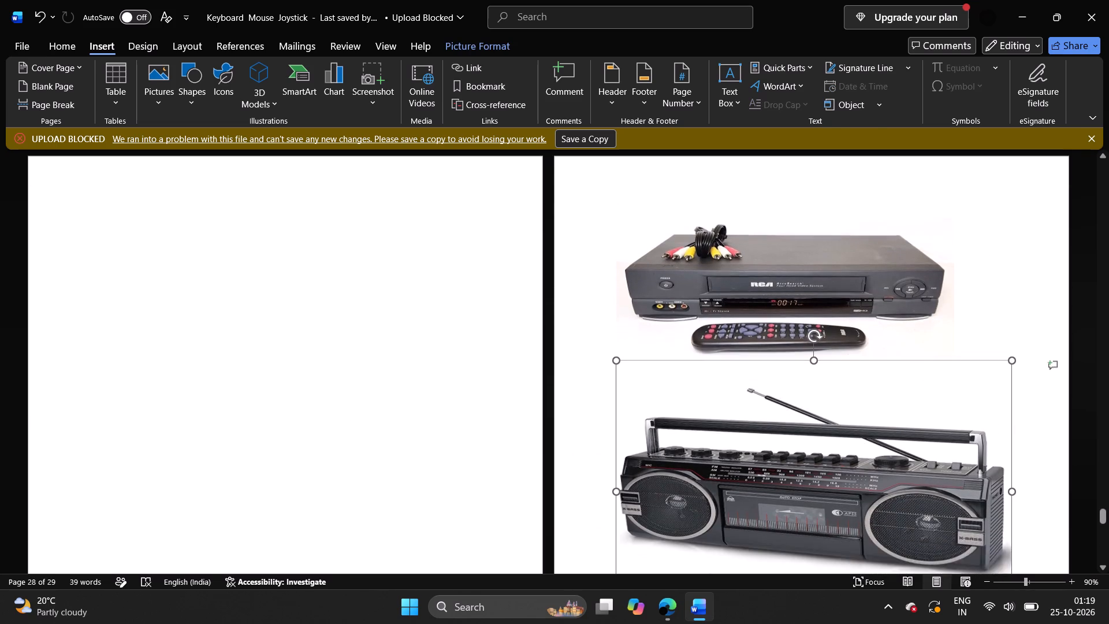
scroll(805, 479, down, 1)
drag(812, 502, 810, 480)
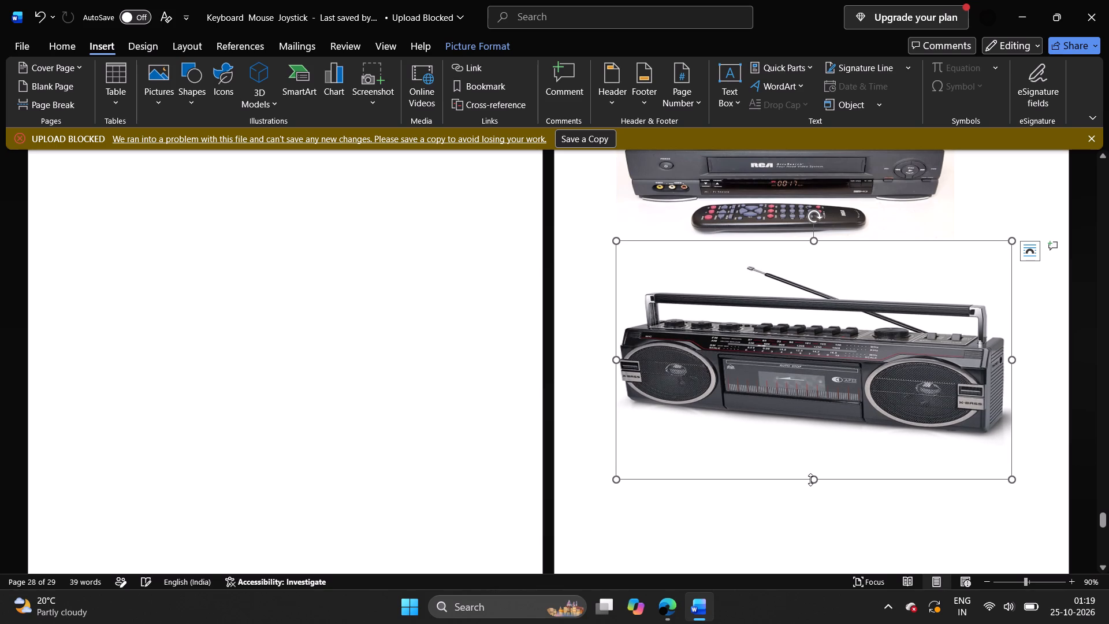
Shorten the television picture so it and its preceding caption fit on the same page as the radio picture.
scroll(810, 480, down, 5)
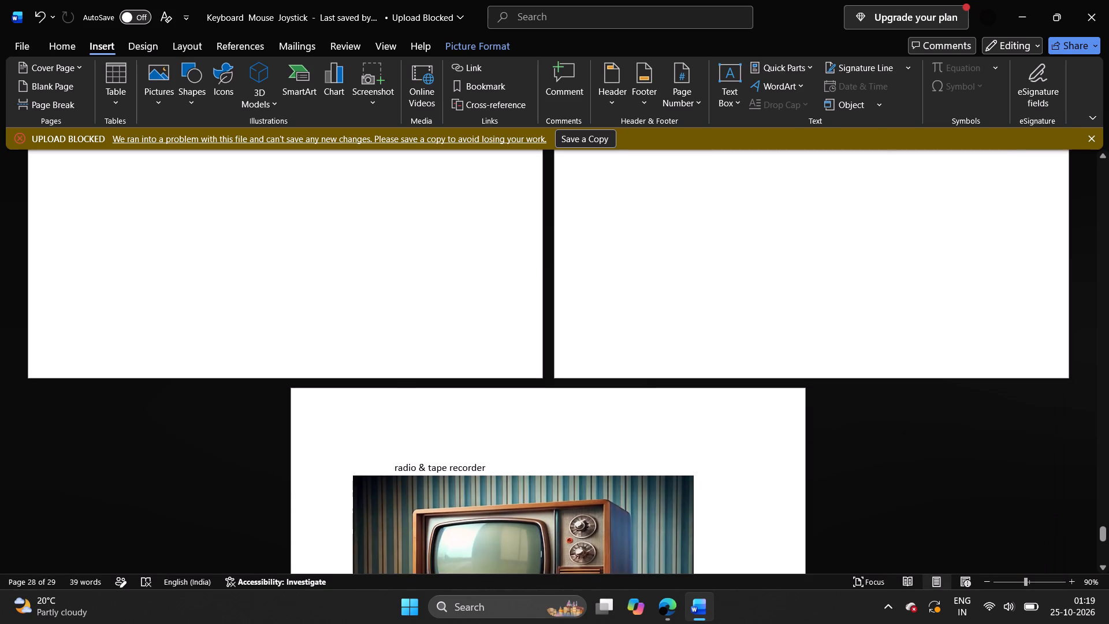
click(457, 510)
scroll(457, 510, down, 1)
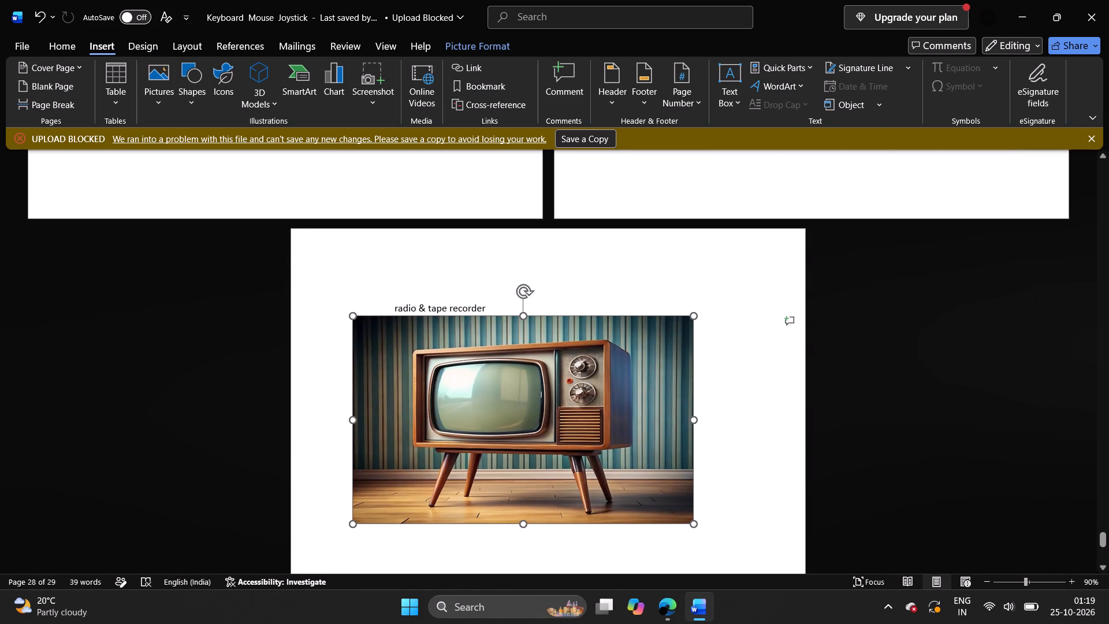
drag(524, 526, 508, 460)
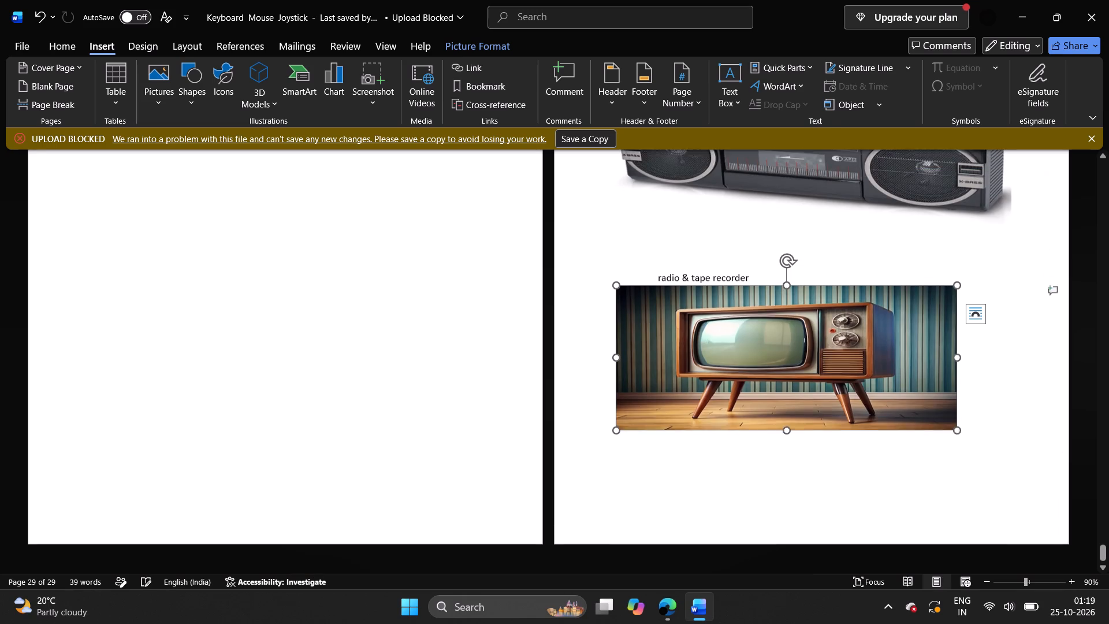
Increase the television picture's height a little while keeping it on the same page as the radio picture.
scroll(508, 460, up, 4)
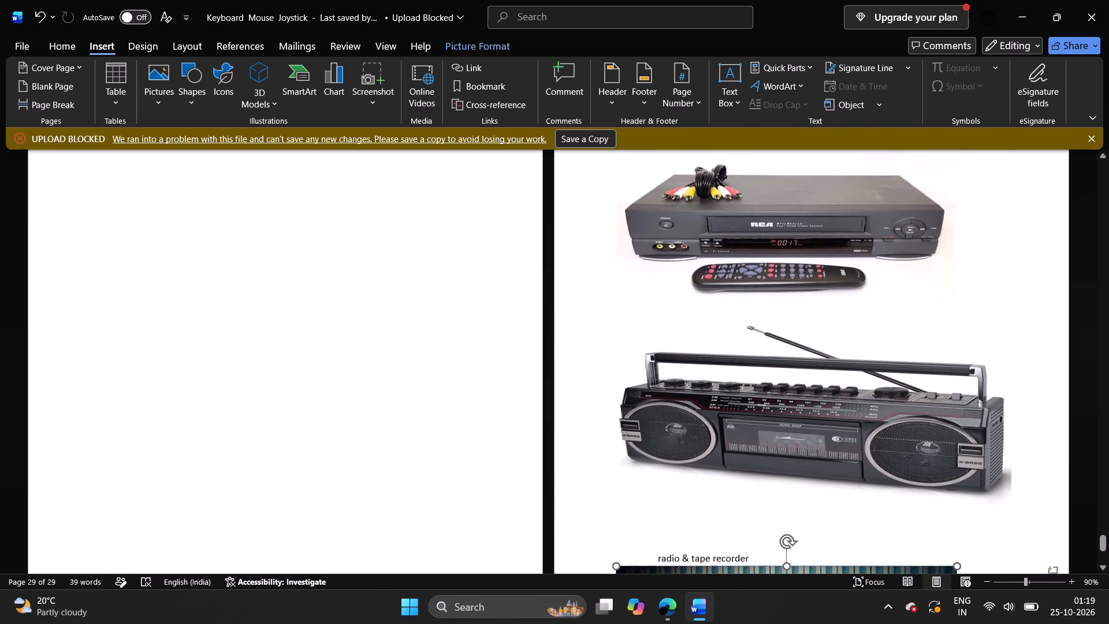
scroll(508, 460, down, 3)
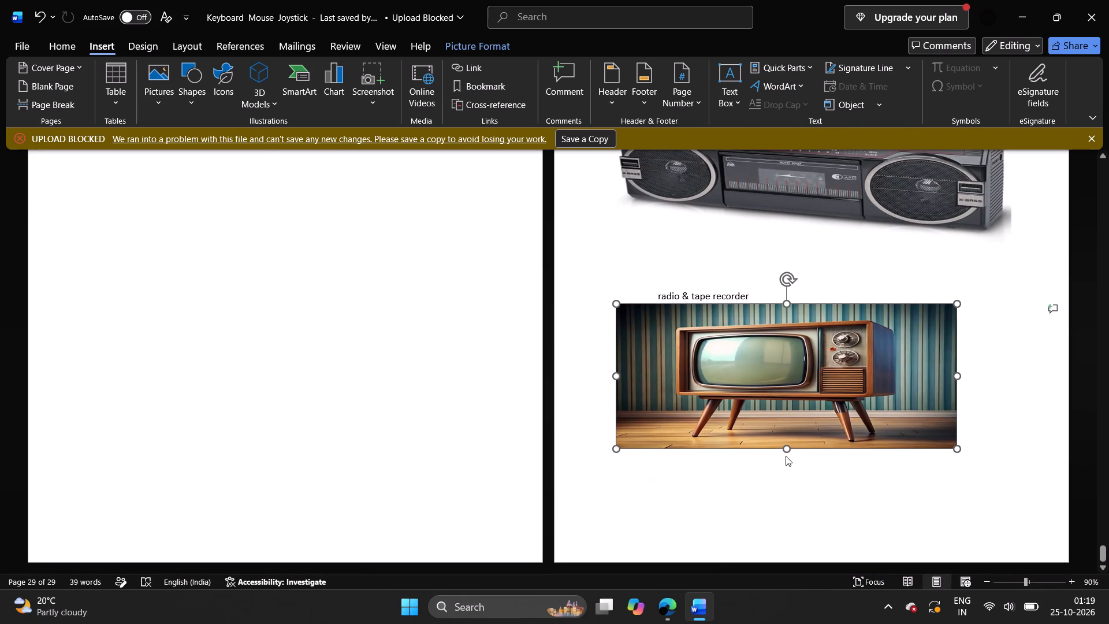
drag(787, 445, 787, 461)
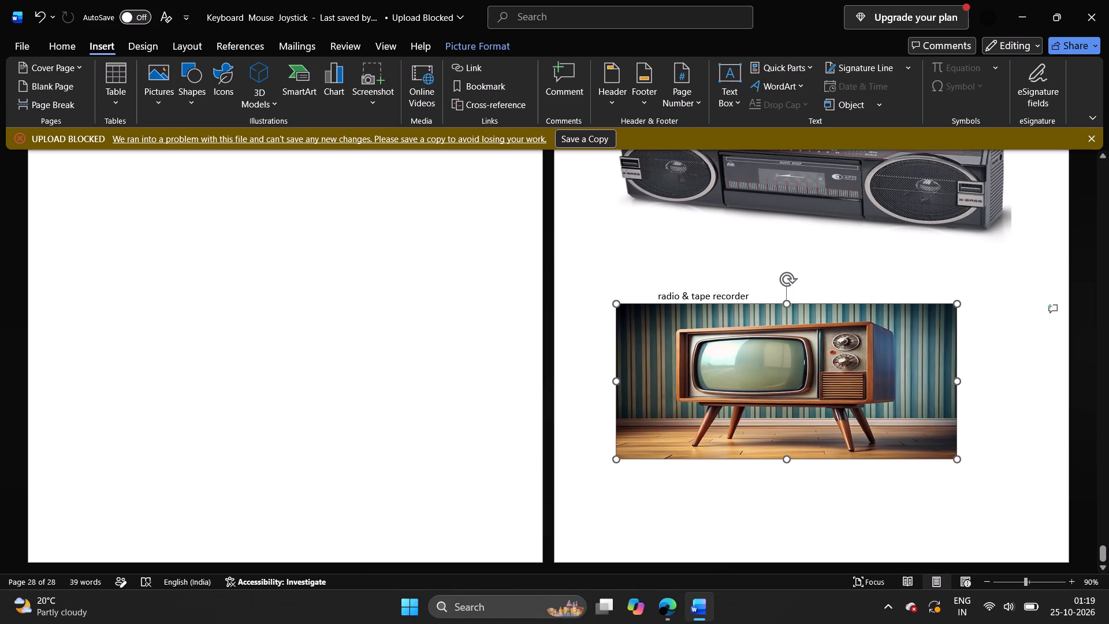
drag(787, 461, 787, 463)
drag(787, 463, 787, 473)
drag(787, 473, 787, 488)
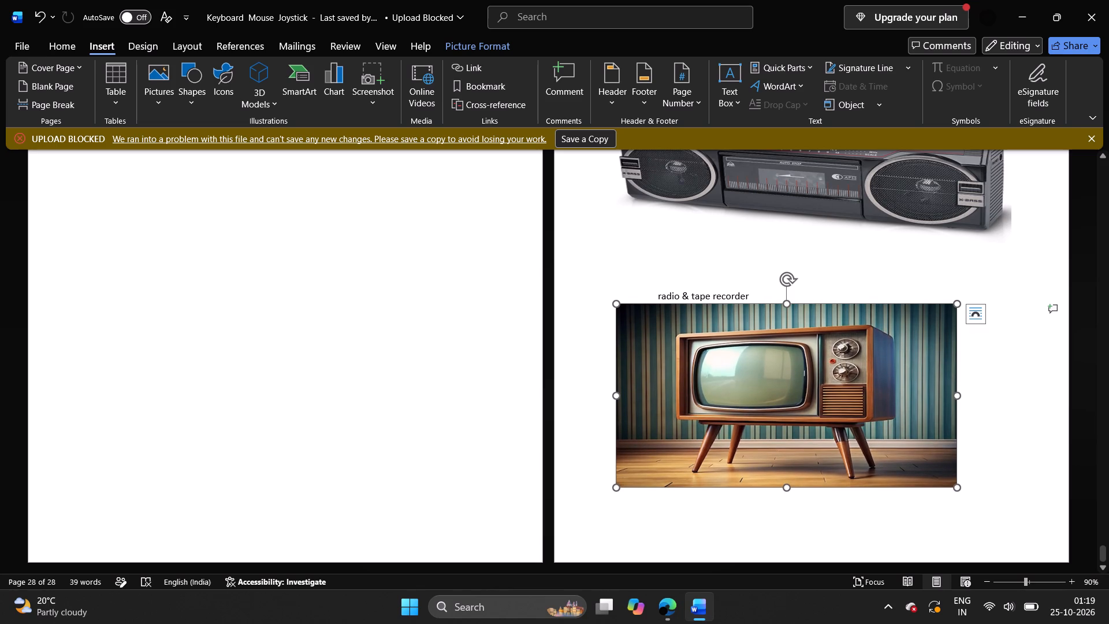
Insert a blank page at the television picture, after the "radio & tape recorder" caption.
click(650, 534)
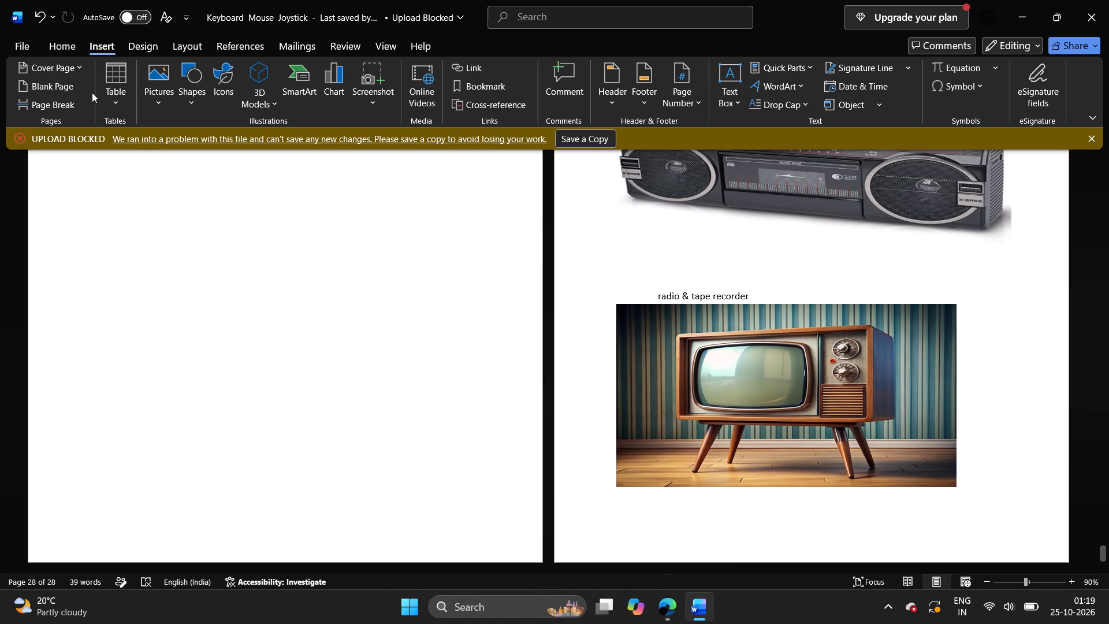
click(70, 86)
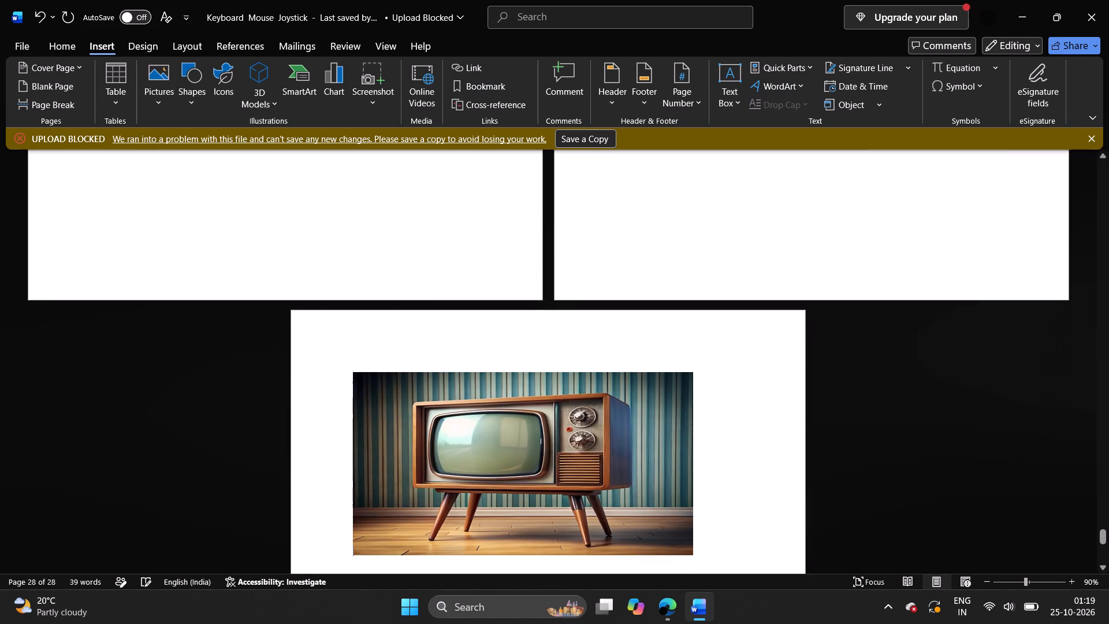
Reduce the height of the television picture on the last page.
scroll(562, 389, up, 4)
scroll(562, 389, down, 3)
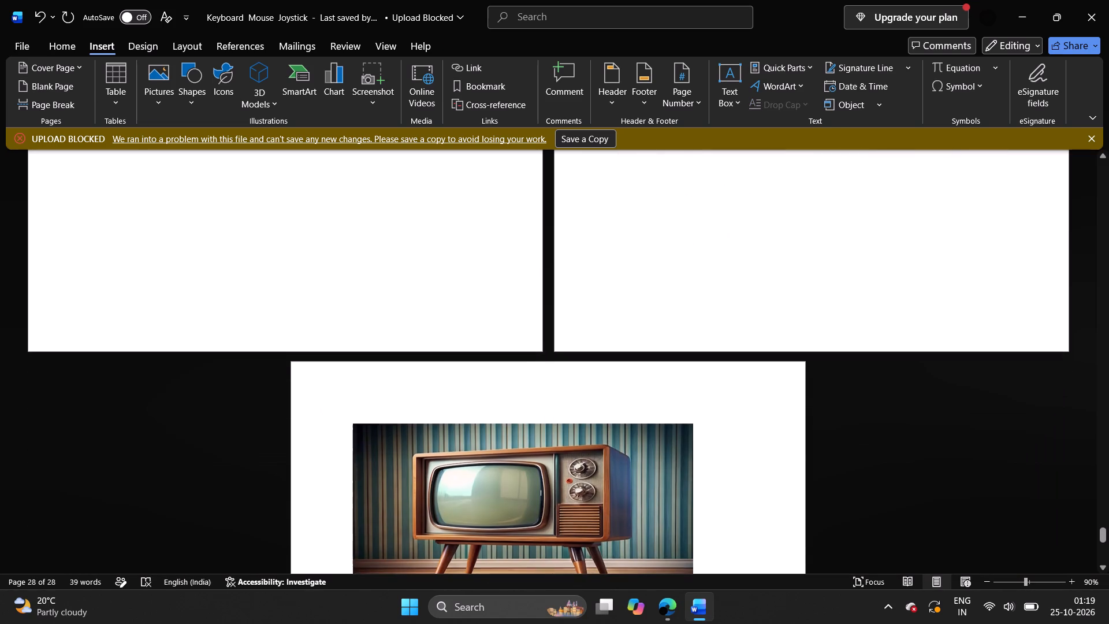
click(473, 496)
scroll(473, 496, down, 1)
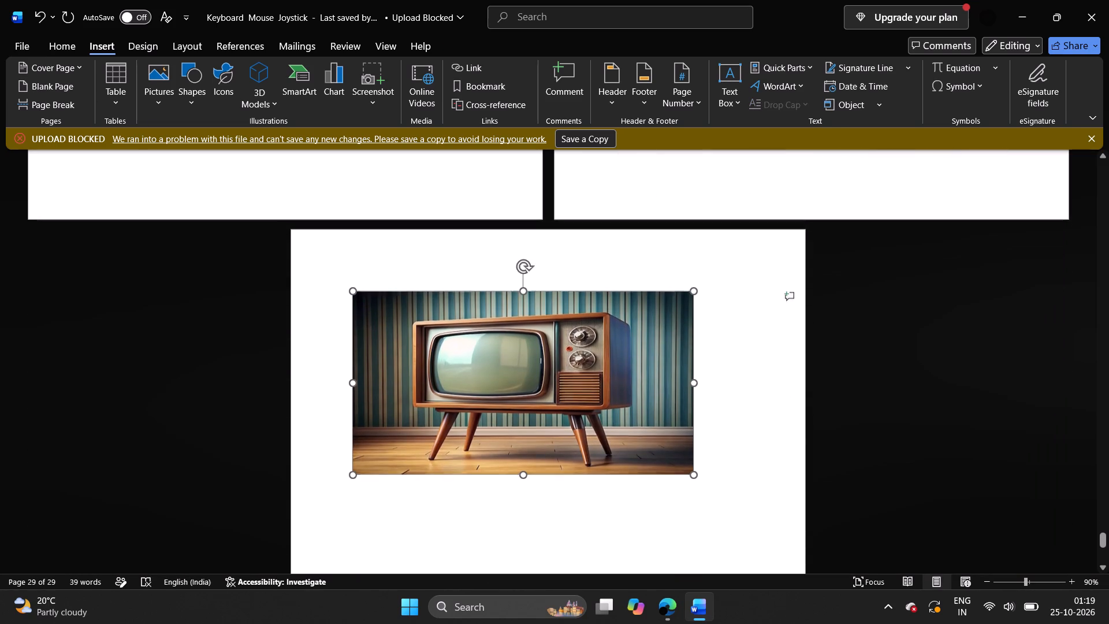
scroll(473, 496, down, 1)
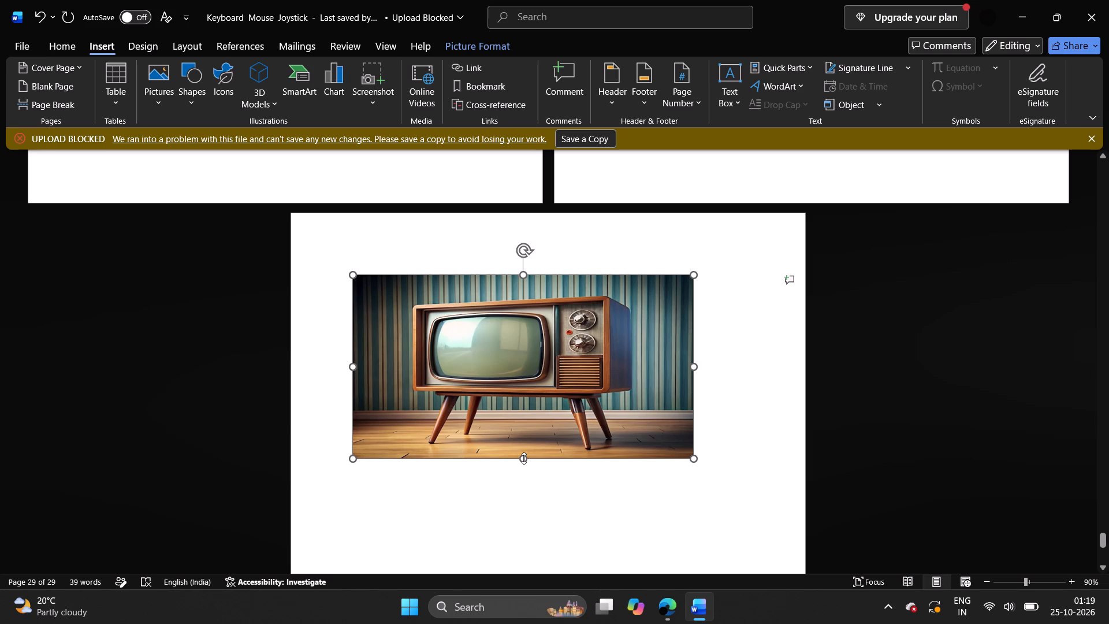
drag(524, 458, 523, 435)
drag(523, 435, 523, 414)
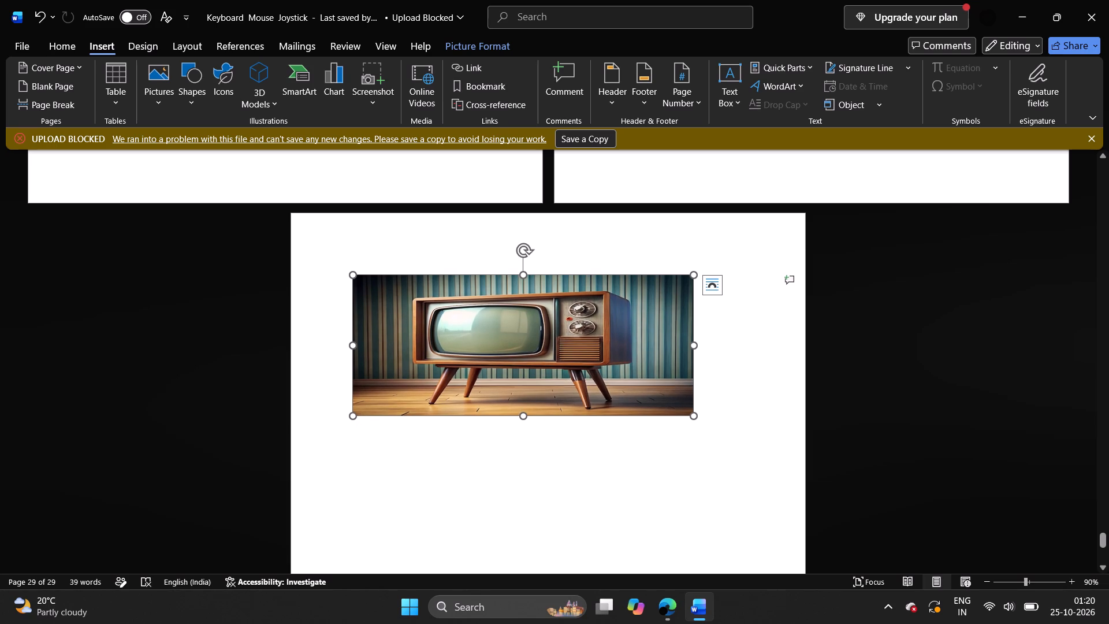
Delete the television picture from the last page.
click(667, 193)
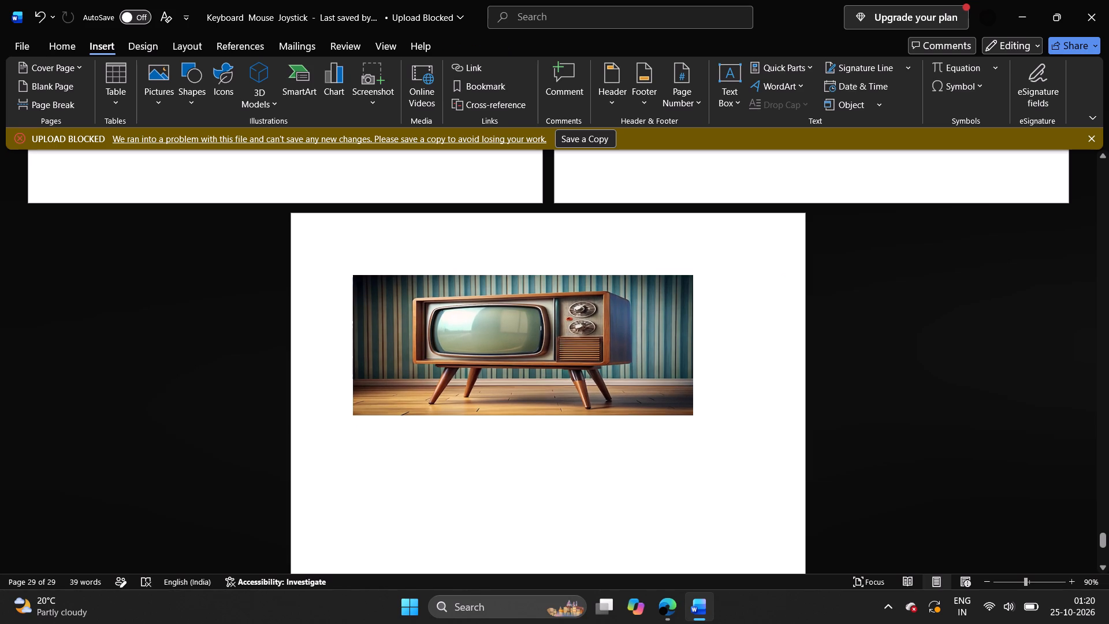
click(341, 296)
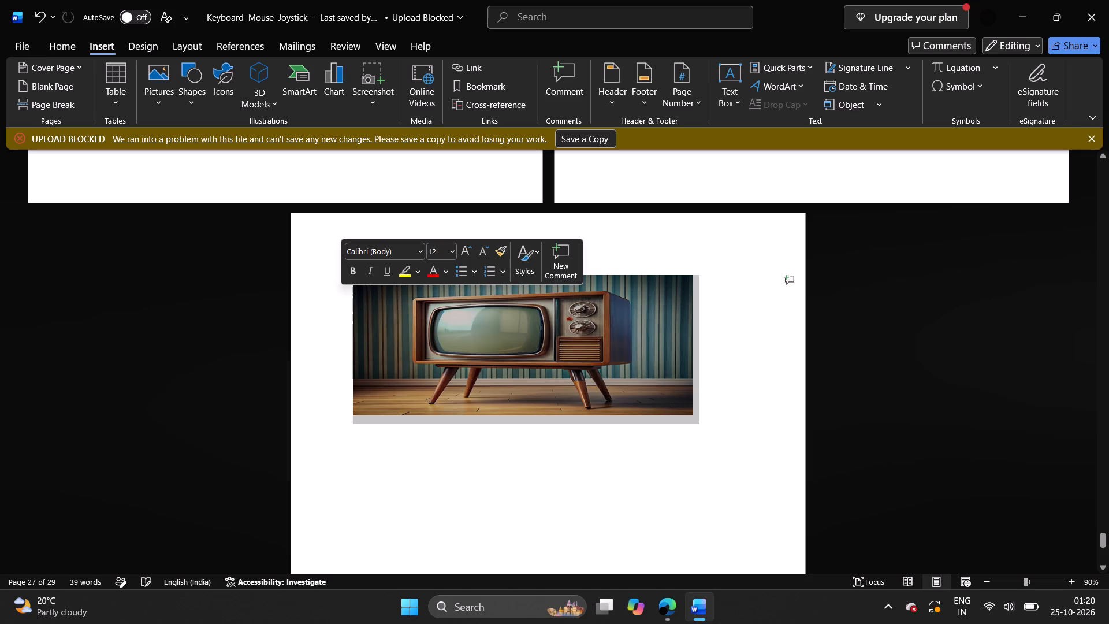
double_click(341, 296)
double_click(350, 302)
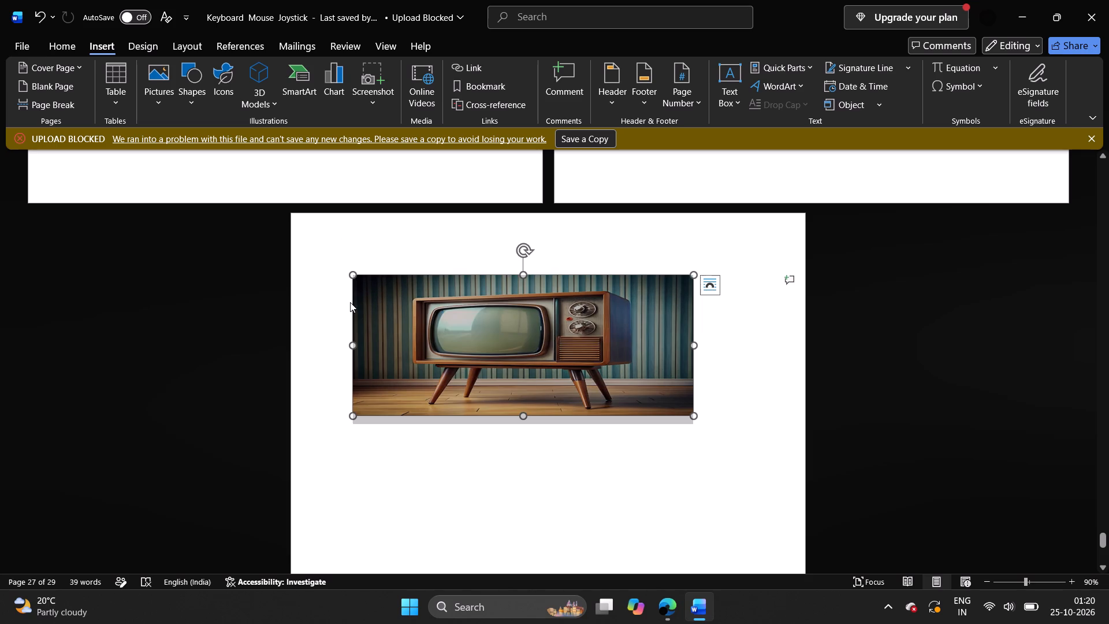
key(BackSpace)
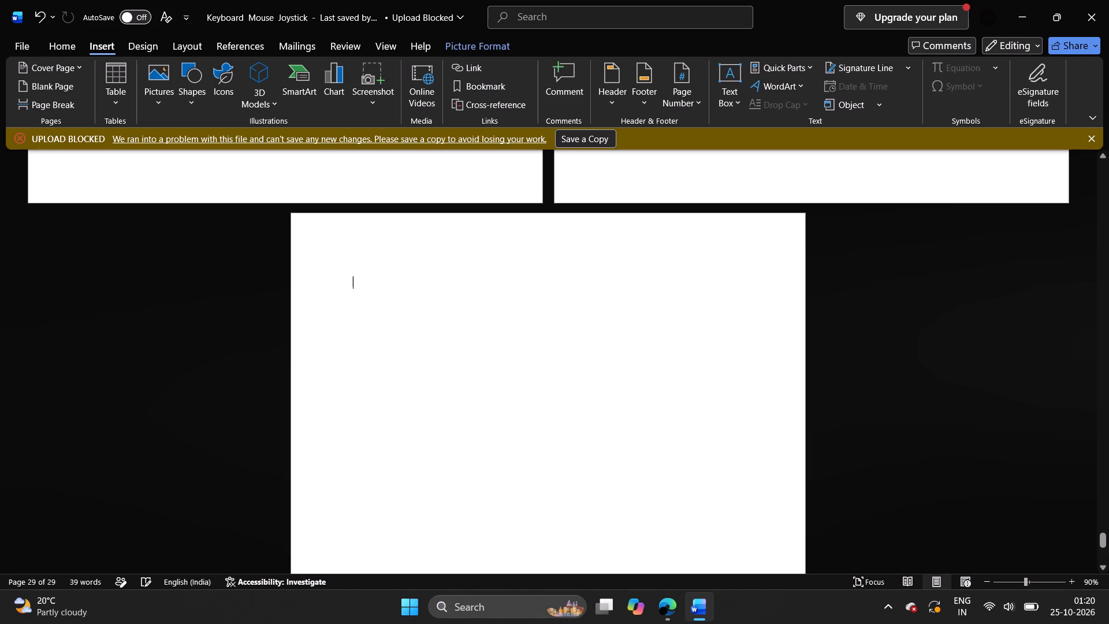
Copy the Behance "Set of vintage retro objects" television image from Edge's television image results and paste it below the "radio & tape recorder" caption in Word.
scroll(351, 291, up, 7)
scroll(351, 291, down, 4)
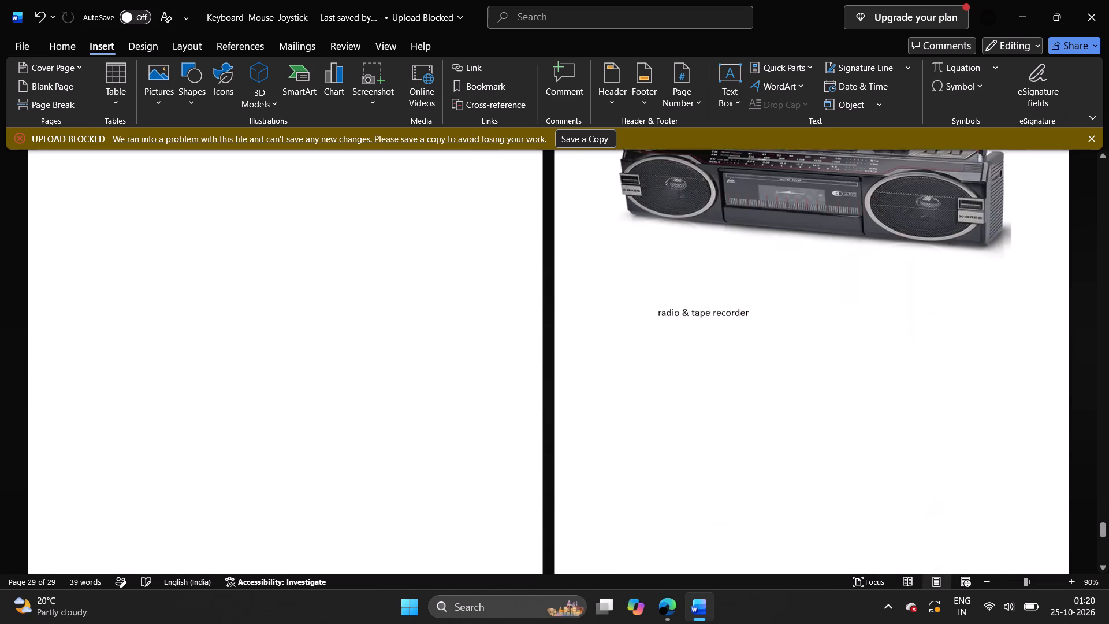
scroll(351, 291, down, 2)
double_click(656, 320)
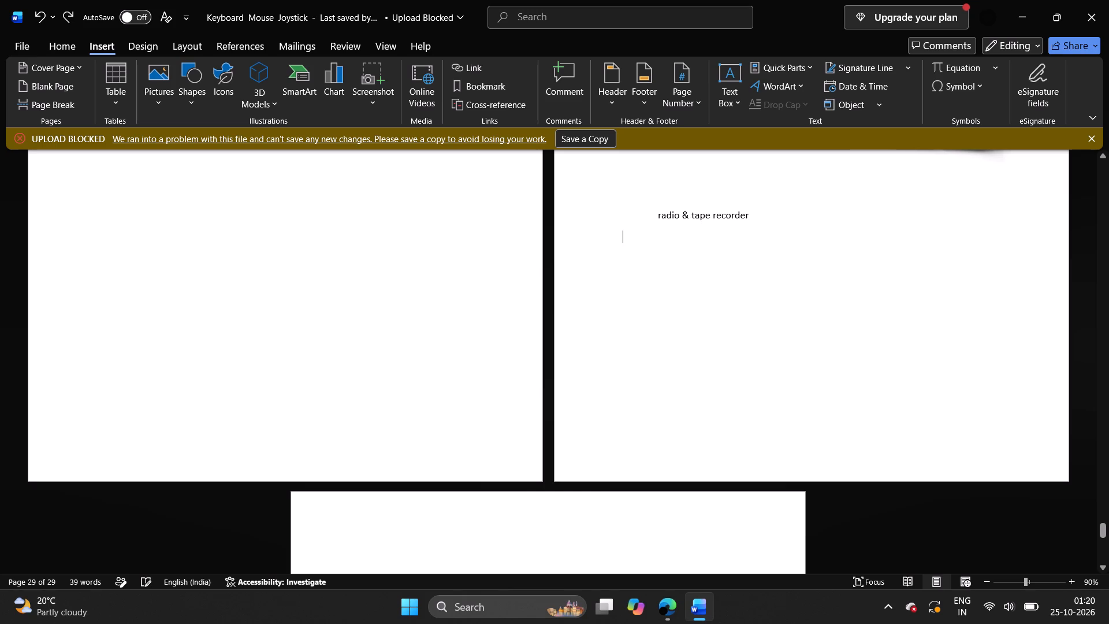
click(665, 604)
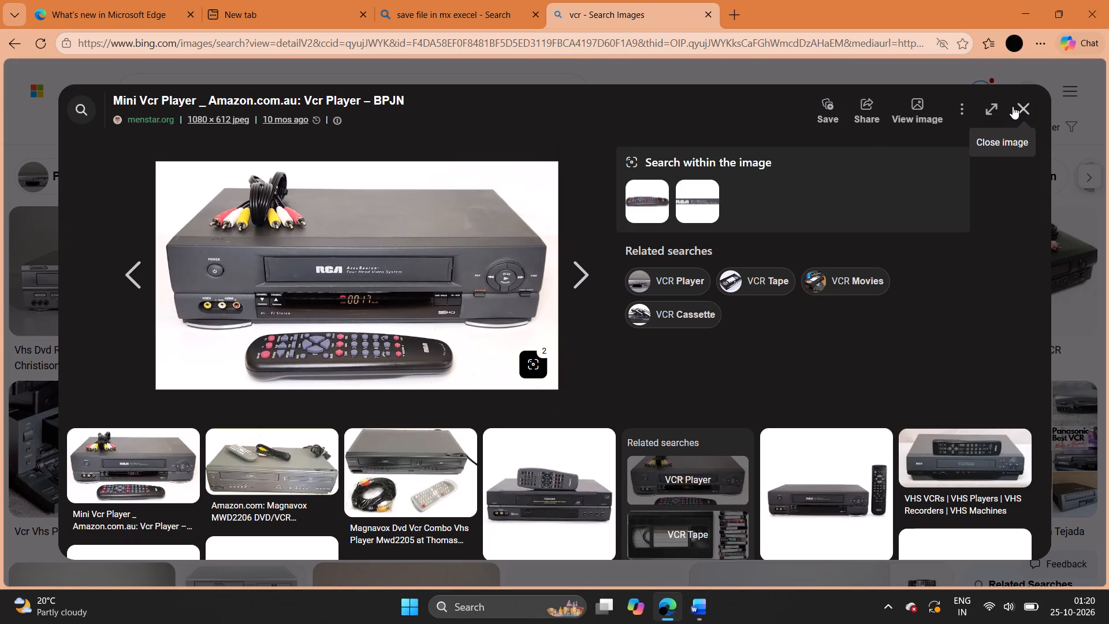
click(1029, 106)
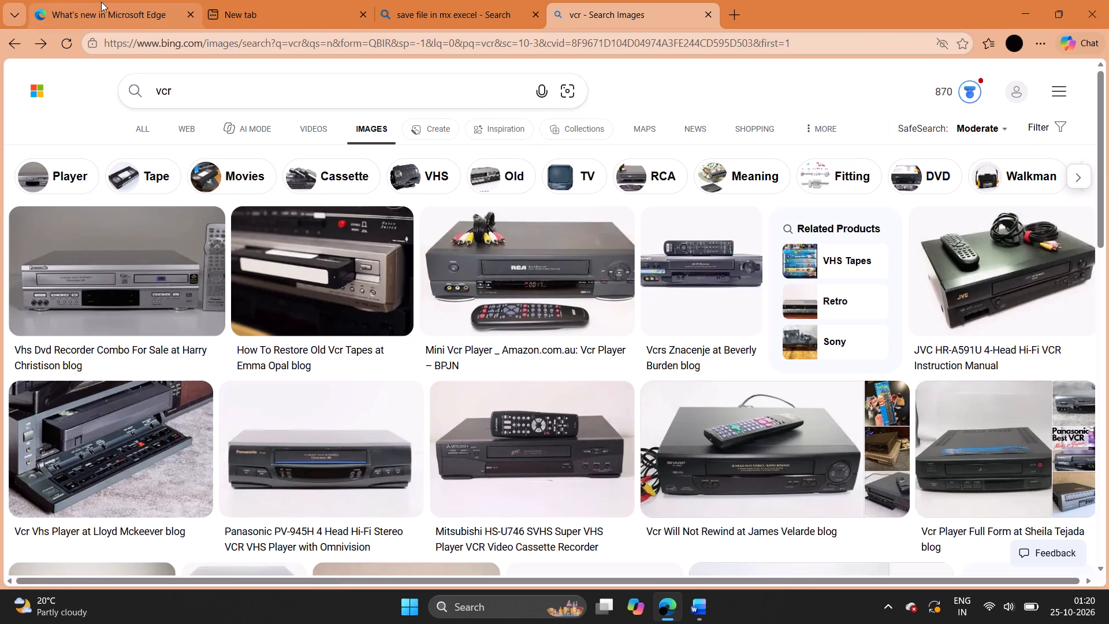
click(12, 43)
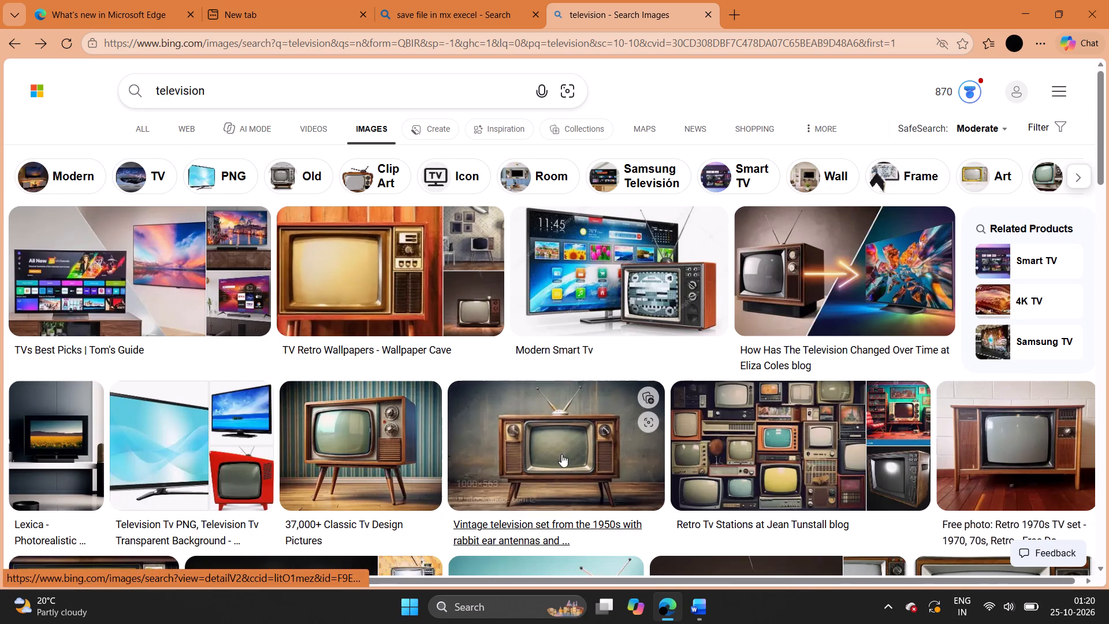
click(576, 463)
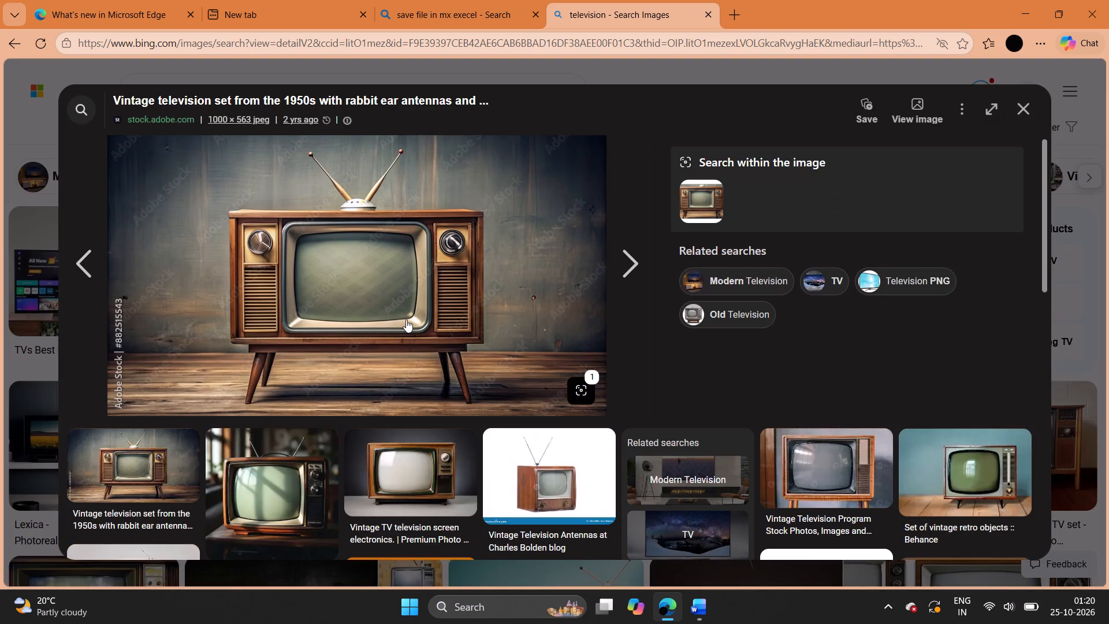
click(929, 464)
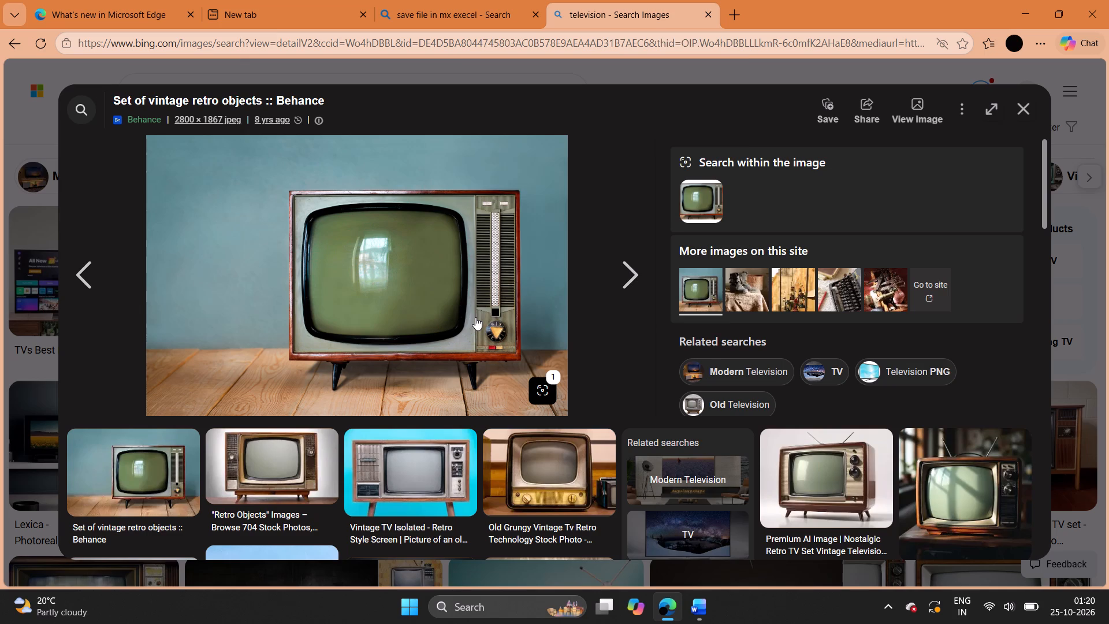
right_click(475, 317)
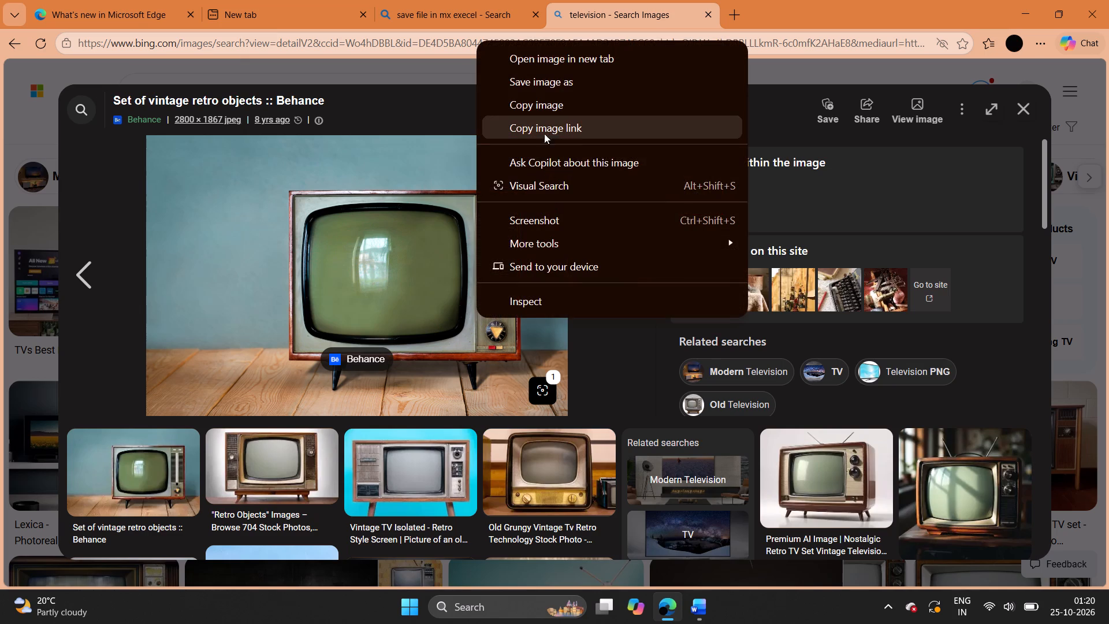
click(541, 105)
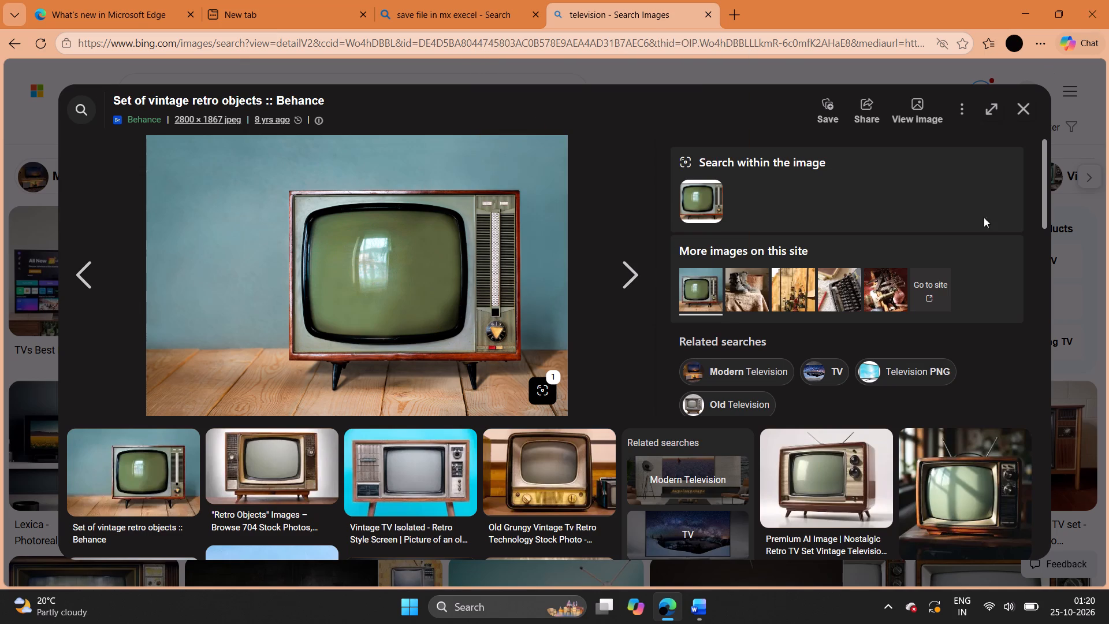
click(702, 607)
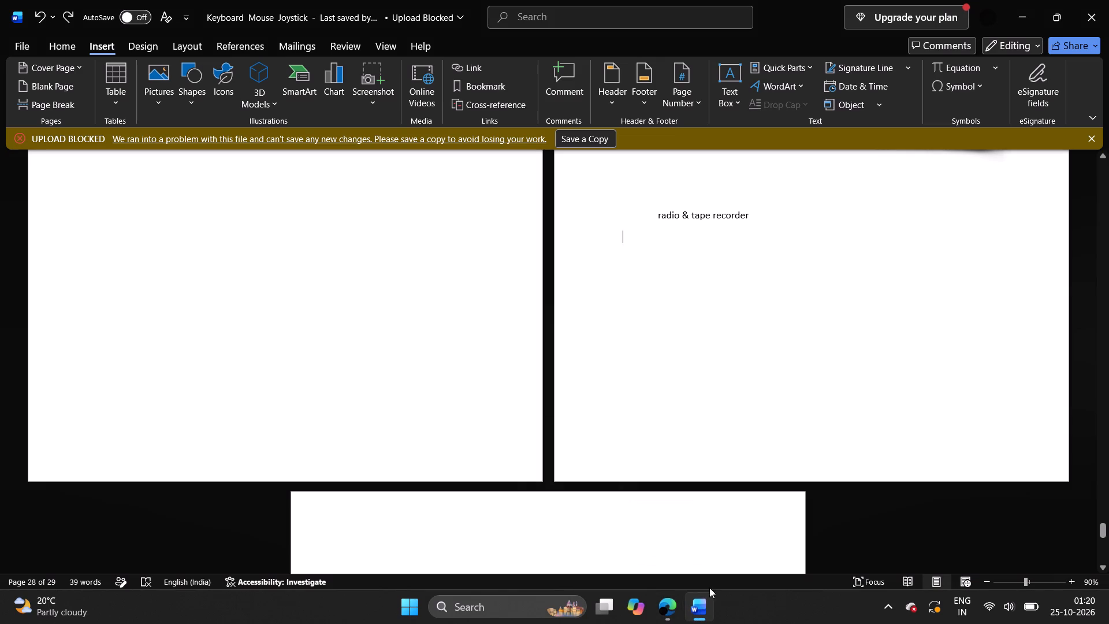
key(ctrl+v)
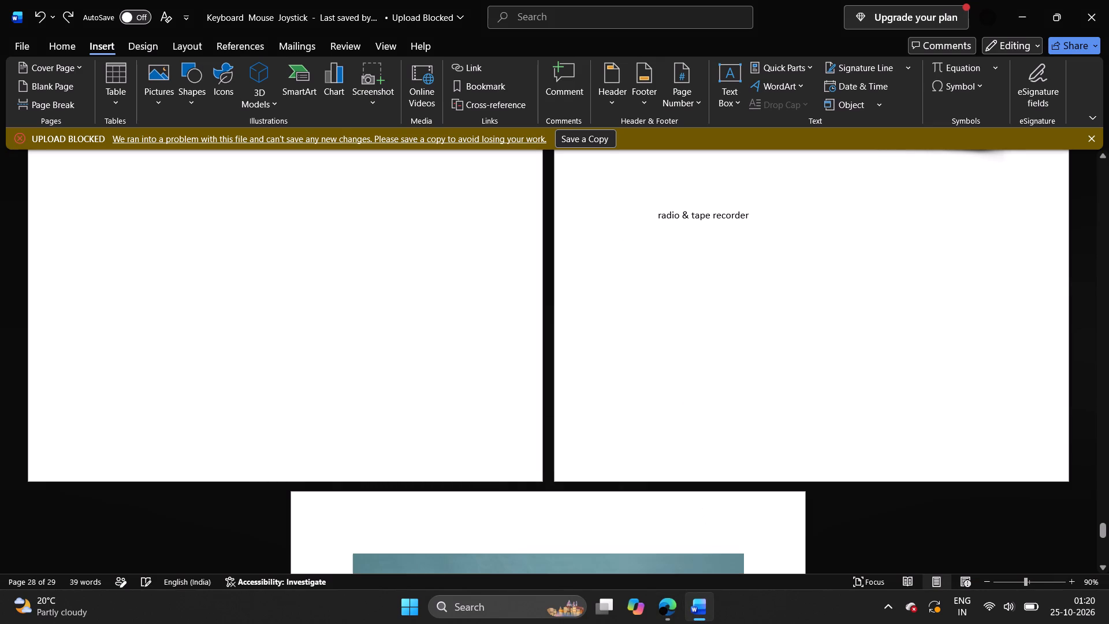
Shrink the pasted television picture to about half its original height and width.
click(591, 471)
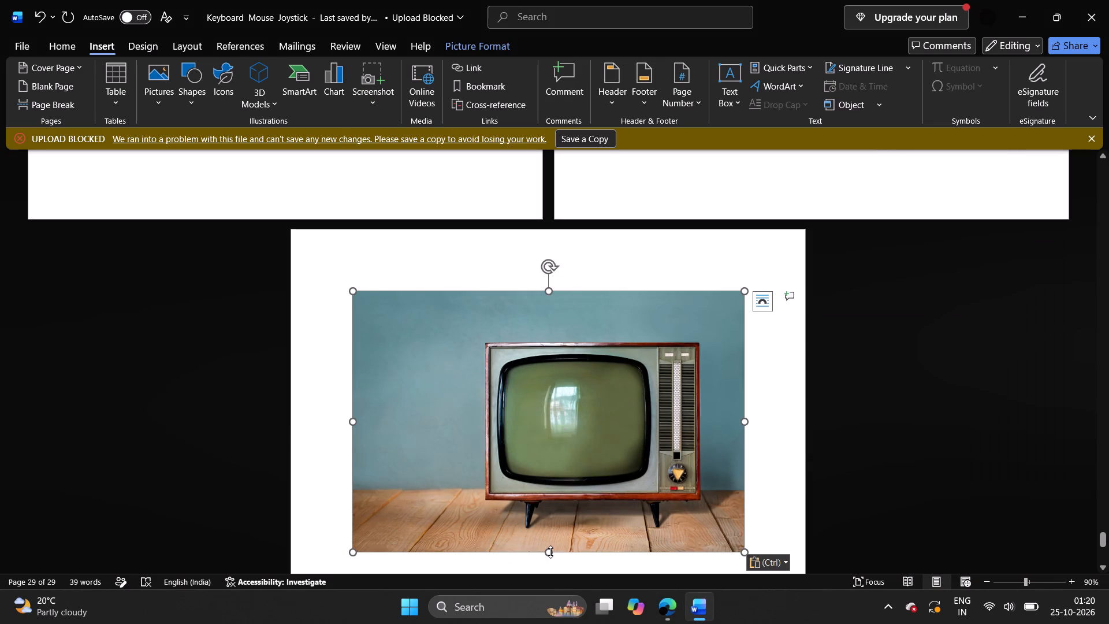
drag(550, 552, 568, 417)
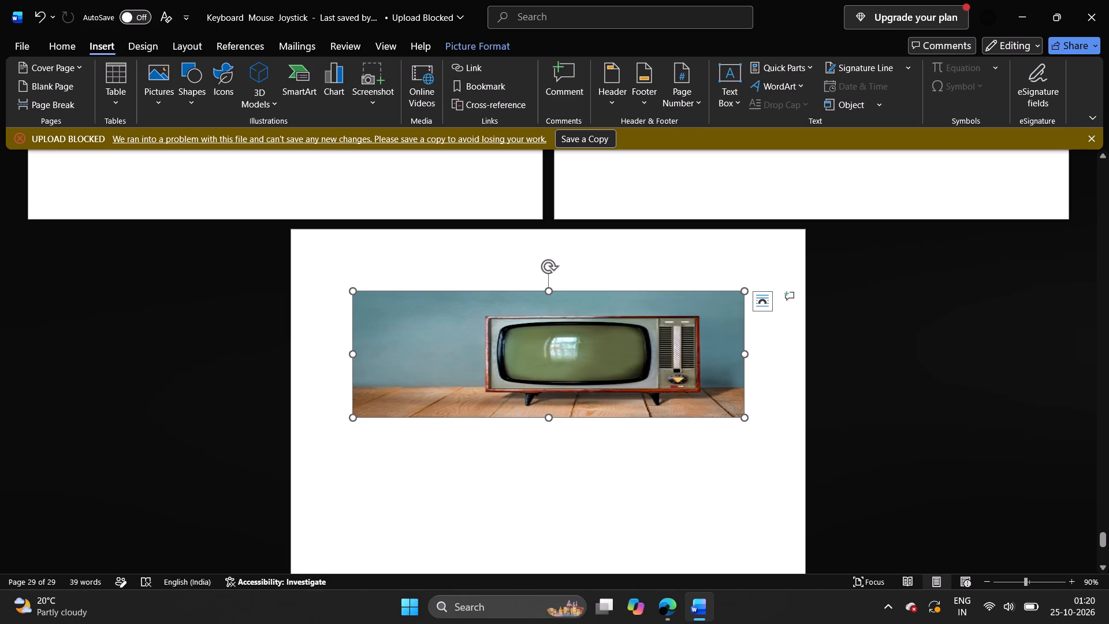
drag(353, 354, 546, 362)
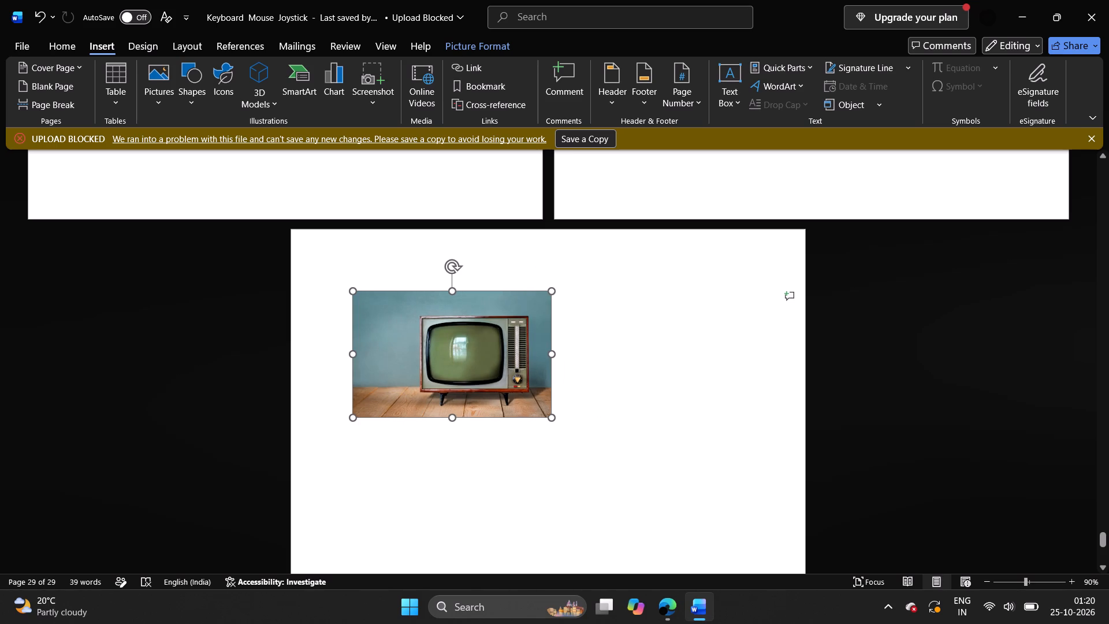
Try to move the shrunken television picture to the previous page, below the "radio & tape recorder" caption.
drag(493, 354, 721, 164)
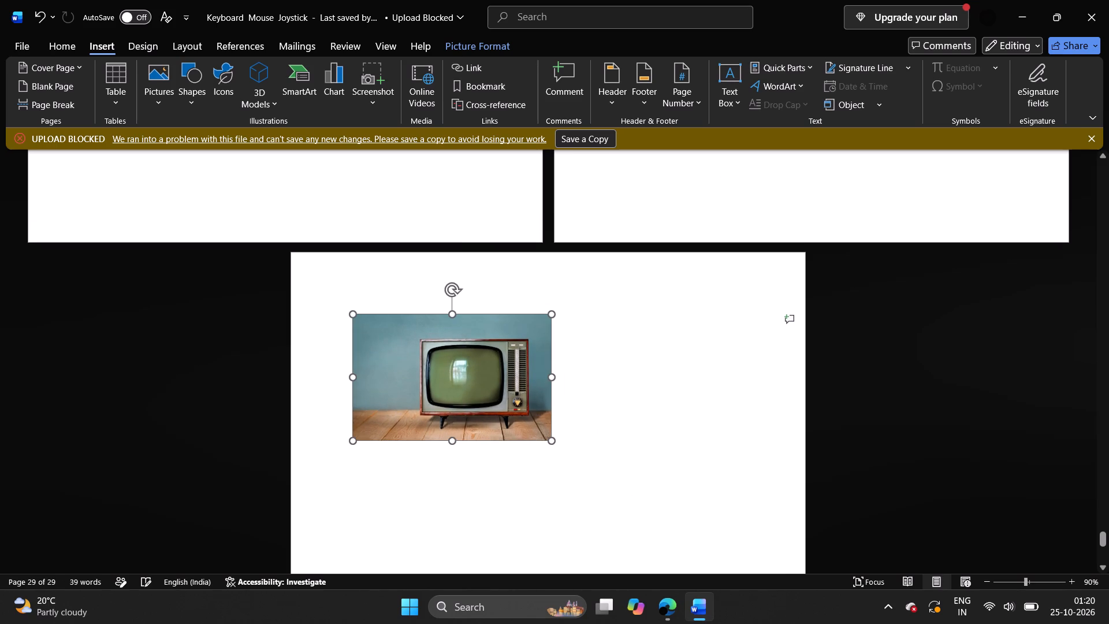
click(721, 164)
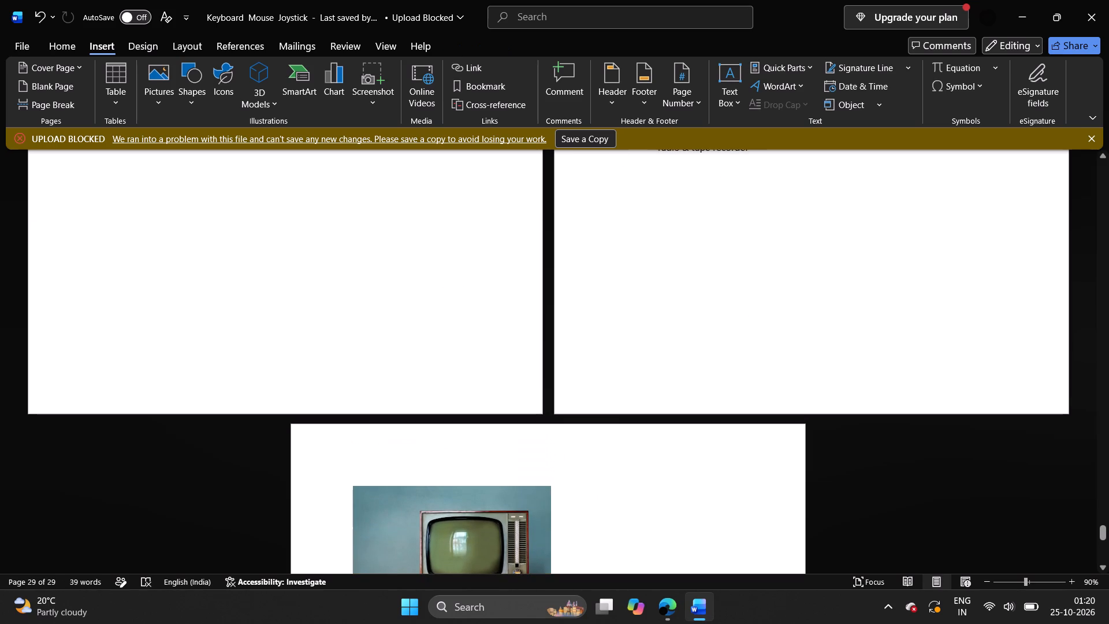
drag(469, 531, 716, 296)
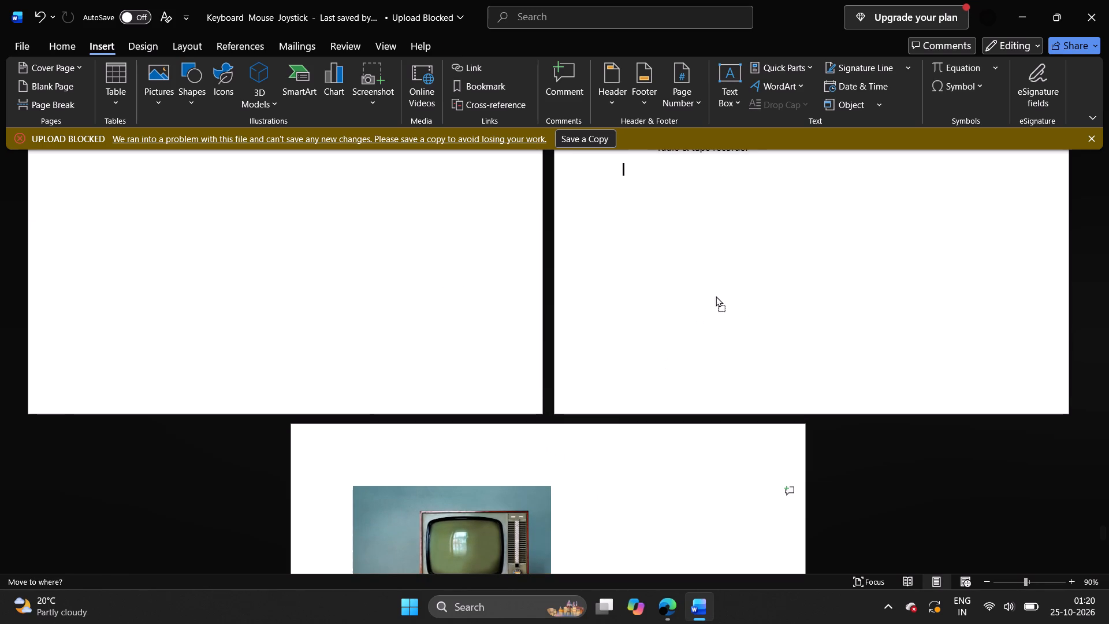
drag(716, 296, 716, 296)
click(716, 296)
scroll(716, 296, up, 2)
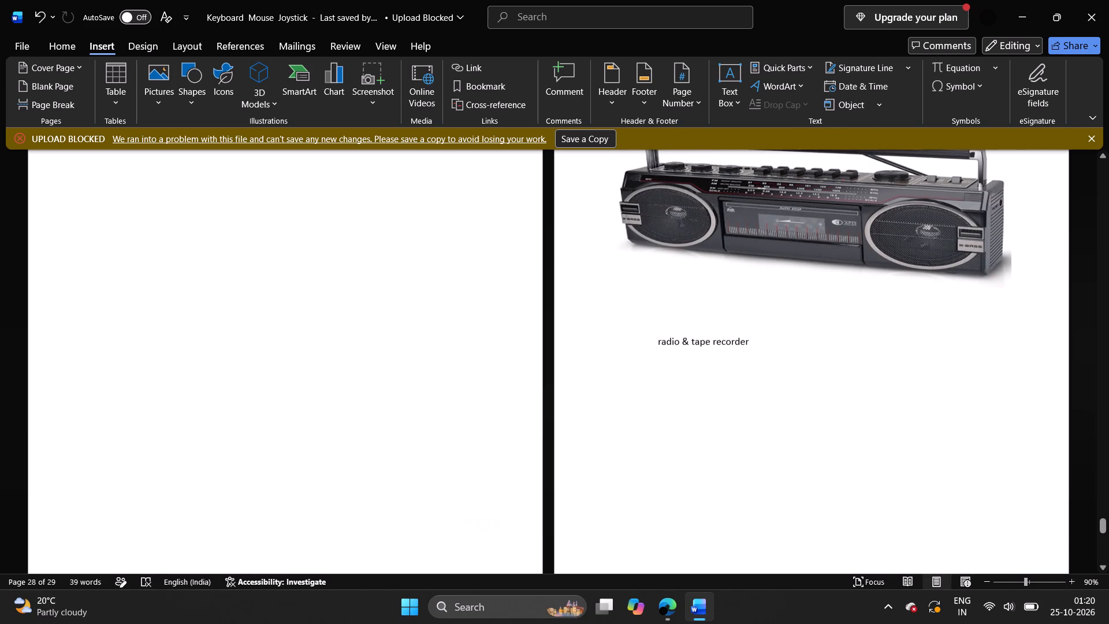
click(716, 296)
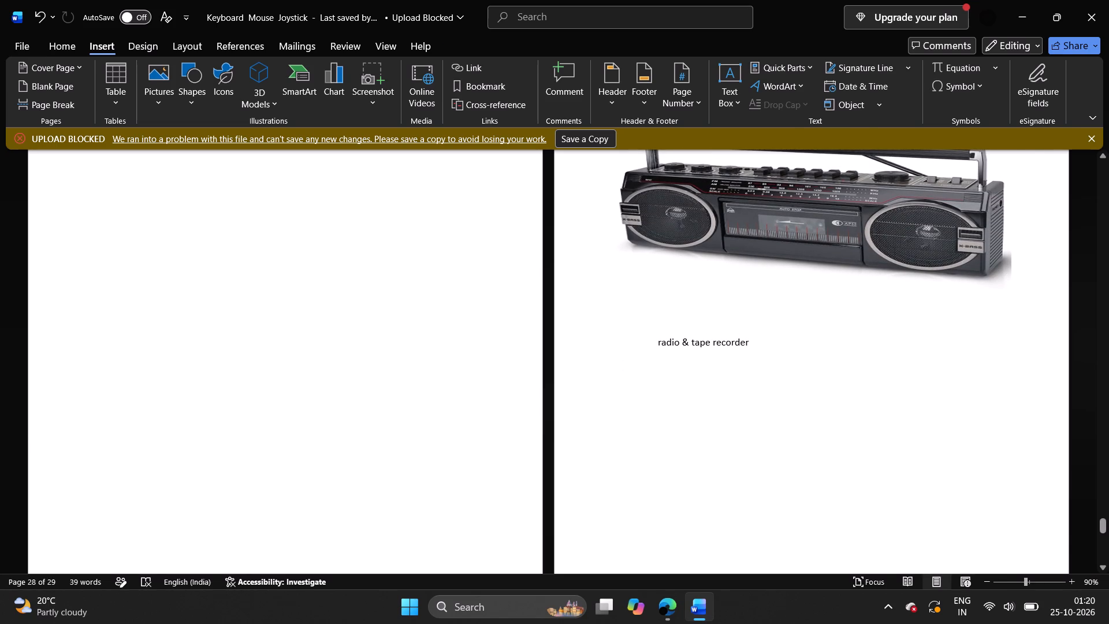
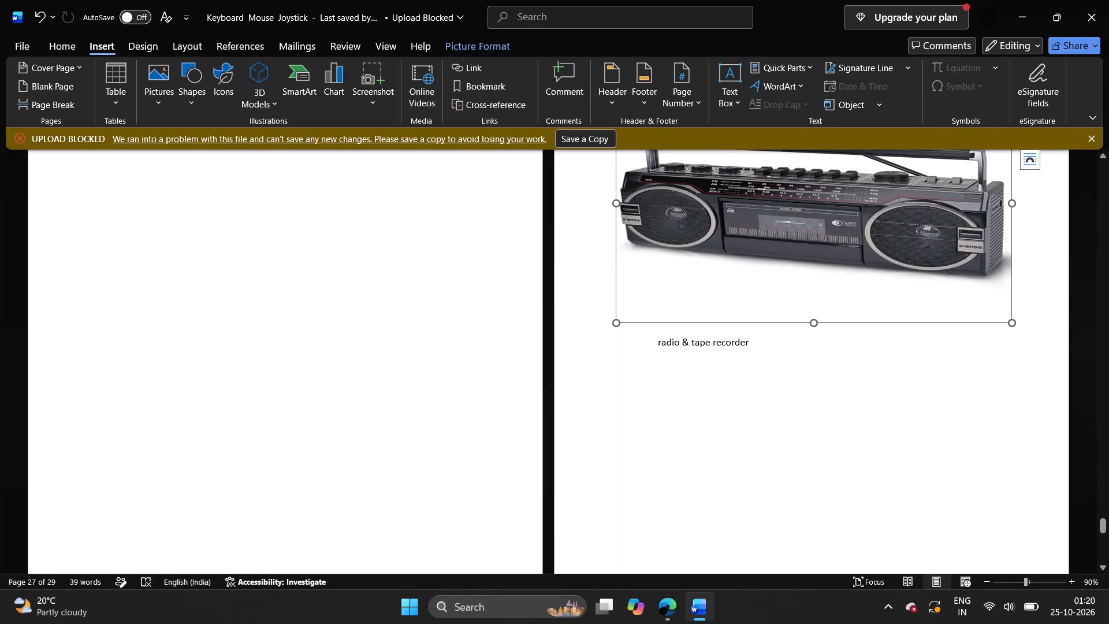
Delete the "radio & tape recorder" caption below the radio picture.
click(760, 344)
key(BackSpace)
key(BackSpace)
key(BackSpace)
key(BackSpace)
key(BackSpace)
key(BackSpace)
key(BackSpace)
key(BackSpace)
key(BackSpace)
key(BackSpace)
key(BackSpace)
key(BackSpace)
key(BackSpace)
key(BackSpace)
key(BackSpace)
key(BackSpace)
key(BackSpace)
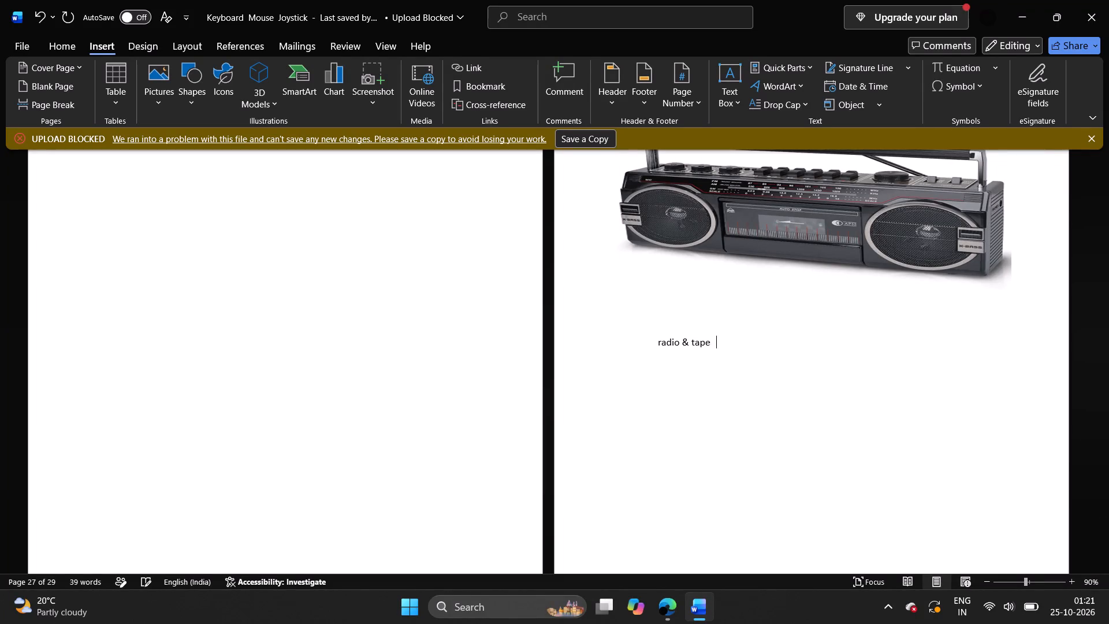
key(BackSpace)
key(BackSpace)
key(BackSpace)
key(BackSpace)
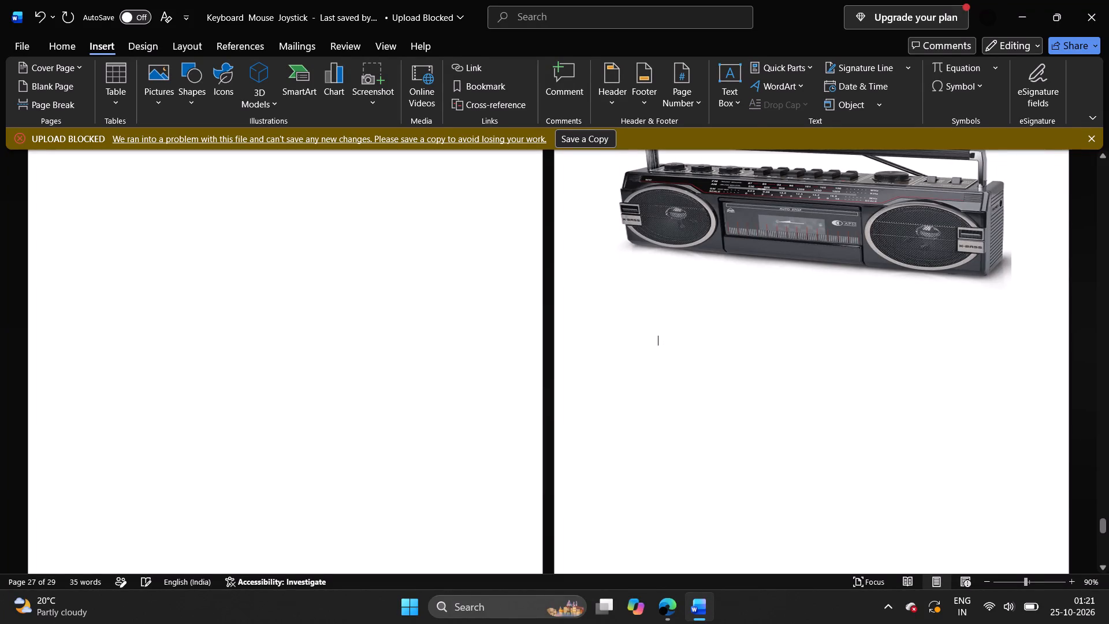
Narrow the radio picture slightly, to about 94% of its width.
click(760, 228)
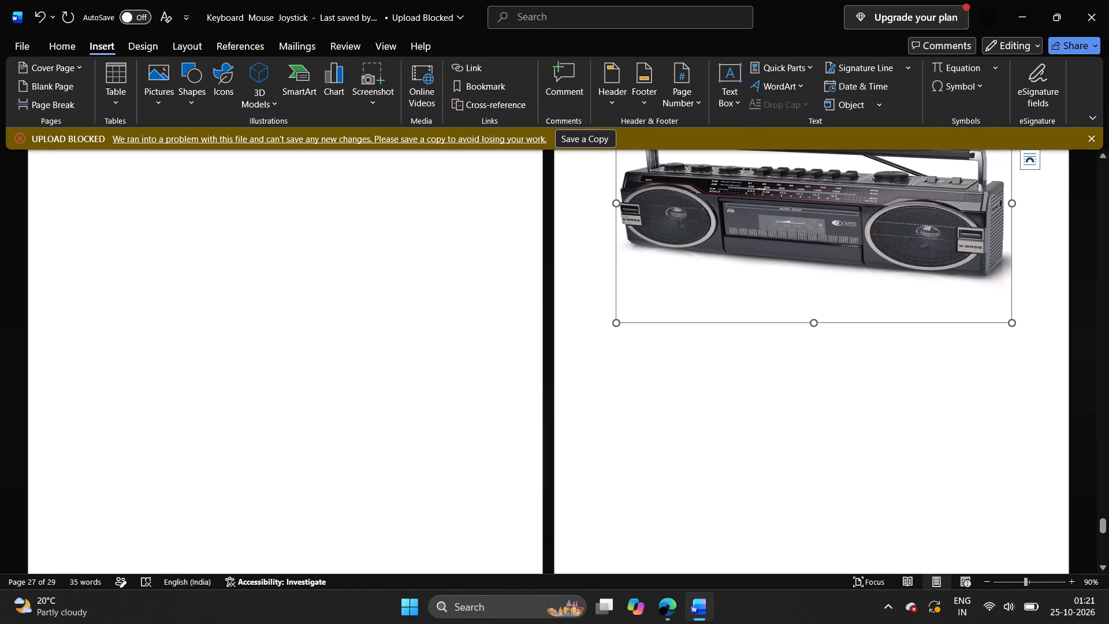
drag(1013, 204, 1000, 205)
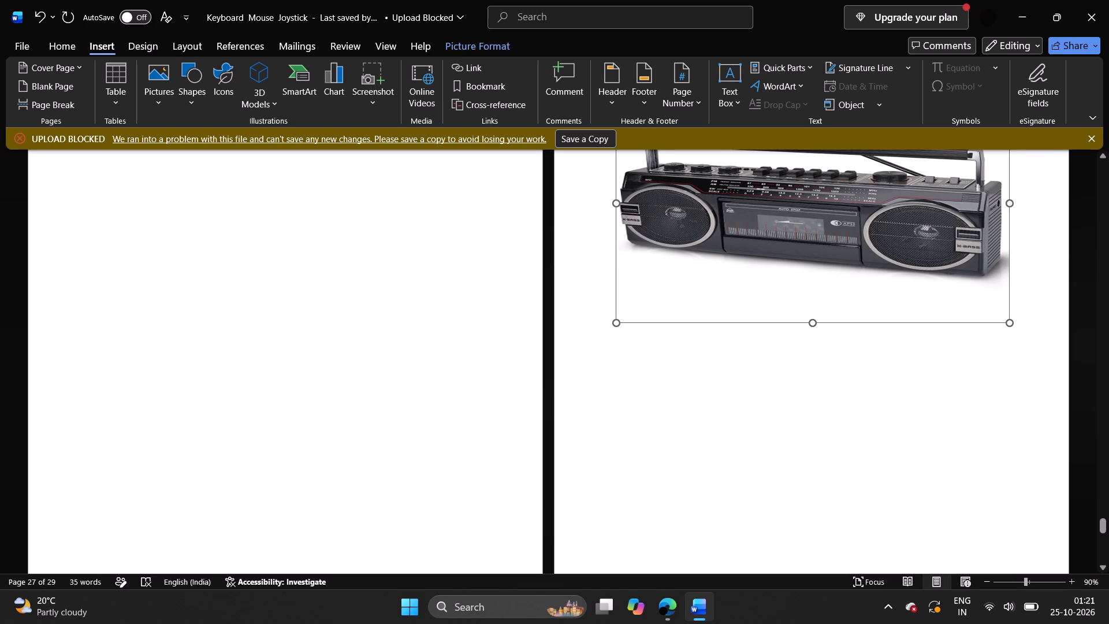
drag(1000, 205, 988, 206)
click(804, 428)
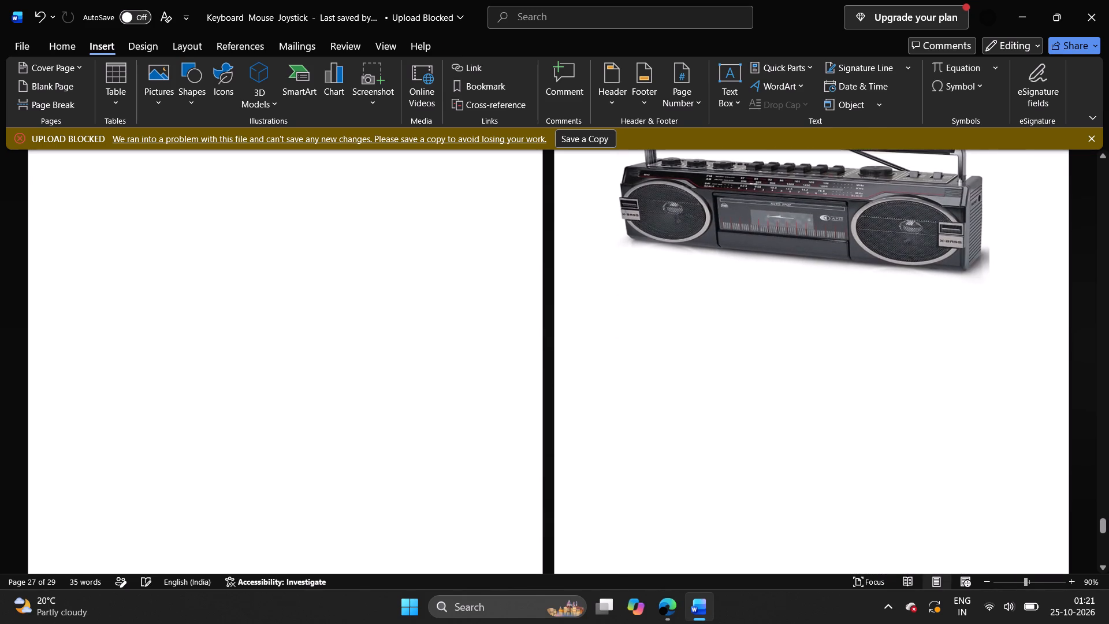
Reduce the height of the television picture on the last page to about three quarters.
scroll(804, 428, down, 1)
click(508, 544)
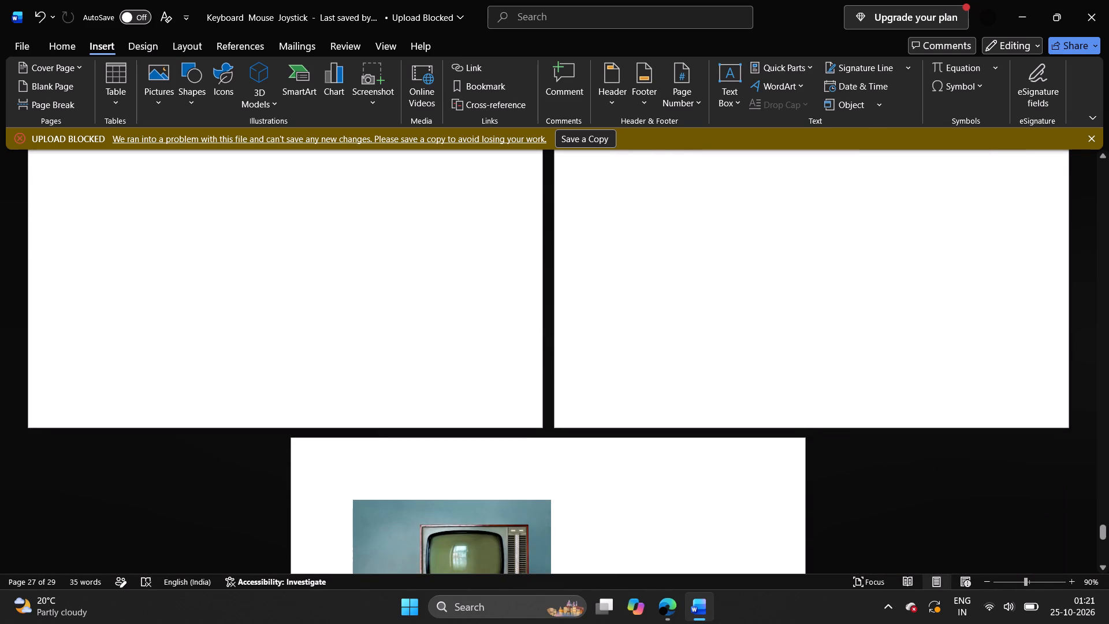
scroll(508, 544, down, 1)
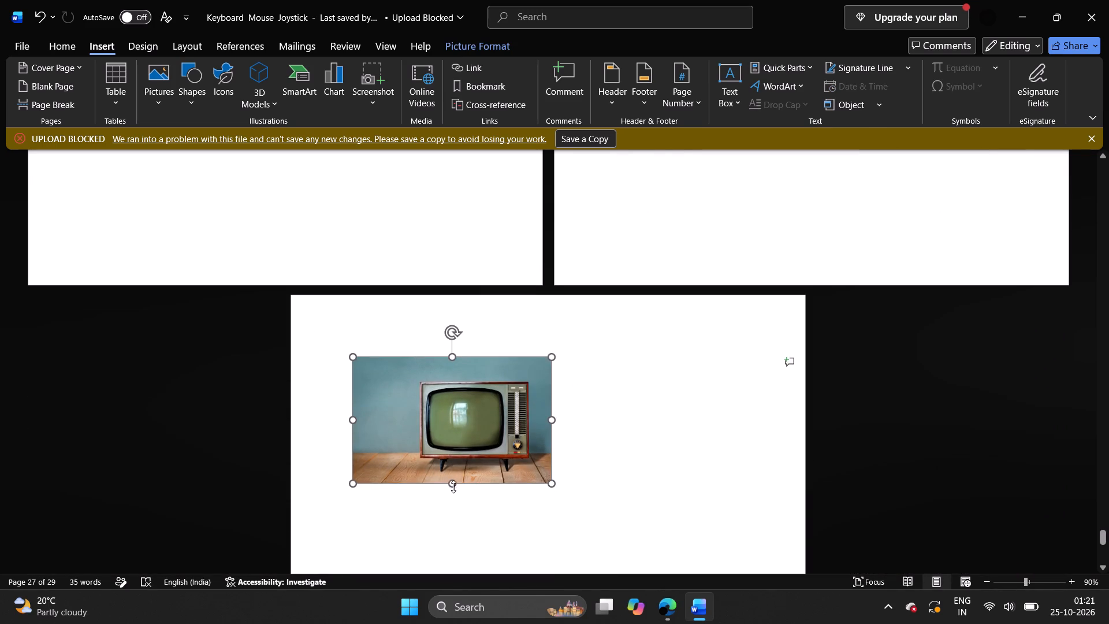
drag(453, 486, 457, 448)
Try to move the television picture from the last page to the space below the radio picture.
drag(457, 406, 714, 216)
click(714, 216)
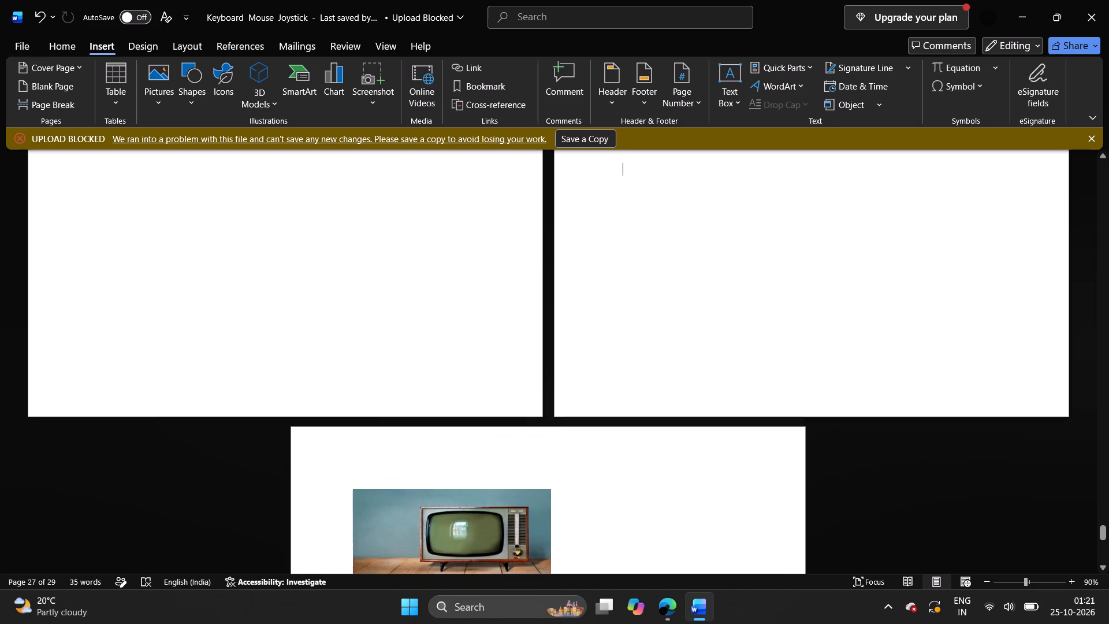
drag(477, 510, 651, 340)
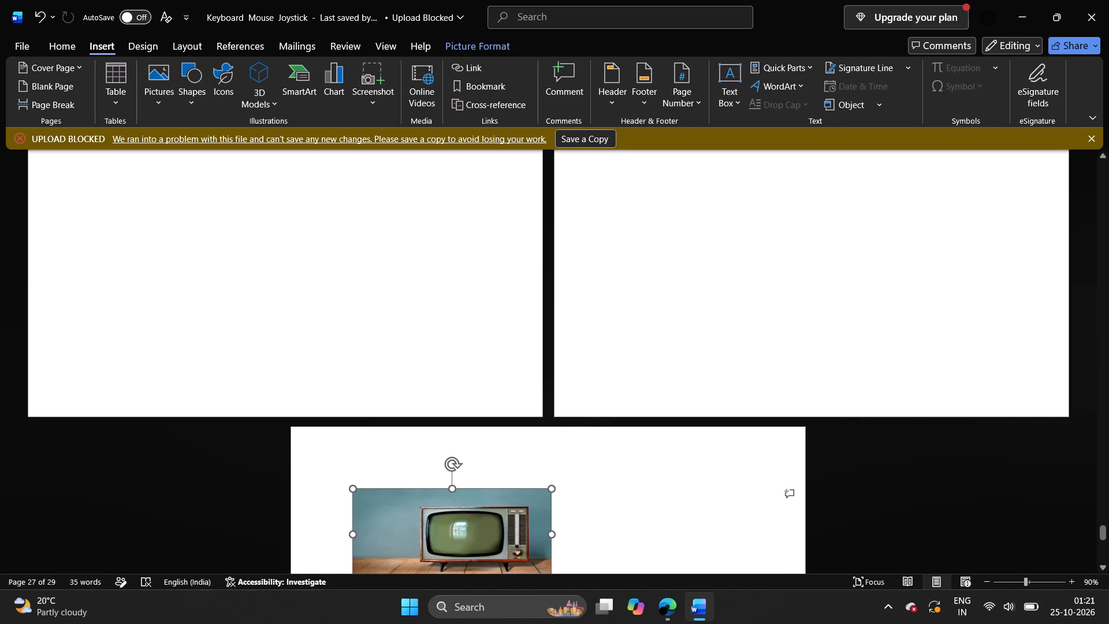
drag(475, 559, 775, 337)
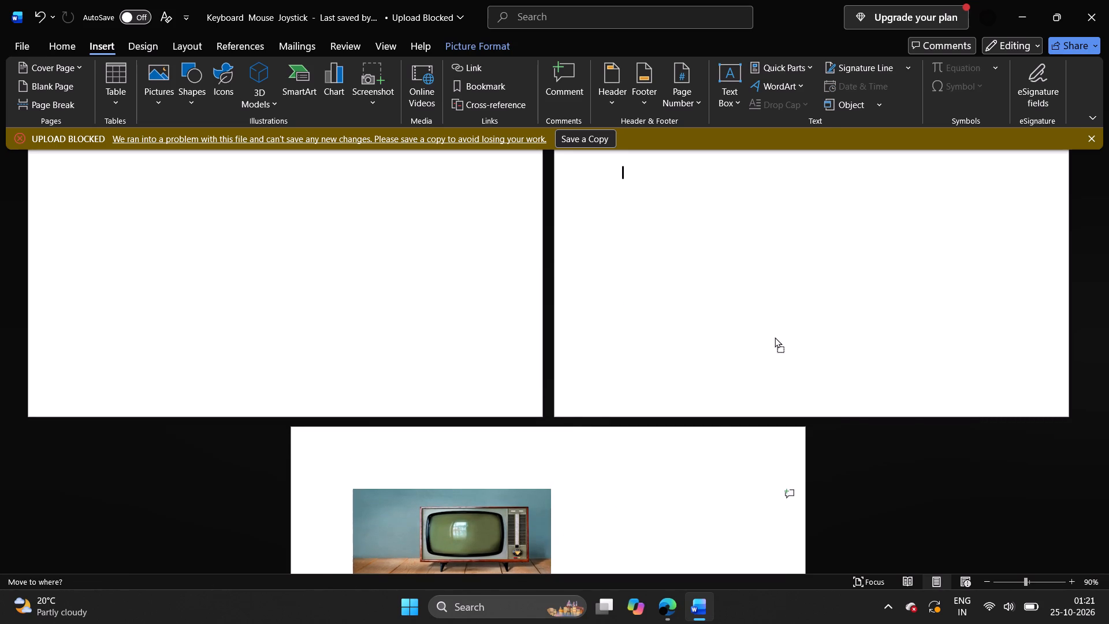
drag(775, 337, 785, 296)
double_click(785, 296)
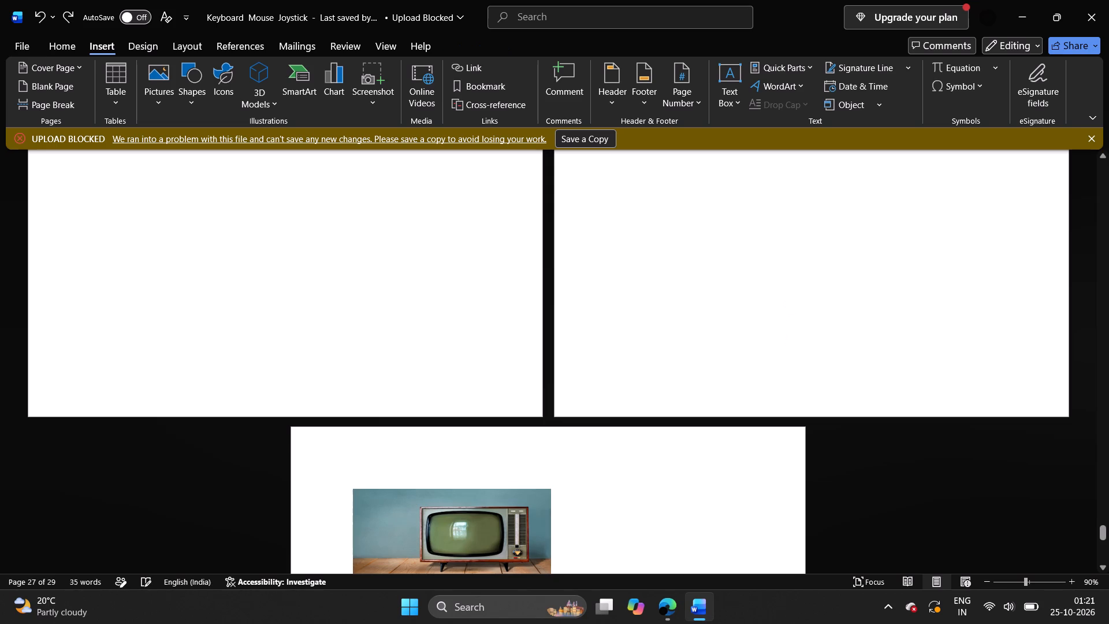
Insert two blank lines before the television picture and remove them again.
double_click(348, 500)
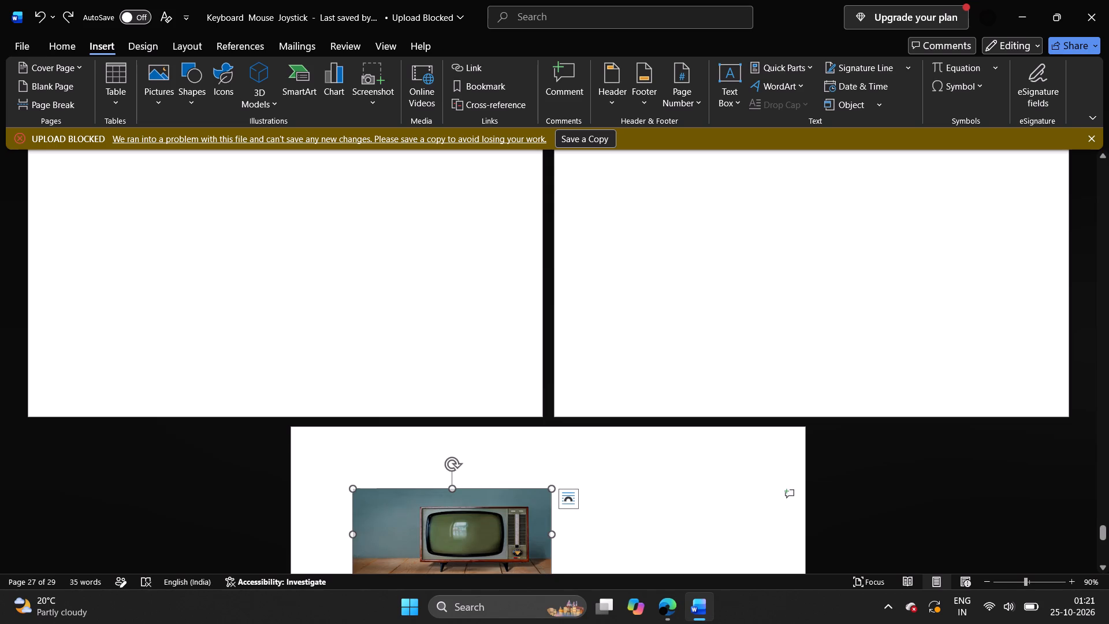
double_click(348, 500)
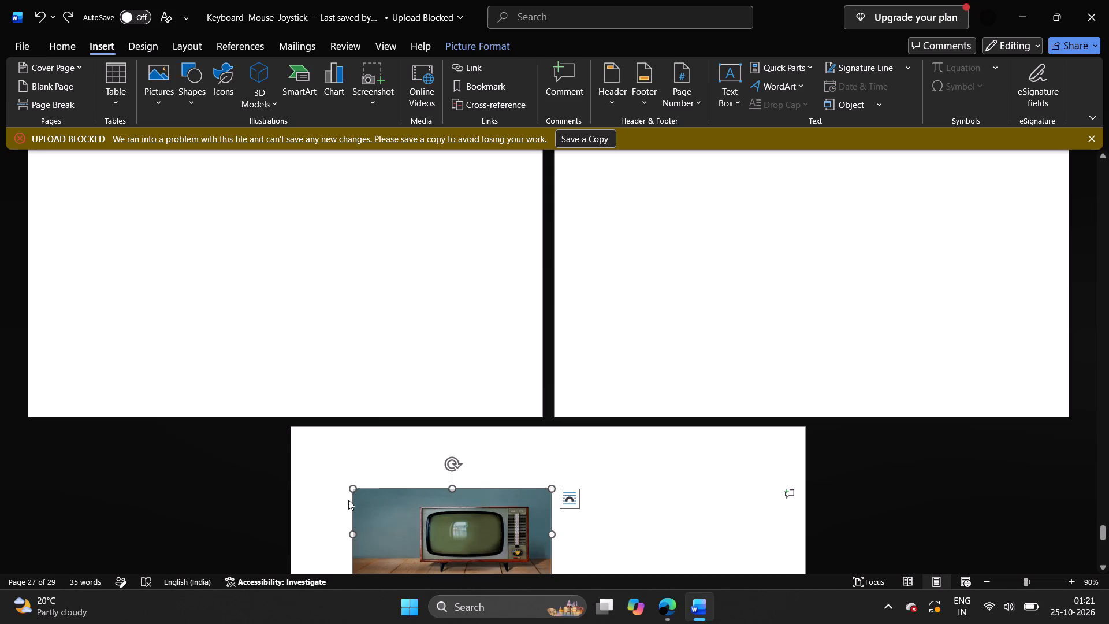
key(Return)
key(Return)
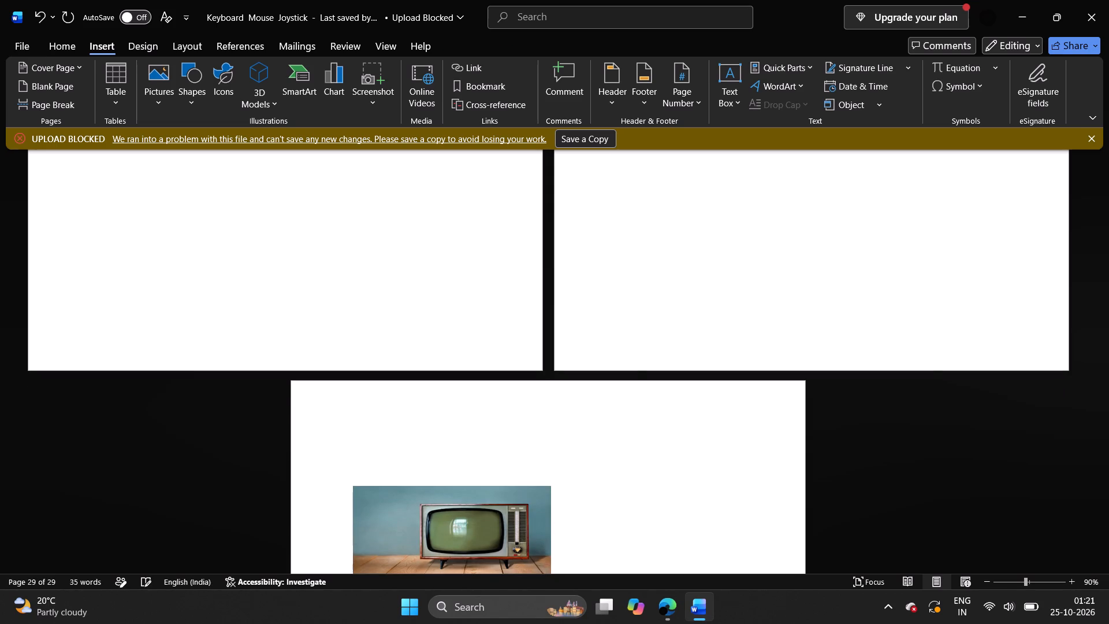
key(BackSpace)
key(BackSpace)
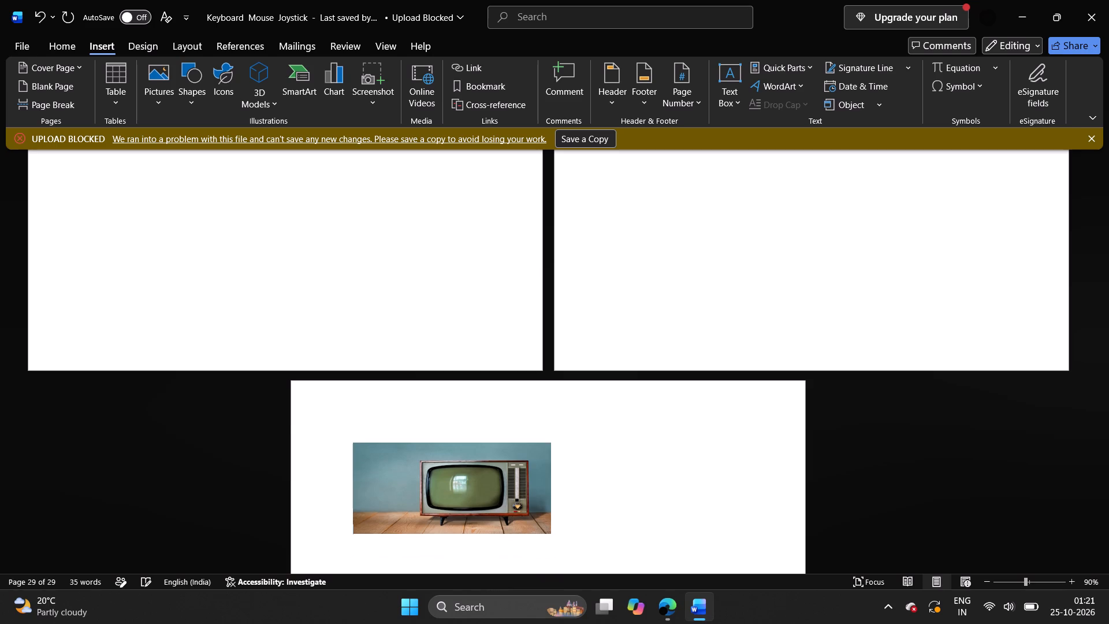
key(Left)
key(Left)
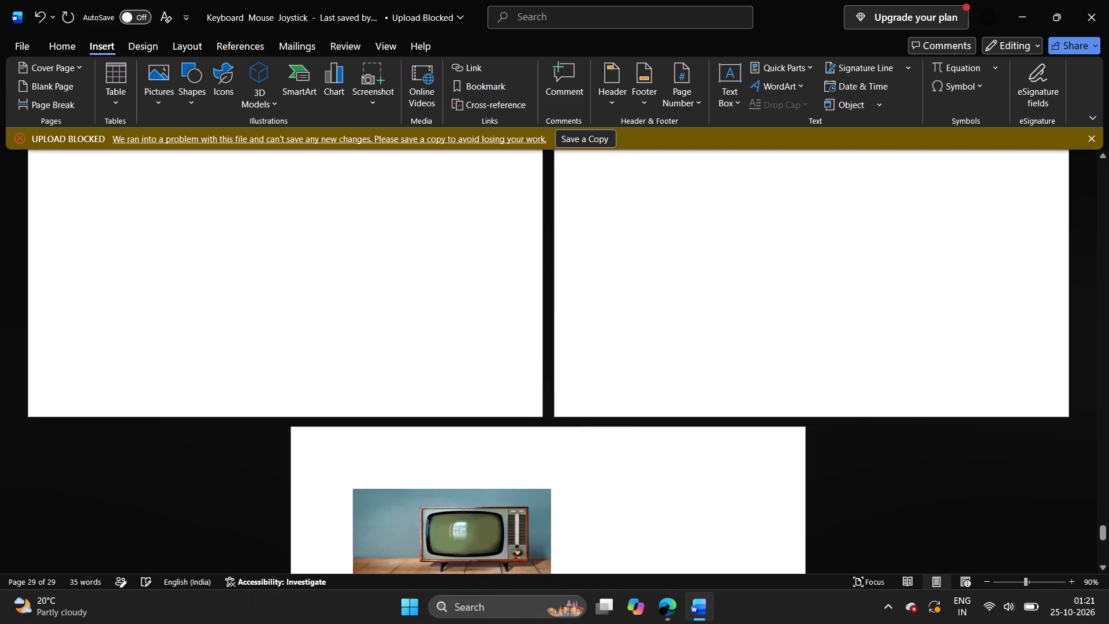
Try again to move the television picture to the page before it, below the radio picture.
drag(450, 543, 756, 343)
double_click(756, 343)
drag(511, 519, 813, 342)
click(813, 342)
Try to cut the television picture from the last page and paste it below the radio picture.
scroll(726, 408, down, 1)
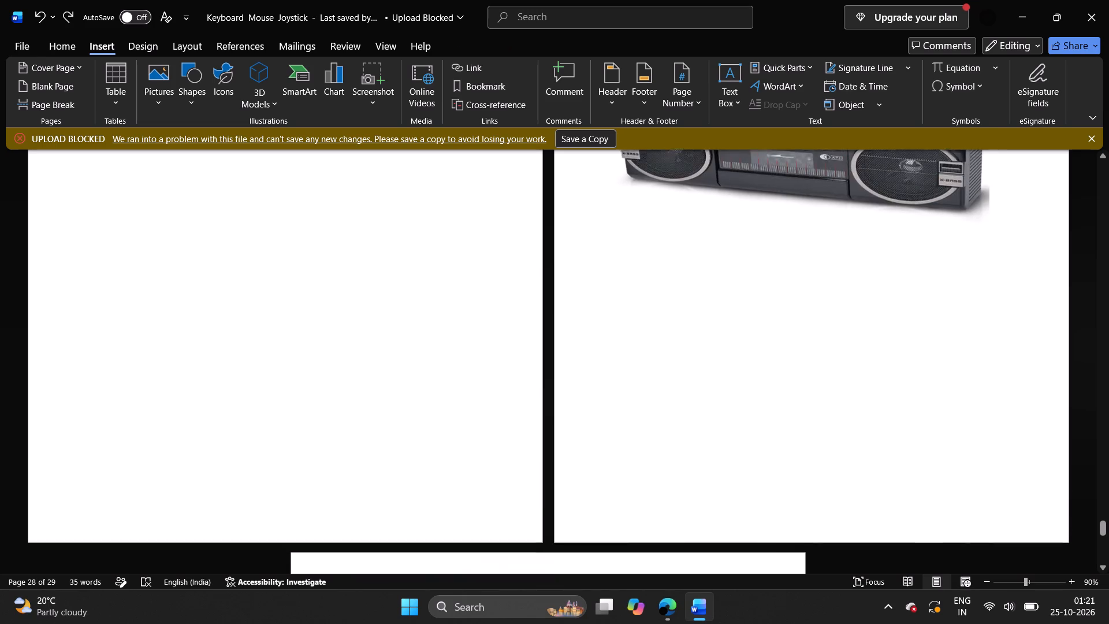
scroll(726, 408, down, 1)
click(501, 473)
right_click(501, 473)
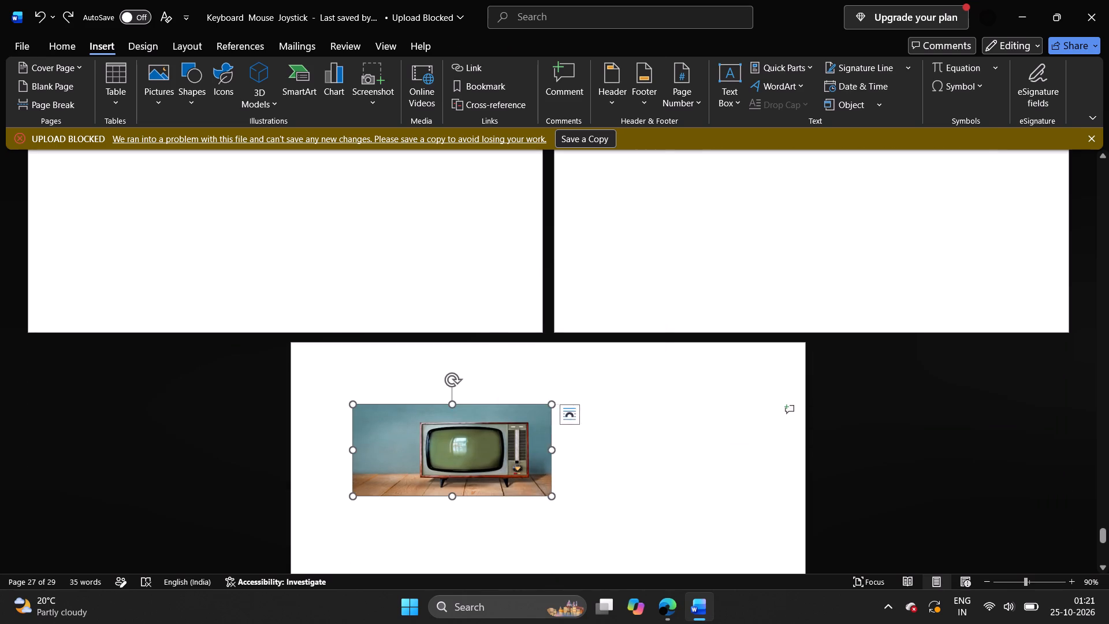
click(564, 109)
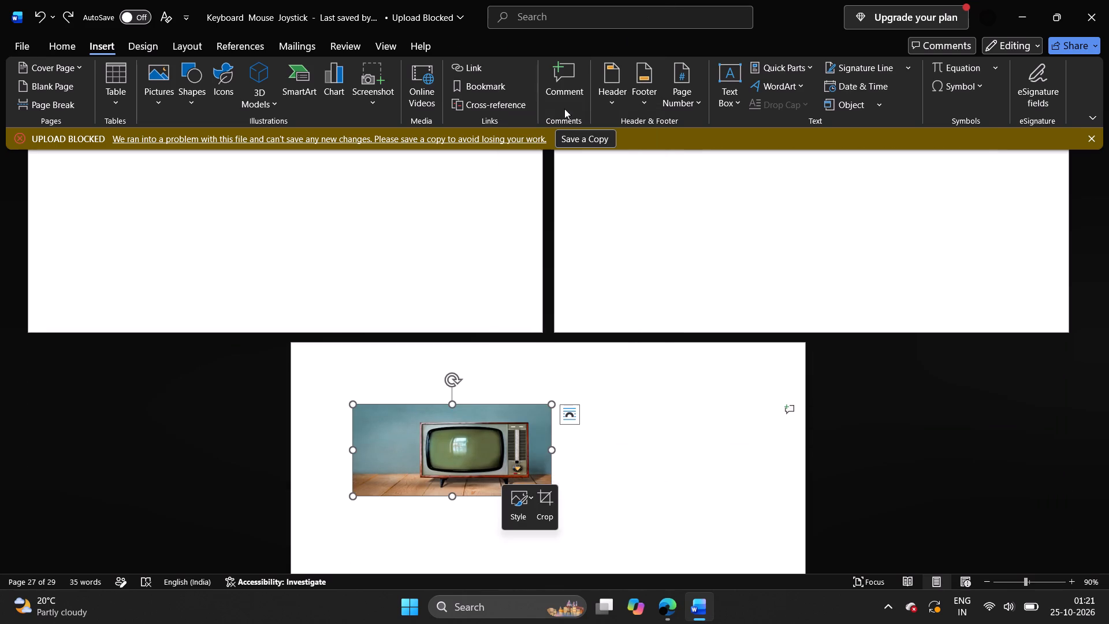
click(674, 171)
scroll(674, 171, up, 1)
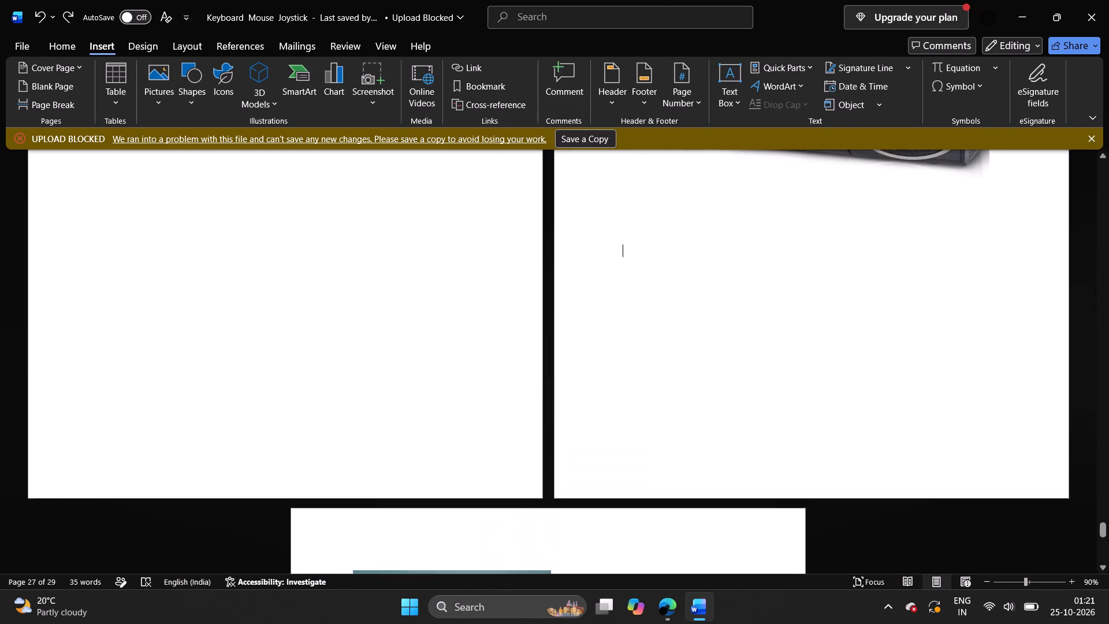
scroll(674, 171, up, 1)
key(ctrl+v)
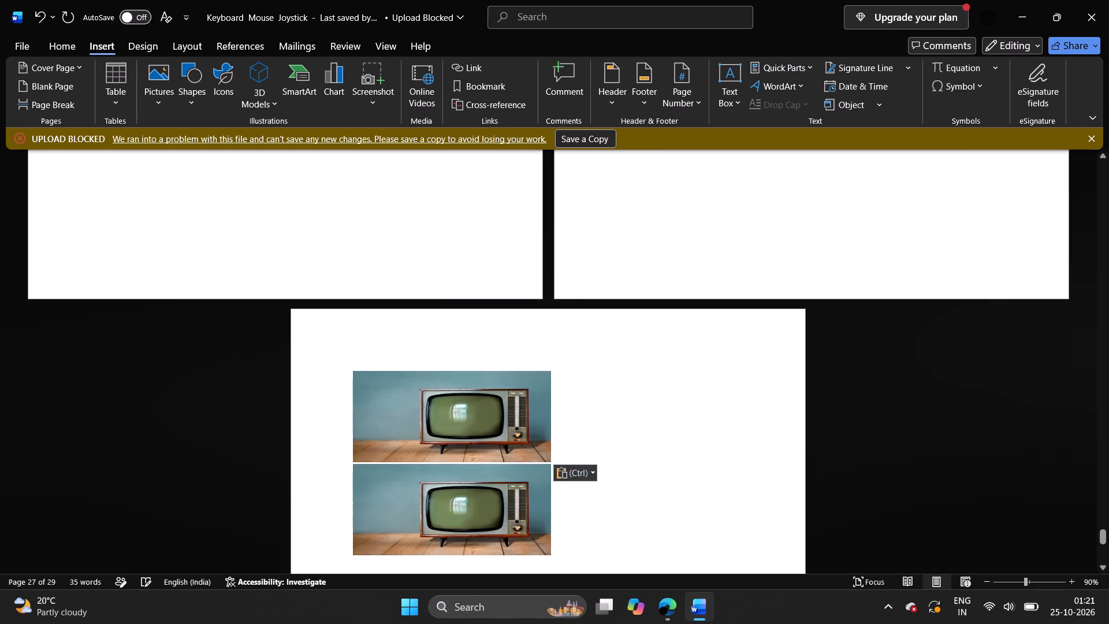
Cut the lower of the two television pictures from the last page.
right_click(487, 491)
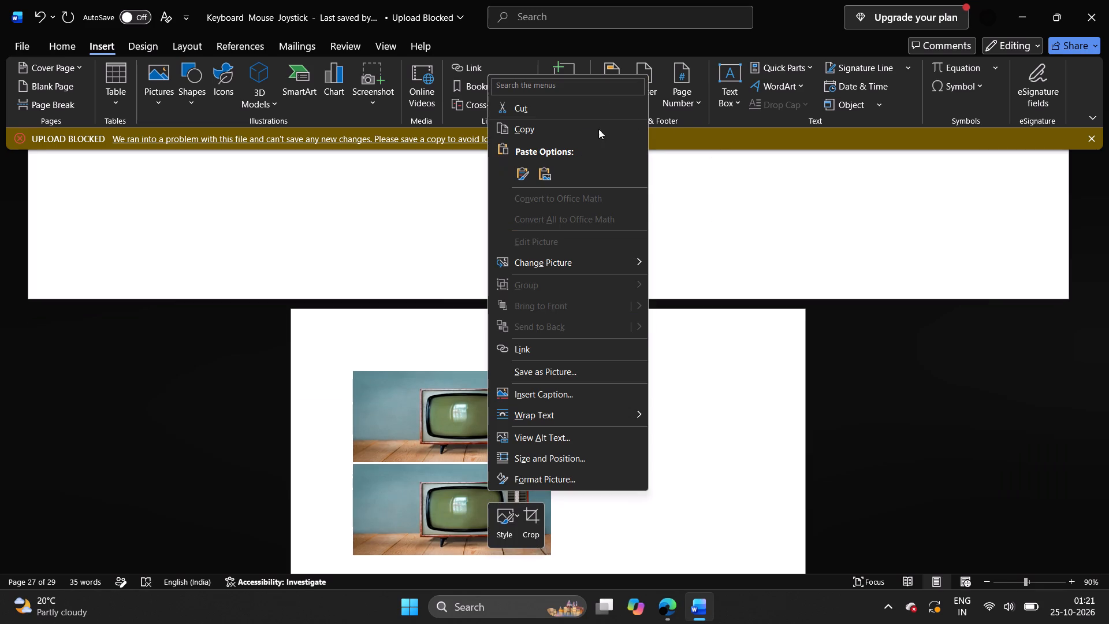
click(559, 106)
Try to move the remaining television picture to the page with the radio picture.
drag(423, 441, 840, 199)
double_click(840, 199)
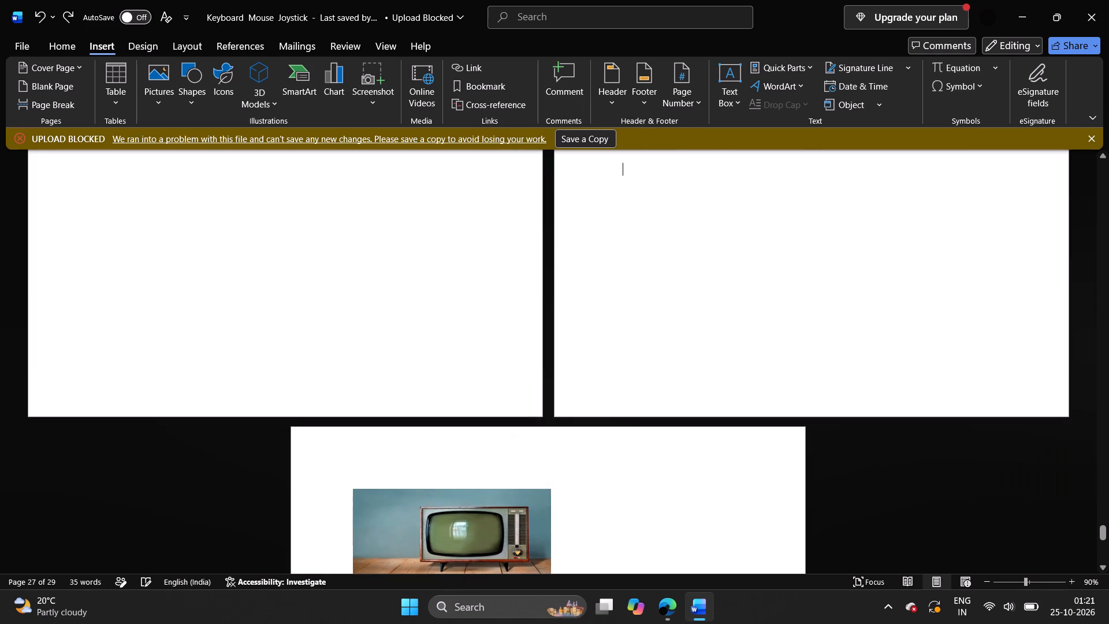
Shrink the television picture on the last page proportionally to about two thirds of its size.
click(474, 521)
scroll(471, 528, down, 1)
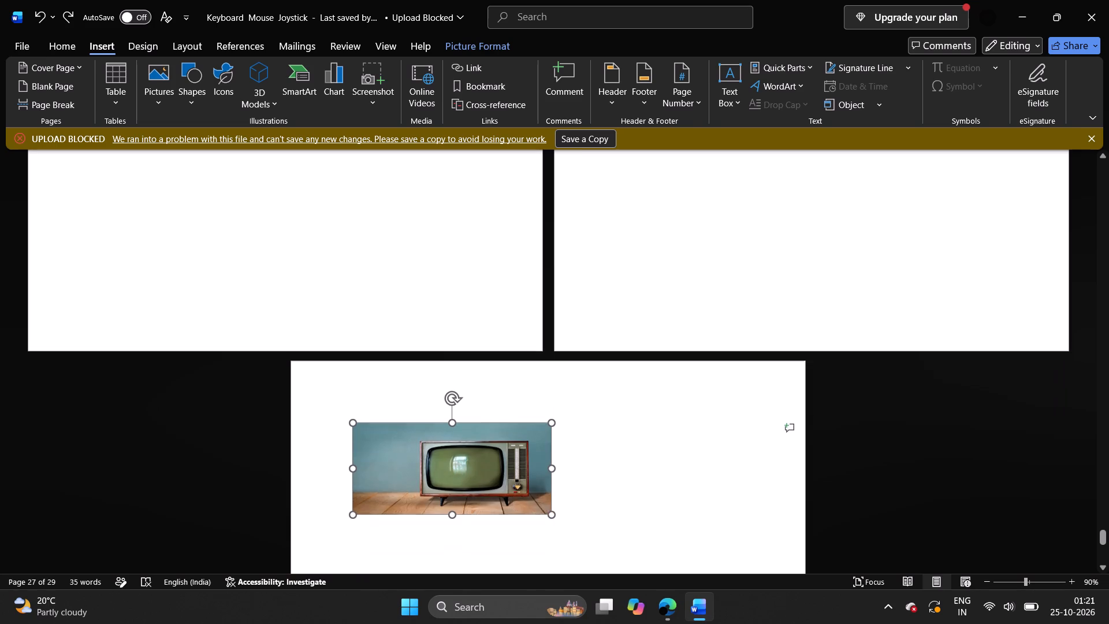
scroll(471, 528, down, 1)
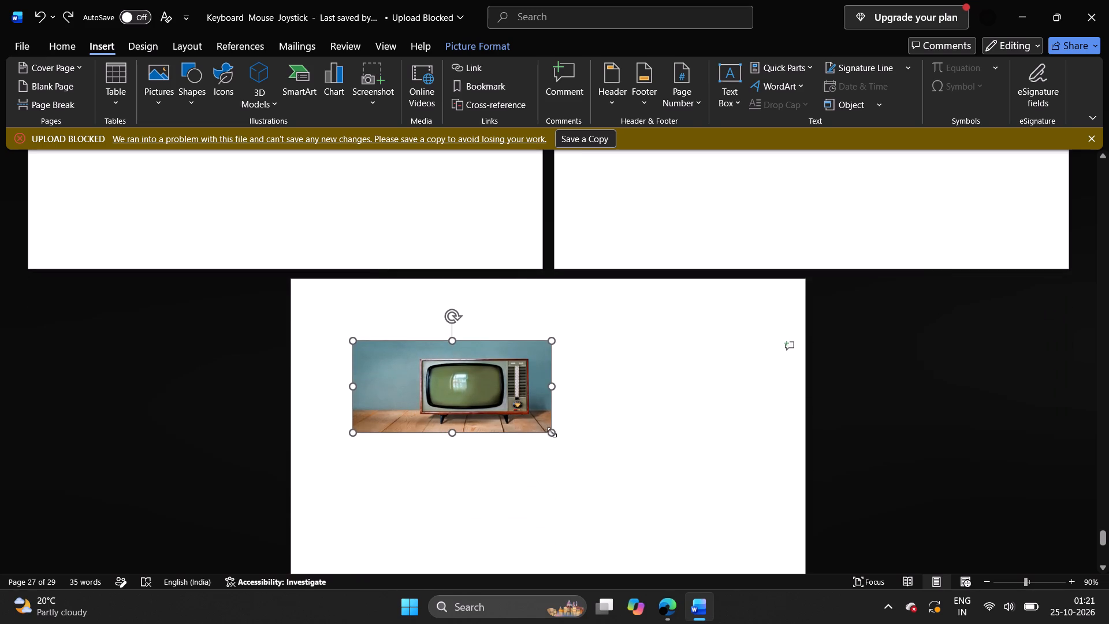
drag(550, 432, 472, 403)
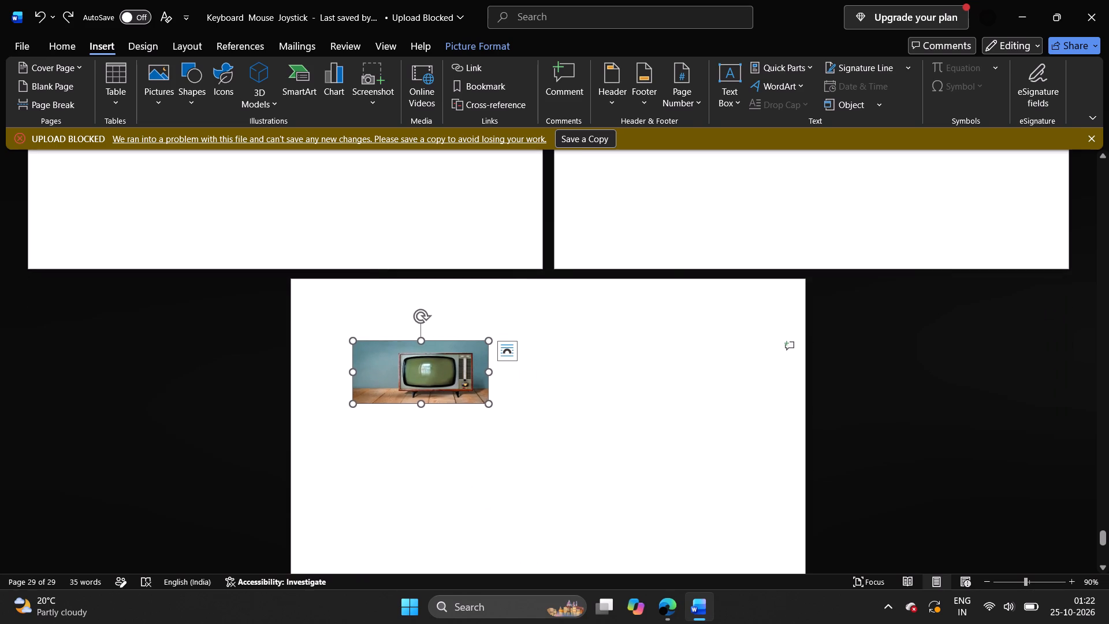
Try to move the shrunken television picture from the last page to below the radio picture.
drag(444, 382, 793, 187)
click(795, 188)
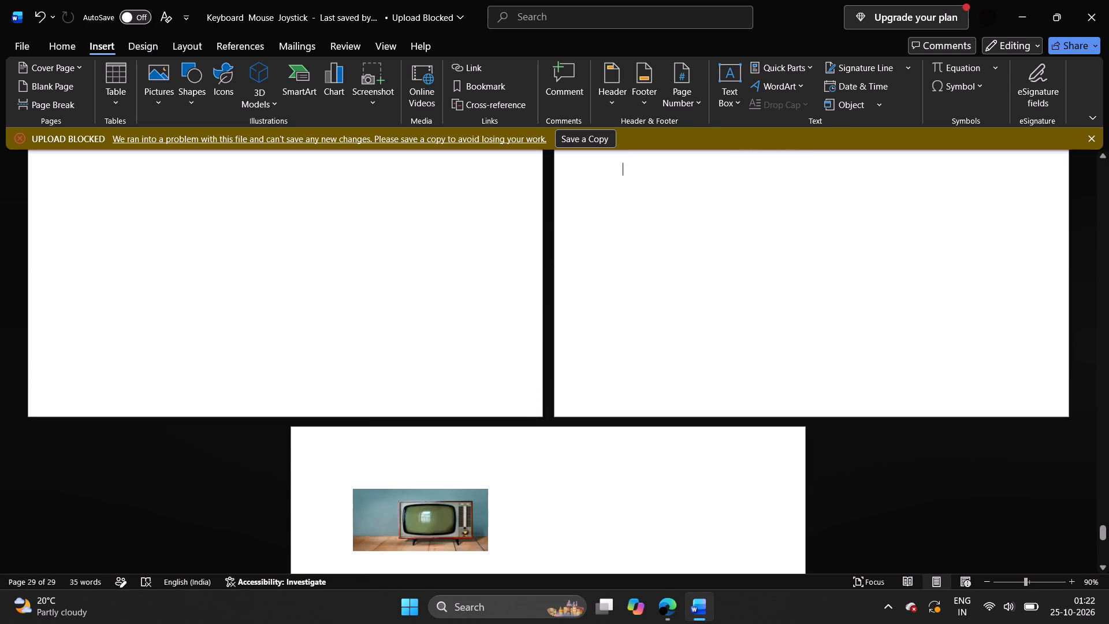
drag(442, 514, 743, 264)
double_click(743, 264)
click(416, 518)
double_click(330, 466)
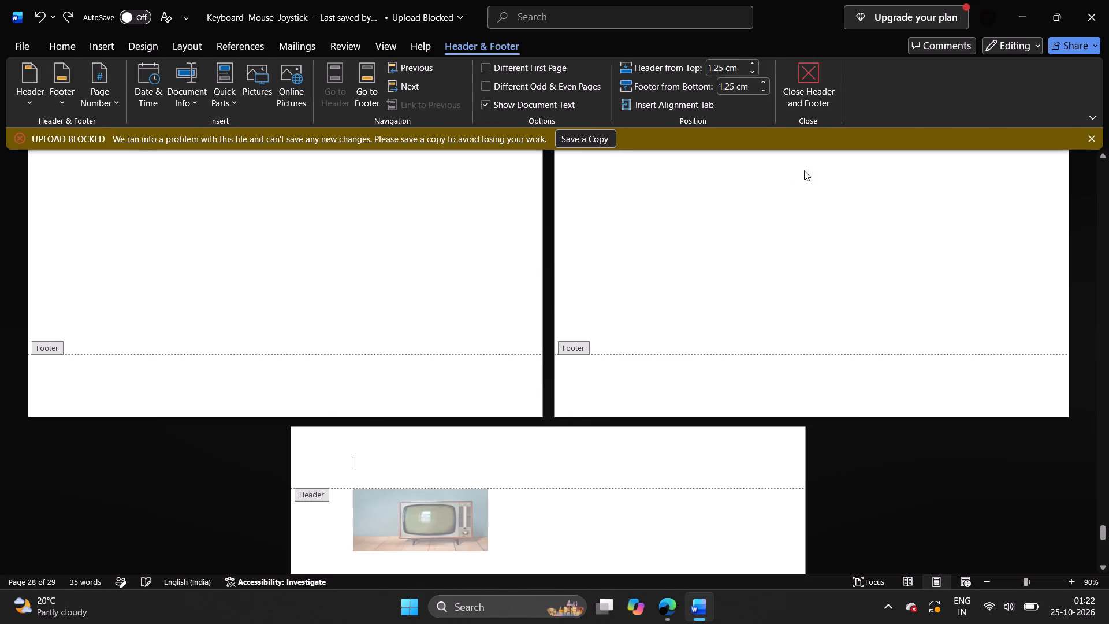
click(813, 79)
Move the television picture from the last page to the top of the page holding the VCR and radio pictures.
scroll(690, 286, down, 1)
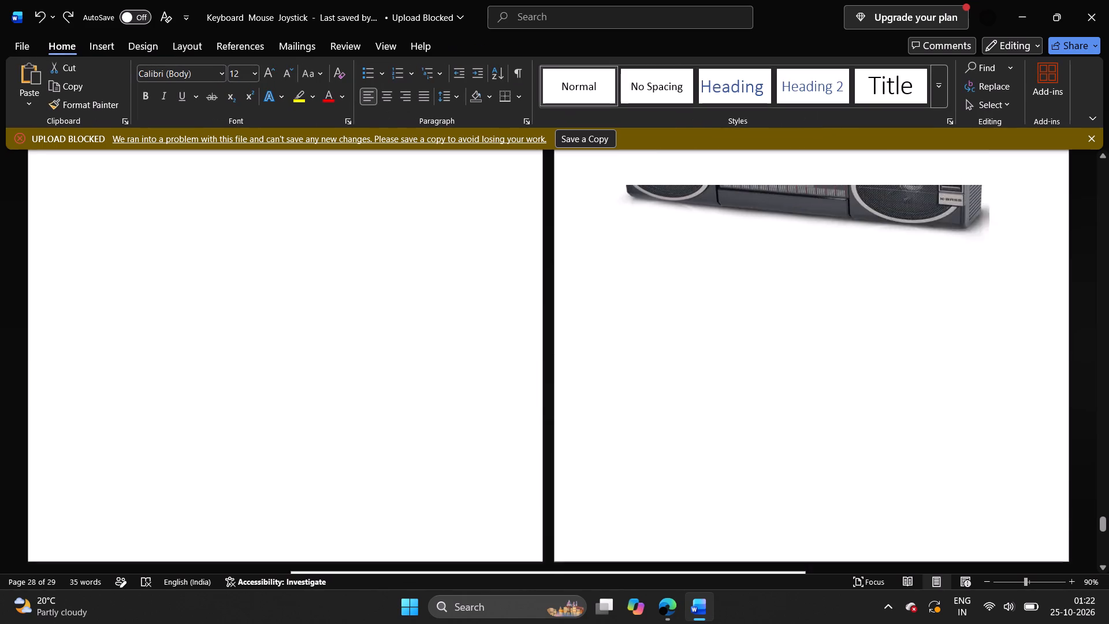
scroll(690, 286, down, 1)
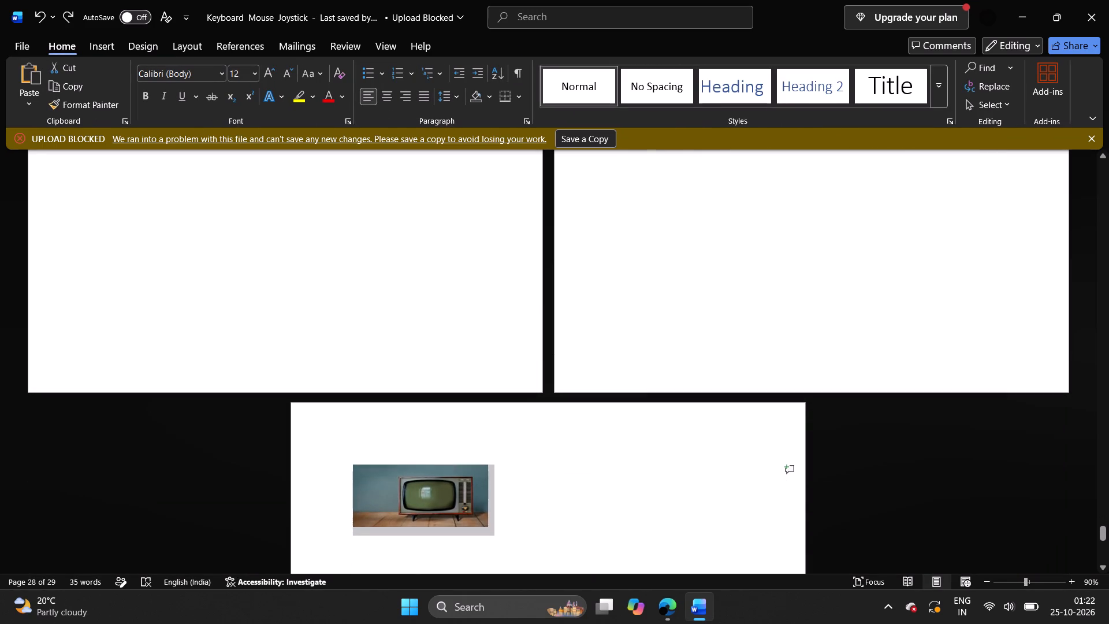
click(482, 492)
drag(446, 492, 656, 355)
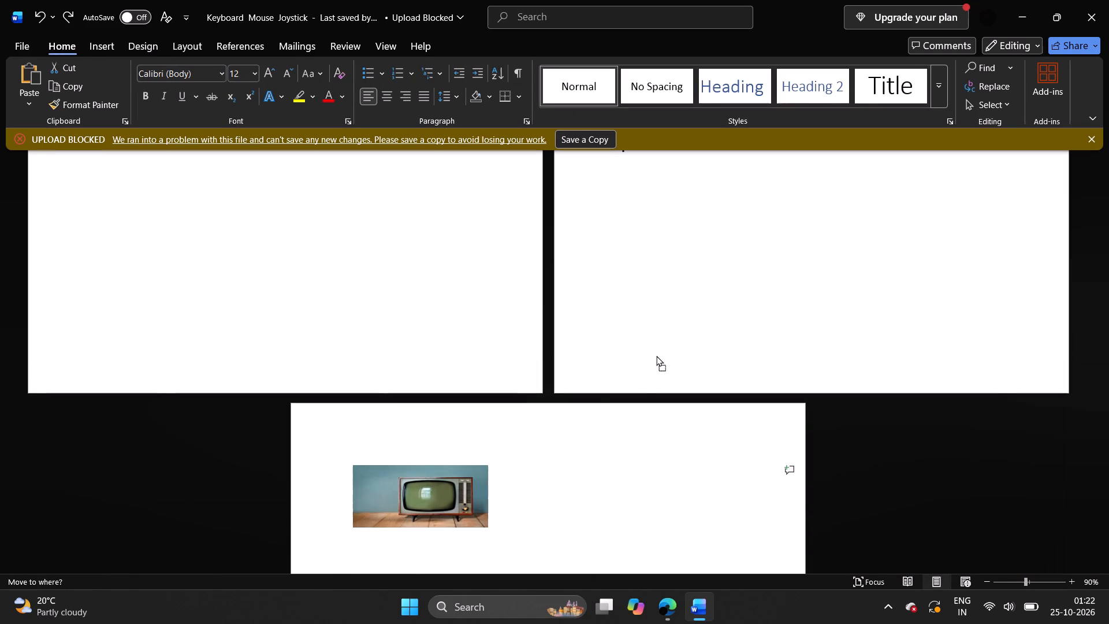
drag(656, 355, 683, 329)
click(683, 329)
scroll(683, 329, up, 2)
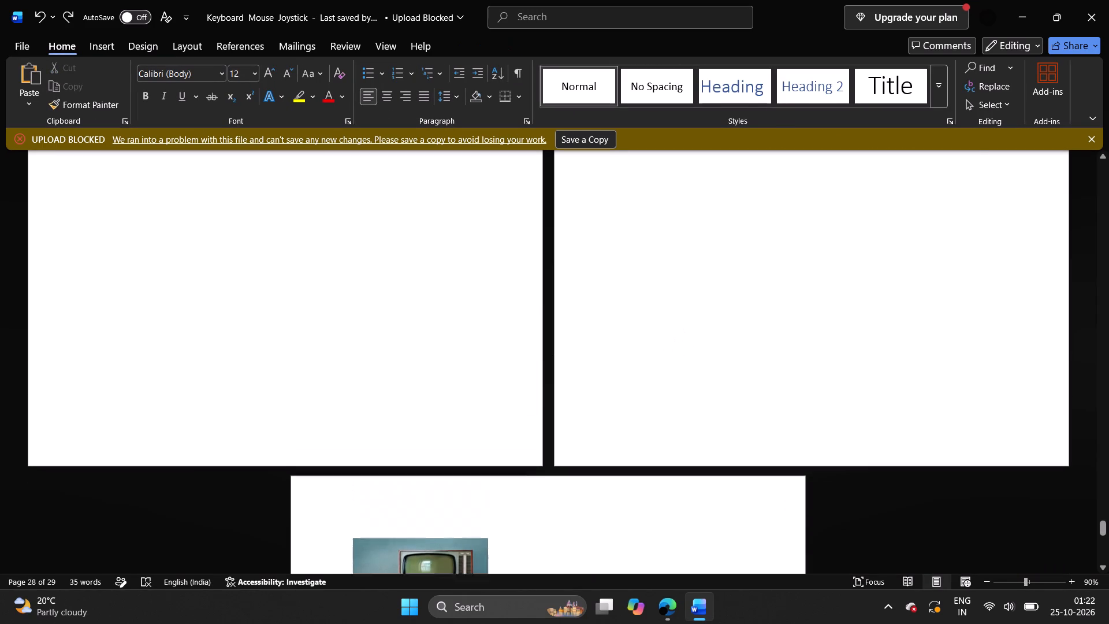
scroll(683, 329, up, 1)
click(460, 514)
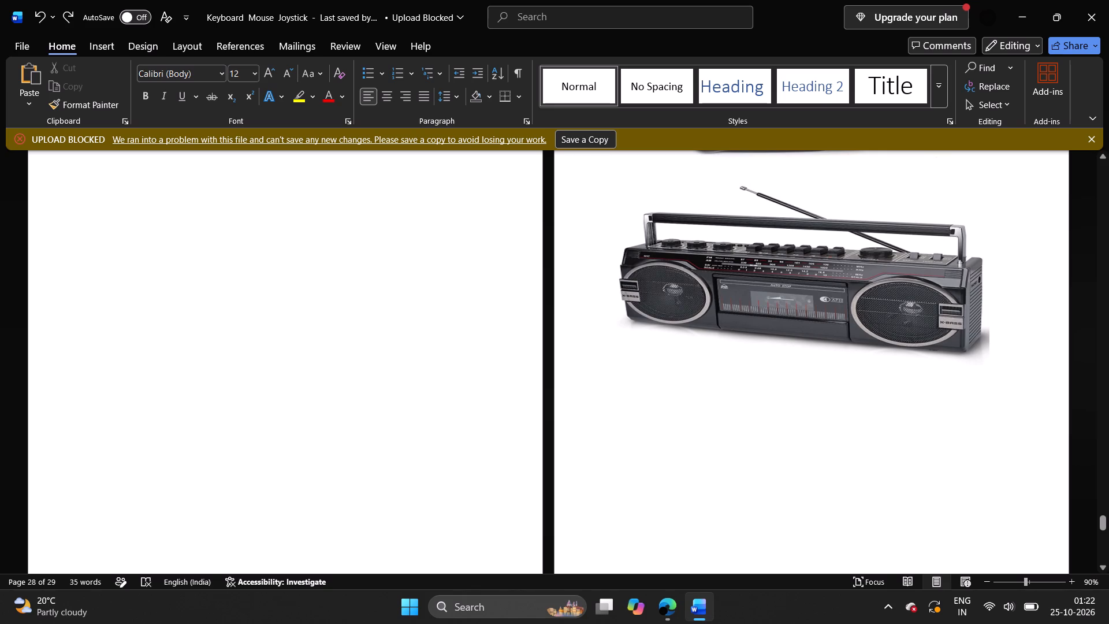
scroll(646, 499, down, 3)
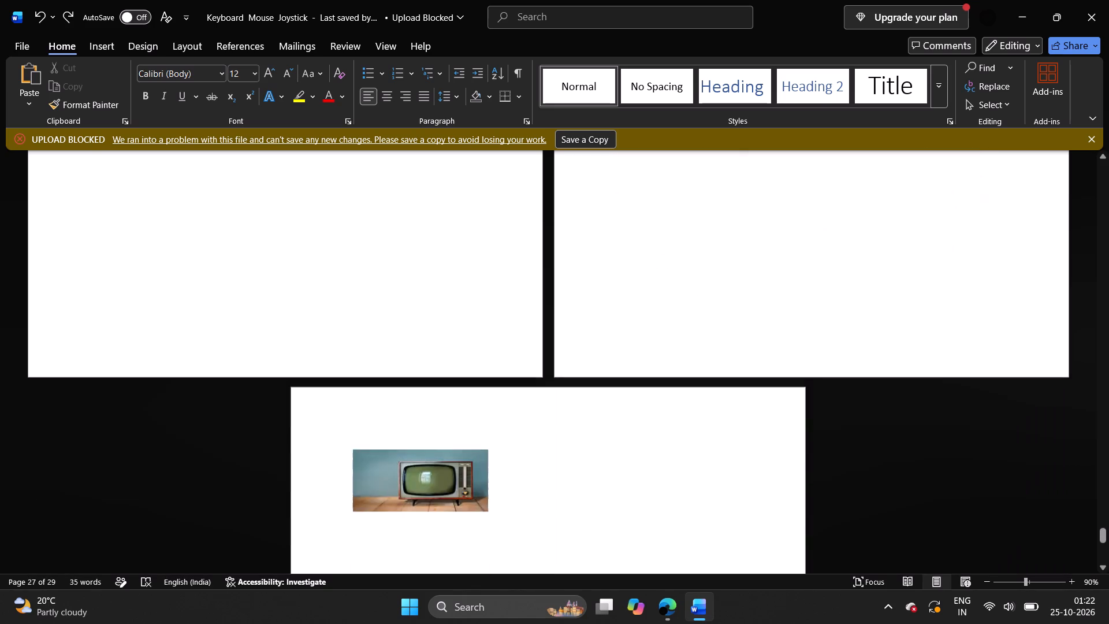
scroll(646, 499, down, 1)
drag(443, 447, 371, 268)
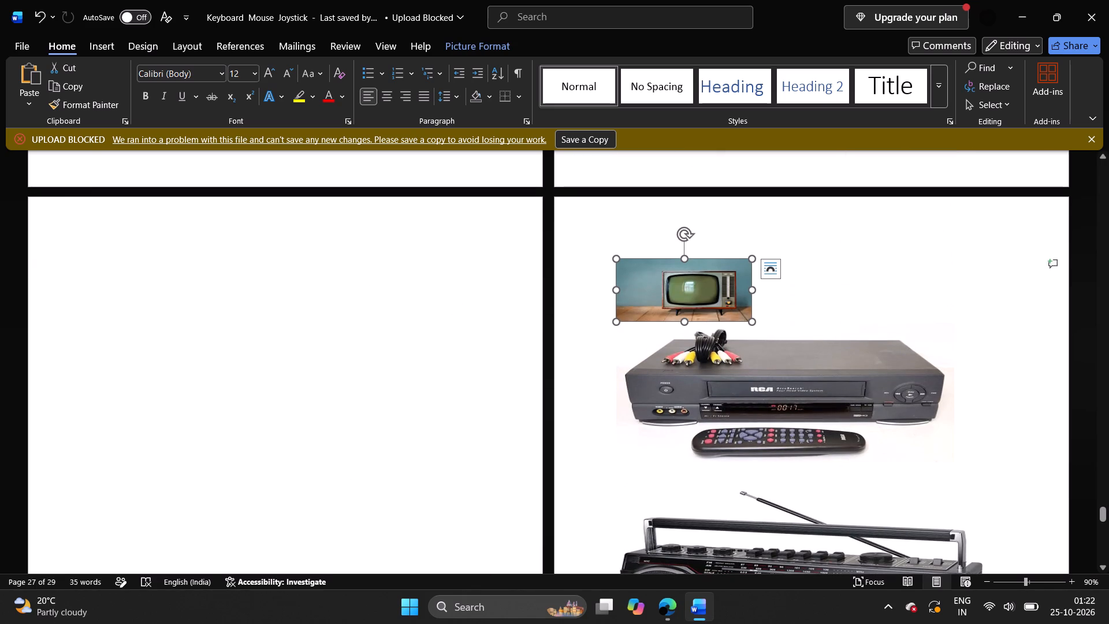
Stretch the television picture above the VCR to about twice its width and height.
scroll(777, 343, up, 1)
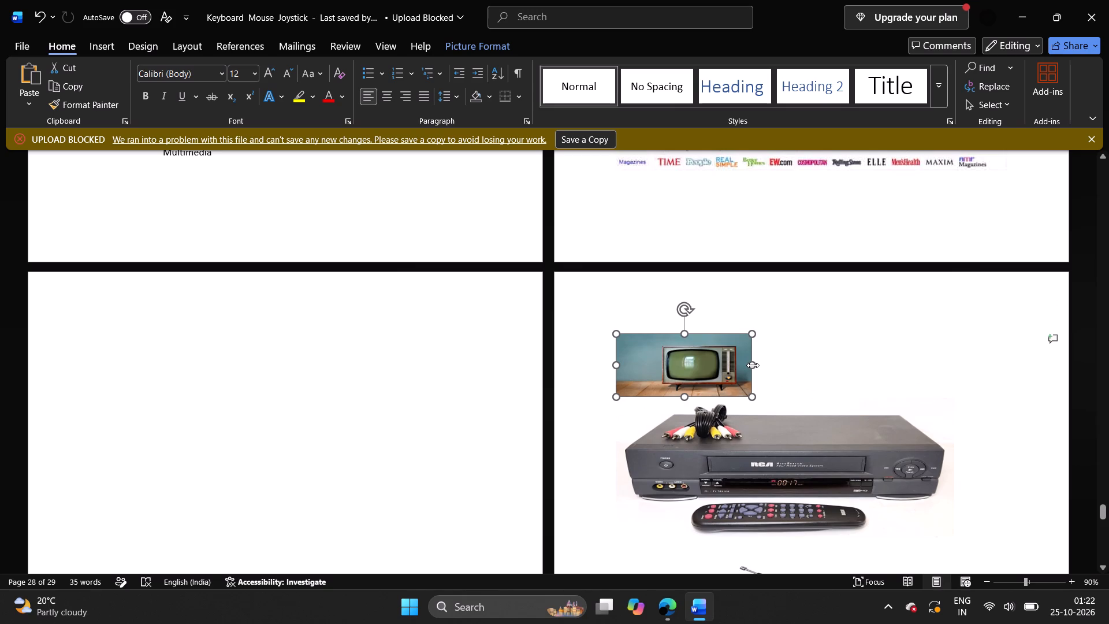
drag(753, 365, 876, 366)
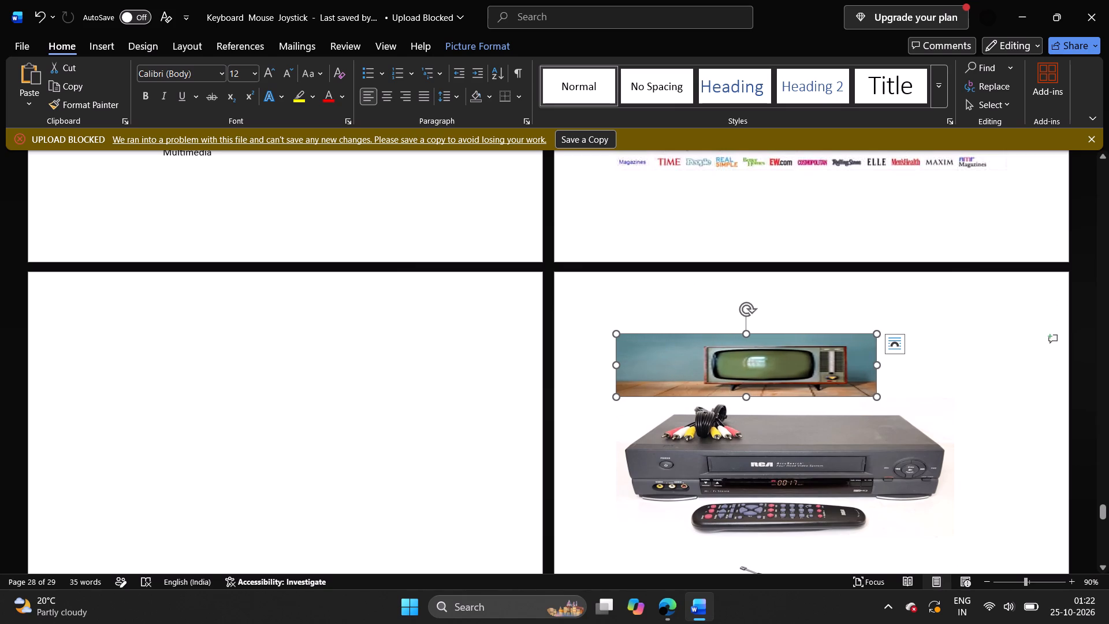
drag(746, 398, 746, 430)
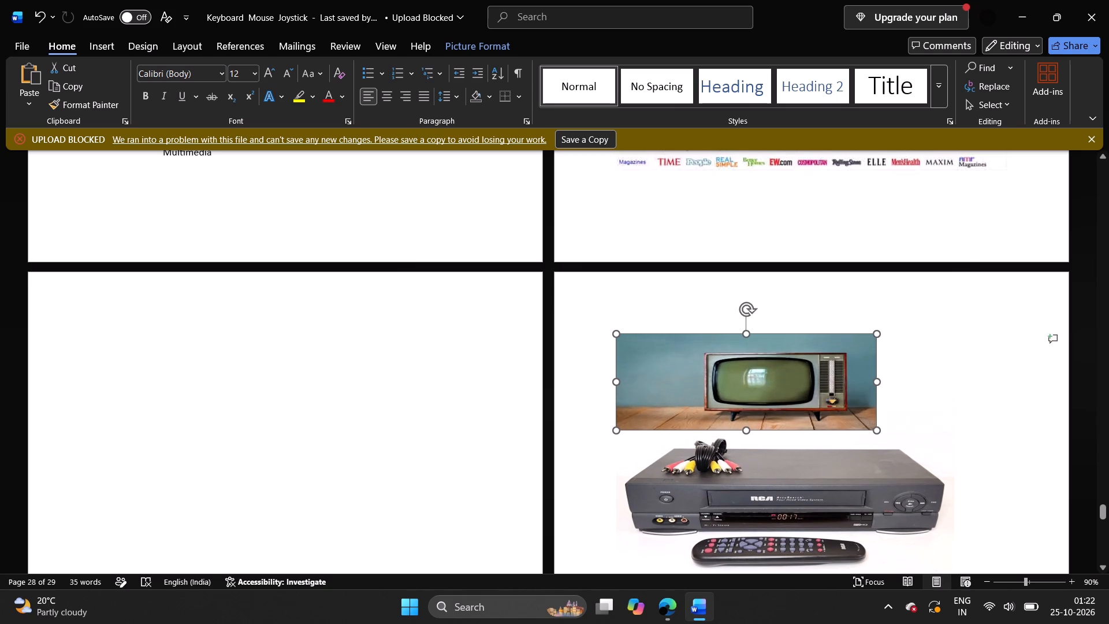
drag(746, 430, 756, 458)
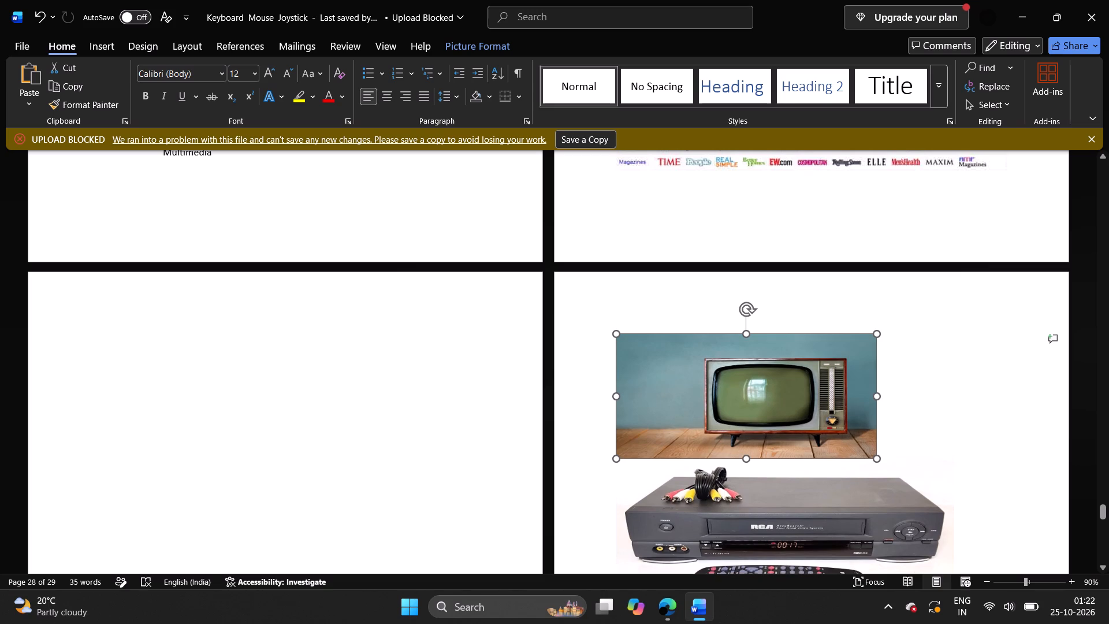
Enlarge the television picture slightly more in height and width while keeping the VCR and radio pictures on the same page.
scroll(756, 458, down, 4)
scroll(756, 458, up, 1)
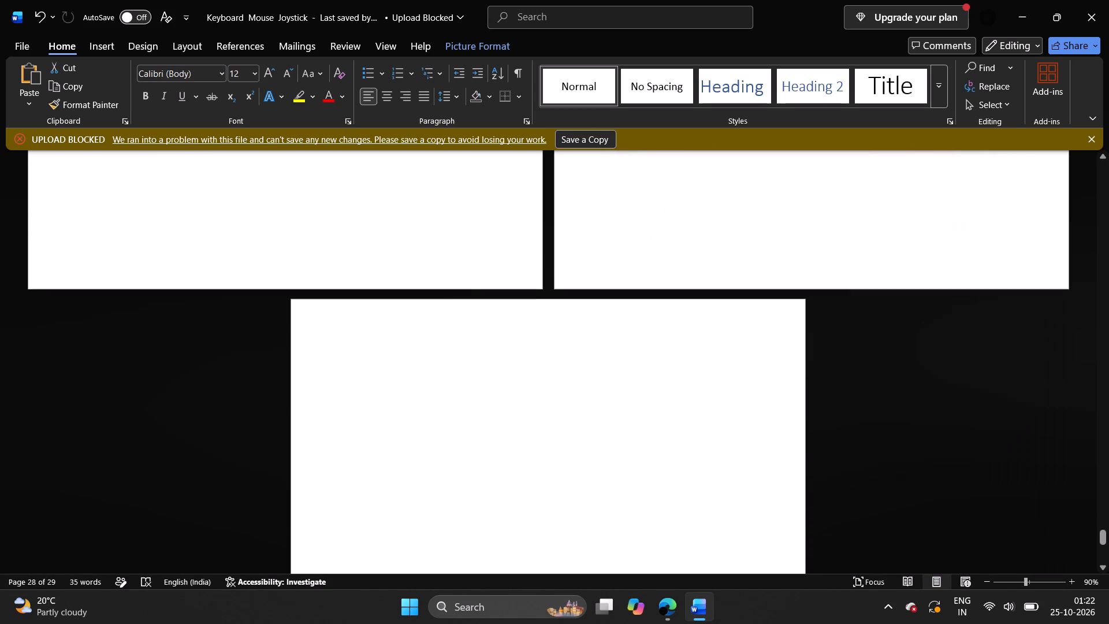
scroll(756, 458, up, 1)
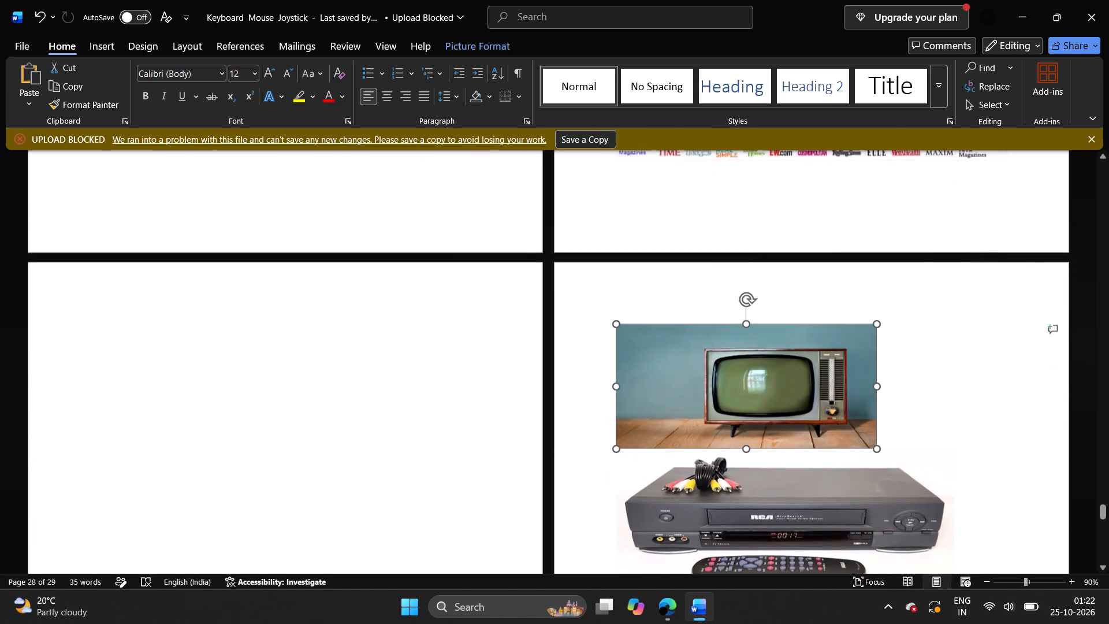
scroll(756, 458, up, 1)
drag(746, 444, 747, 462)
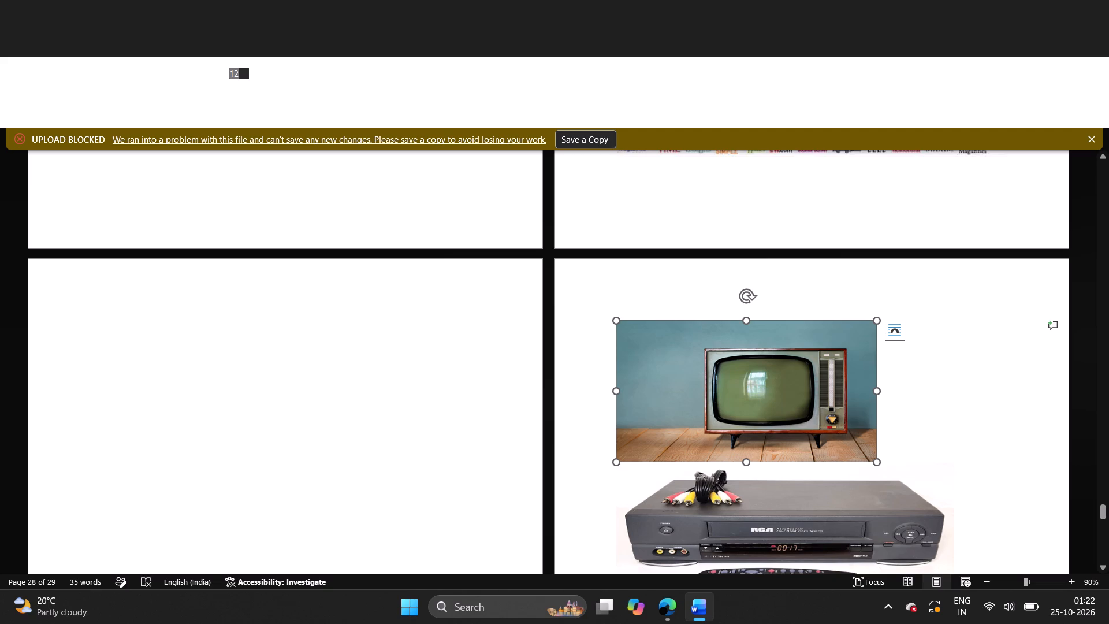
drag(878, 392, 895, 395)
scroll(895, 395, down, 2)
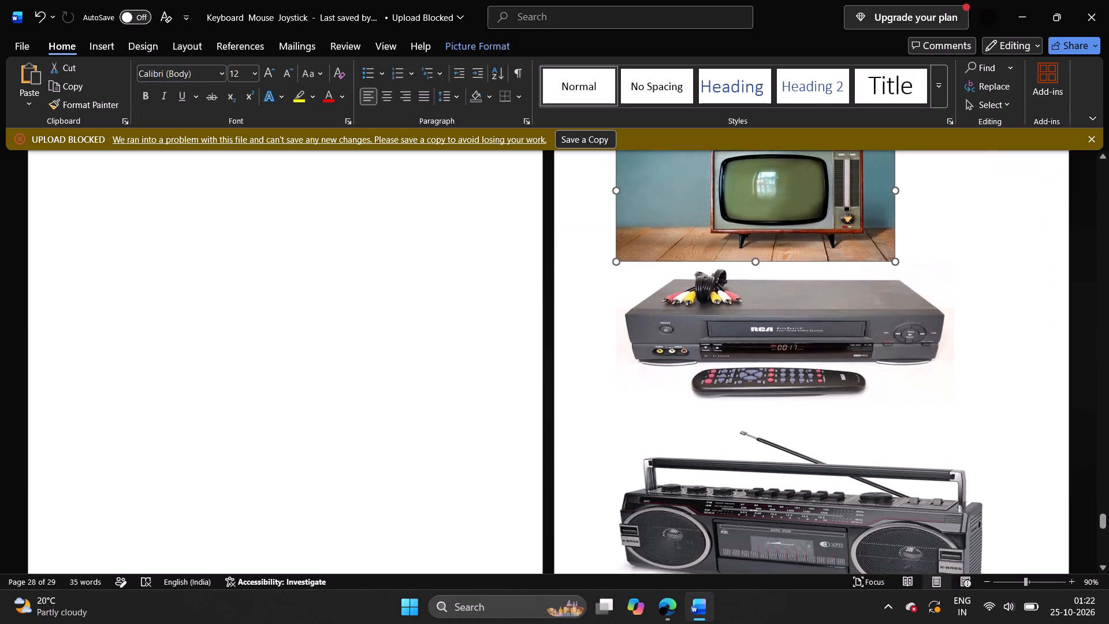
scroll(895, 395, down, 3)
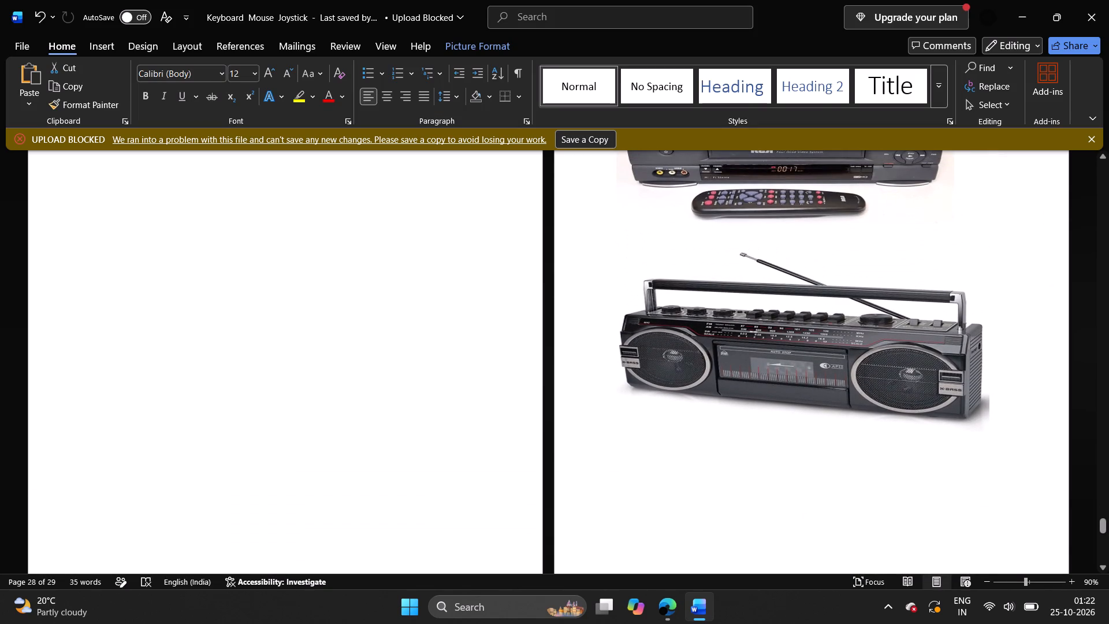
click(845, 407)
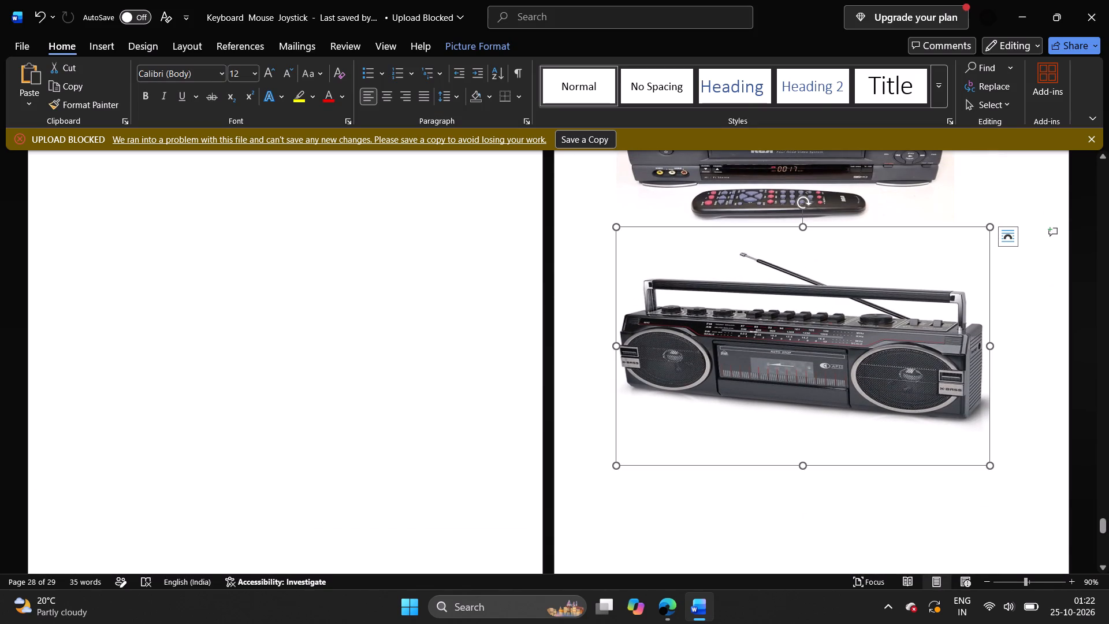
click(825, 523)
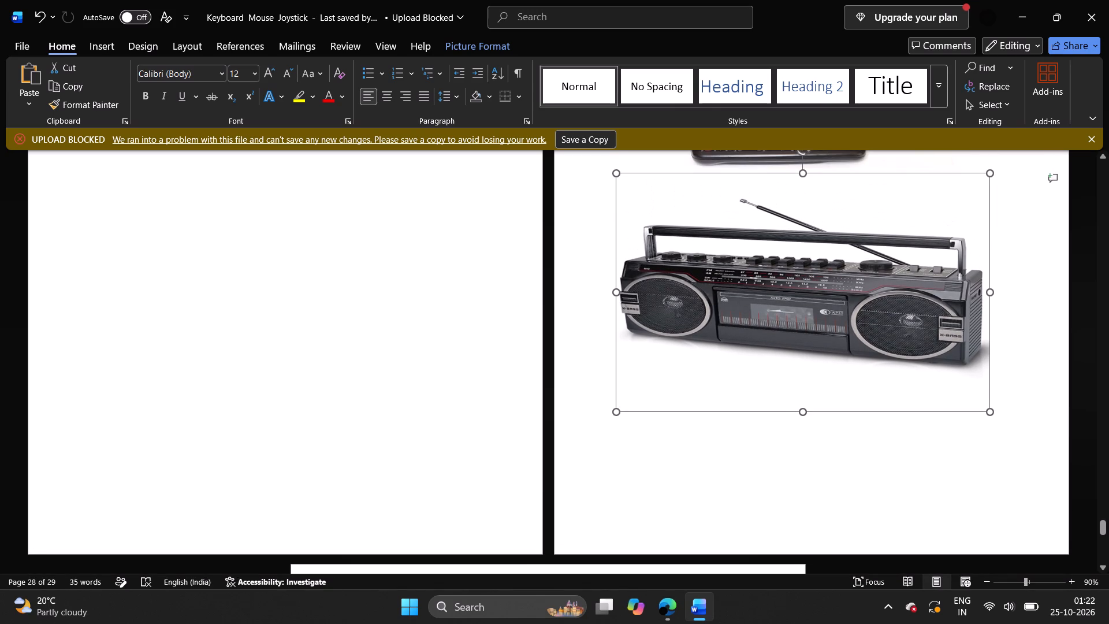
scroll(825, 523, up, 2)
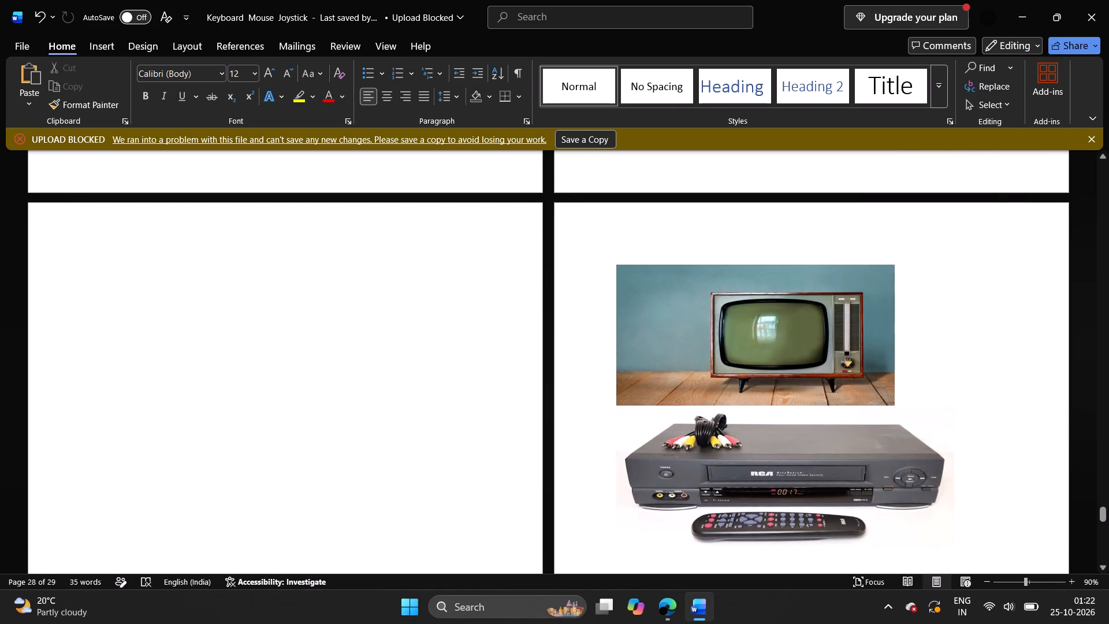
click(794, 402)
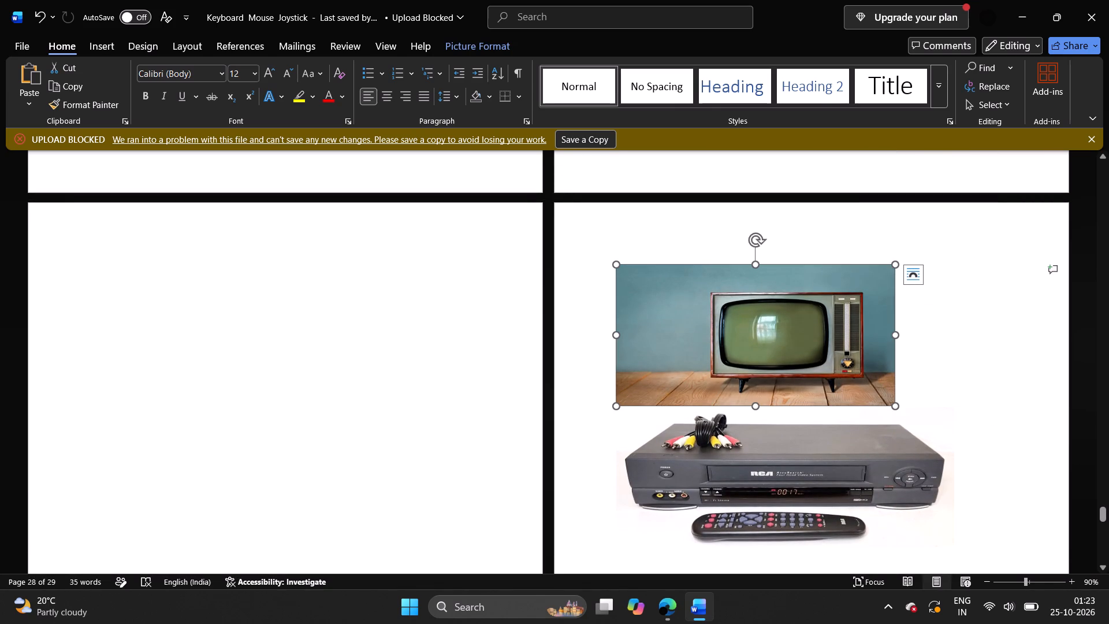
drag(754, 408, 753, 415)
Place the insertion point on the empty last page.
scroll(753, 415, down, 6)
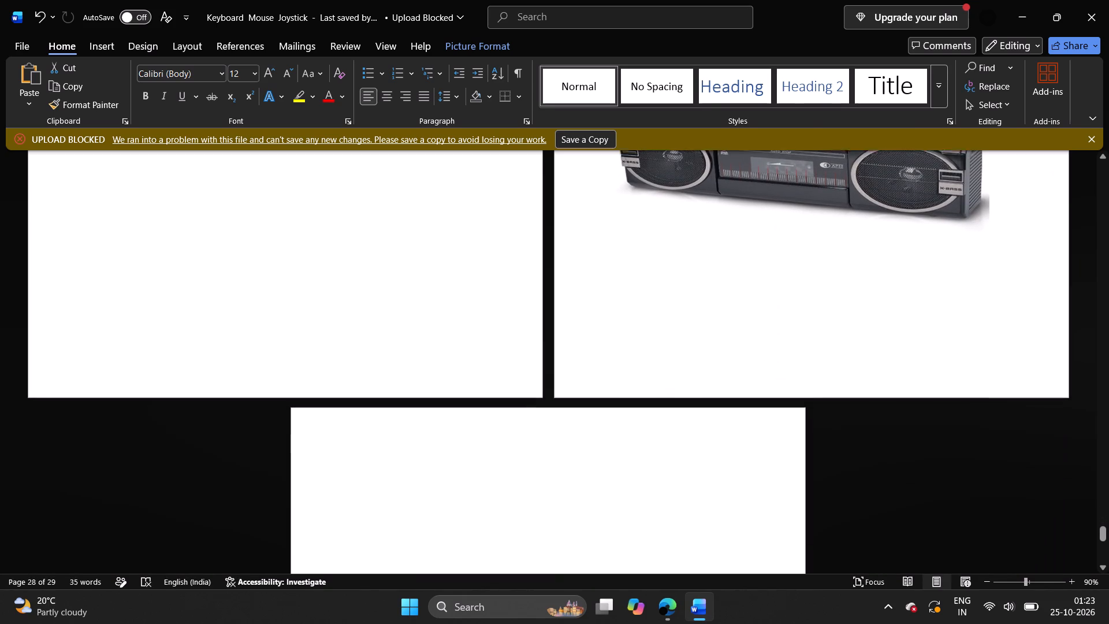
click(658, 442)
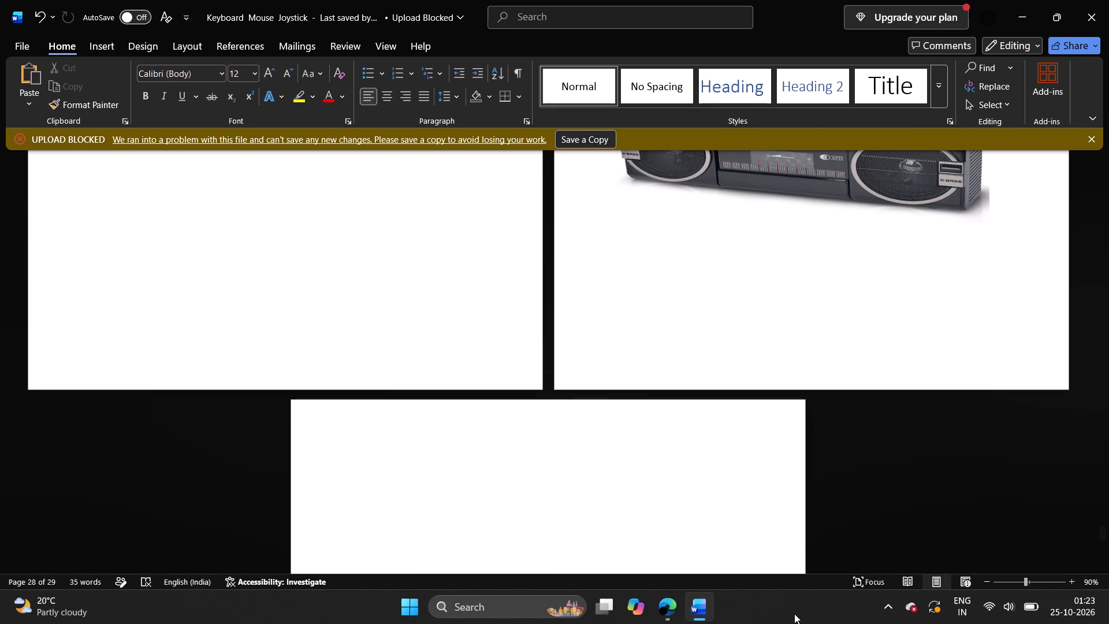
Switch to Edge, close the television image preview and search Bing Images for "ms-publisher".
click(675, 610)
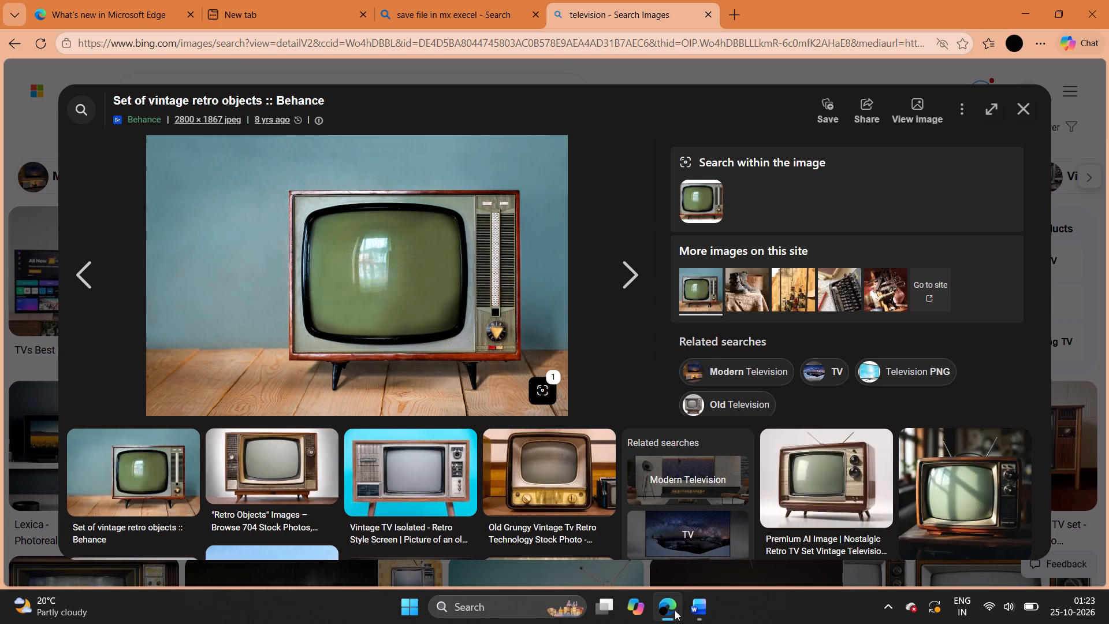
click(1024, 107)
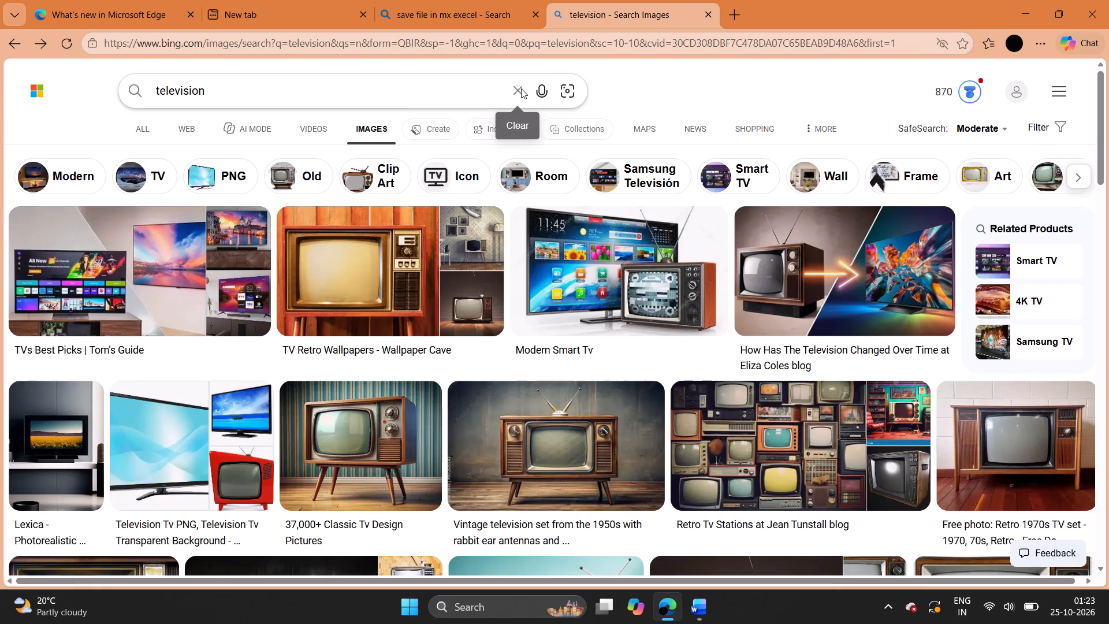
click(521, 88)
text(ms)
key(minus)
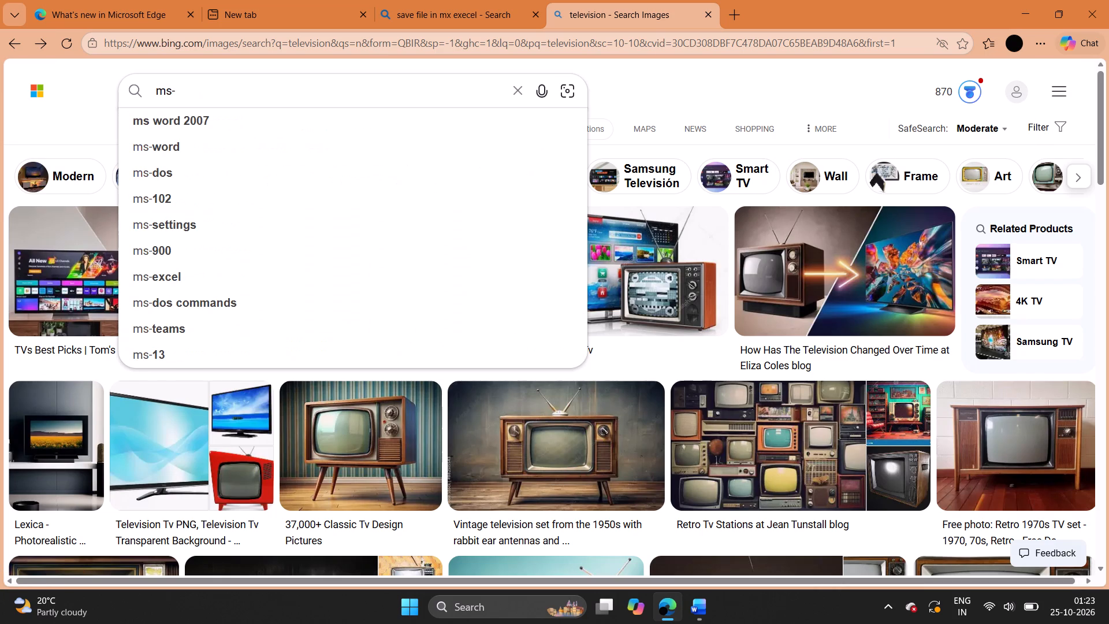
text(publisher)
key(Return)
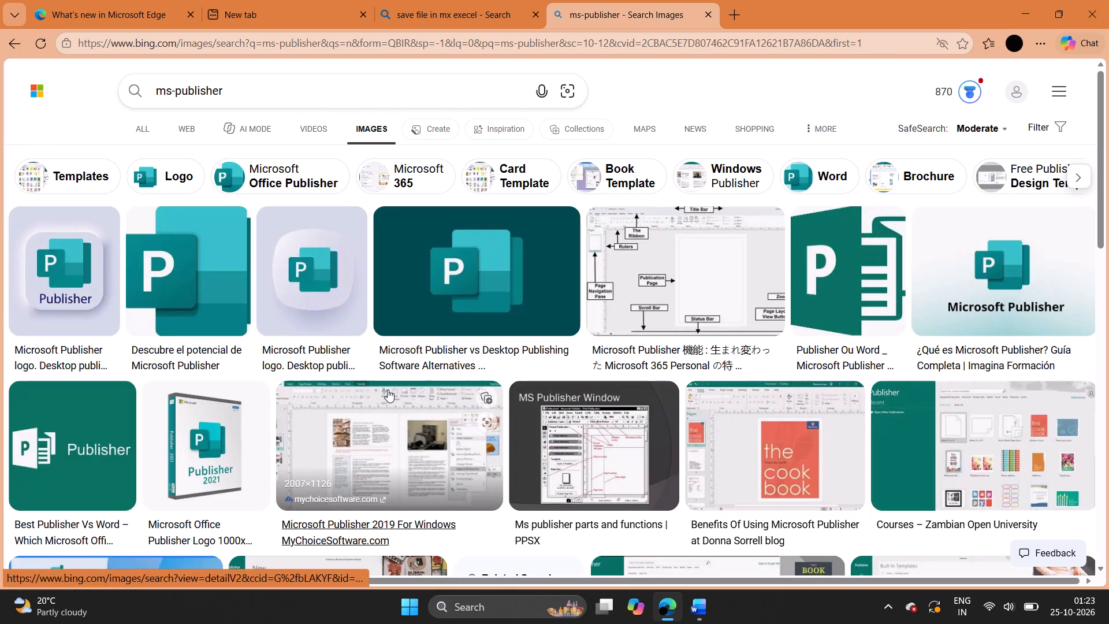
Copy the image "A Beginner's Guide to Microsoft Publisher" and paste it on the last page of the Word document.
scroll(388, 389, down, 2)
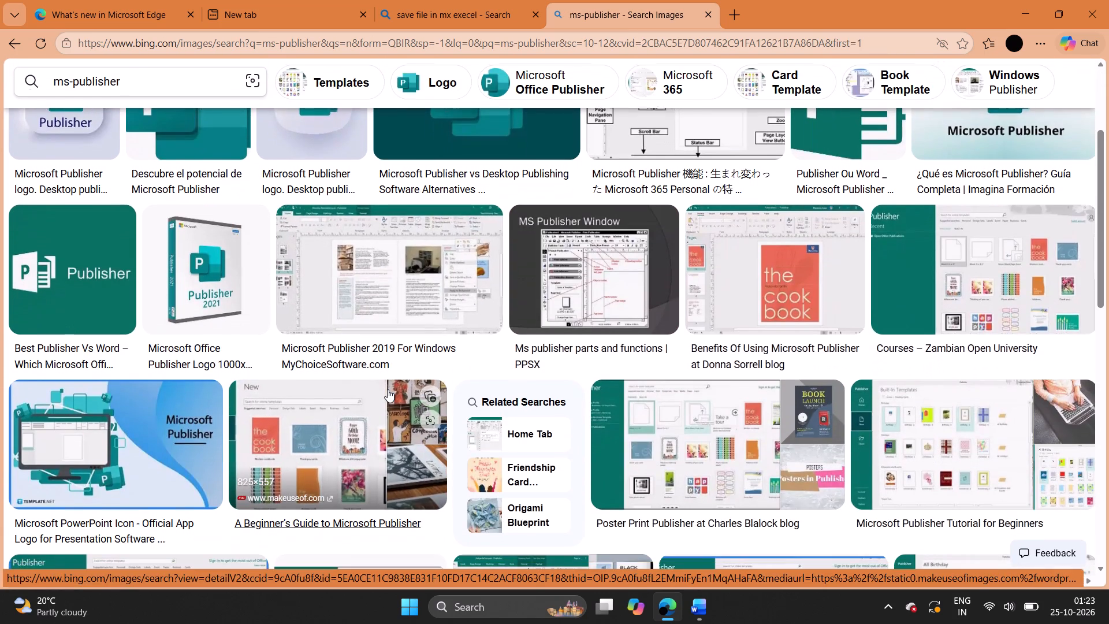
click(311, 476)
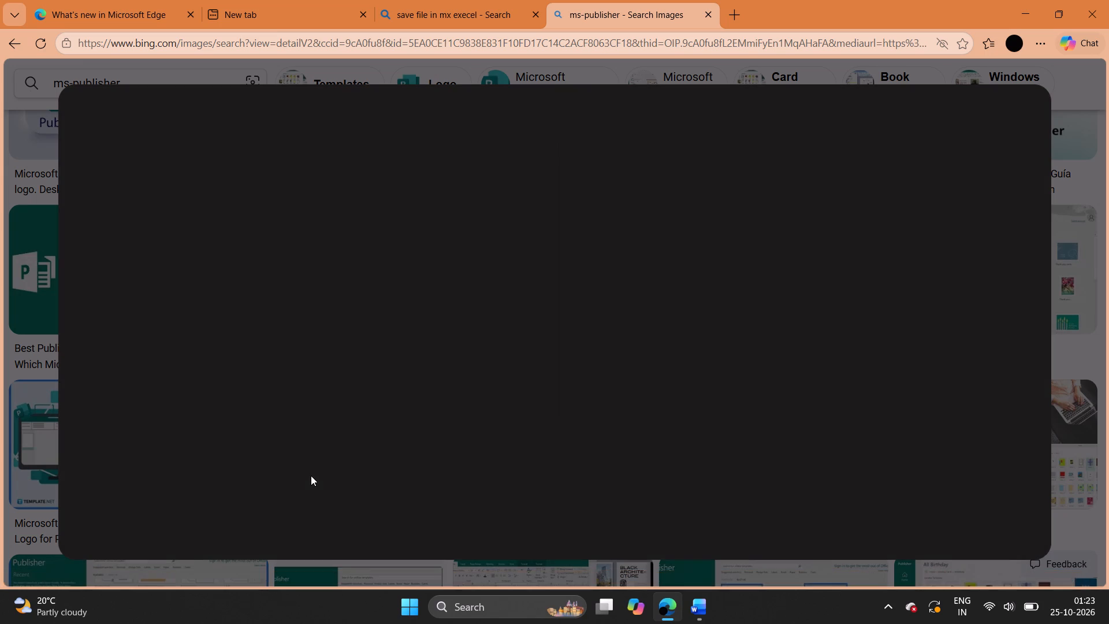
right_click(393, 314)
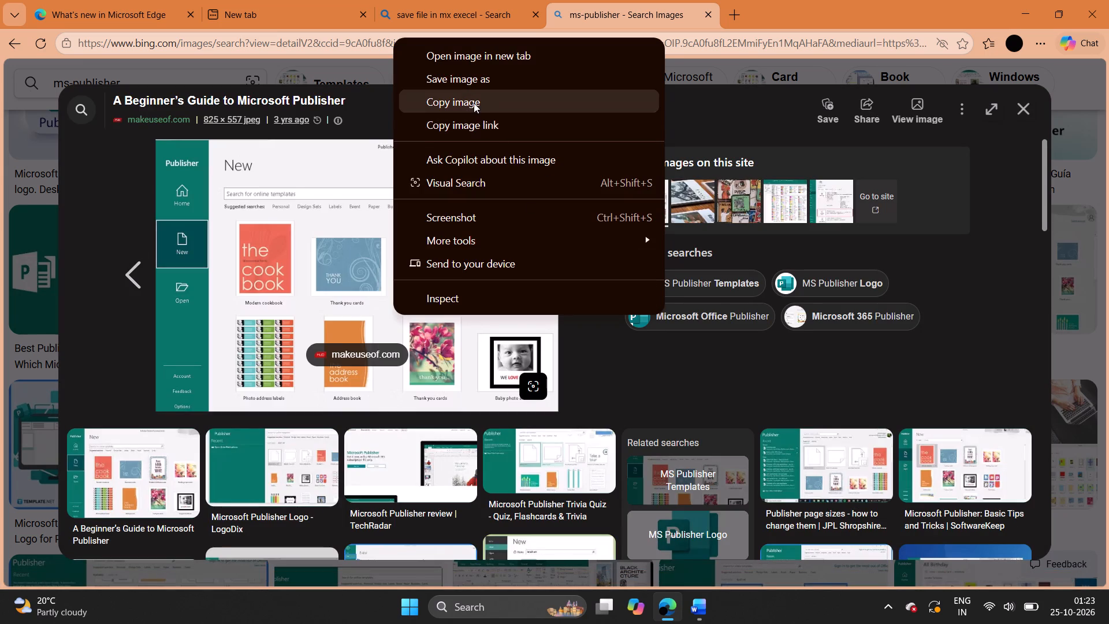
click(474, 103)
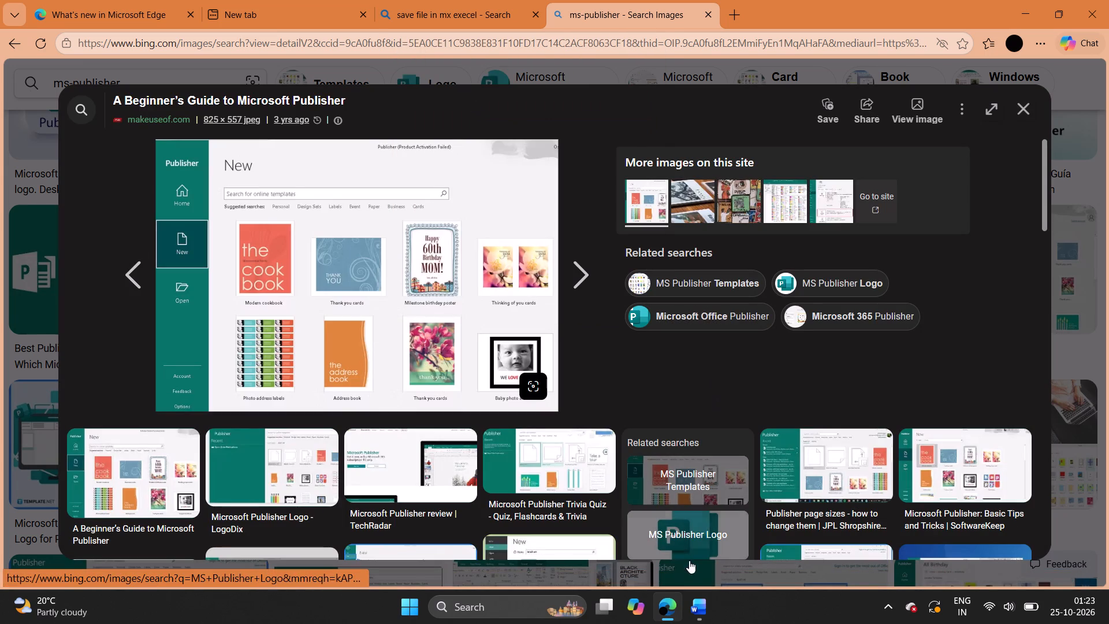
click(704, 597)
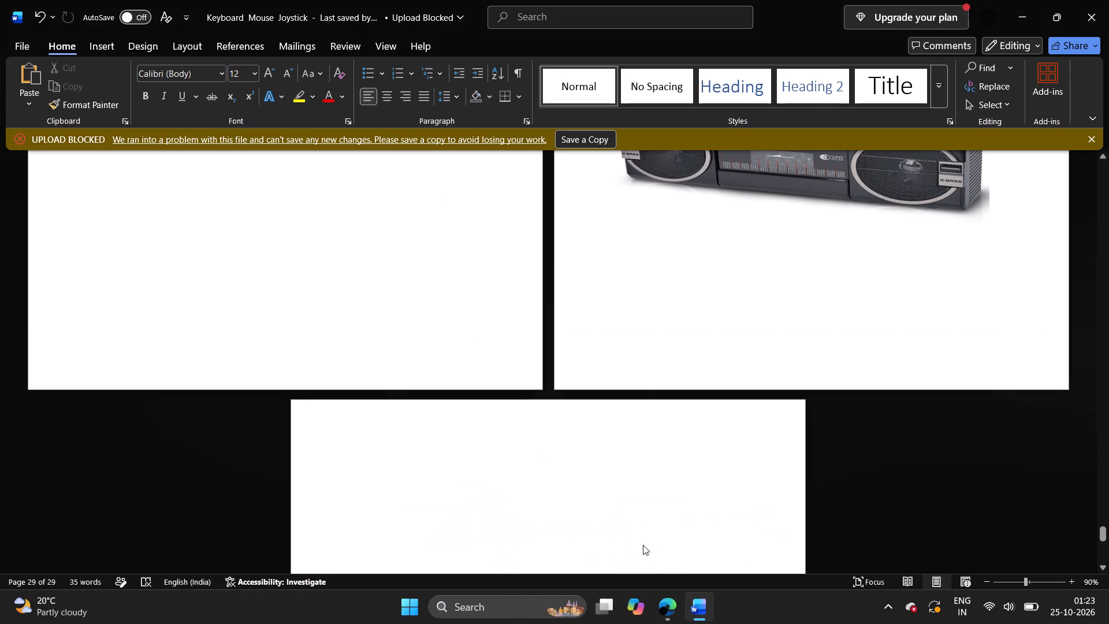
key(ctrl+v)
scroll(471, 446, down, 2)
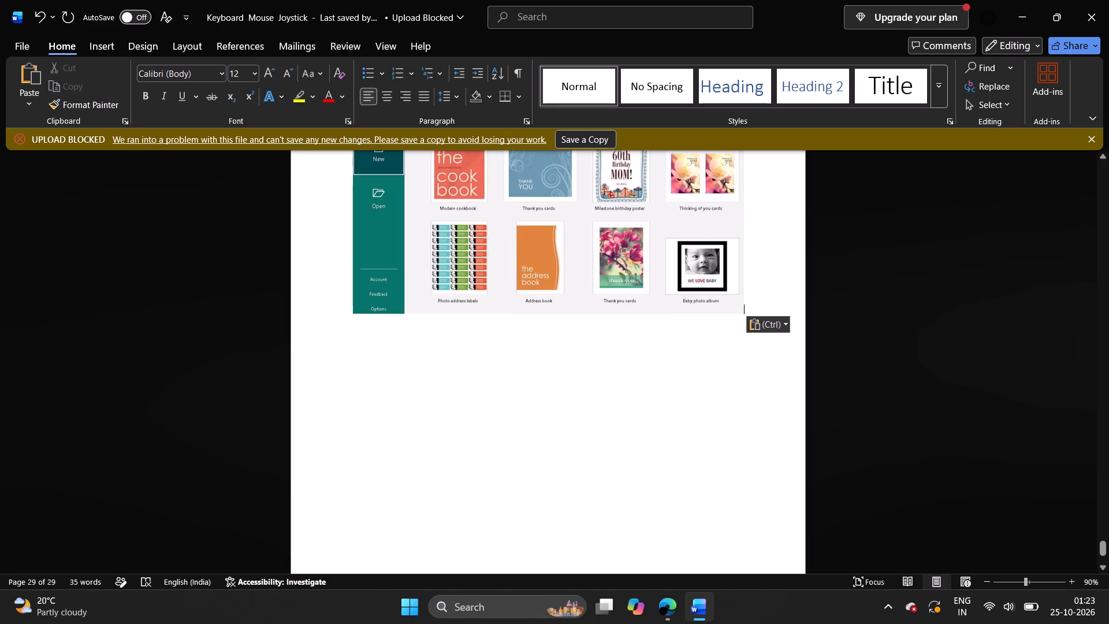
Switch to Edge, close the Publisher image preview and search Bing Images for "film".
click(666, 608)
click(1030, 105)
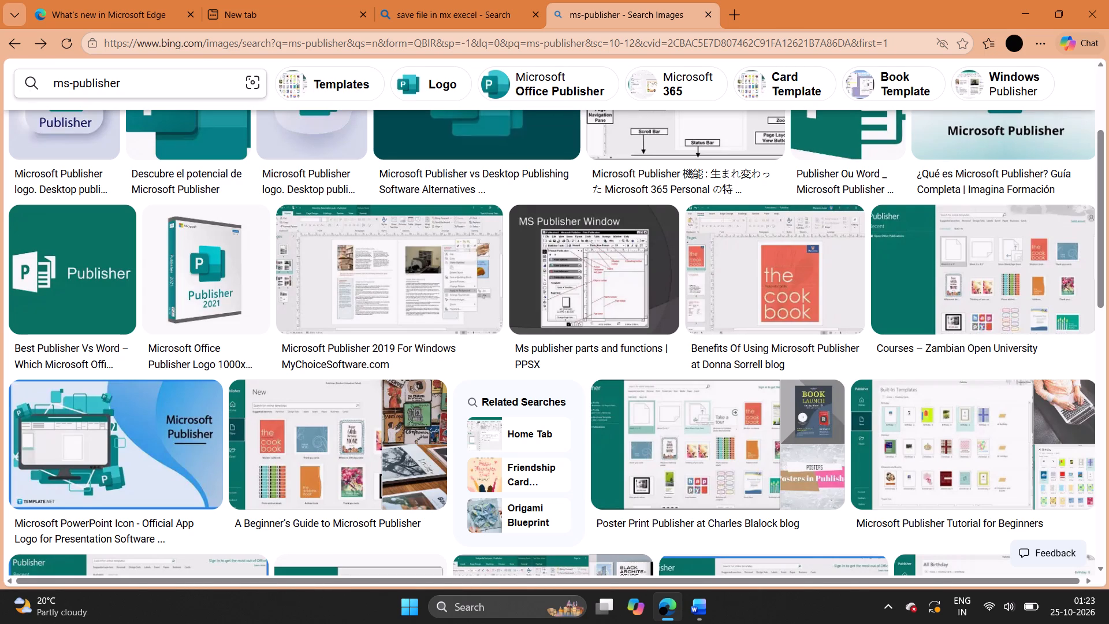
click(217, 87)
key(BackSpace)
key(BackSpace)
key(BackSpace)
key(BackSpace)
key(BackSpace)
key(BackSpace)
key(BackSpace)
key(BackSpace)
key(BackSpace)
key(BackSpace)
key(BackSpace)
key(BackSpace)
key(BackSpace)
key(BackSpace)
key(BackSpace)
key(BackSpace)
key(BackSpace)
key(BackSpace)
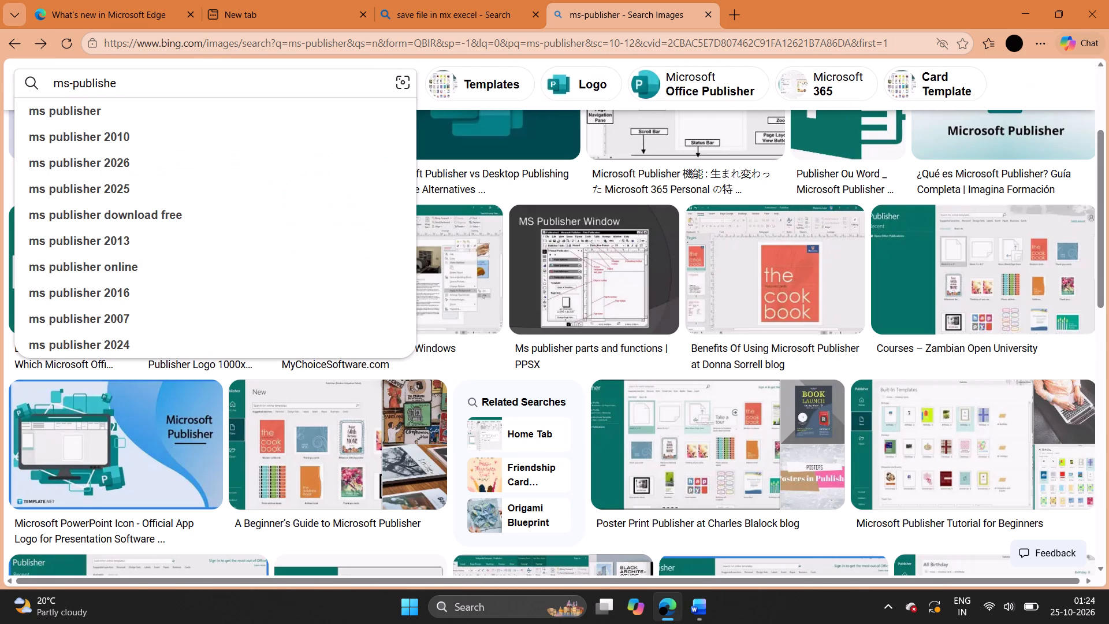
text(film)
key(Return)
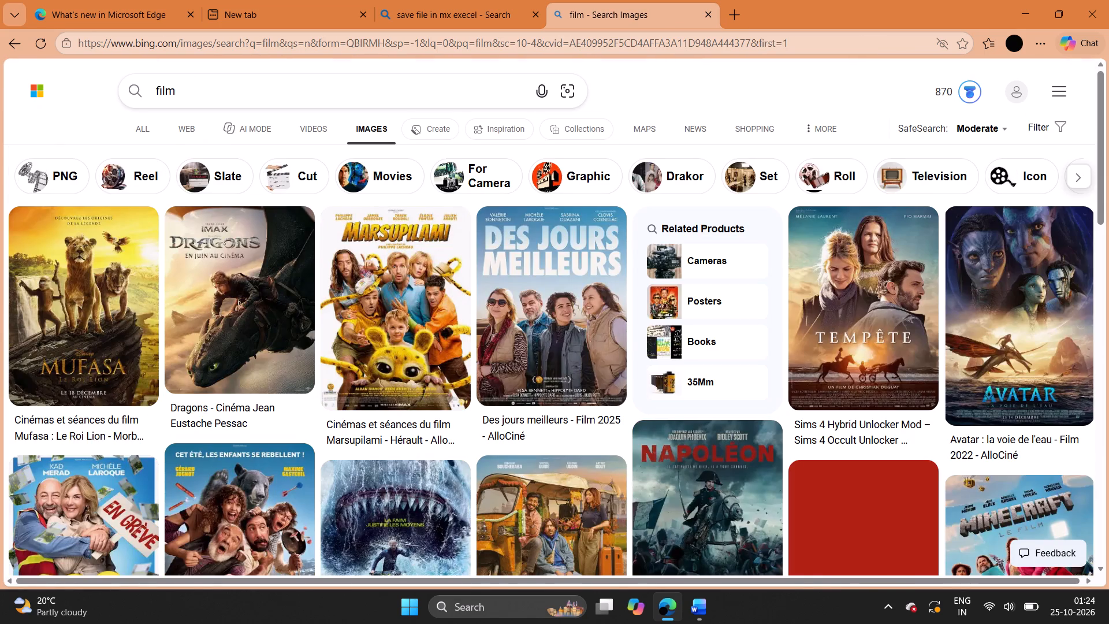
Change the image search to "films".
click(218, 90)
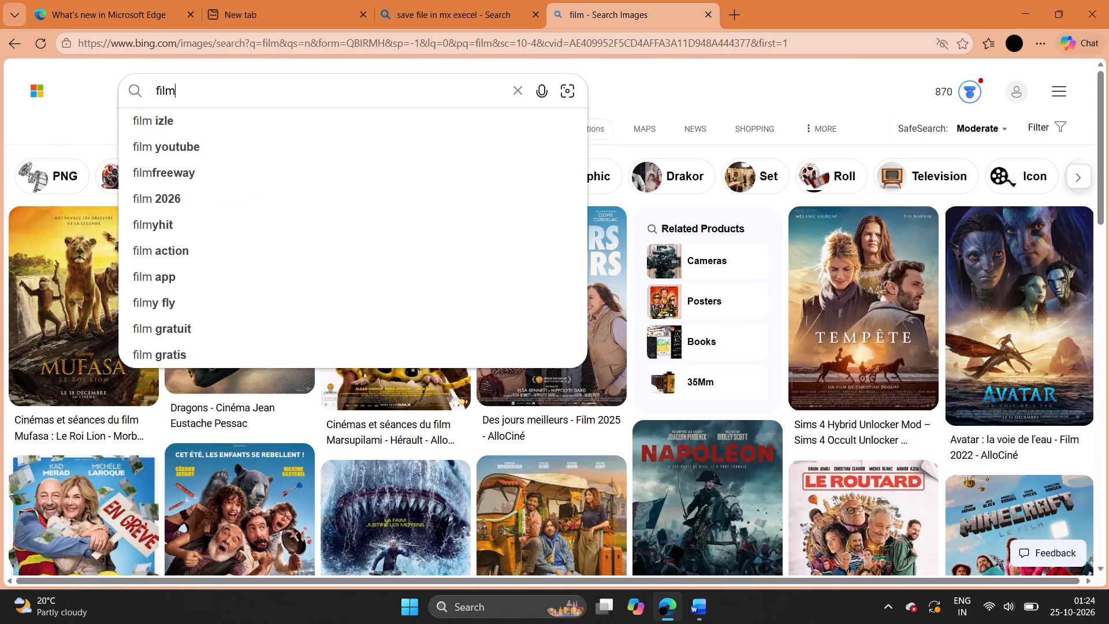
key(s)
key(Return)
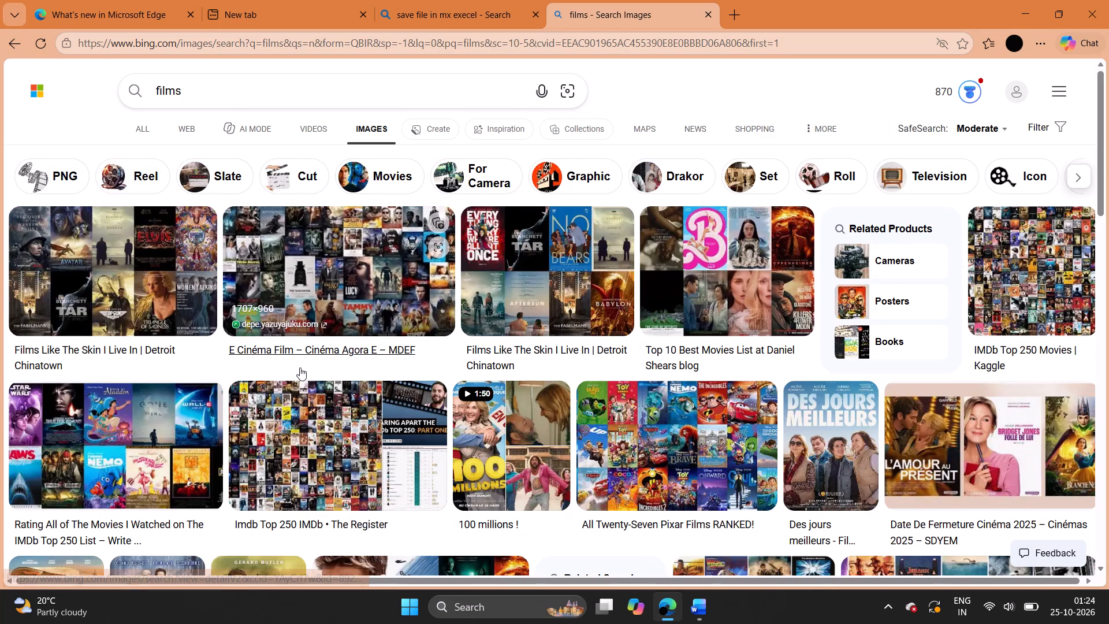
Copy the image "E Cinéma Film – Cinéma Agora E – MDEF" and try to paste it below the Publisher picture in Word.
click(319, 276)
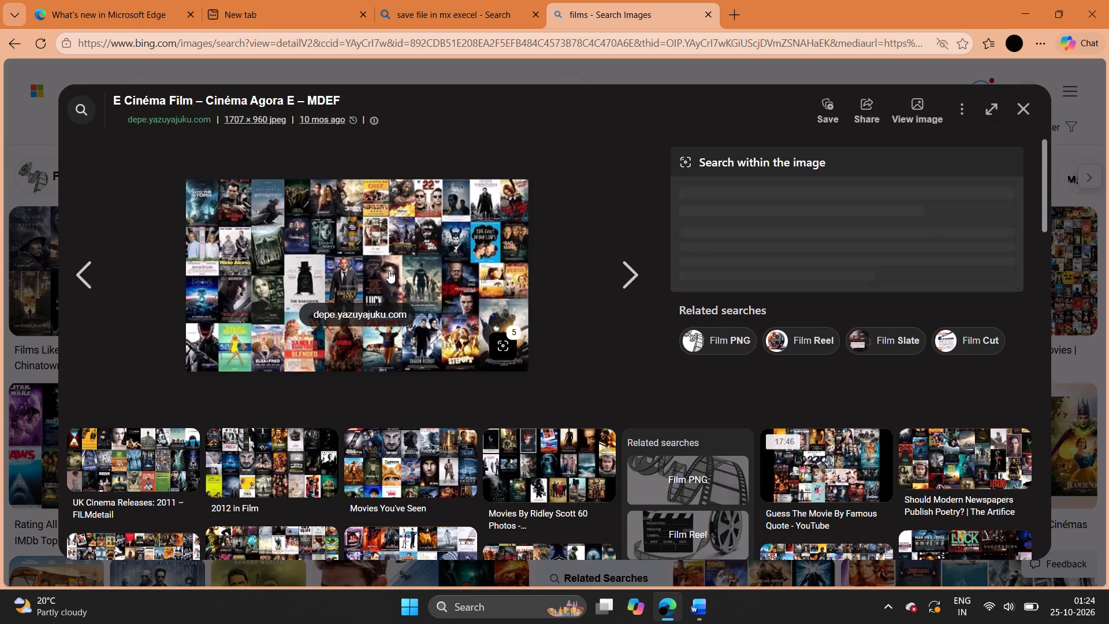
right_click(389, 270)
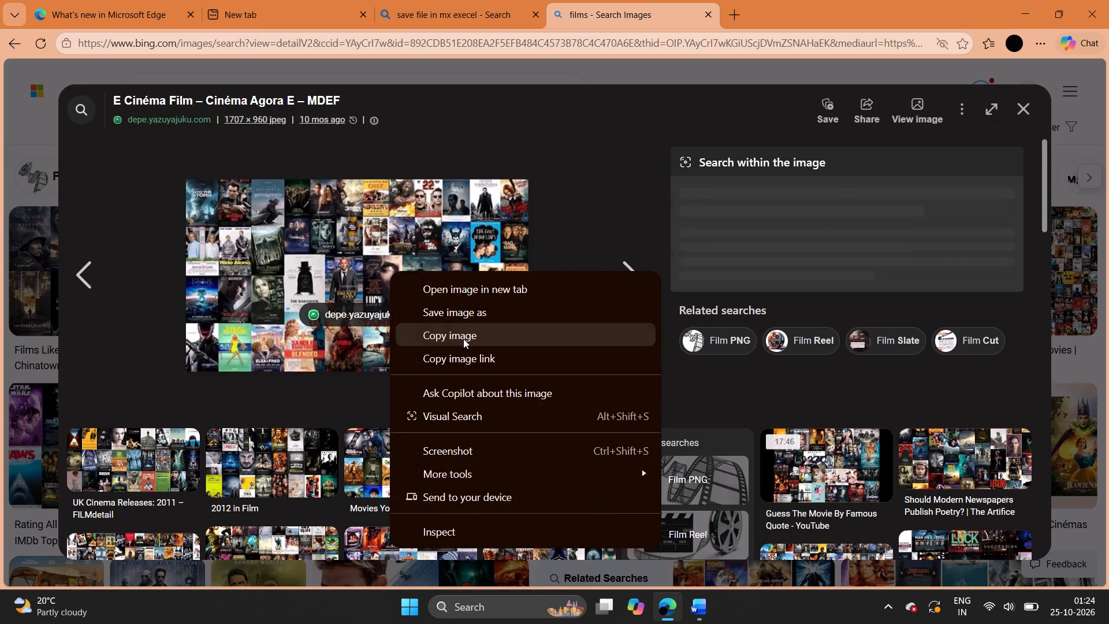
click(463, 339)
click(700, 615)
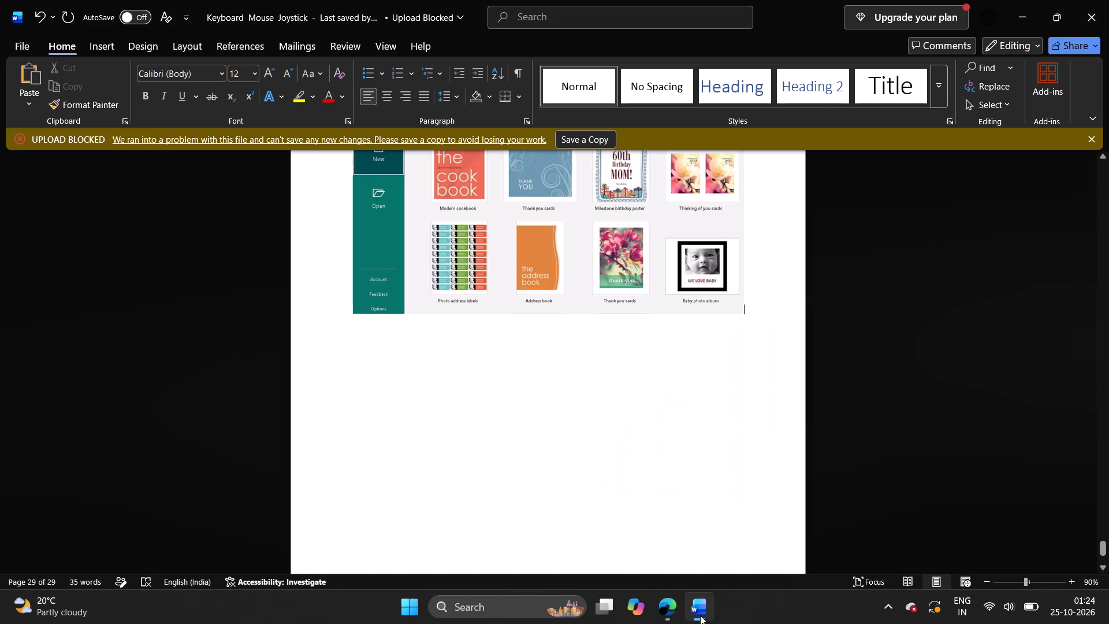
click(454, 397)
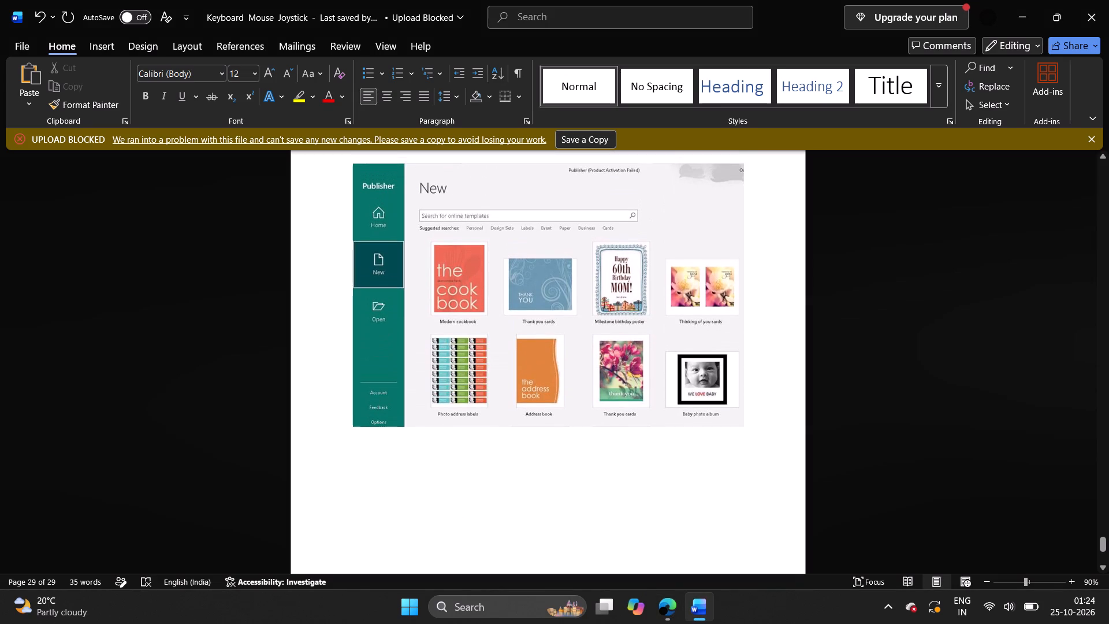
click(413, 465)
double_click(413, 465)
key(ctrl+v)
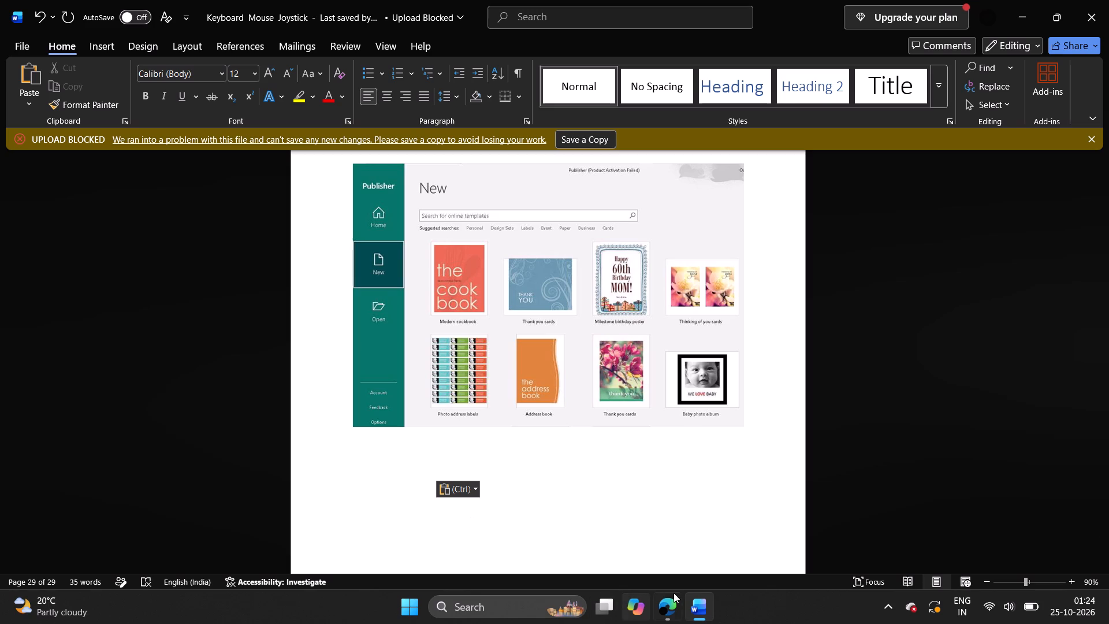
Copy the same film poster collage from Edge again and retry pasting it below the Publisher picture.
click(669, 609)
right_click(442, 259)
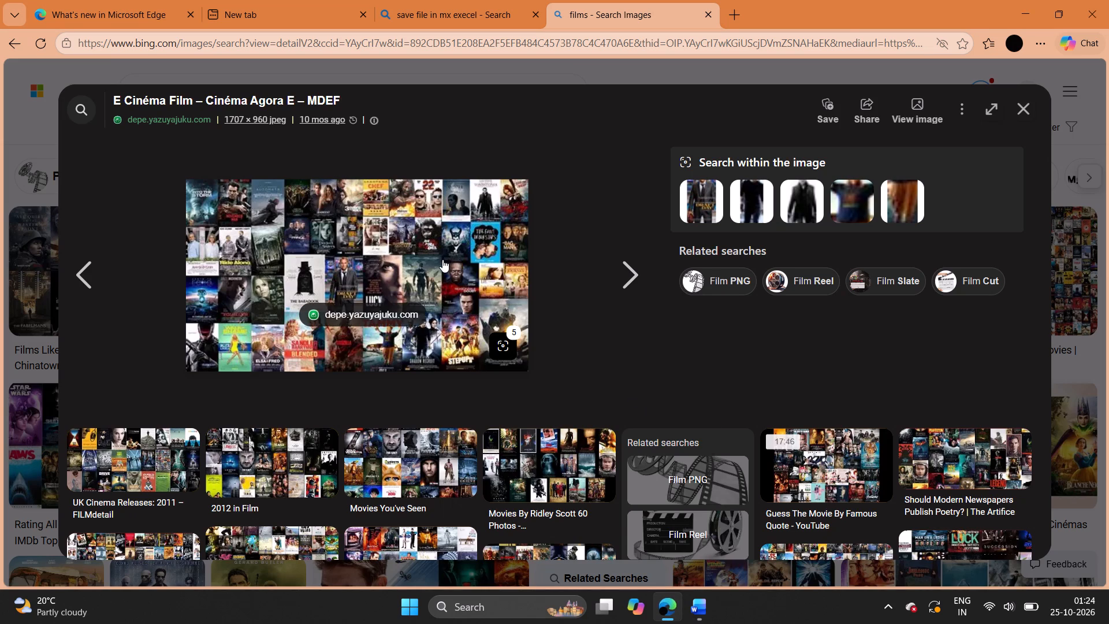
click(501, 333)
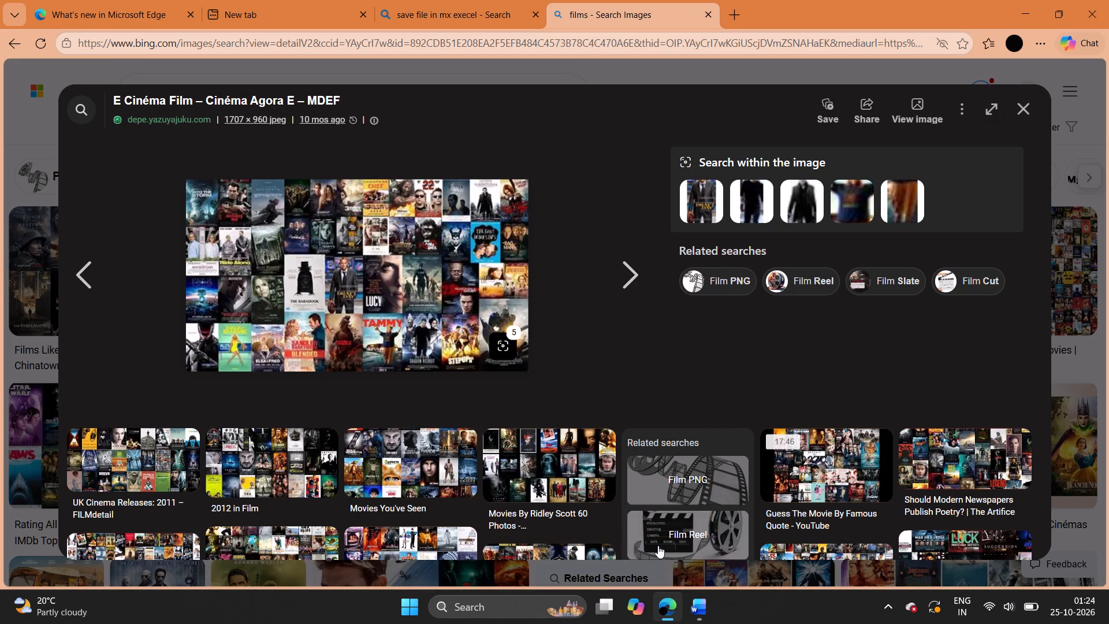
click(699, 600)
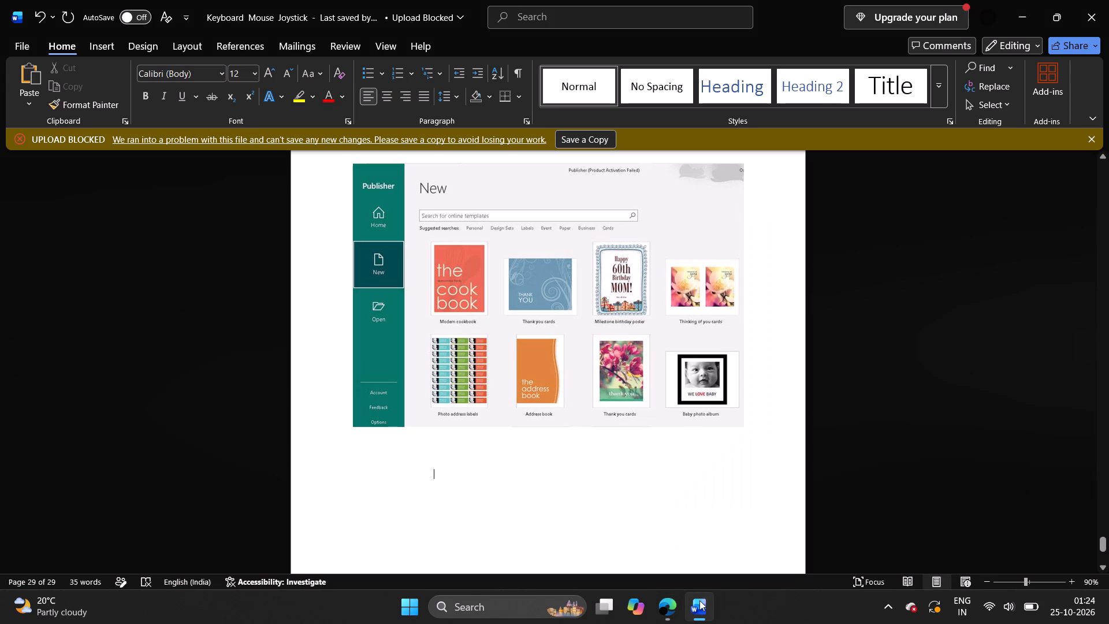
key(ctrl+v)
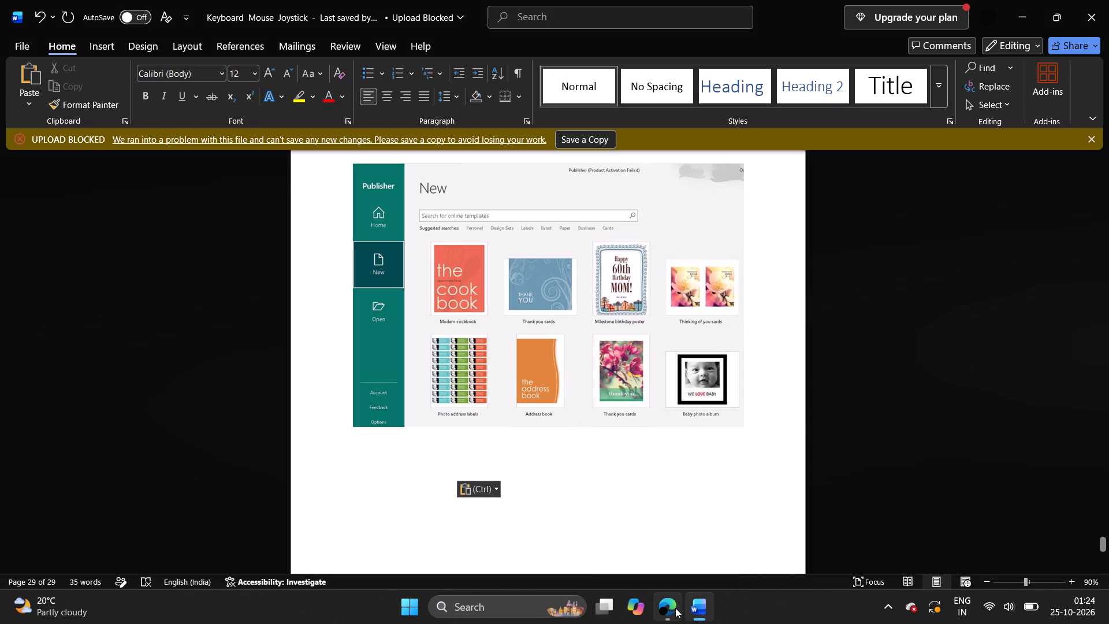
Browse other film collages in Edge, copy "Films Like The Skin I Live In | Detroit Chinatown" and try to paste it in Word.
click(675, 608)
click(433, 299)
click(433, 299)
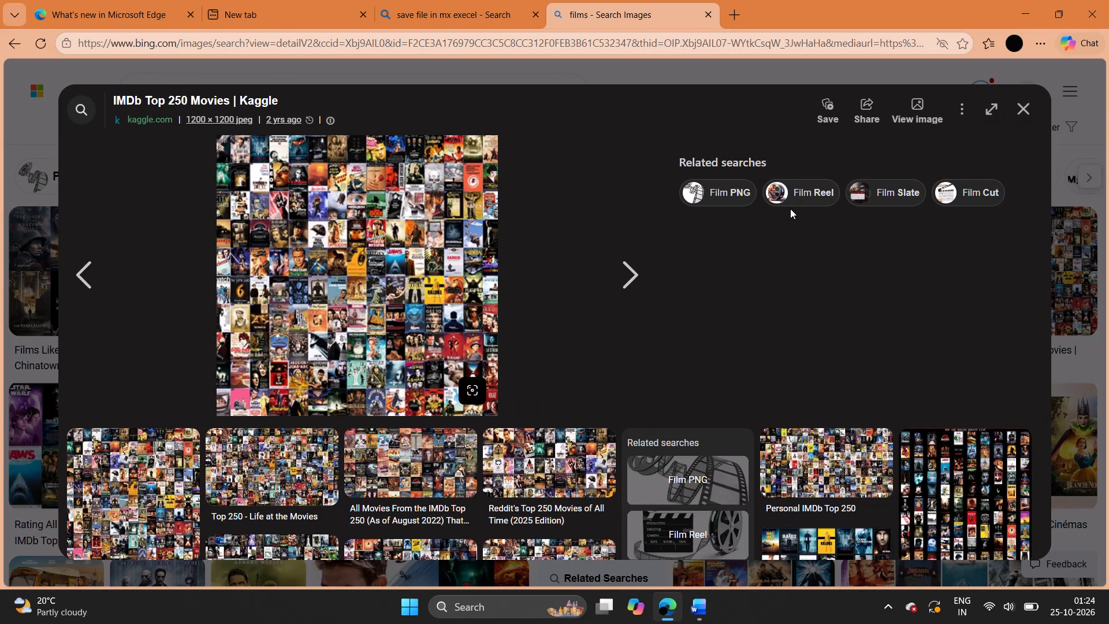
scroll(843, 535, down, 1)
click(843, 535)
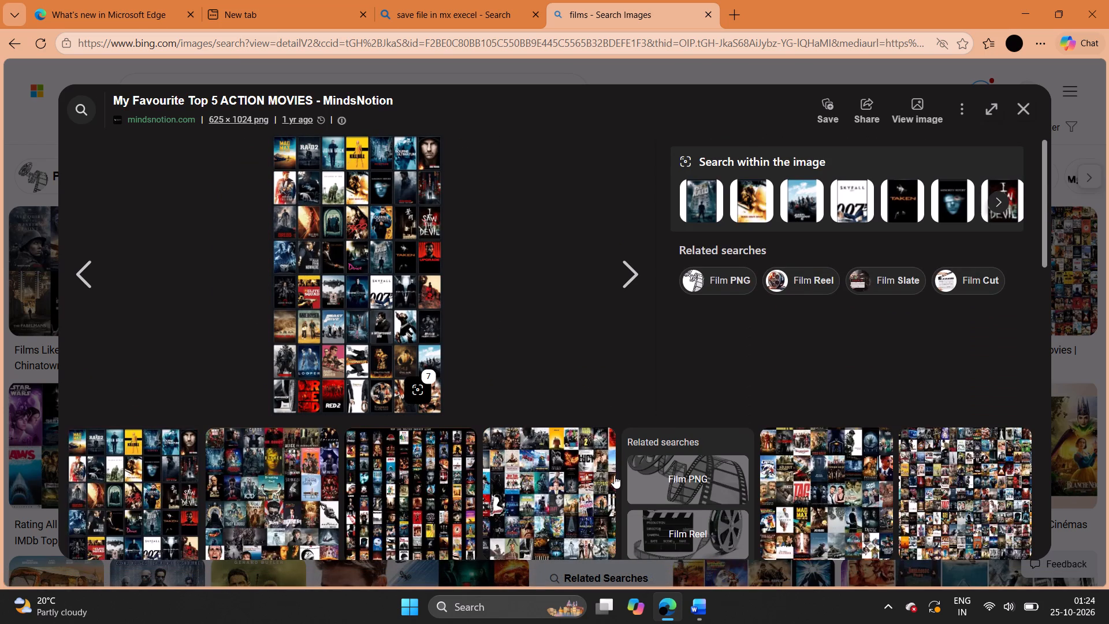
click(1025, 110)
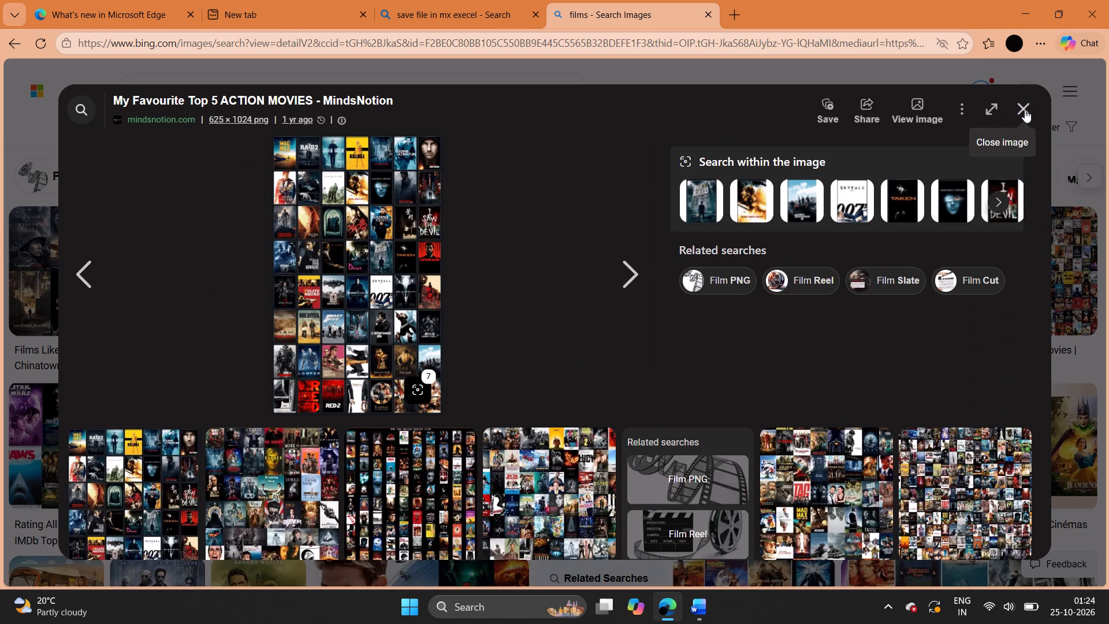
click(579, 246)
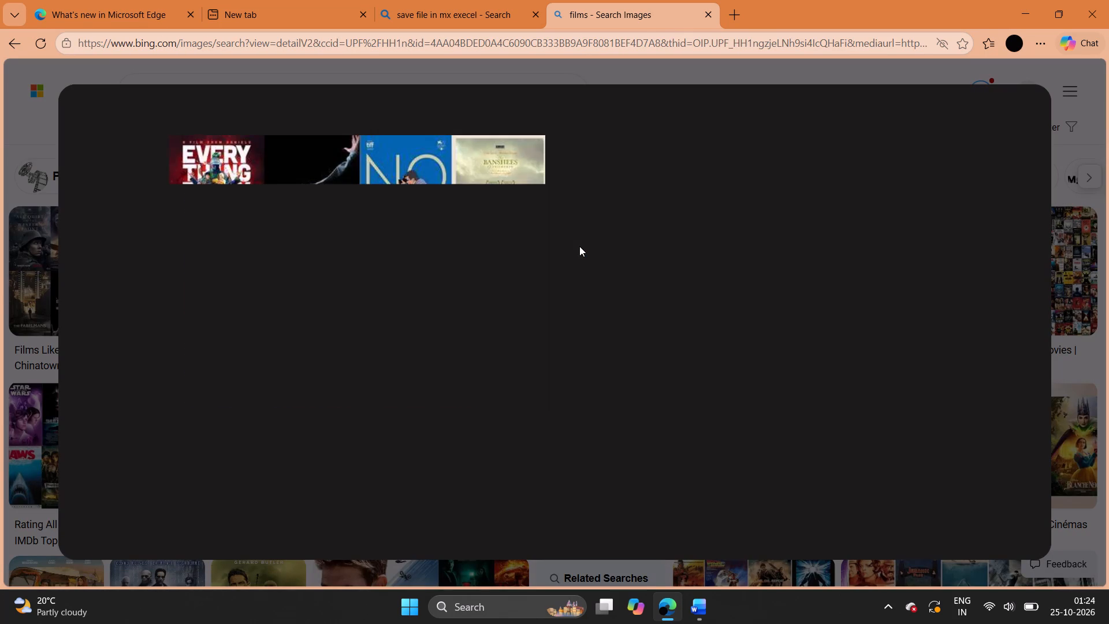
right_click(356, 273)
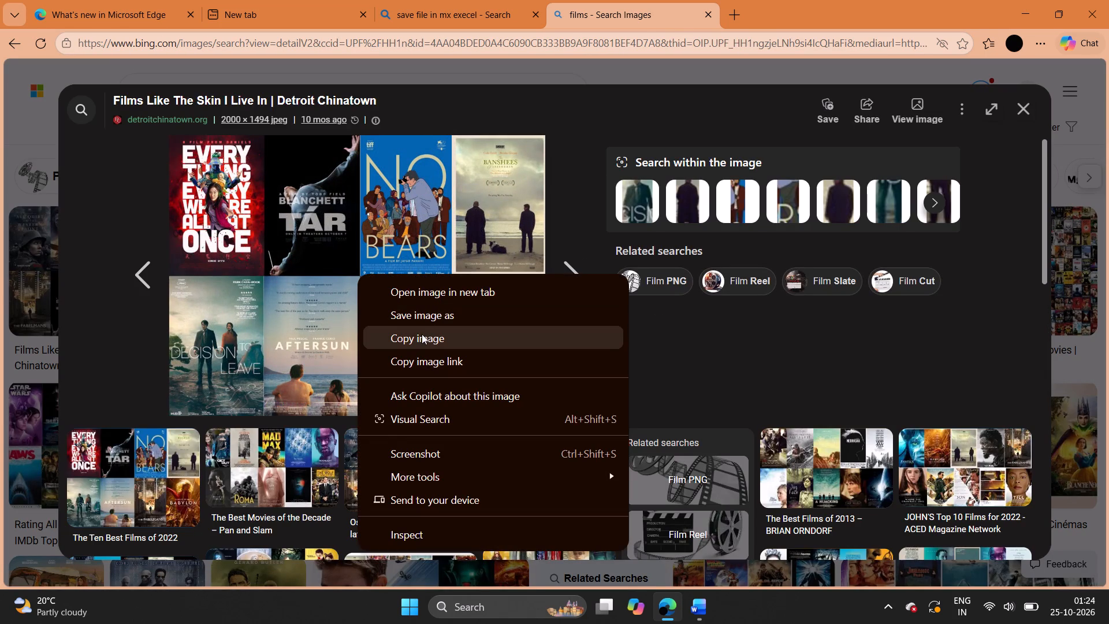
click(420, 336)
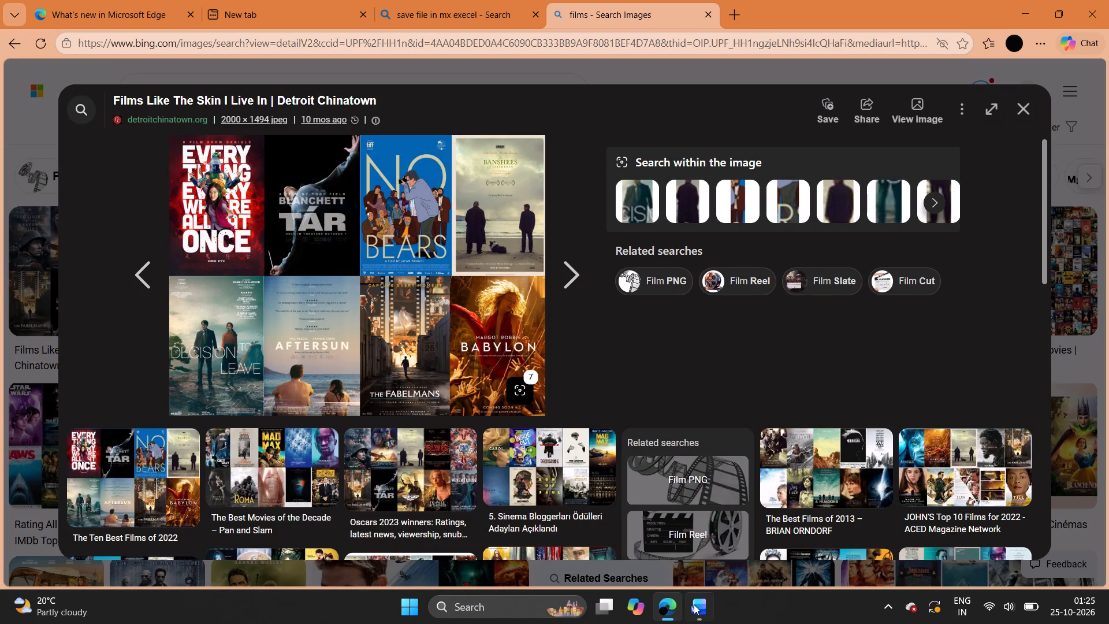
click(694, 610)
key(ctrl+v)
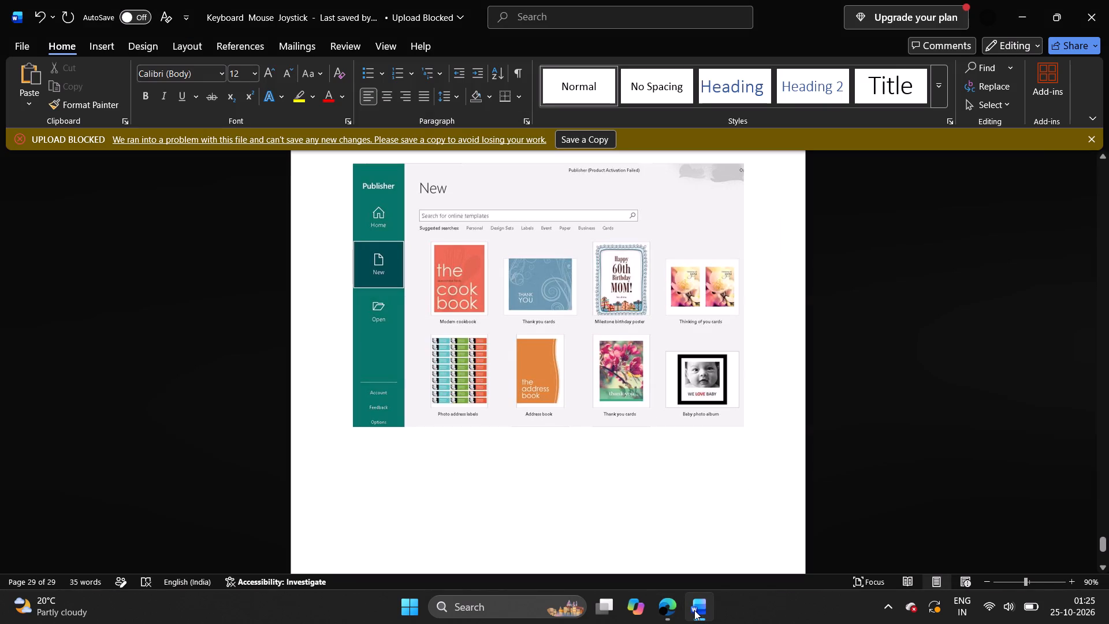
Move the insertion point to the start of the line below the Publisher picture and retry copying and pasting the Detroit Chinatown film collage.
scroll(545, 549, down, 1)
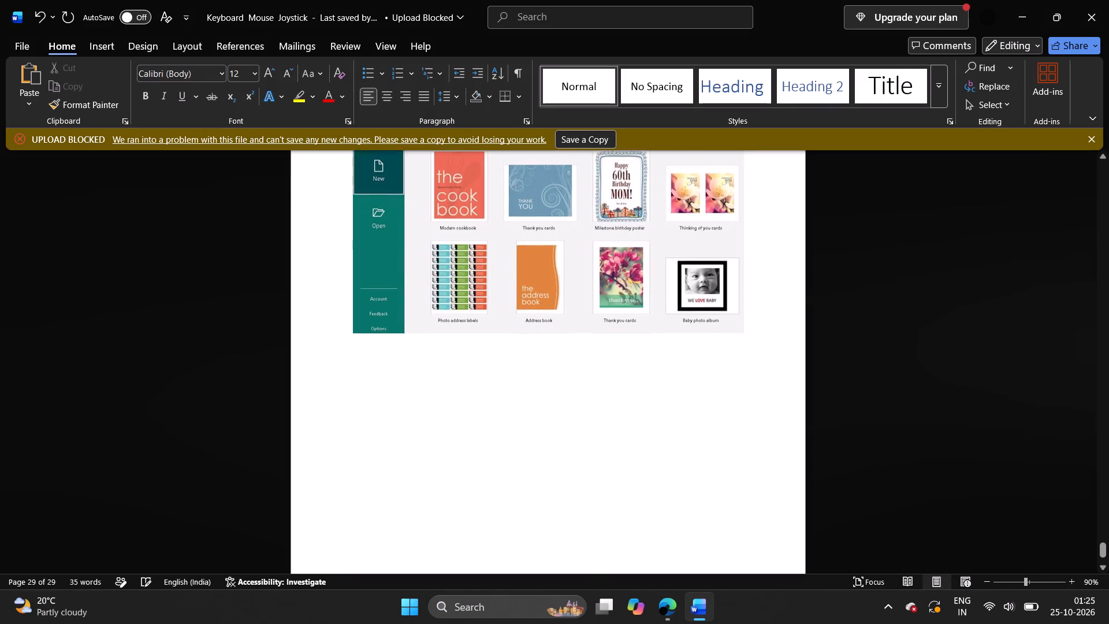
scroll(545, 549, down, 2)
click(380, 231)
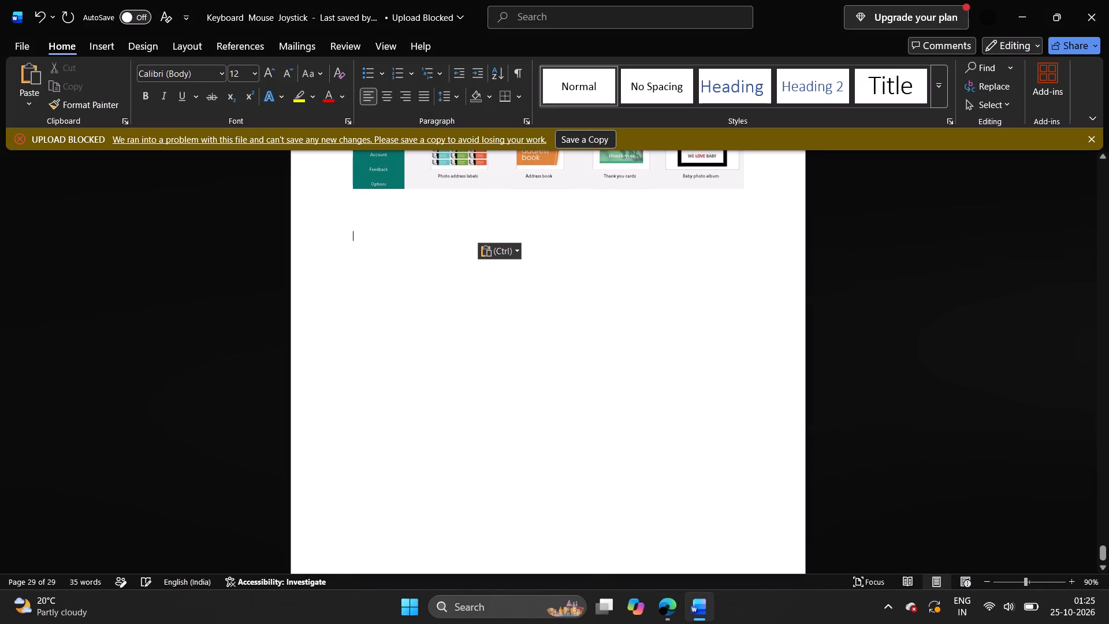
click(665, 609)
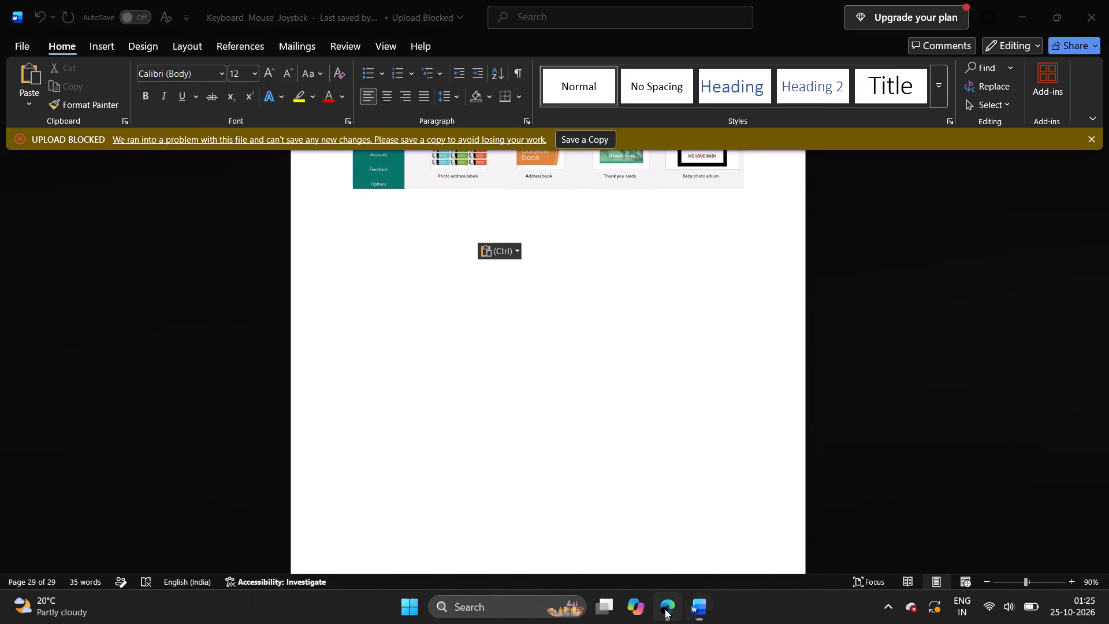
click(314, 274)
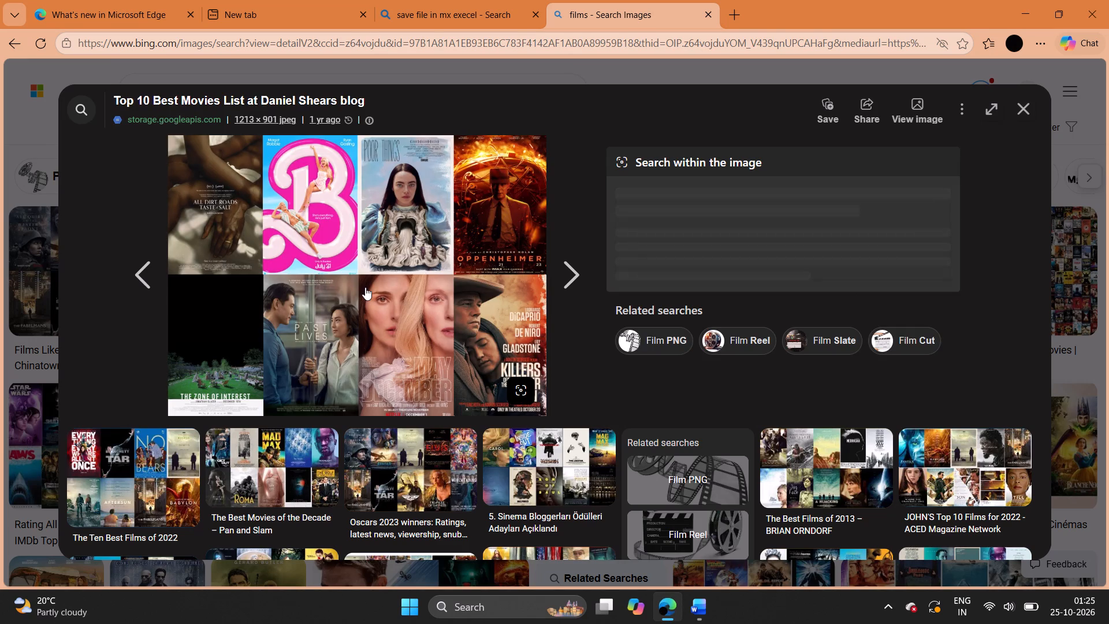
right_click(365, 287)
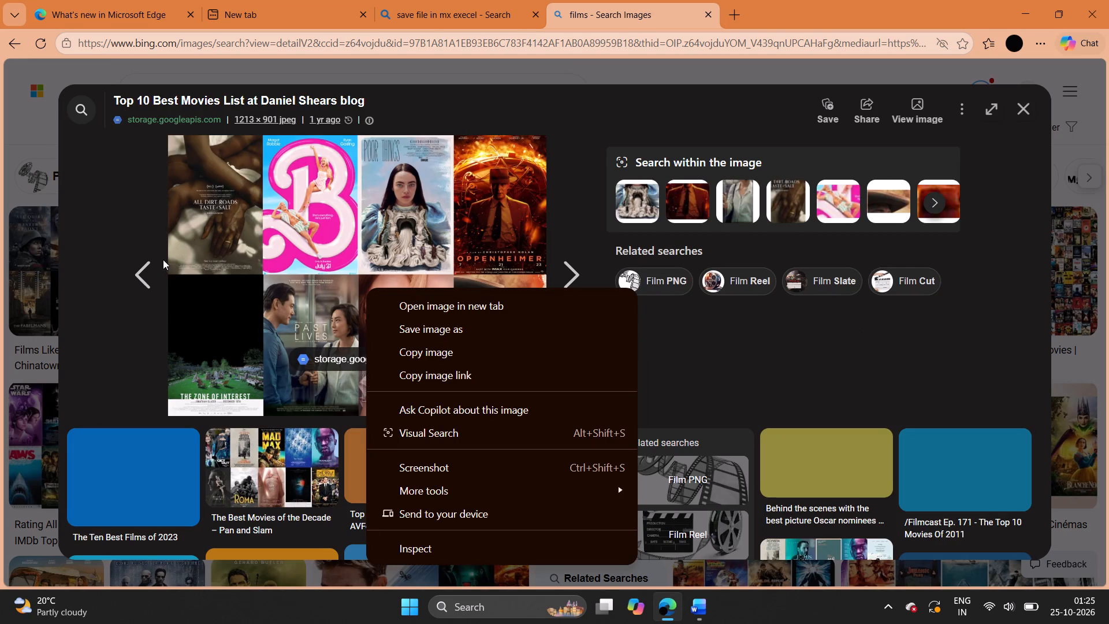
click(146, 274)
right_click(288, 278)
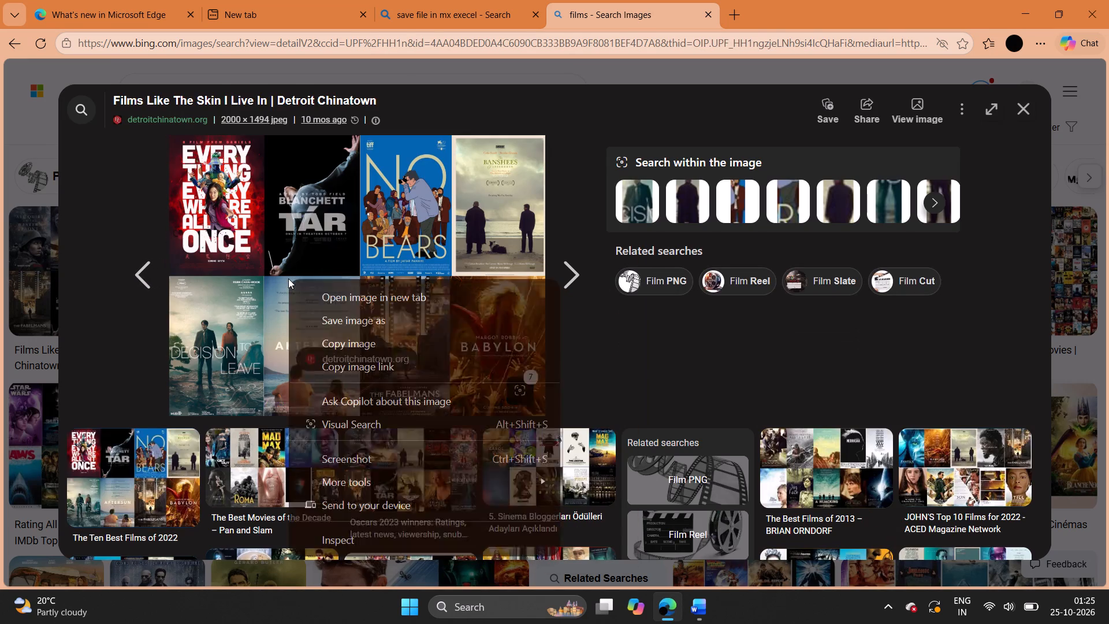
click(338, 344)
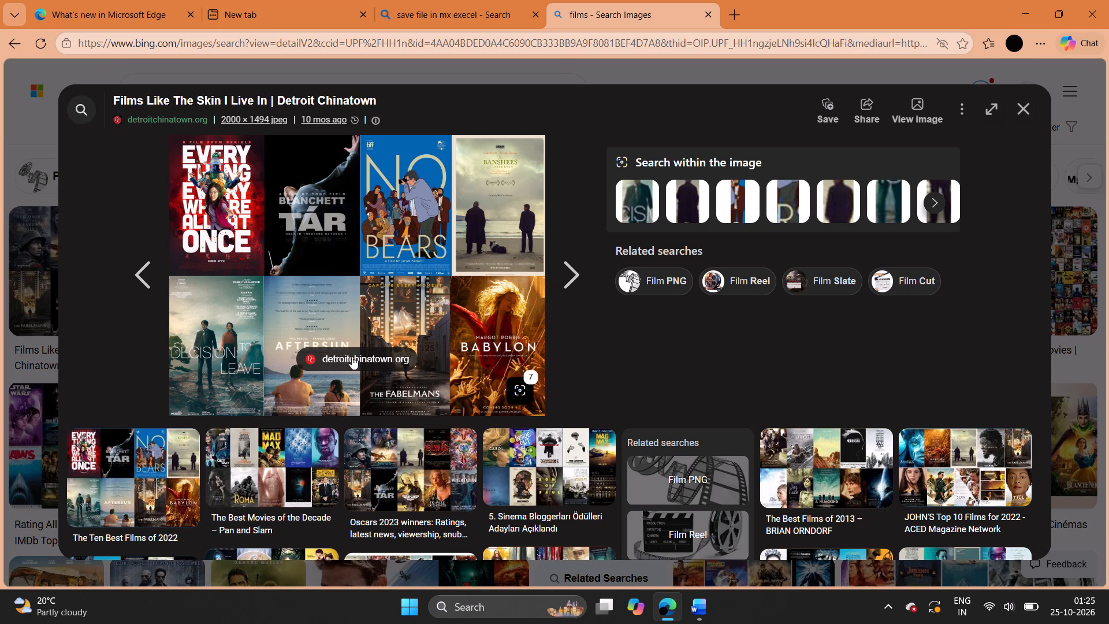
click(700, 623)
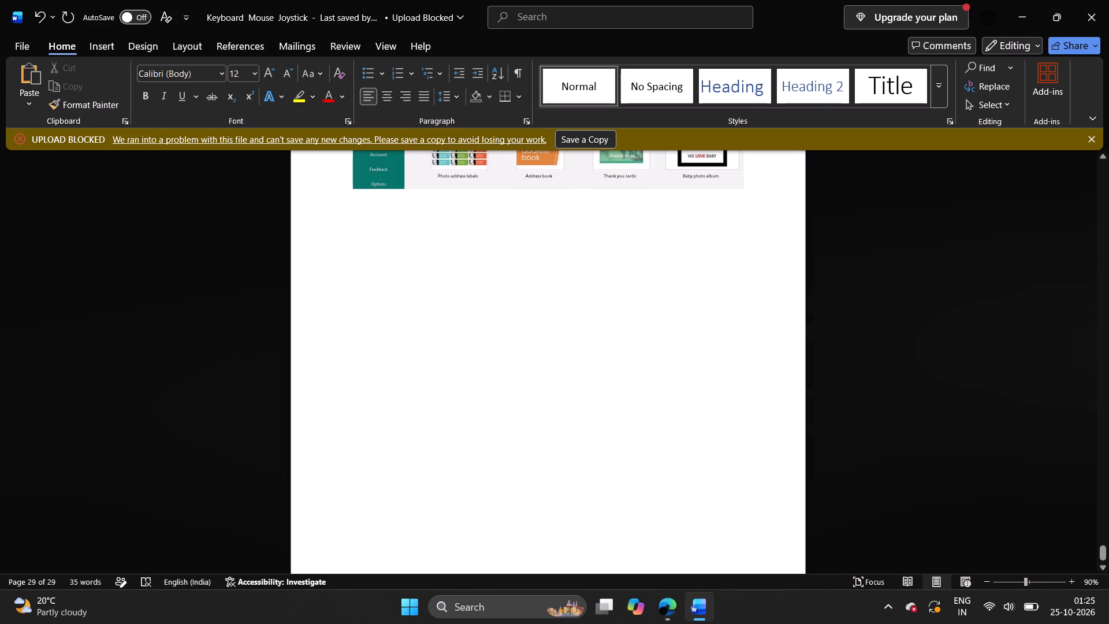
key(ctrl+v)
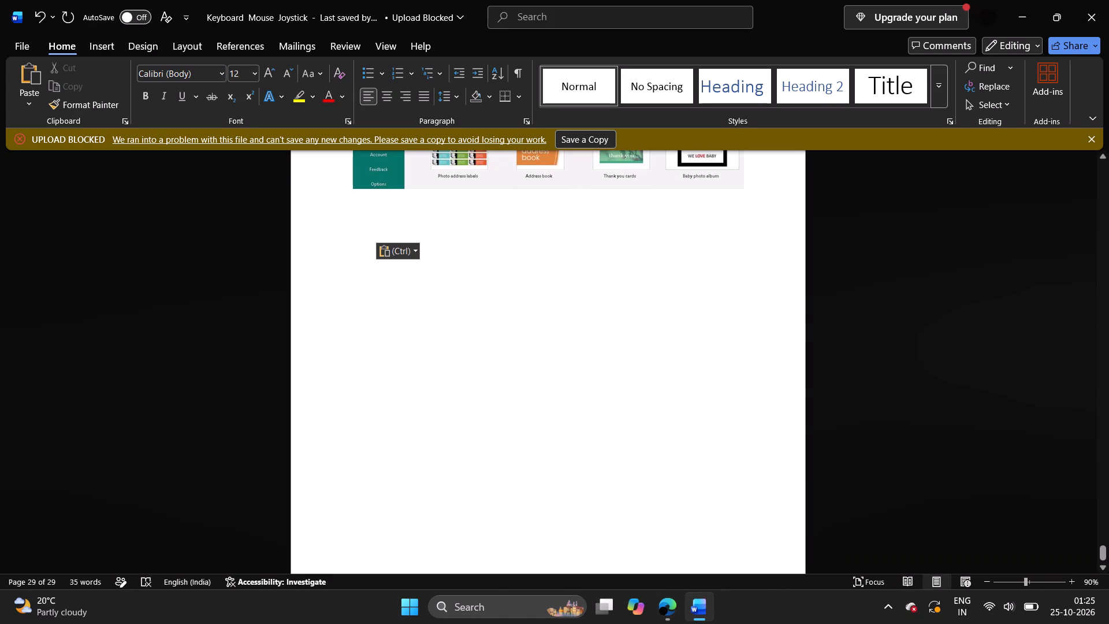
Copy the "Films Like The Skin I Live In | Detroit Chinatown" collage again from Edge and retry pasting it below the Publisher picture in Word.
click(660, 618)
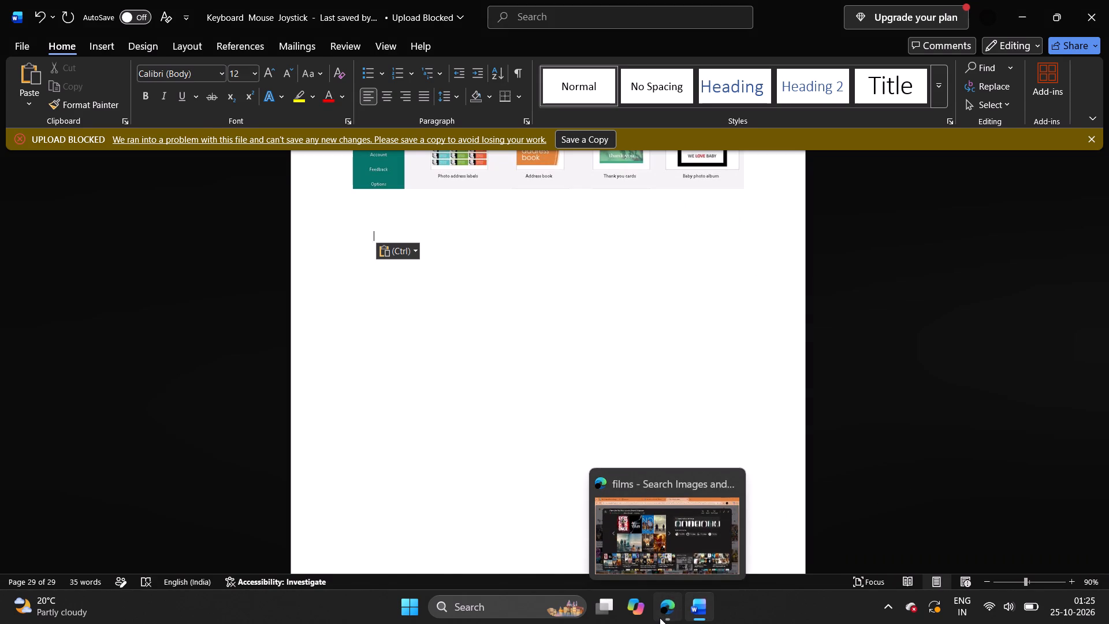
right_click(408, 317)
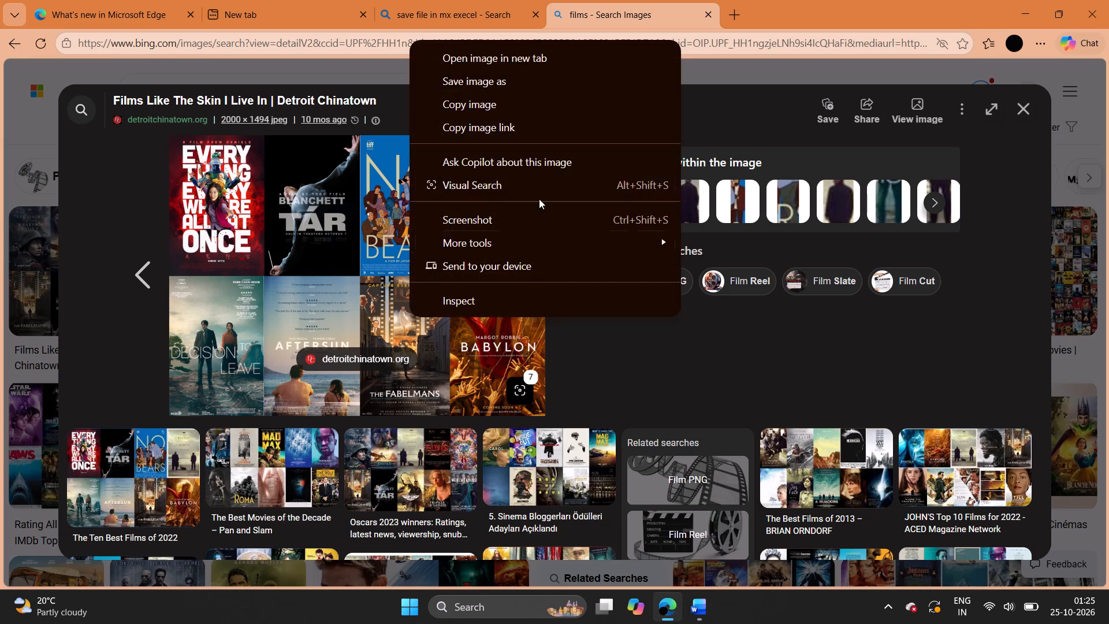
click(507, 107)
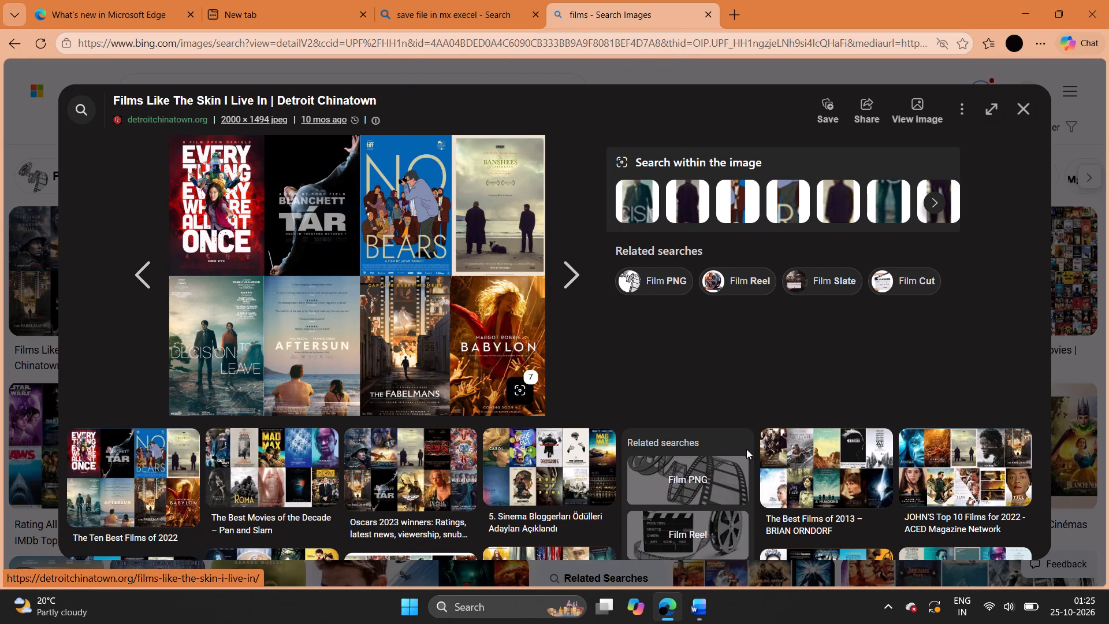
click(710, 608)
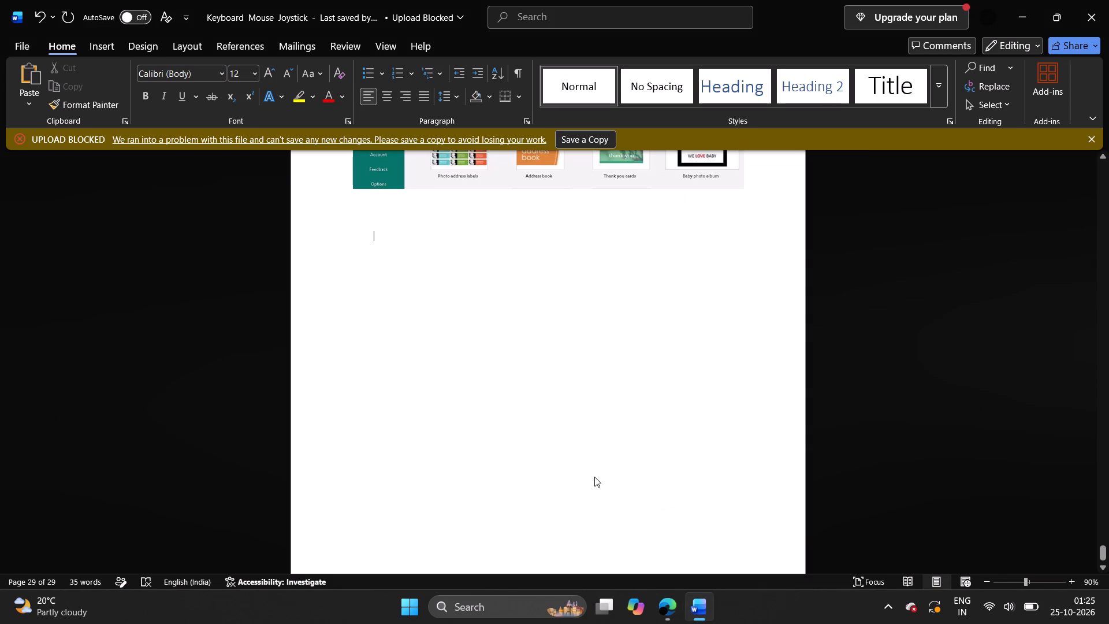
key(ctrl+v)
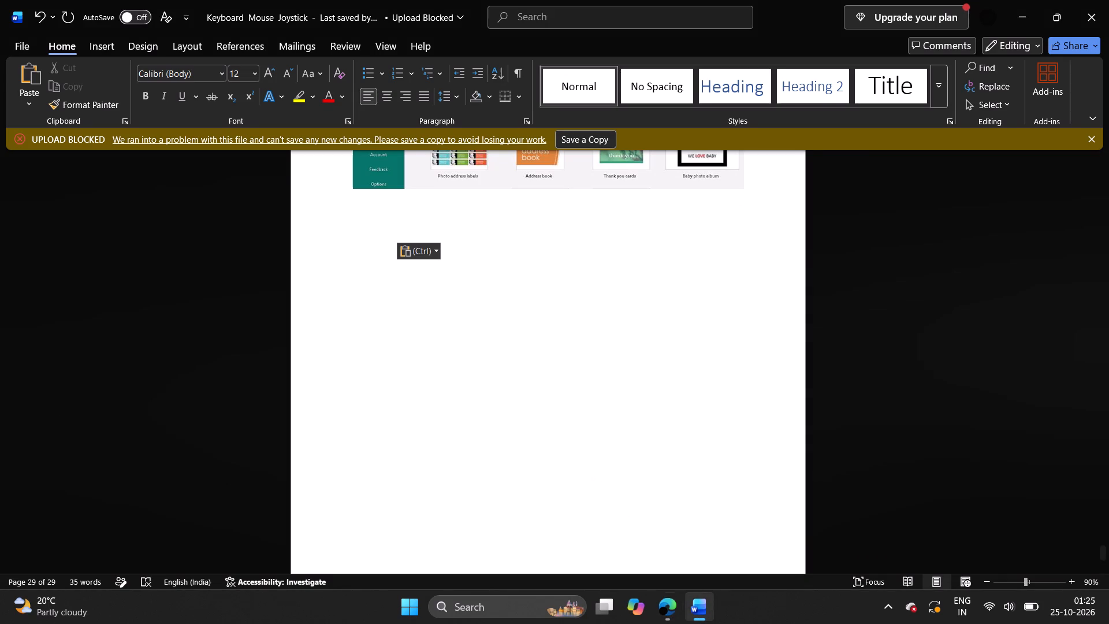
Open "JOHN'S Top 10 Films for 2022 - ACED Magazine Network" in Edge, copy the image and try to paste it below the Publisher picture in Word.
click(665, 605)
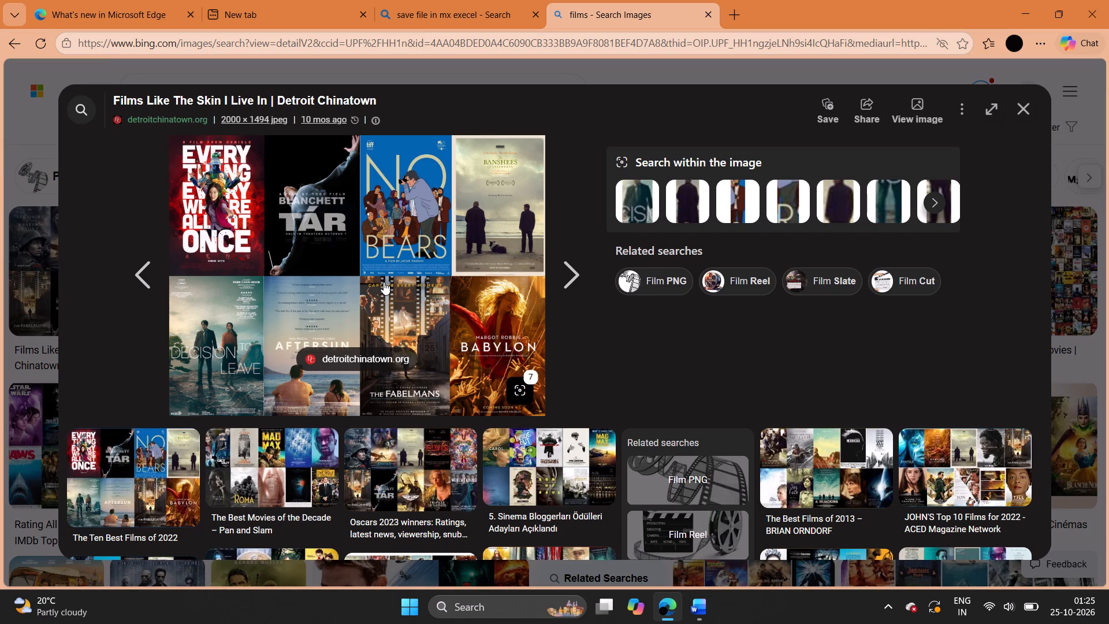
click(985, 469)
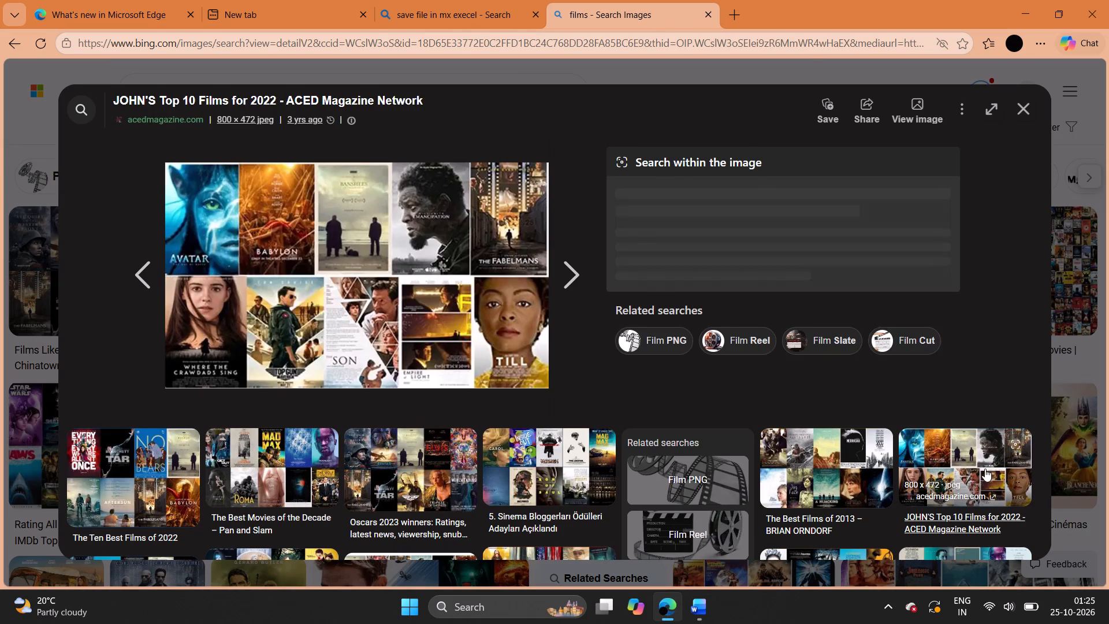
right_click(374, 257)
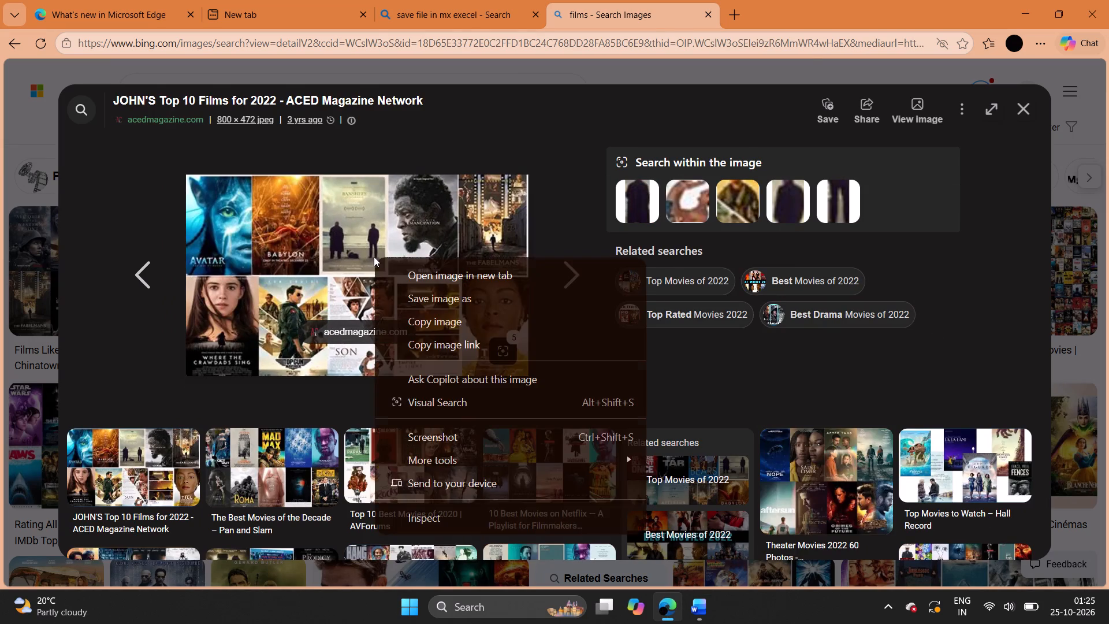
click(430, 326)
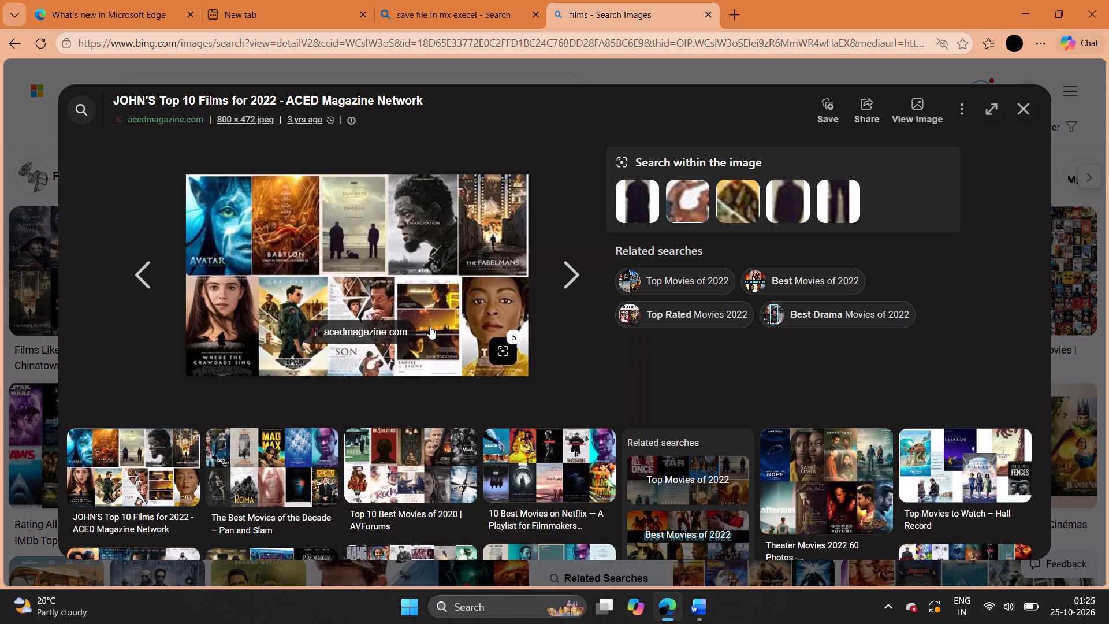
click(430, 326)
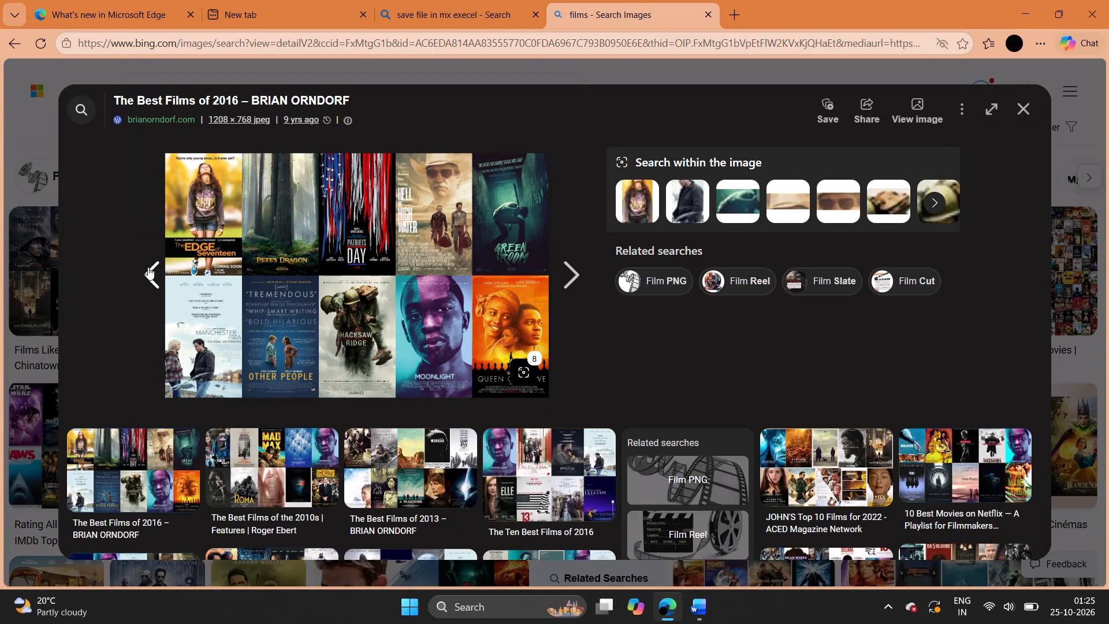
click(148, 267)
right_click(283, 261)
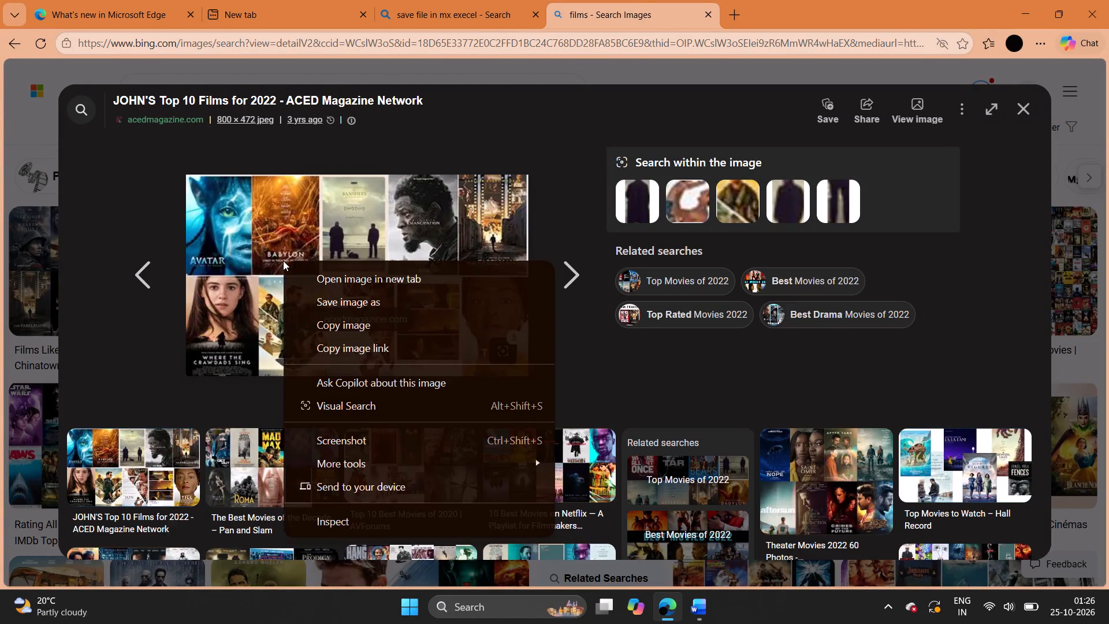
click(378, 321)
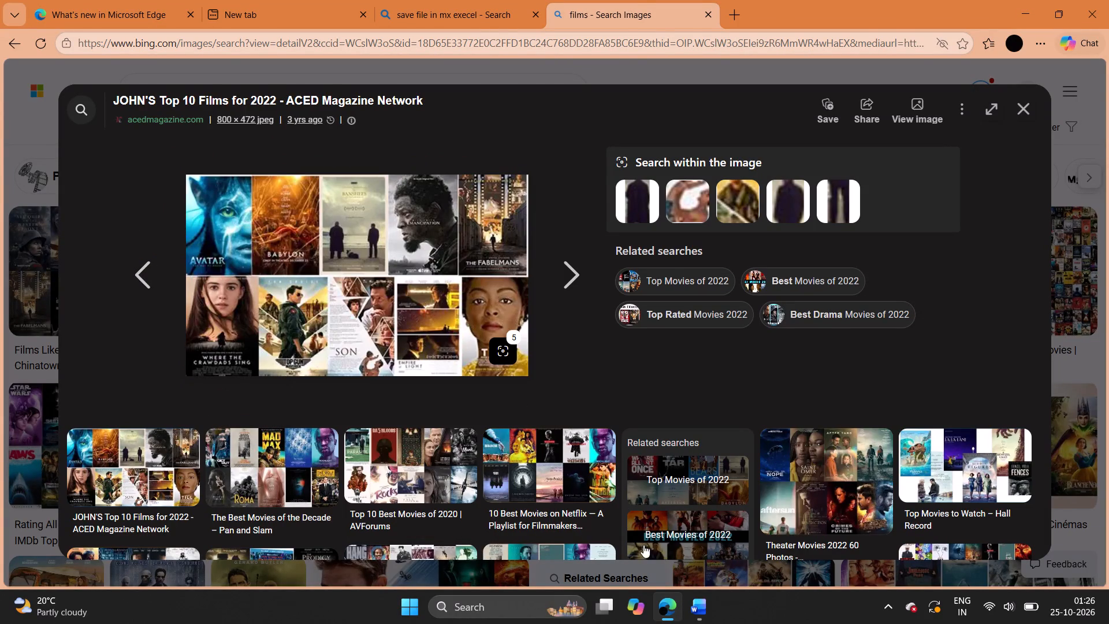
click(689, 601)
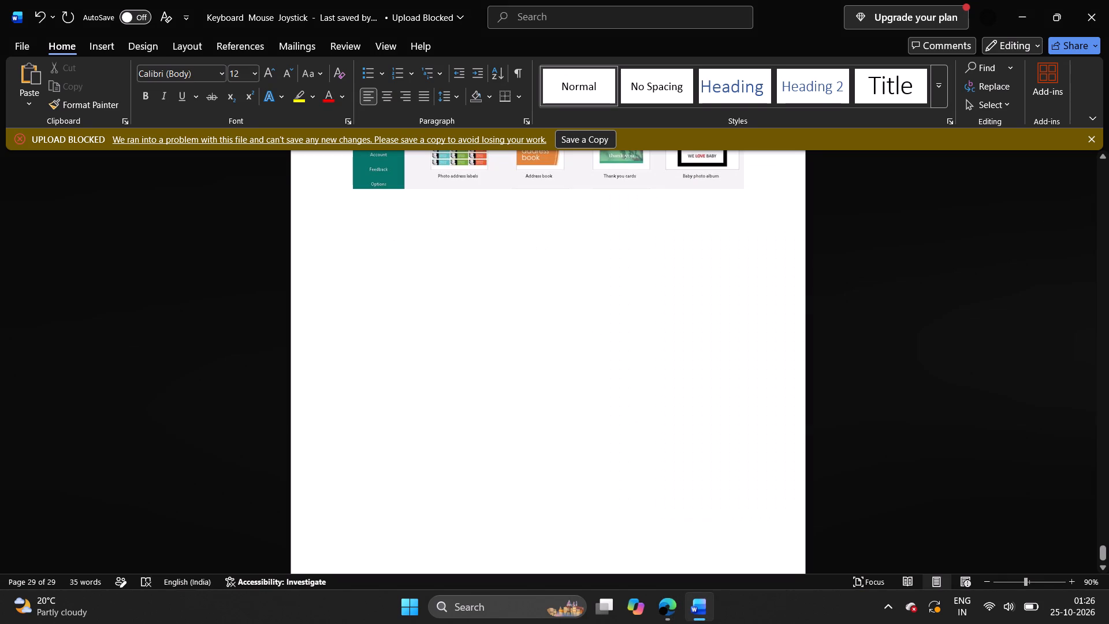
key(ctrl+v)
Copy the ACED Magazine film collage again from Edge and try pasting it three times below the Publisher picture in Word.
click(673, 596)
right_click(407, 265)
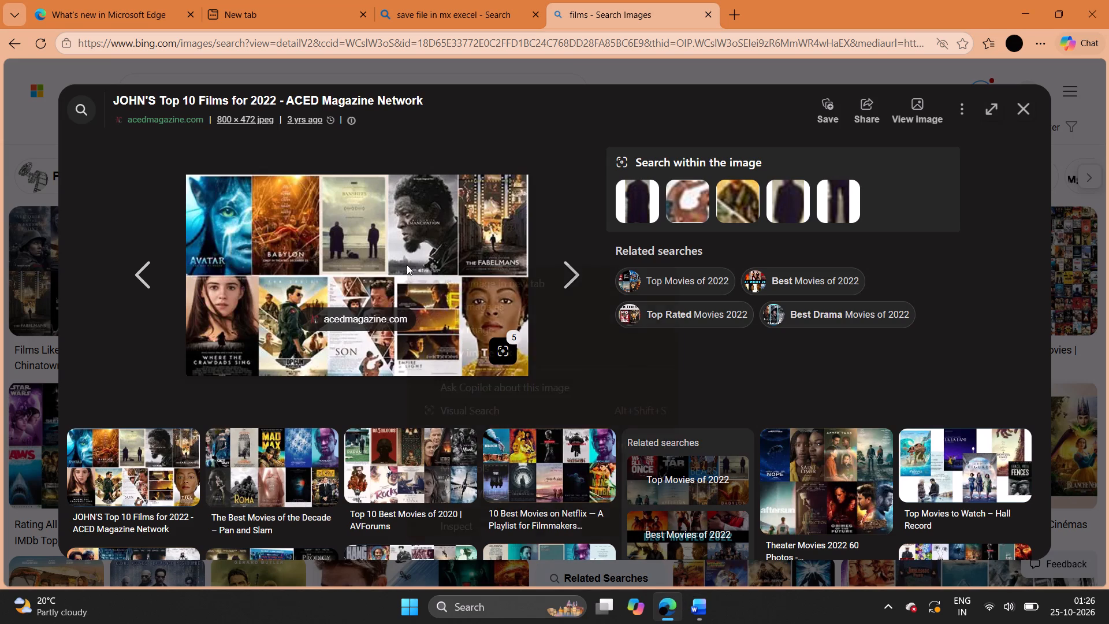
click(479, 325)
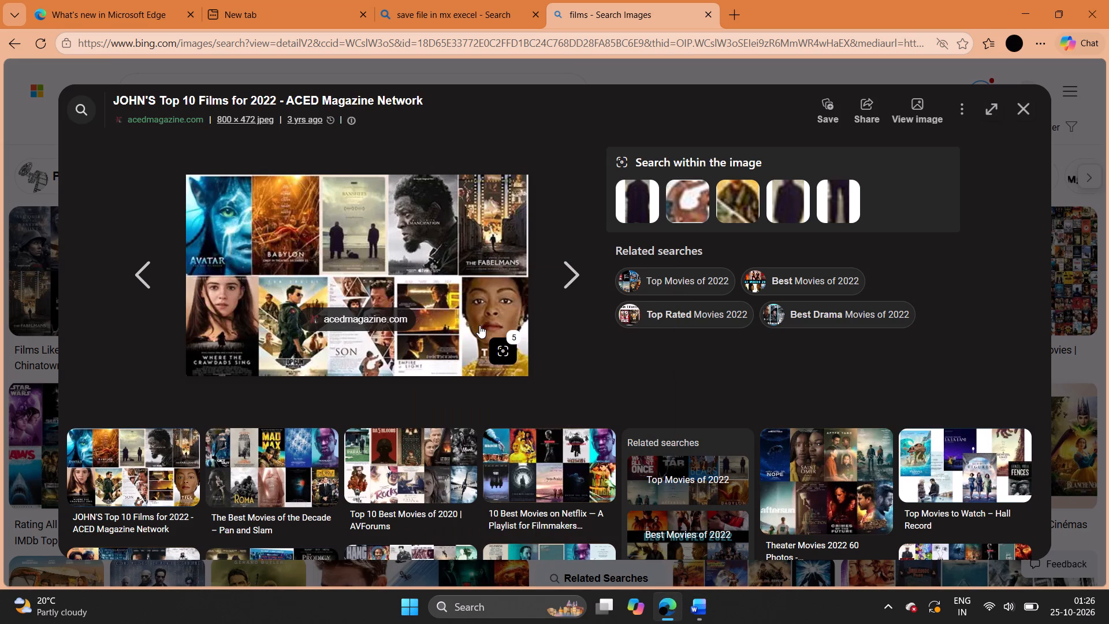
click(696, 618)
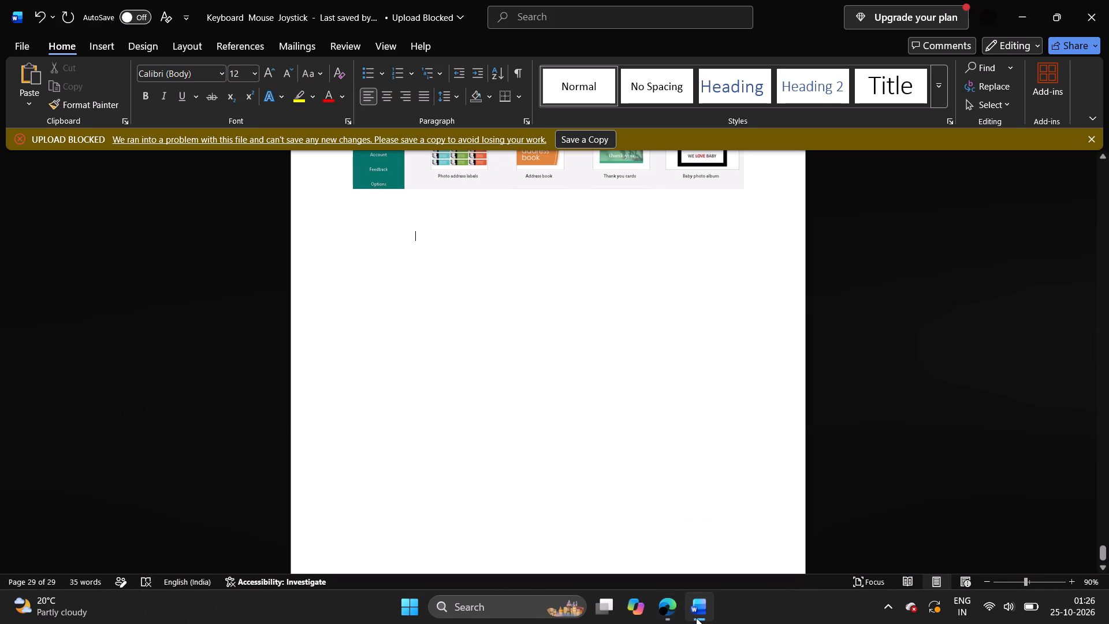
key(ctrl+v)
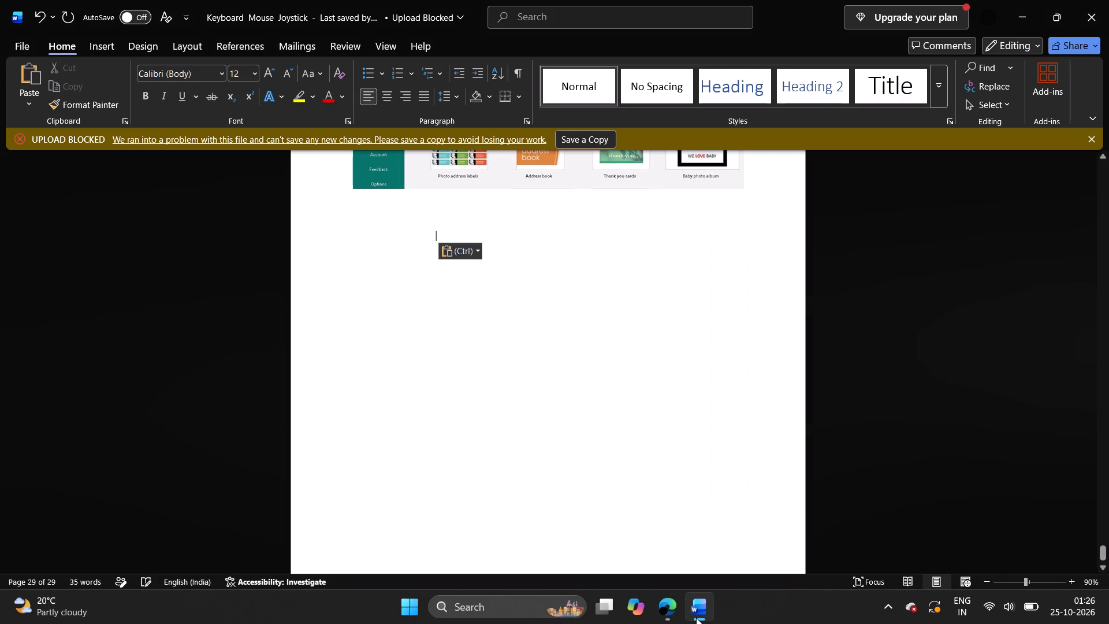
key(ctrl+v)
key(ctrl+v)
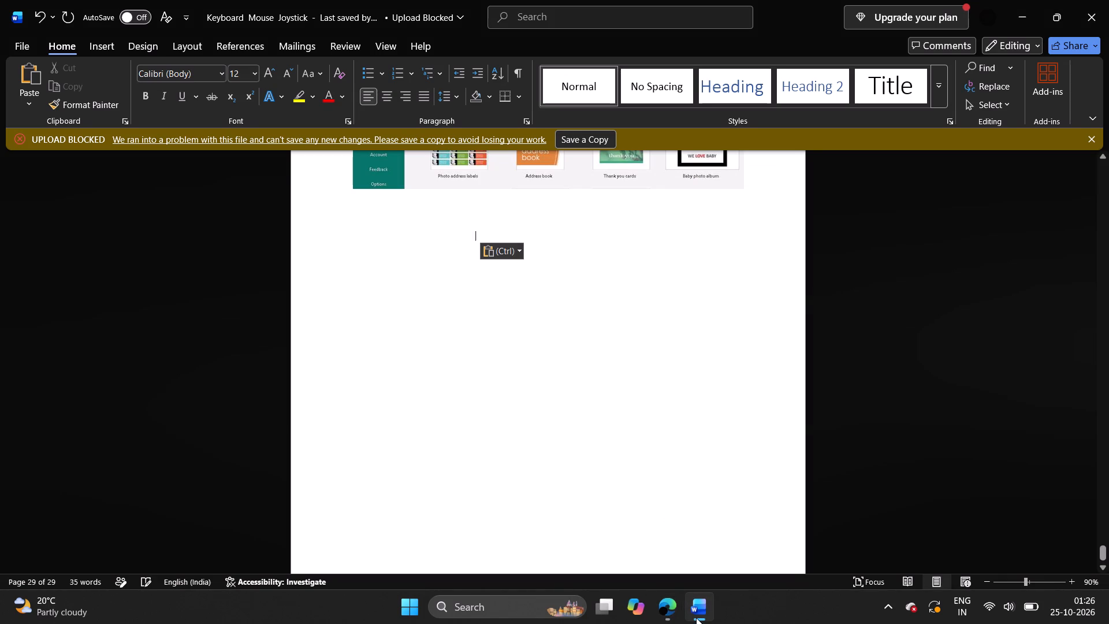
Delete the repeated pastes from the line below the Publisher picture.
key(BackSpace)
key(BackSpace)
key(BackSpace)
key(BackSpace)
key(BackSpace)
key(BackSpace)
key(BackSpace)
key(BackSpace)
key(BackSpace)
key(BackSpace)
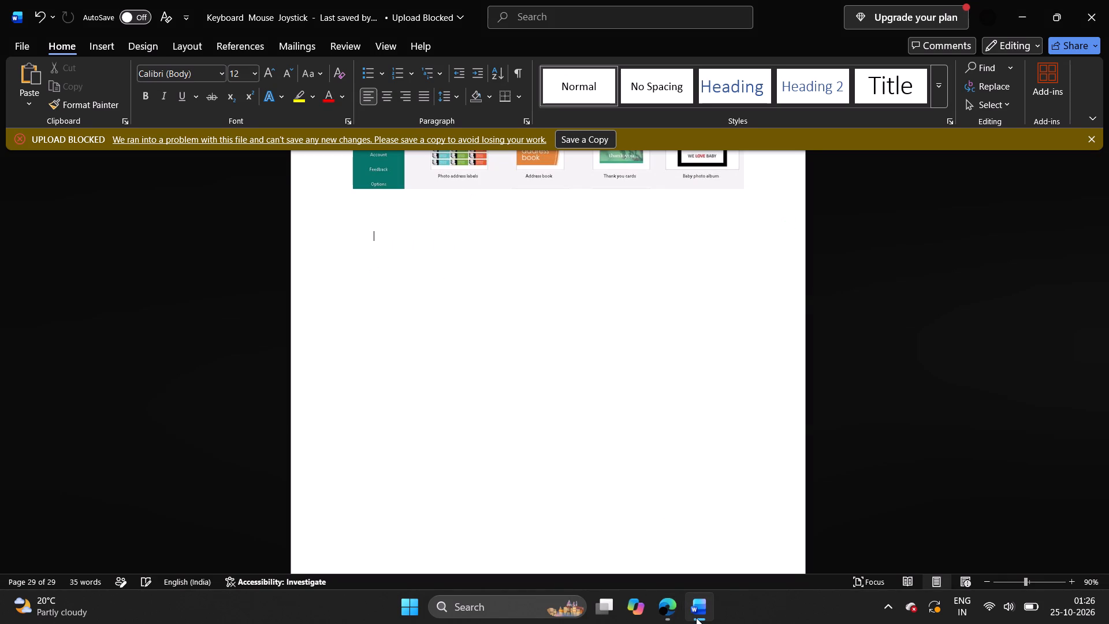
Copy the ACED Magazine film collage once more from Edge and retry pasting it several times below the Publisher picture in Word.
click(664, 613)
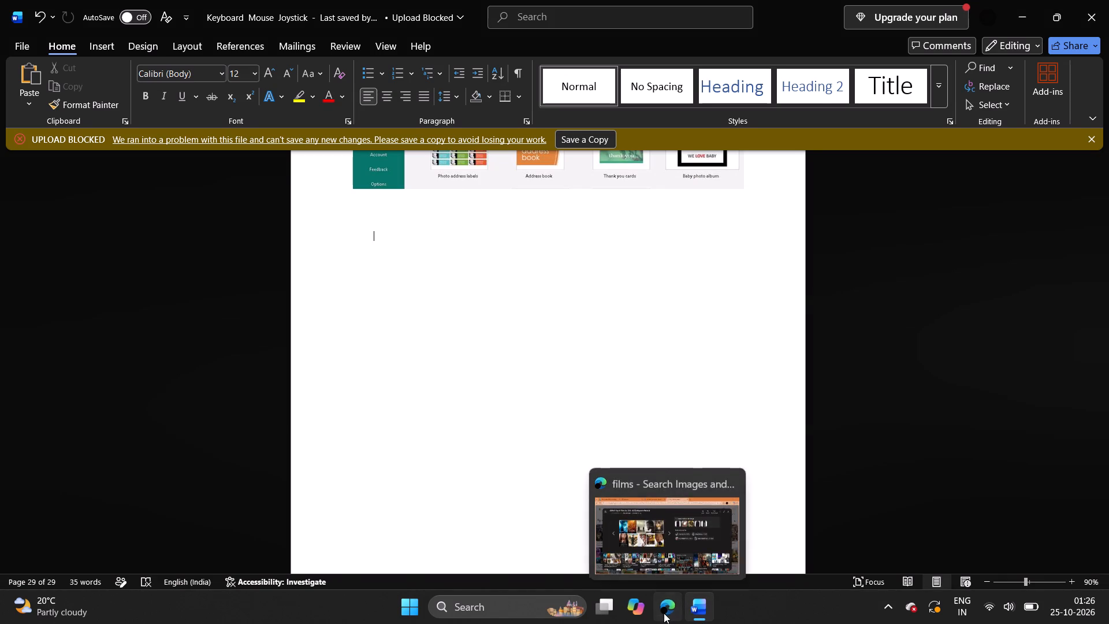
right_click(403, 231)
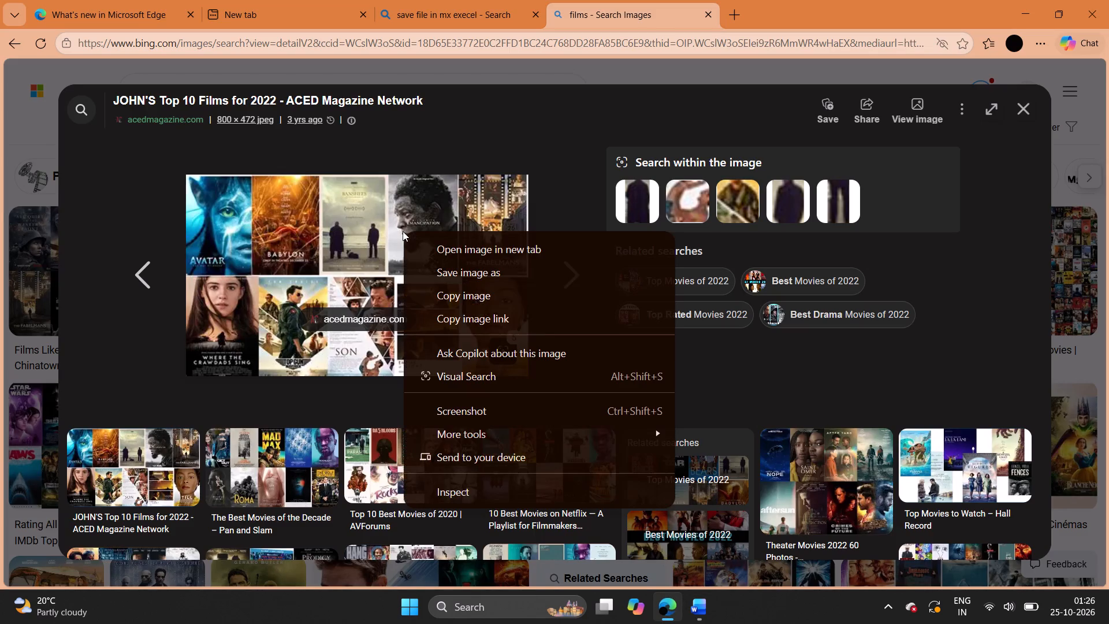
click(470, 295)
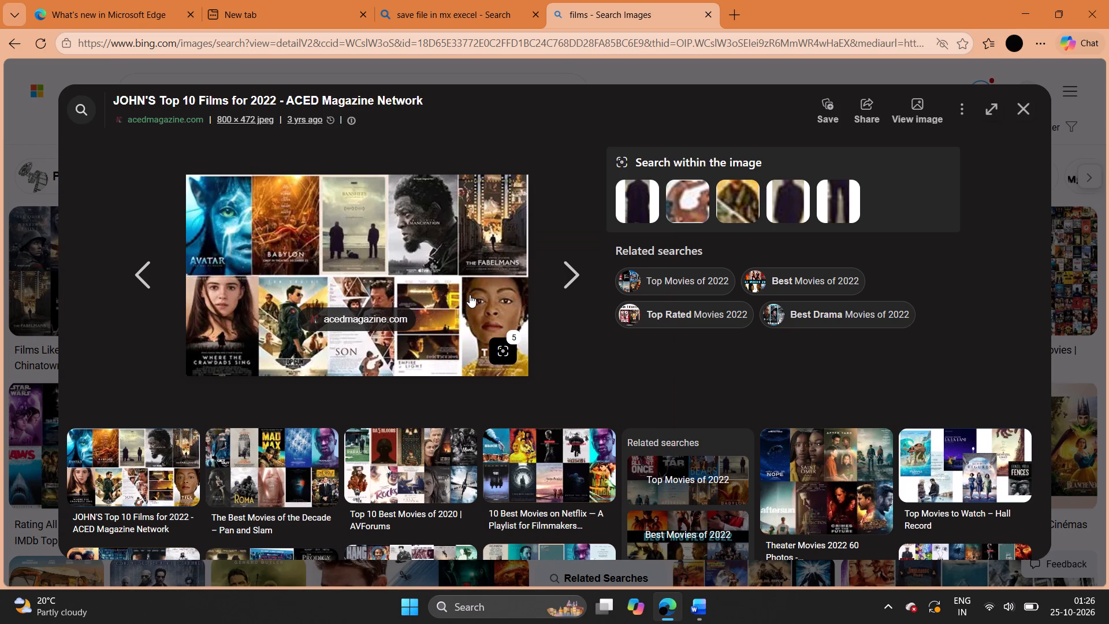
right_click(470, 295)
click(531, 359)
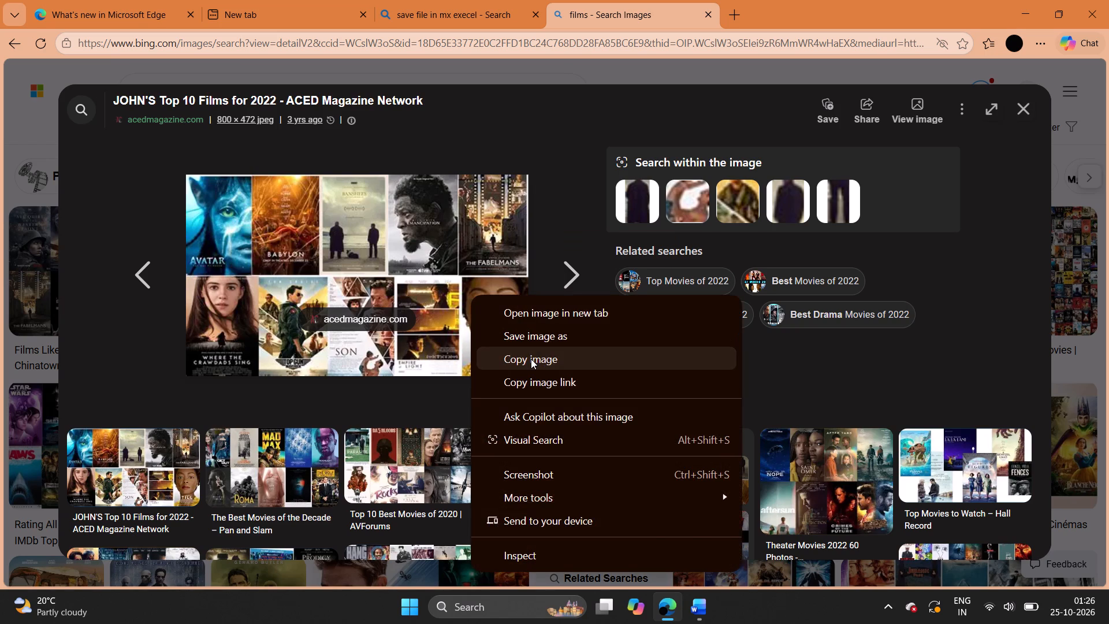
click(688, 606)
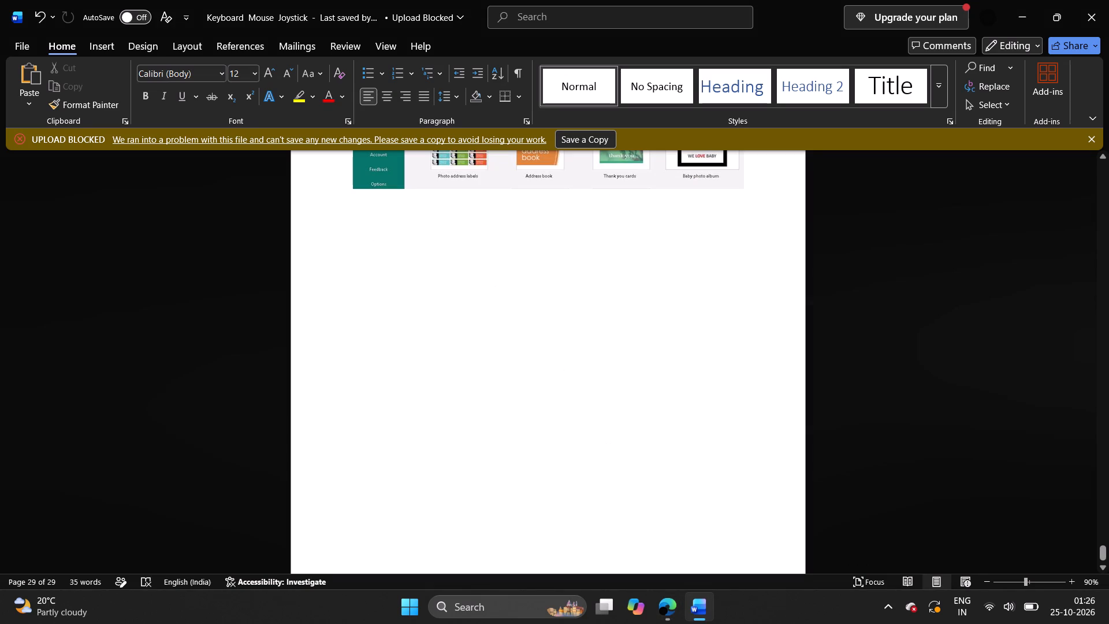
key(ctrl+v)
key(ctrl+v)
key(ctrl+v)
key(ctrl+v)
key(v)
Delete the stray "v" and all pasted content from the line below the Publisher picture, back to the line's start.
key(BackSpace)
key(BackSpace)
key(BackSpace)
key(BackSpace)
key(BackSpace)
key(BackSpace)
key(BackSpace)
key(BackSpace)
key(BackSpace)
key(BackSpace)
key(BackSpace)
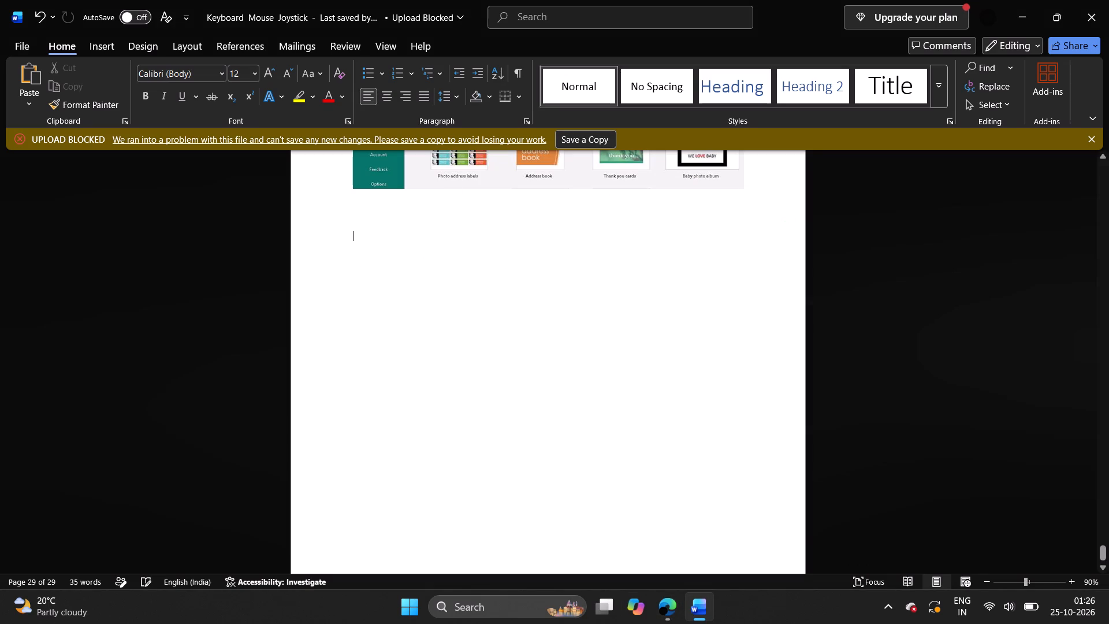
Switch to Edge and browse the other collages in the films image results for an alternative picture.
click(672, 619)
right_click(348, 262)
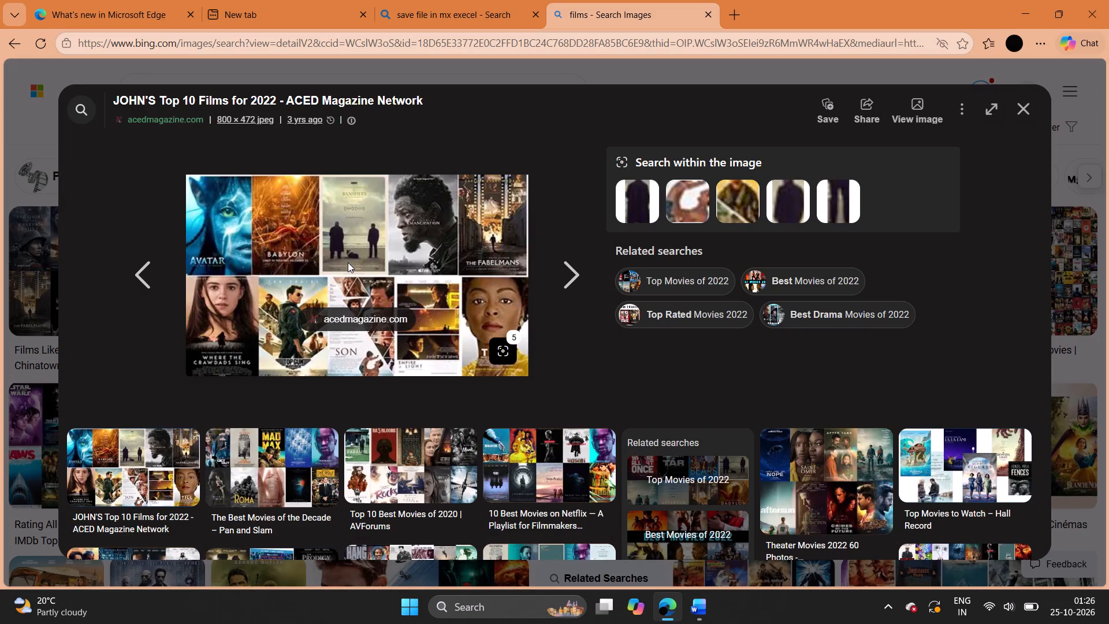
click(198, 224)
right_click(198, 224)
drag(198, 224, 150, 272)
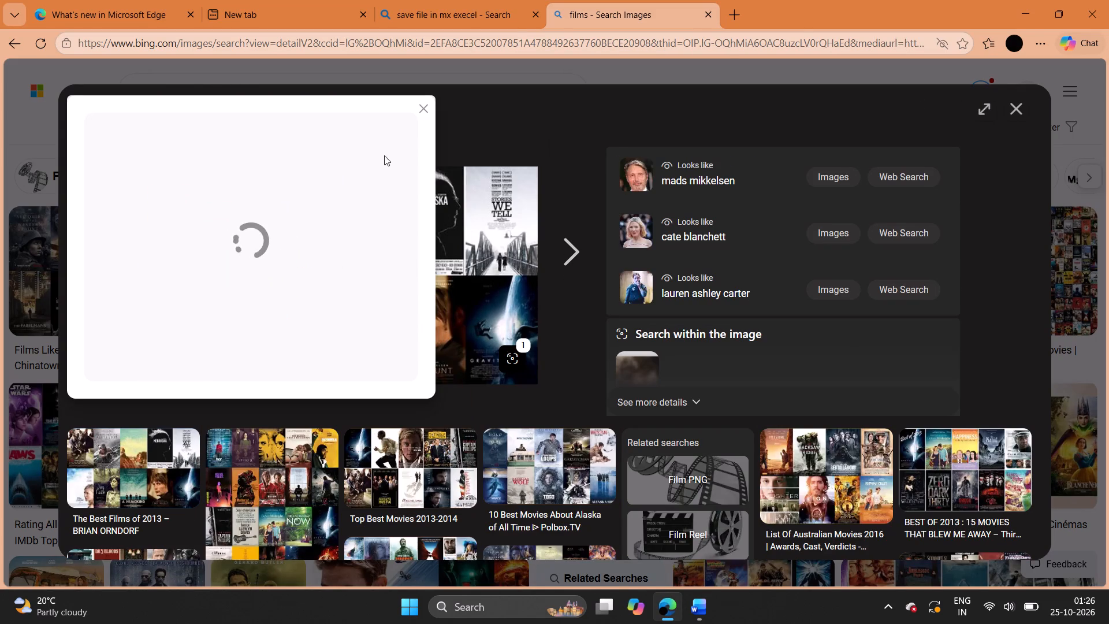
click(423, 112)
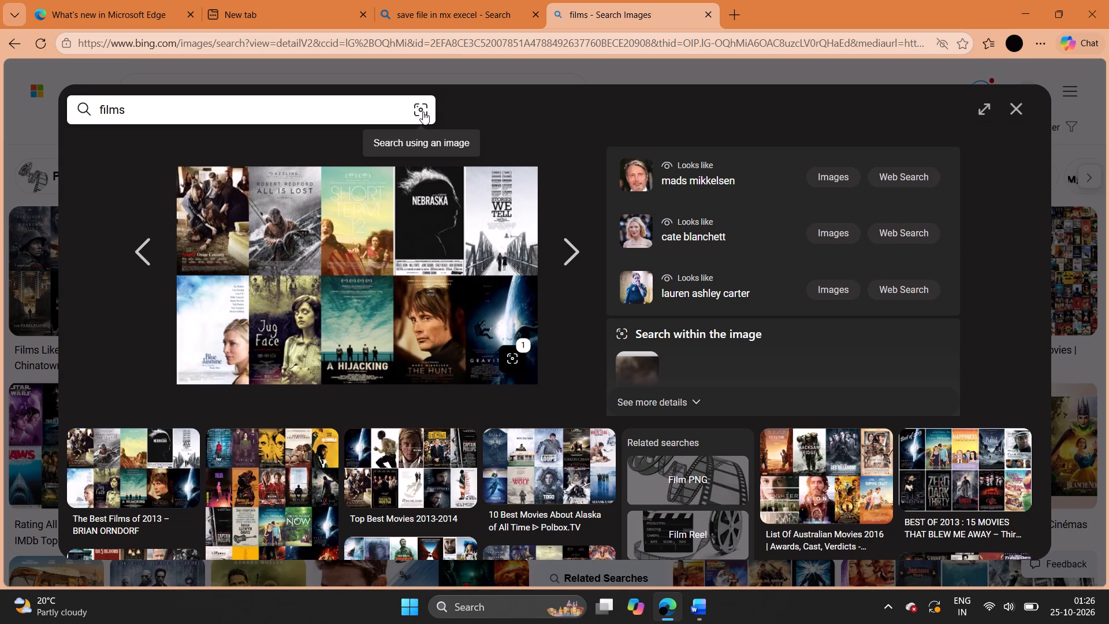
click(146, 252)
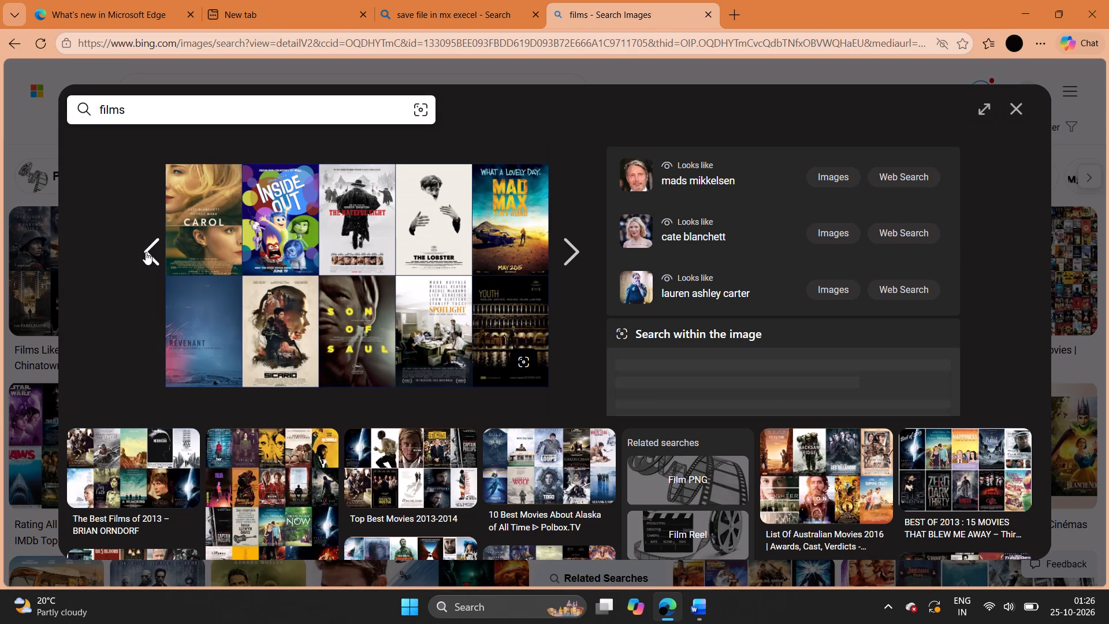
click(146, 252)
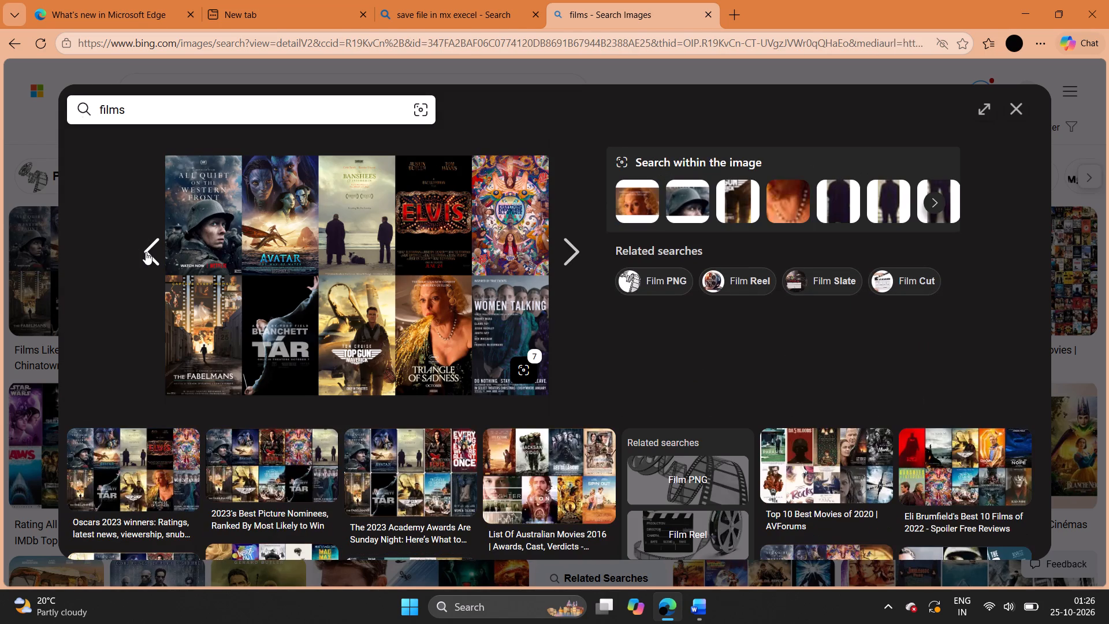
click(146, 252)
click(146, 252)
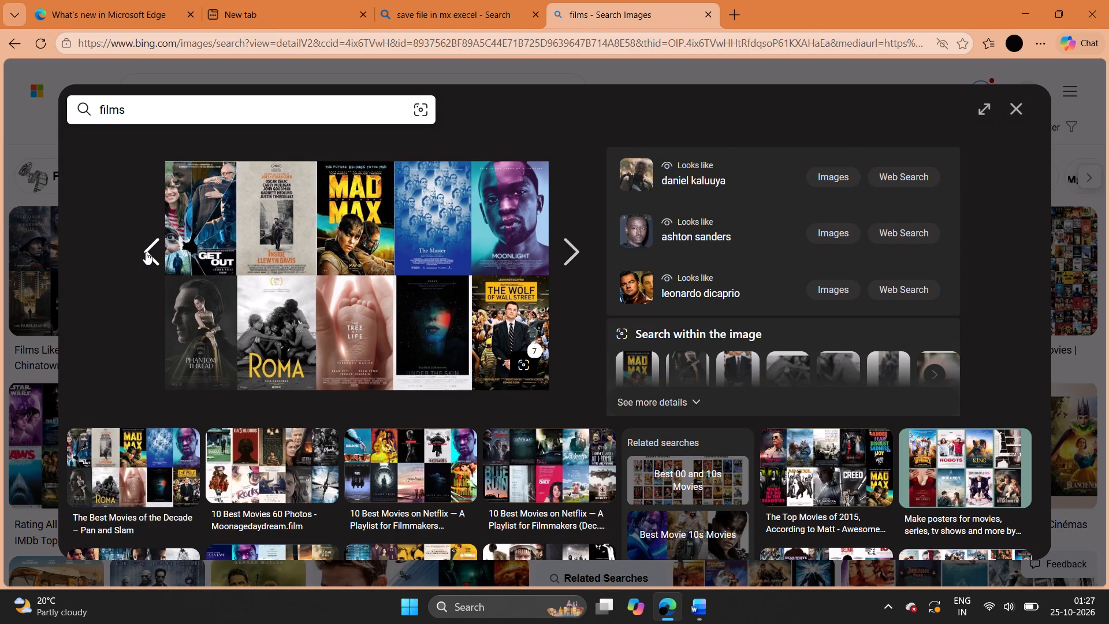
click(146, 252)
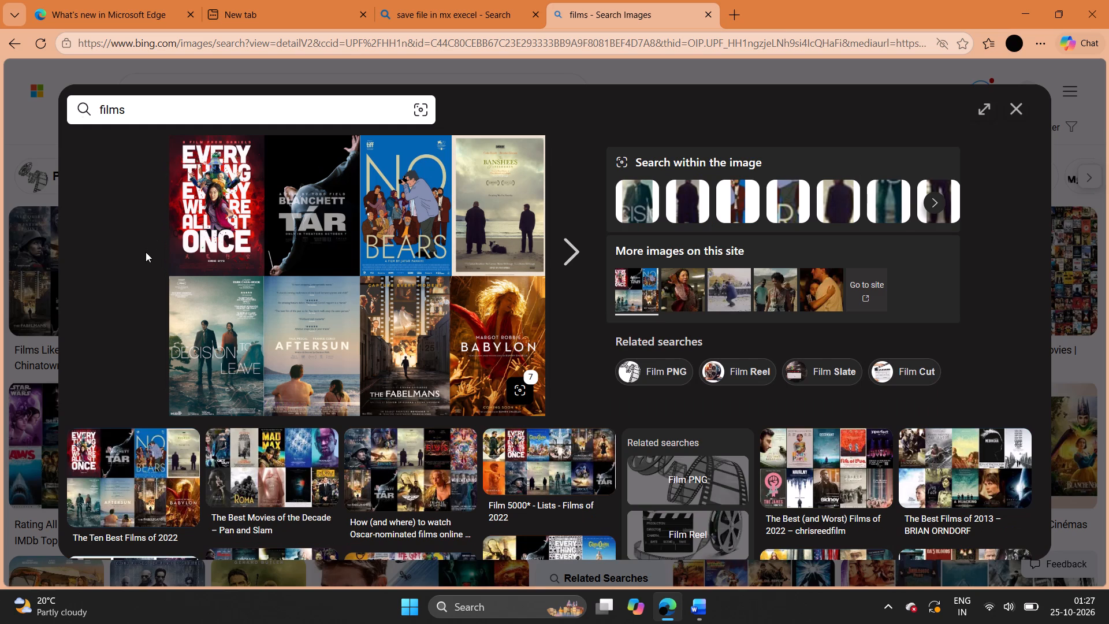
Search images for "films in hindi" and copy the six-poster "Bollywood To End 2019 With A Bang" collage from iwmbuzz.com.
click(196, 113)
key(space)
text(in hindi)
key(Return)
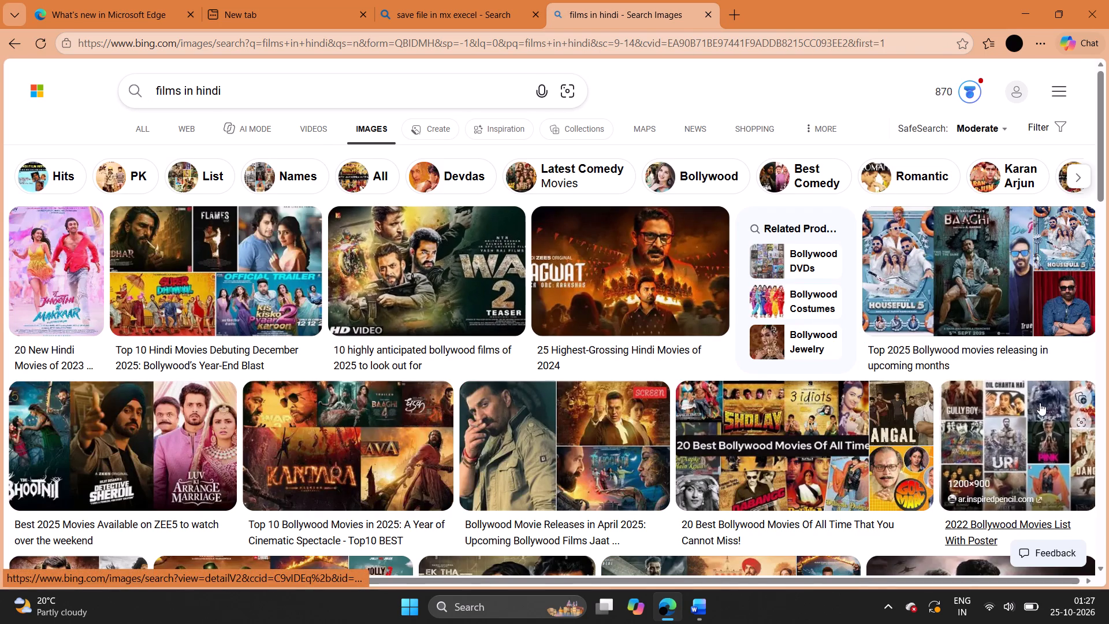
click(991, 299)
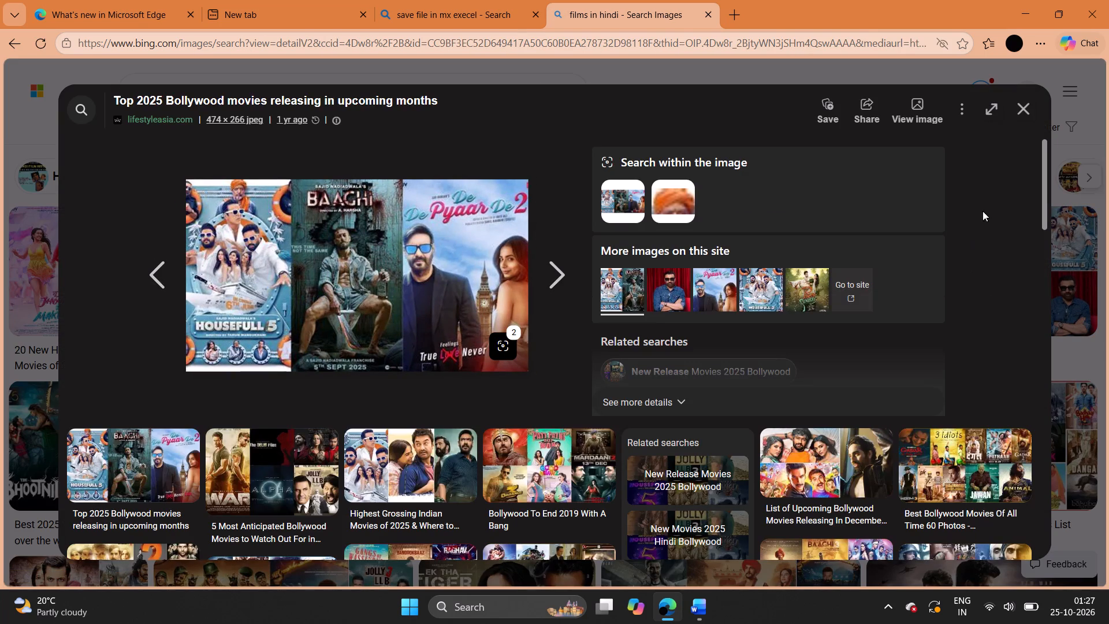
click(546, 482)
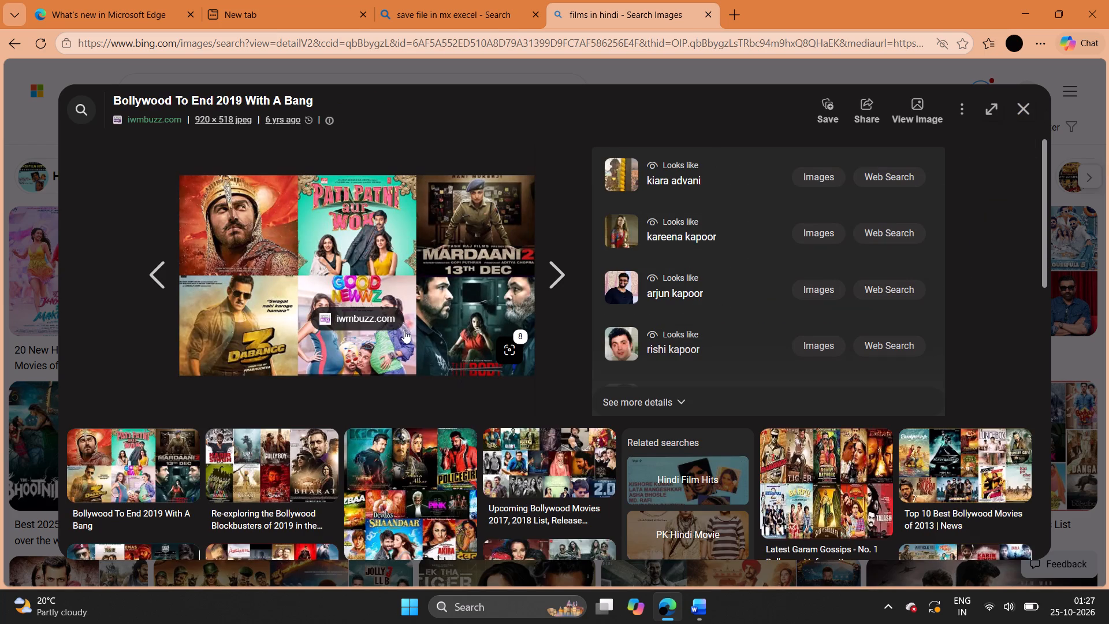
right_click(382, 257)
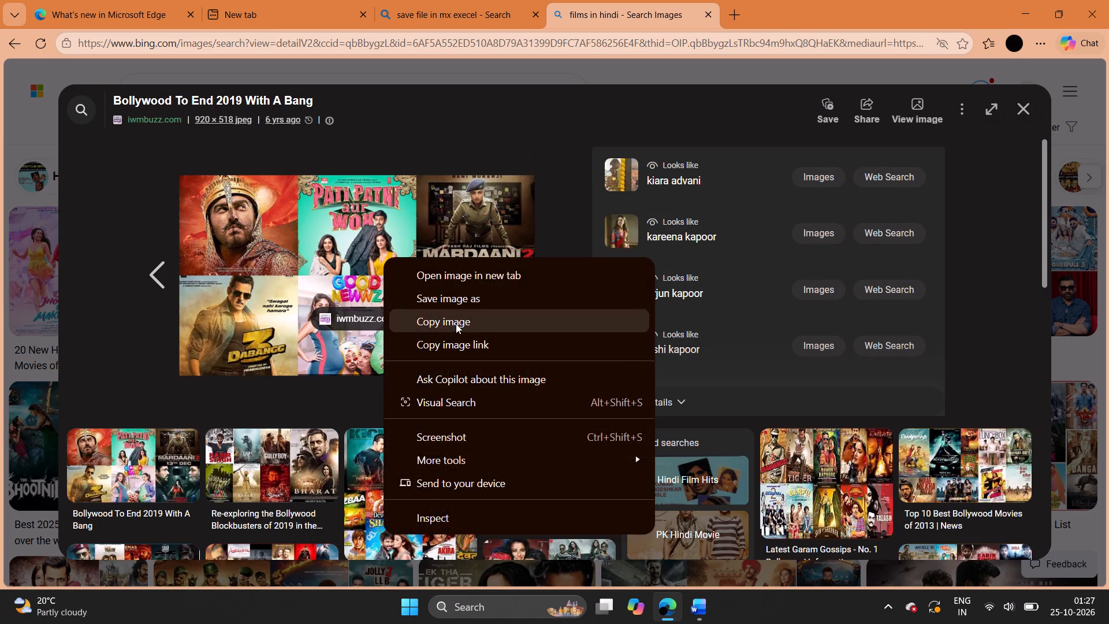
click(456, 324)
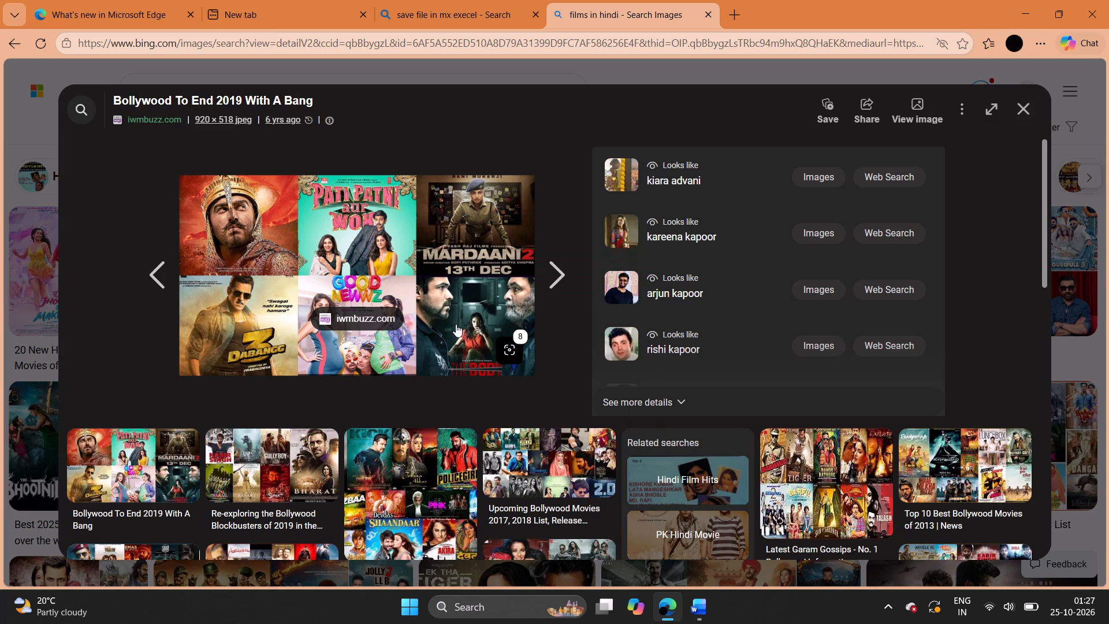
Paste the Bollywood collage below the Publisher picture in the Word document and caption it "films".
click(694, 598)
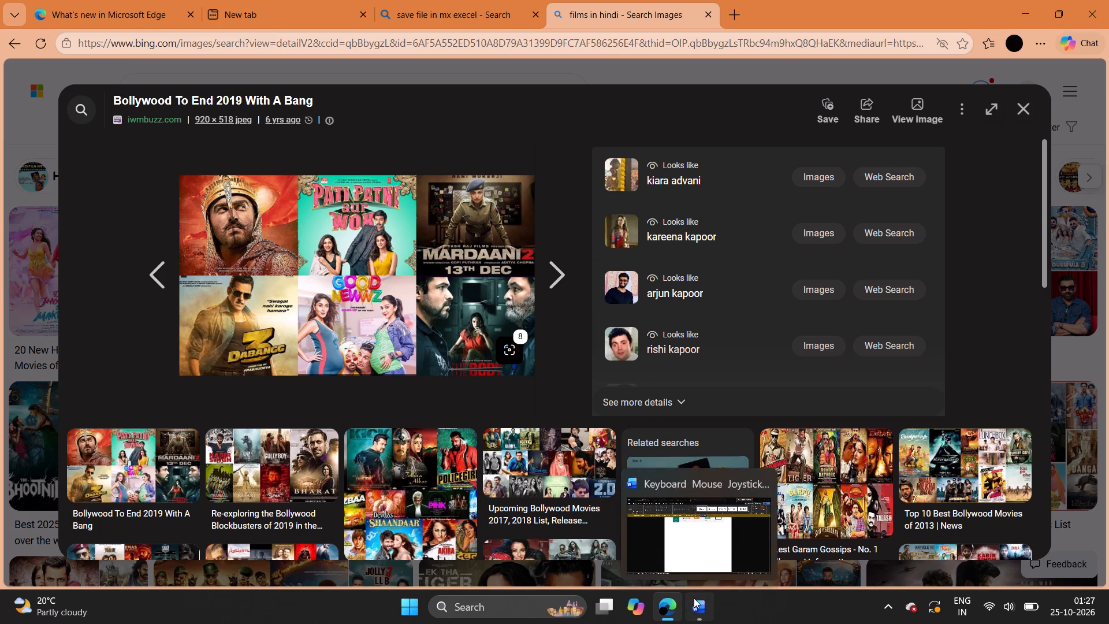
key(ctrl+v)
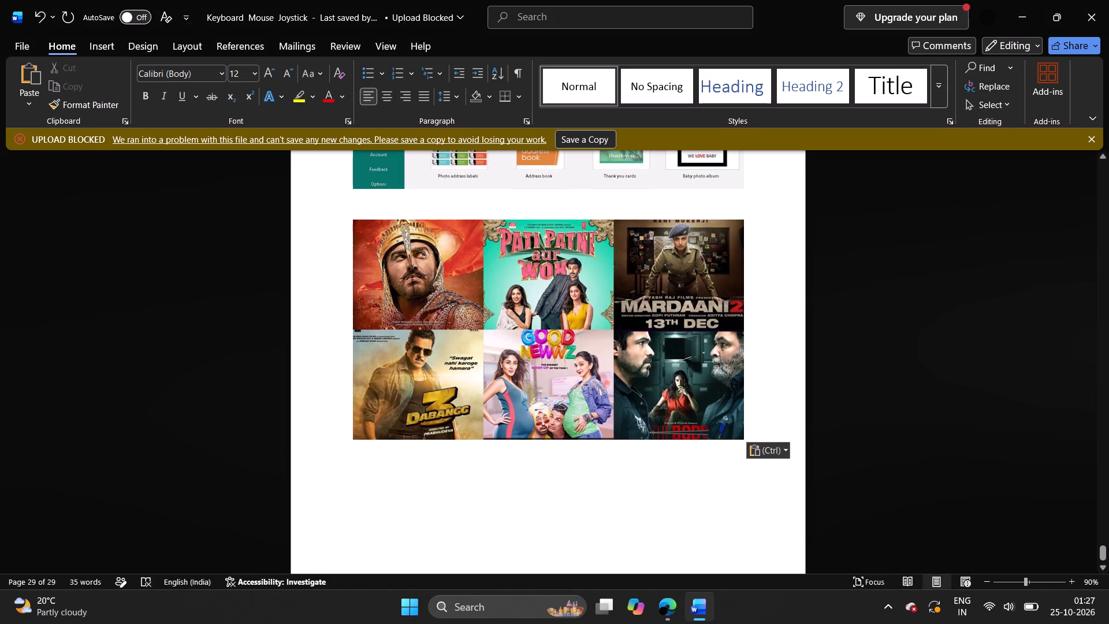
text(films)
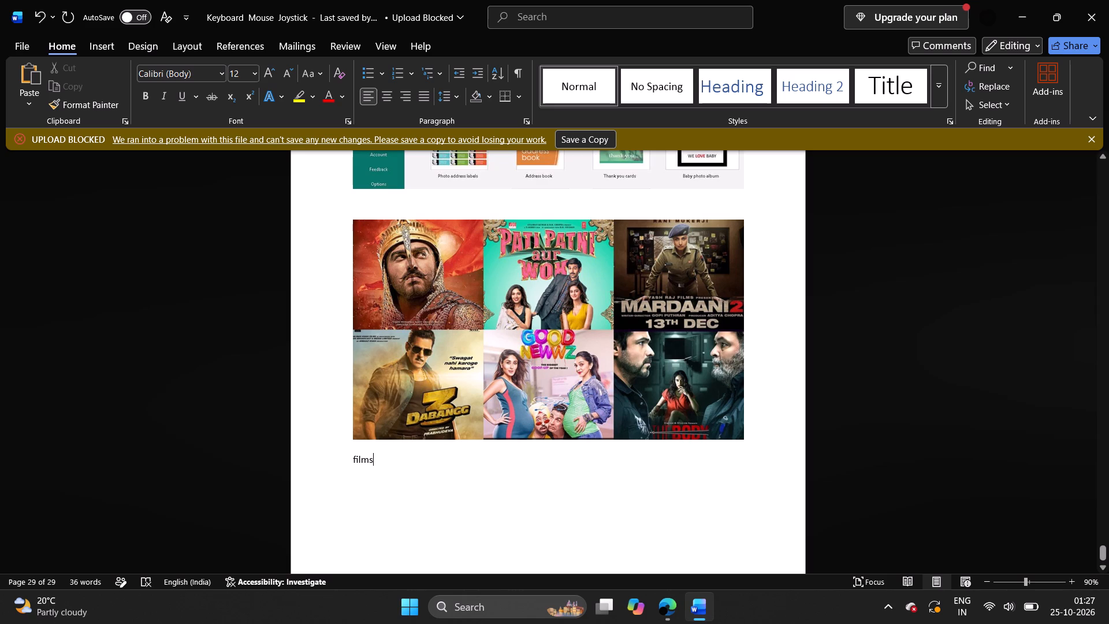
Review the document's pages from the films picture back up past the Publisher, radio and television pictures.
scroll(487, 313, up, 3)
scroll(487, 313, down, 3)
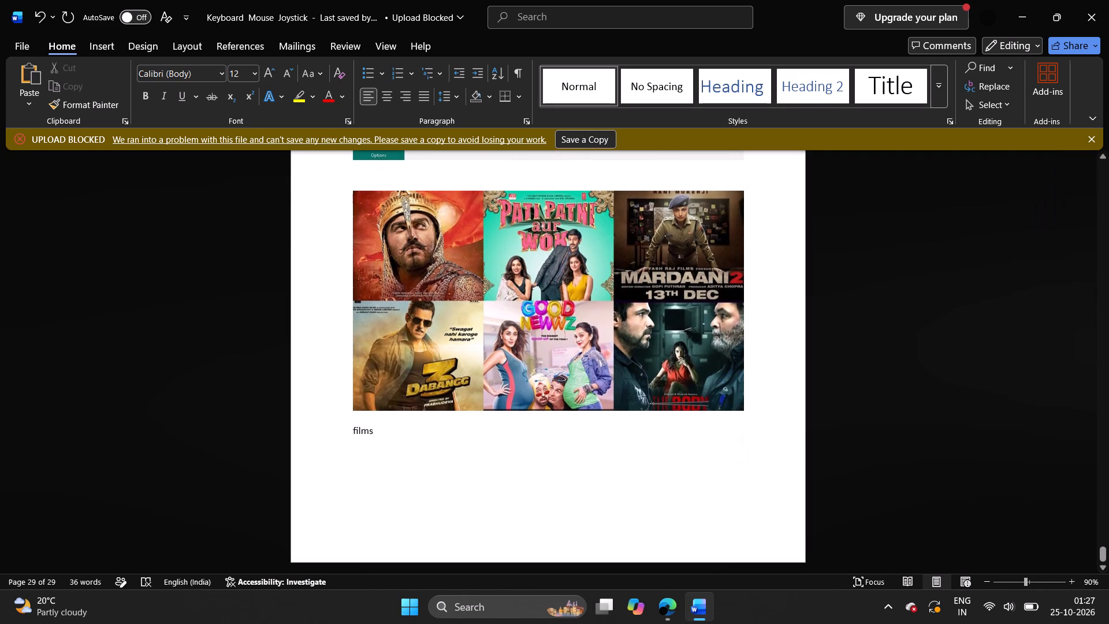
scroll(487, 313, up, 1)
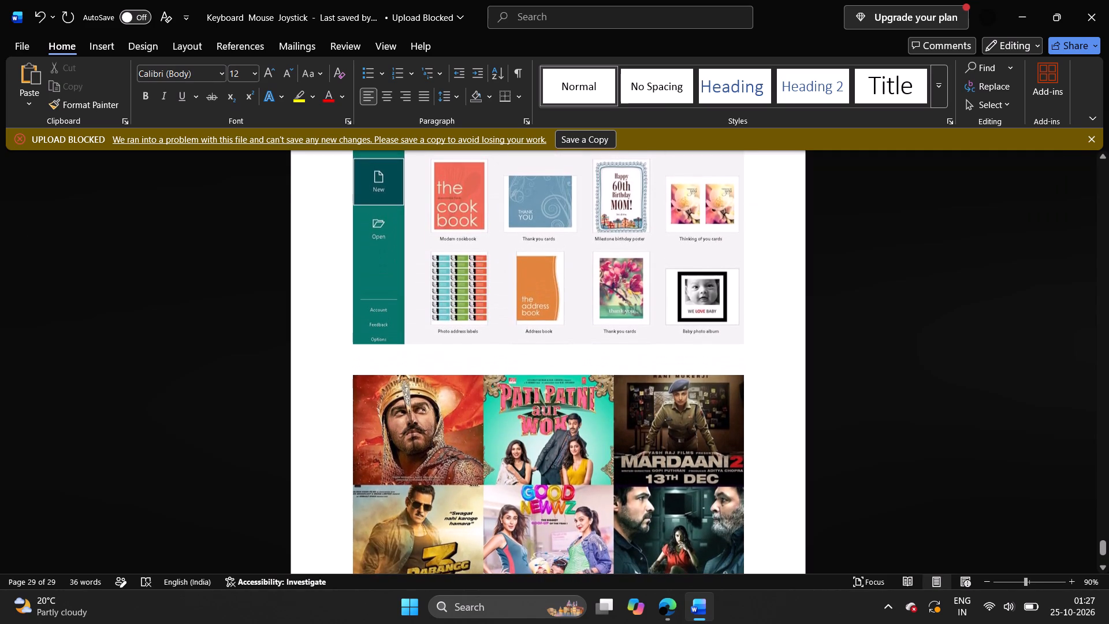
scroll(487, 313, up, 4)
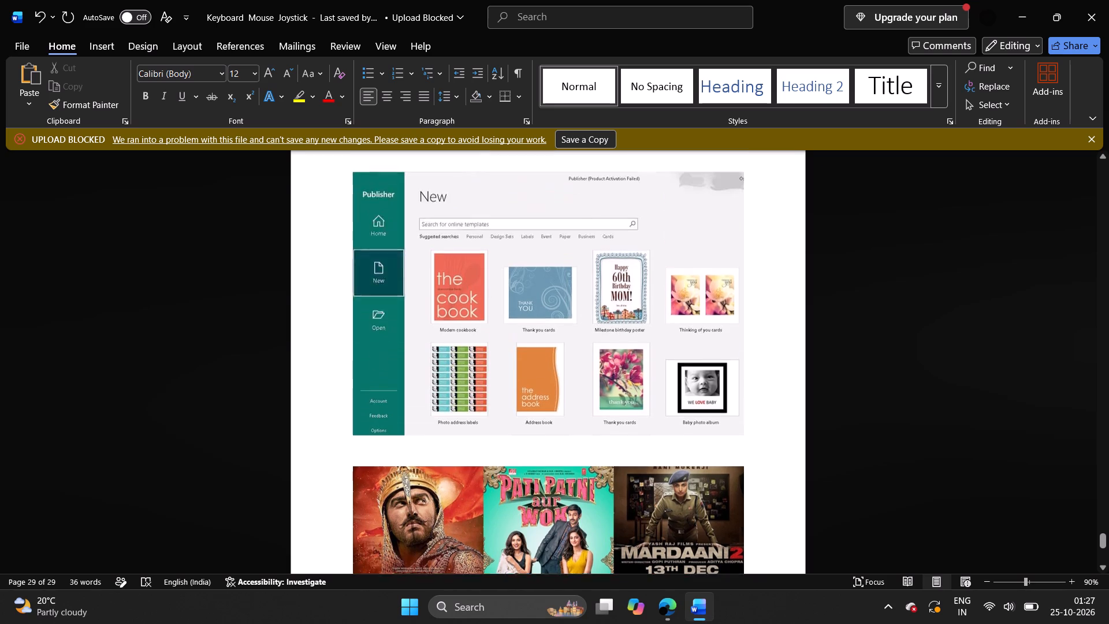
scroll(487, 313, up, 3)
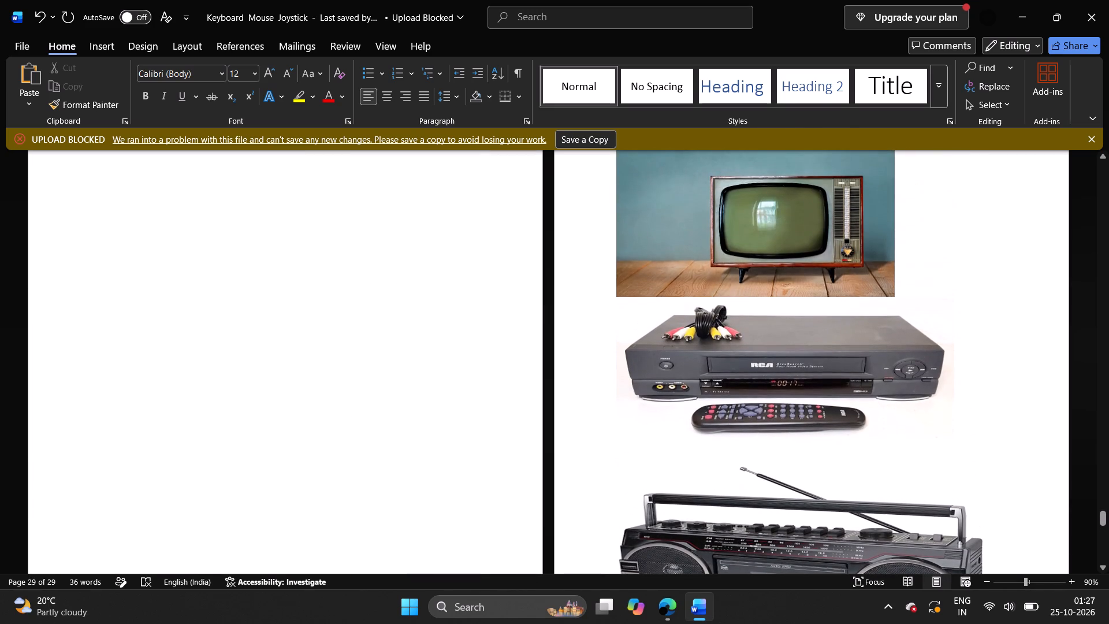
scroll(487, 313, up, 1)
Return to Edge, close the enlarged Bollywood collage and clear the image search query.
click(657, 601)
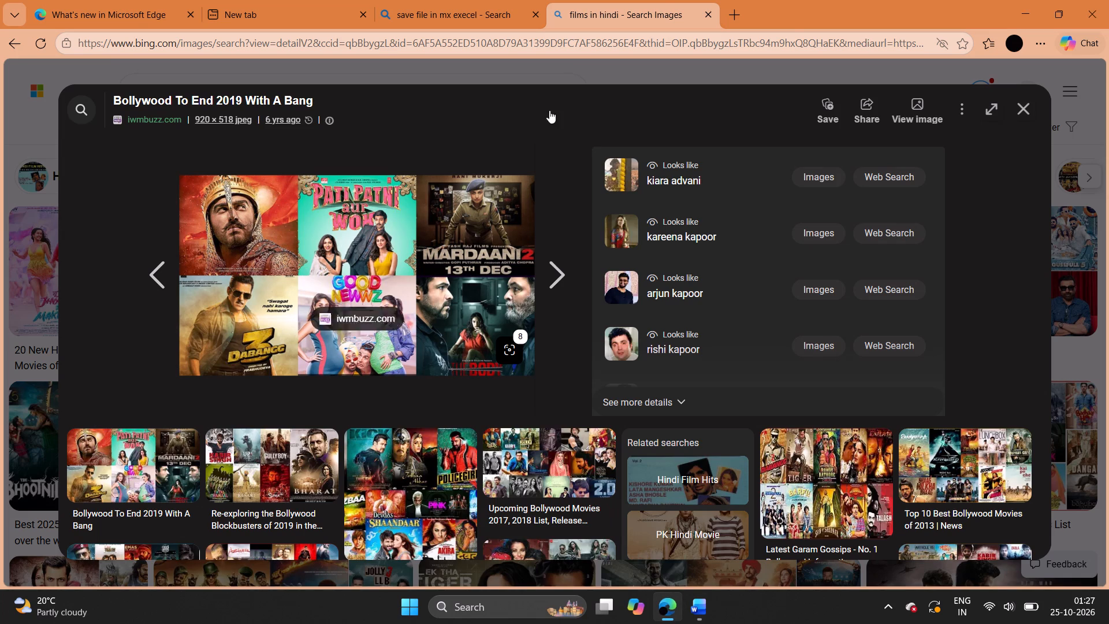
click(1020, 112)
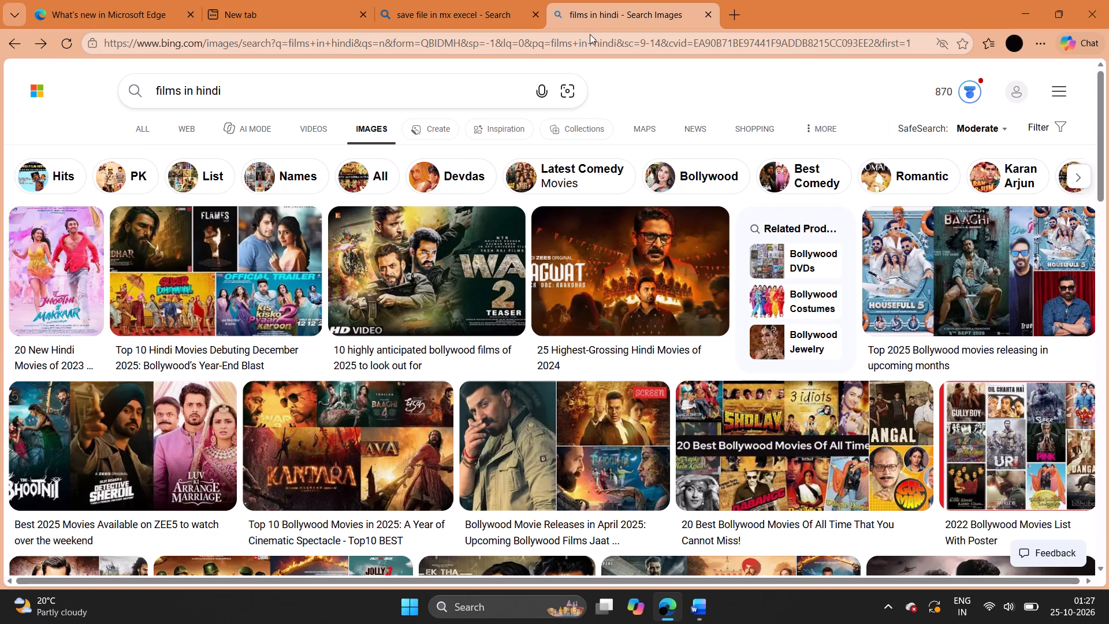
click(518, 92)
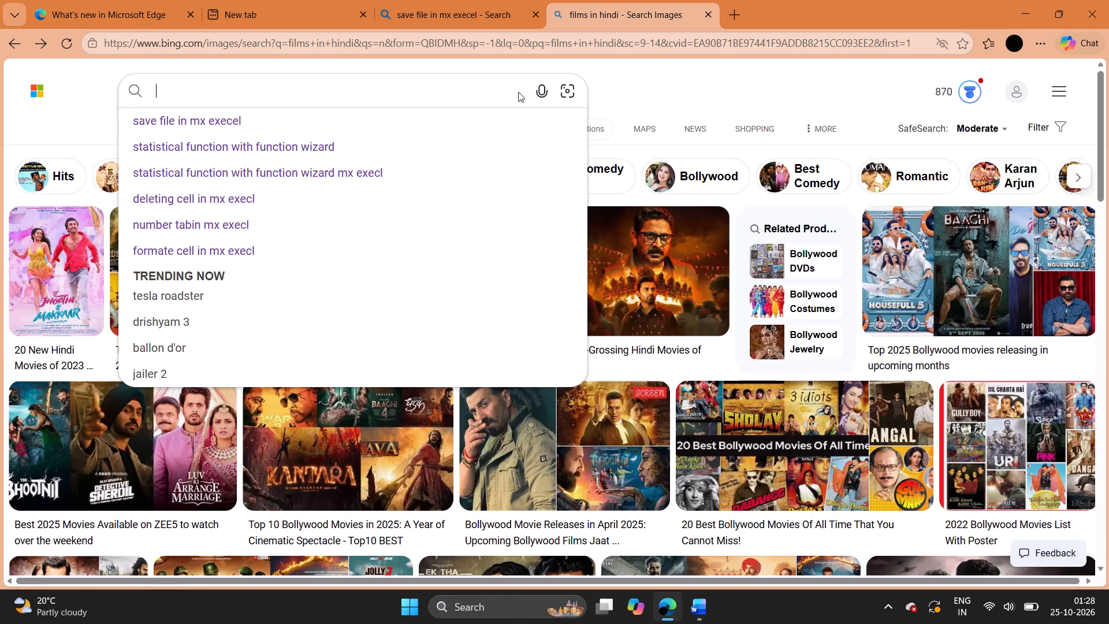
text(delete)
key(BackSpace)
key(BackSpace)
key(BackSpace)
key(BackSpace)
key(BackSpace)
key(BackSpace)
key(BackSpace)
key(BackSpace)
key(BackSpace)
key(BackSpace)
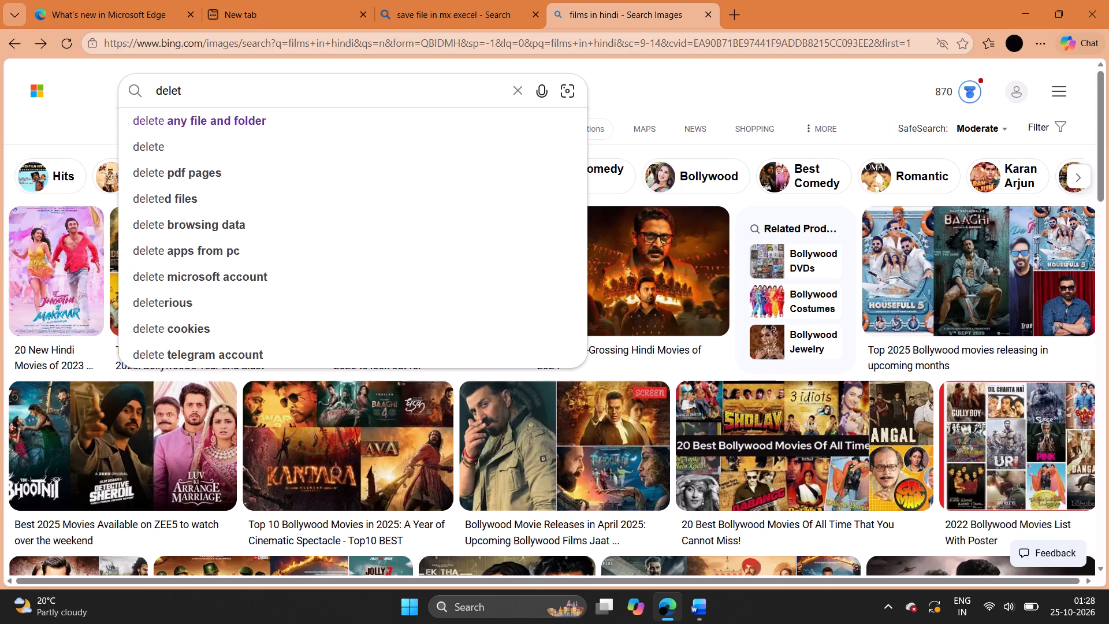
Search for "how to delete blank page in ms word" and show all result types instead of only images.
text(how to delete)
key(space)
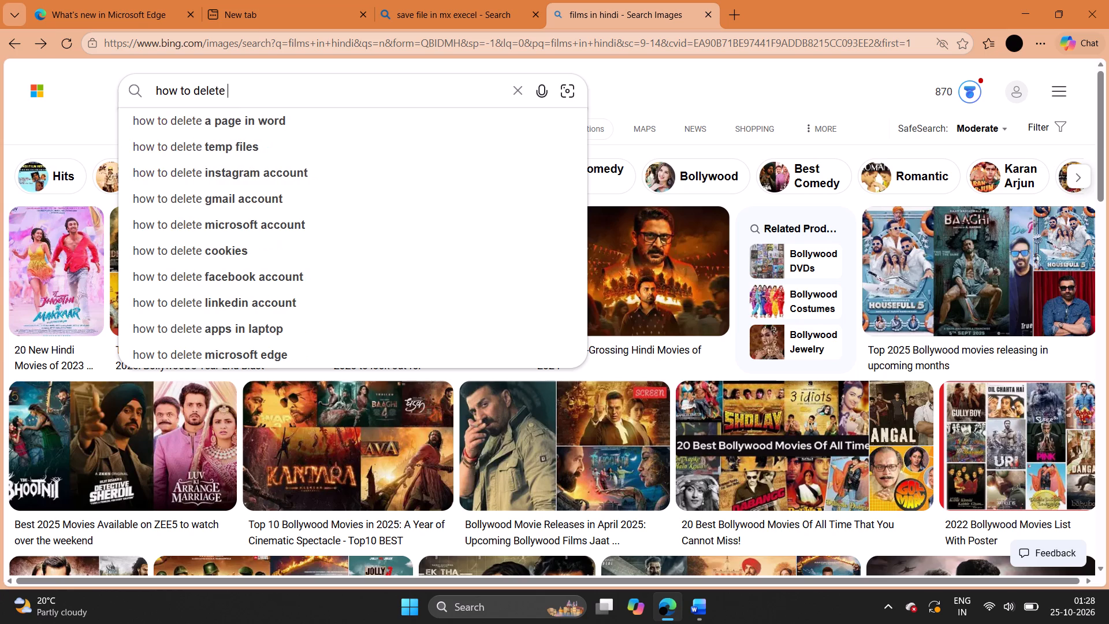
text(pa)
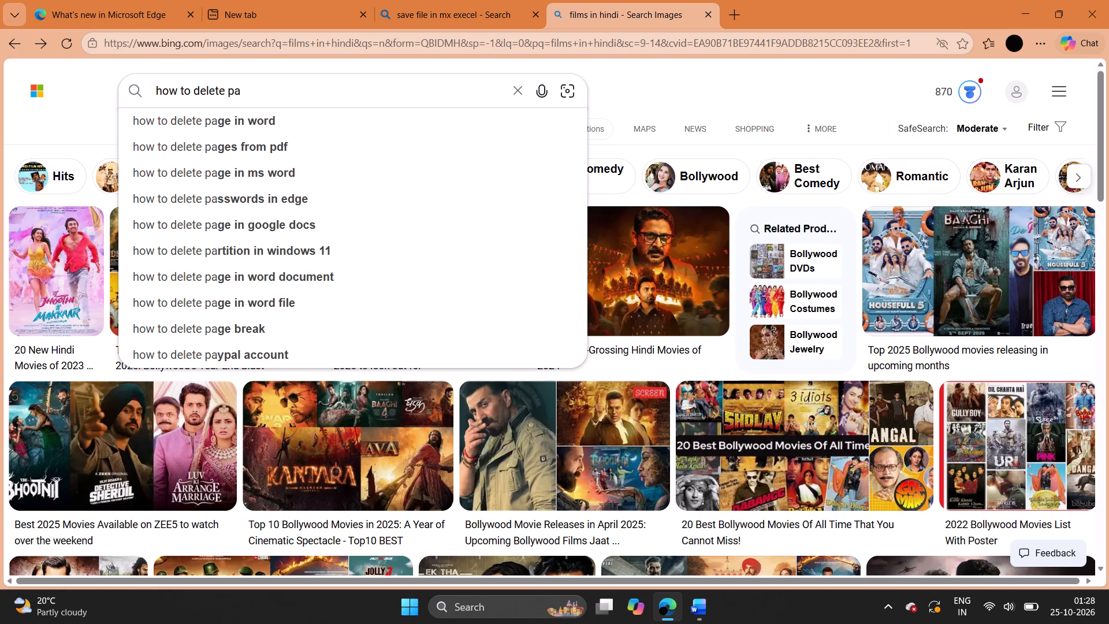
key(BackSpace)
key(BackSpace)
text(blank page in ms word)
key(Return)
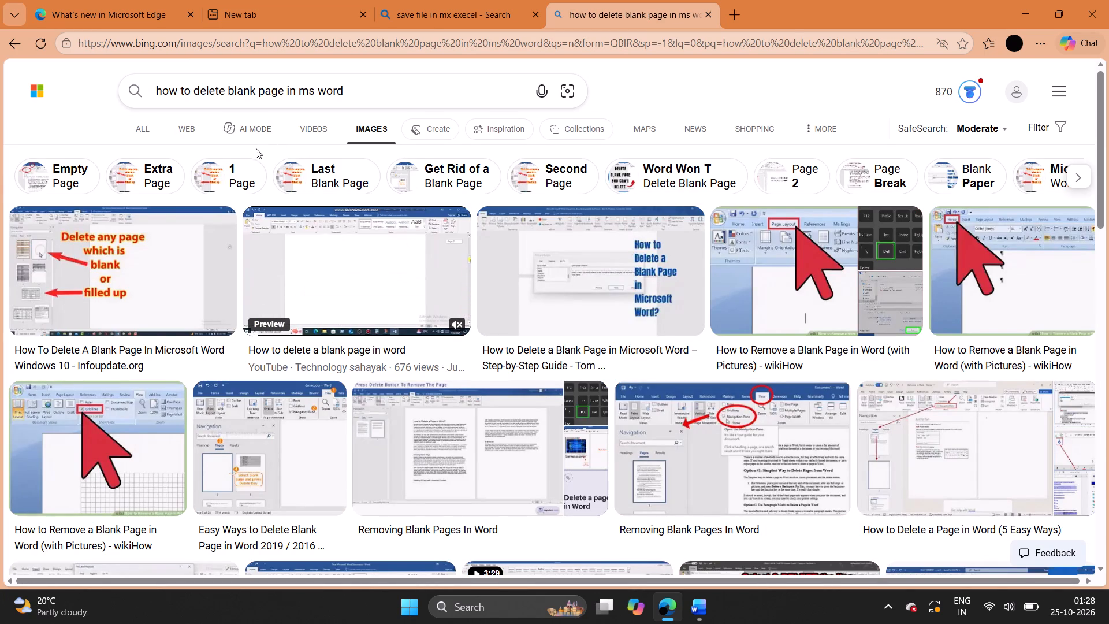
click(143, 132)
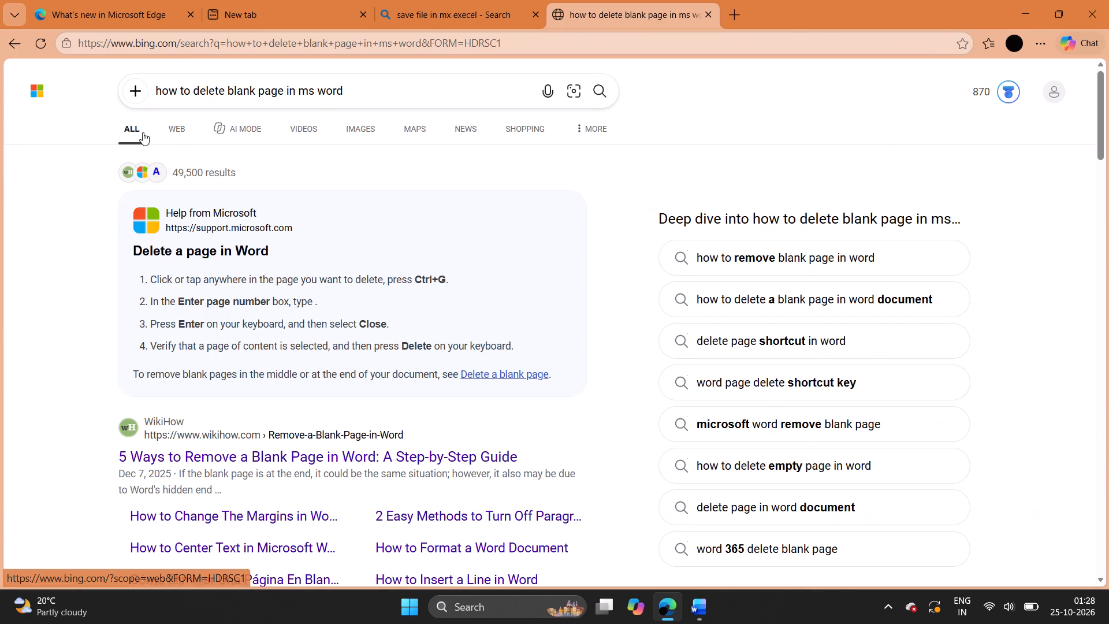
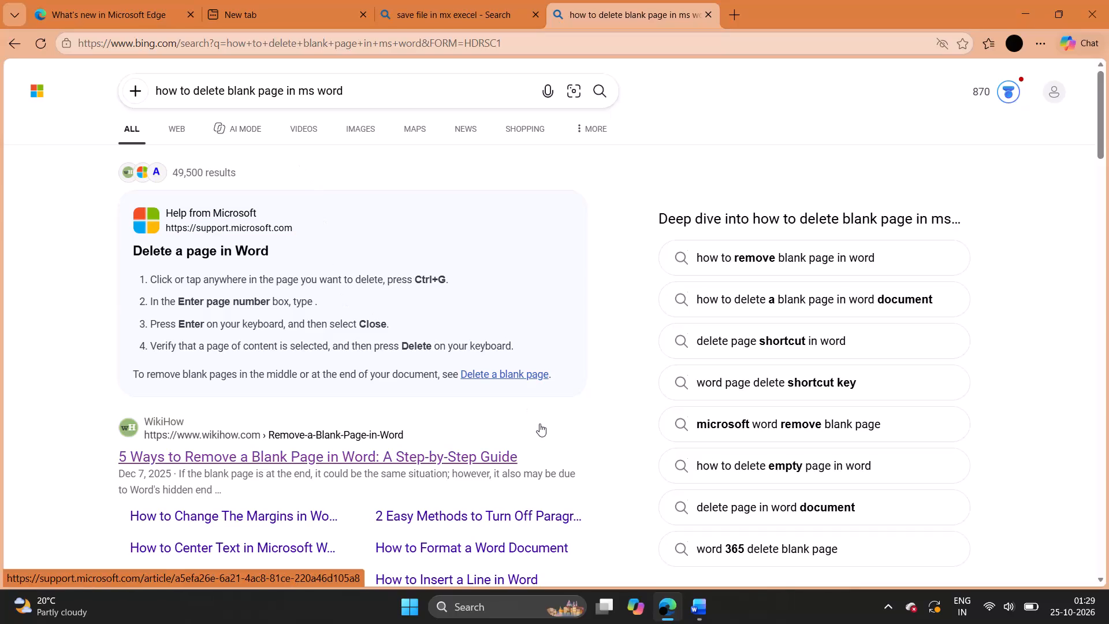
Switch to Word and place the cursor on the blank page just before the television picture.
click(704, 614)
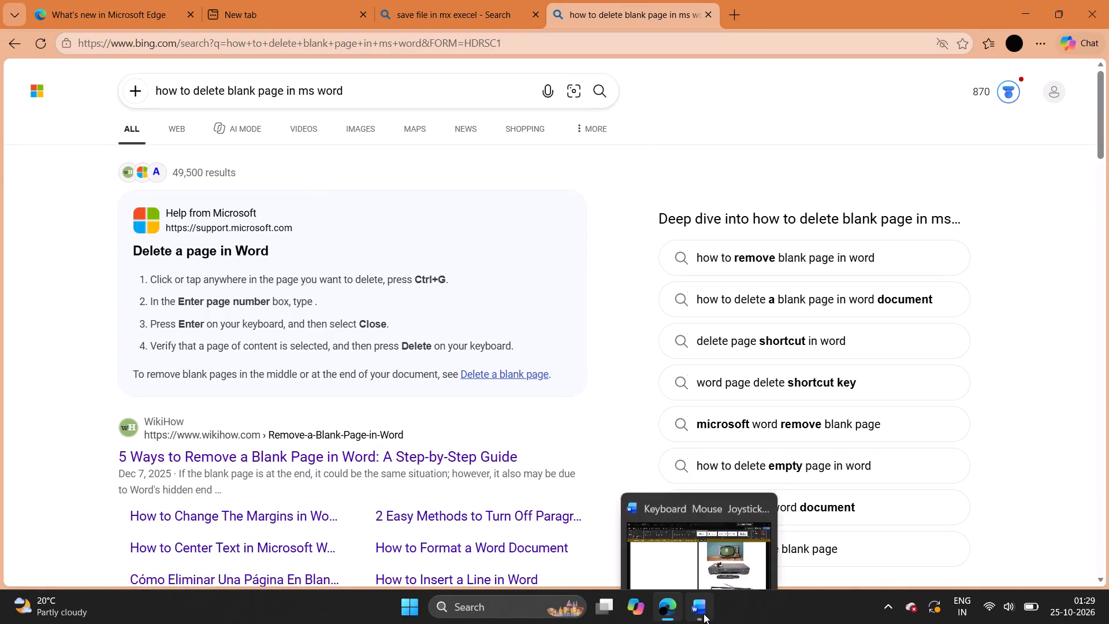
click(444, 398)
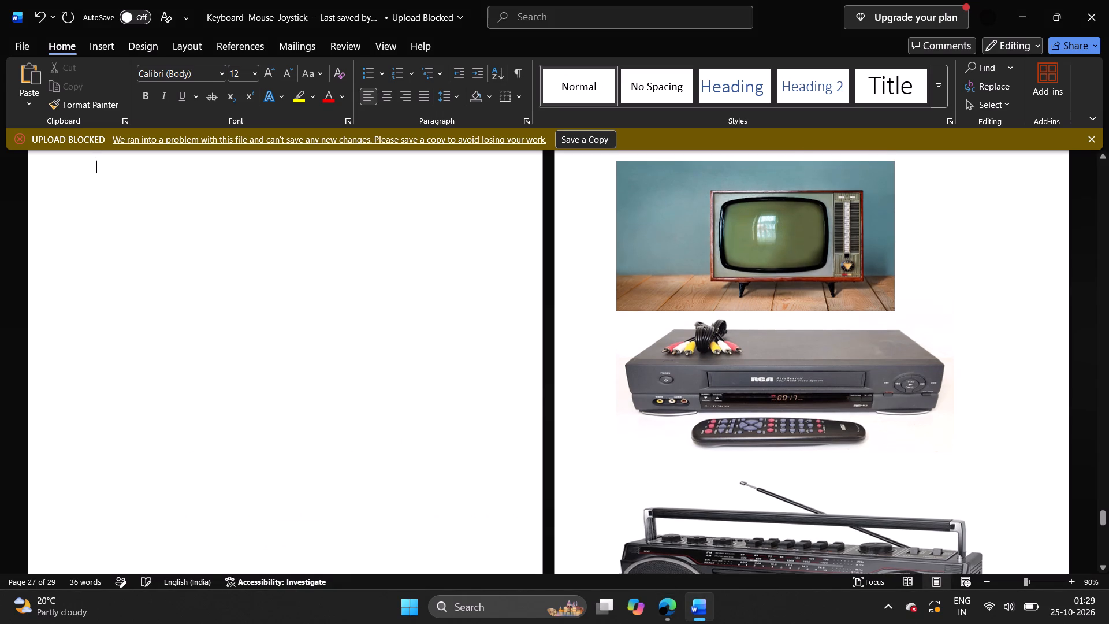
double_click(444, 398)
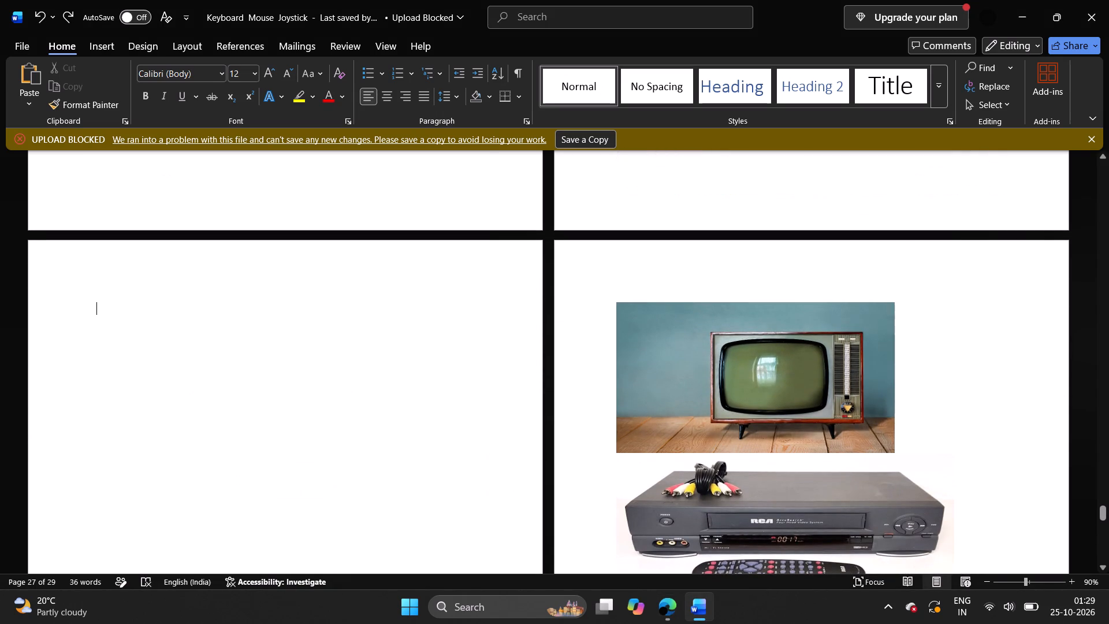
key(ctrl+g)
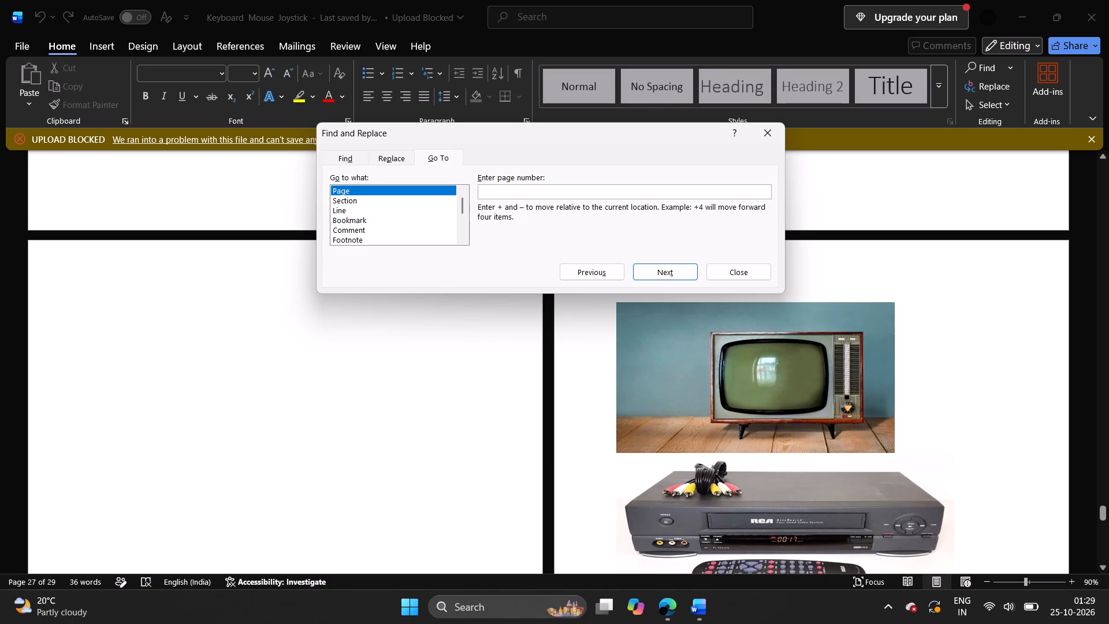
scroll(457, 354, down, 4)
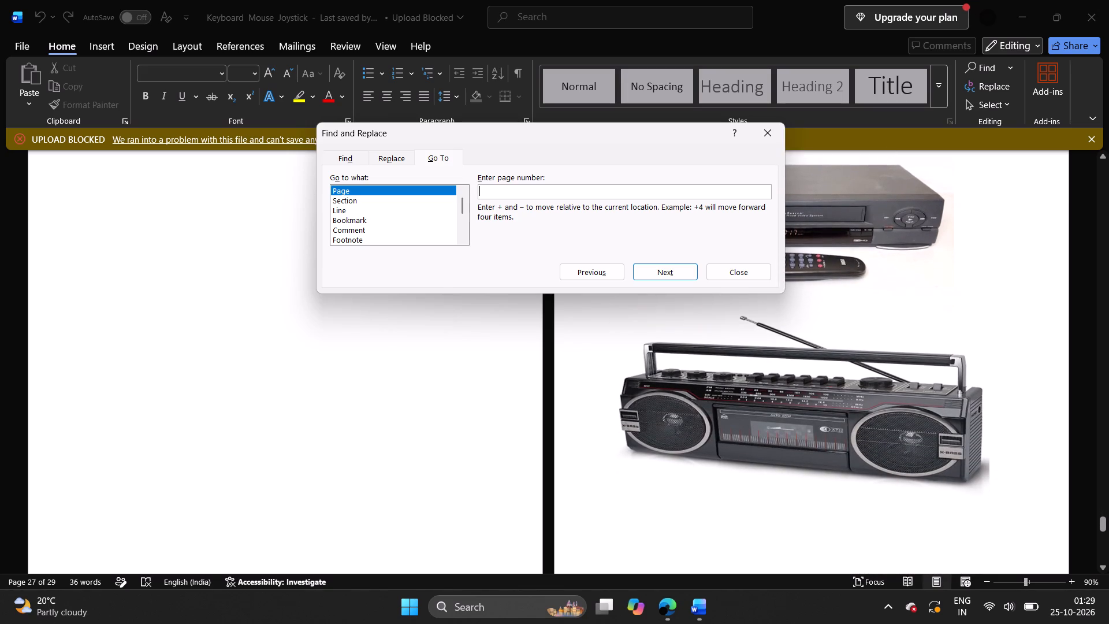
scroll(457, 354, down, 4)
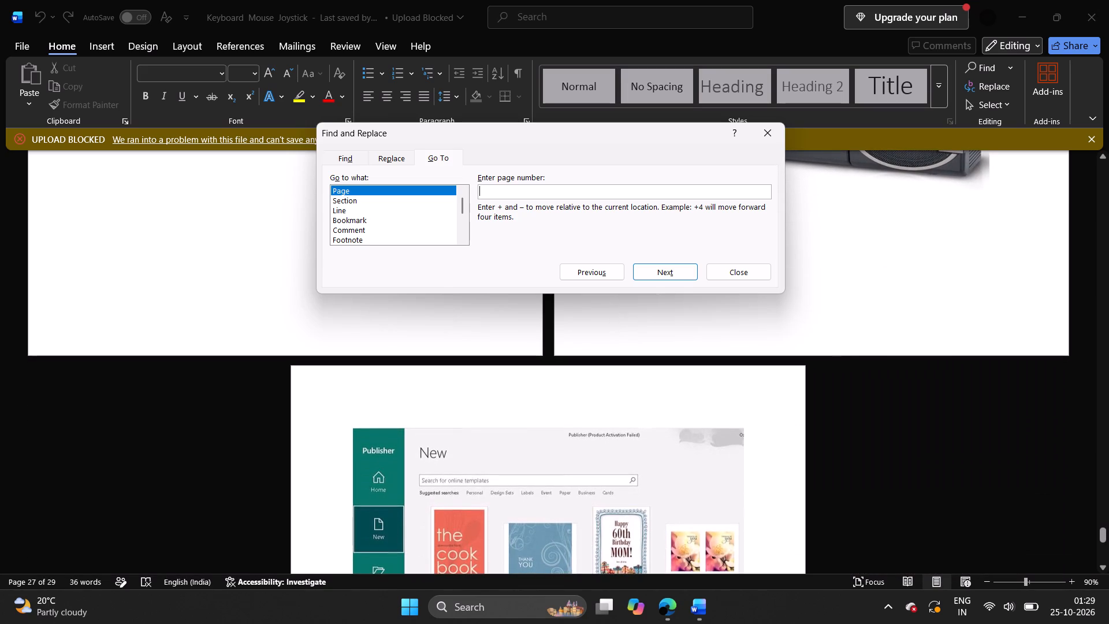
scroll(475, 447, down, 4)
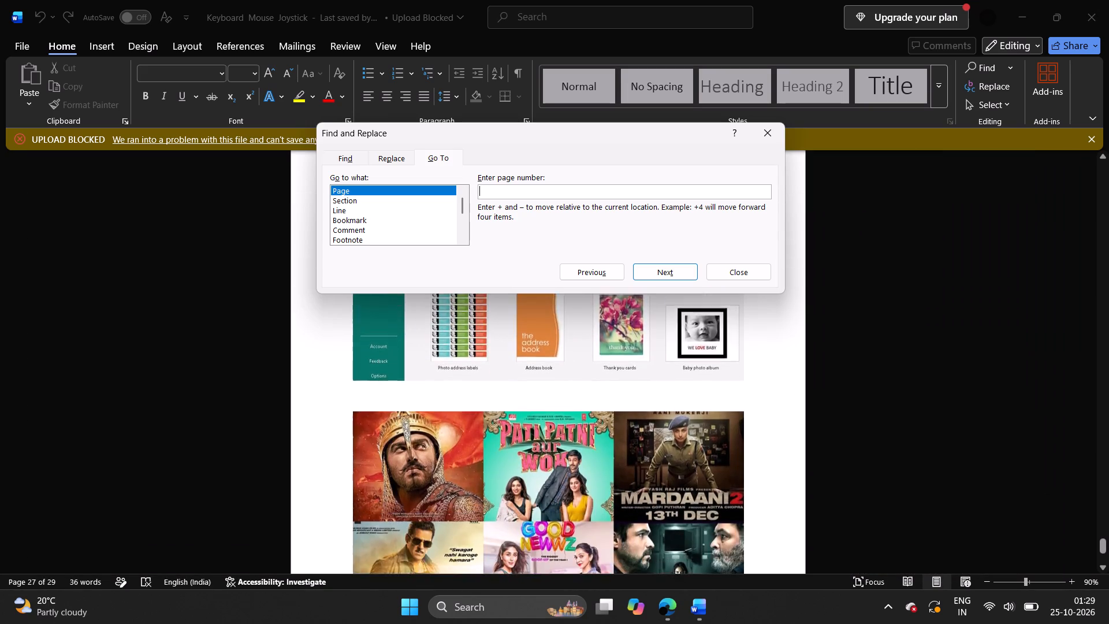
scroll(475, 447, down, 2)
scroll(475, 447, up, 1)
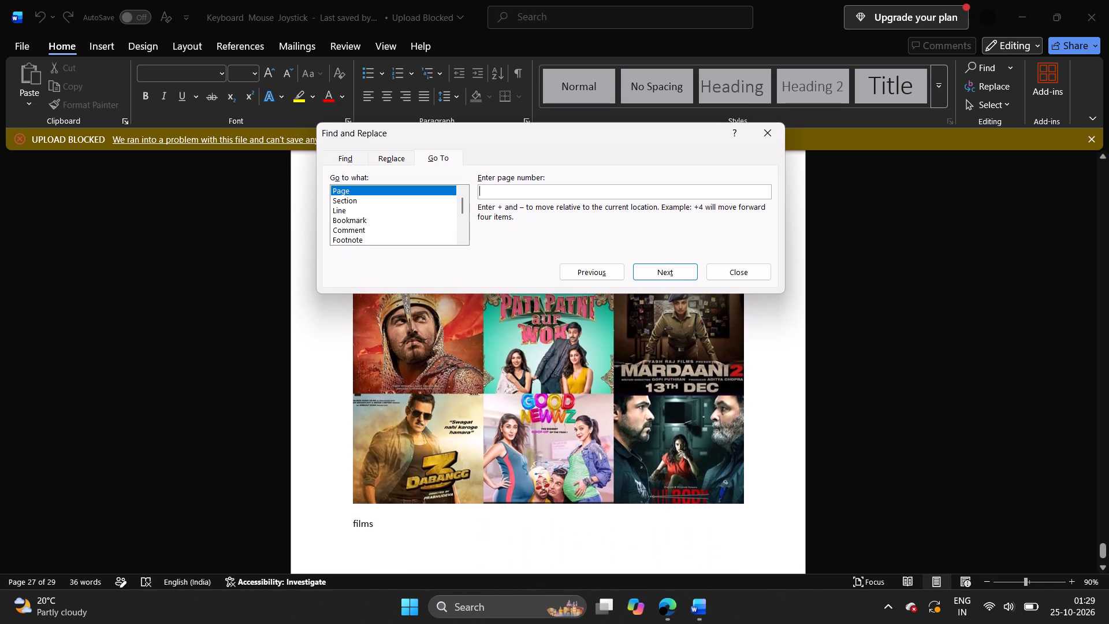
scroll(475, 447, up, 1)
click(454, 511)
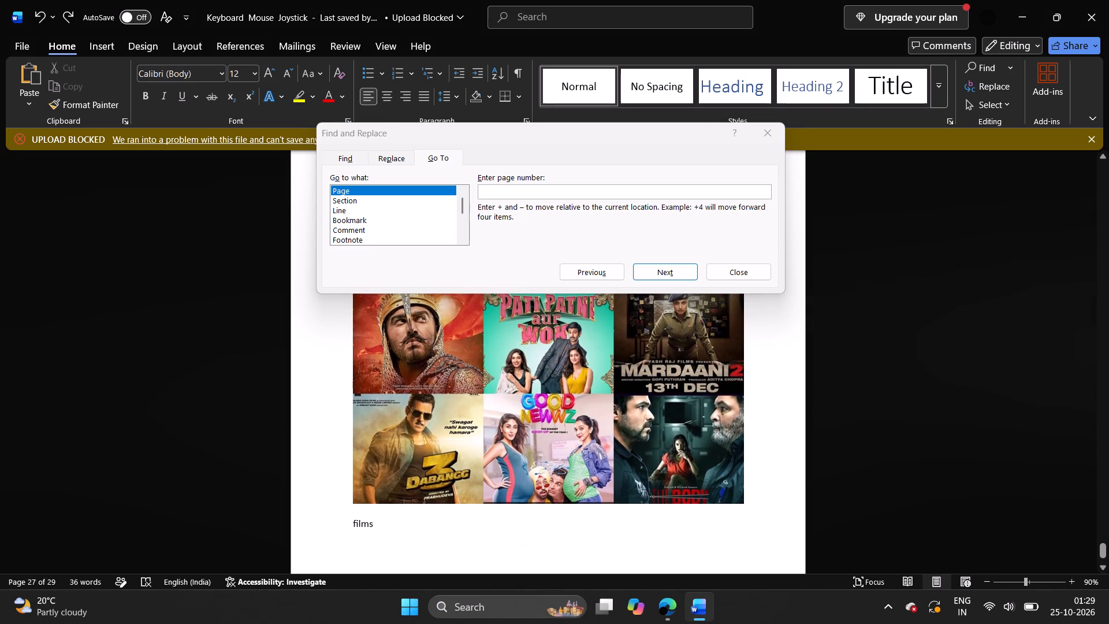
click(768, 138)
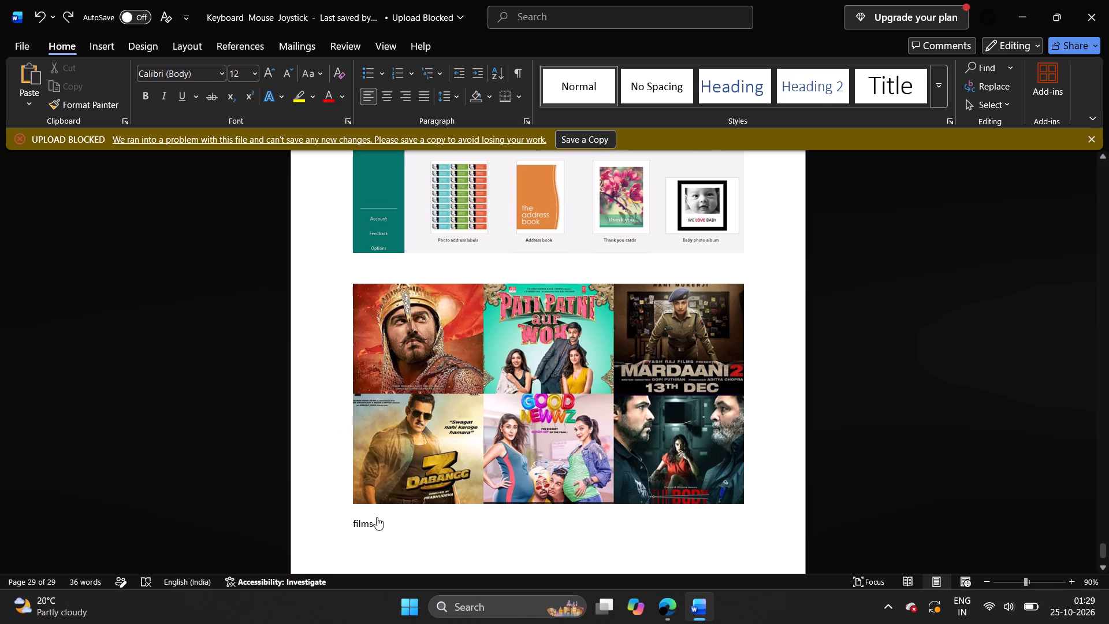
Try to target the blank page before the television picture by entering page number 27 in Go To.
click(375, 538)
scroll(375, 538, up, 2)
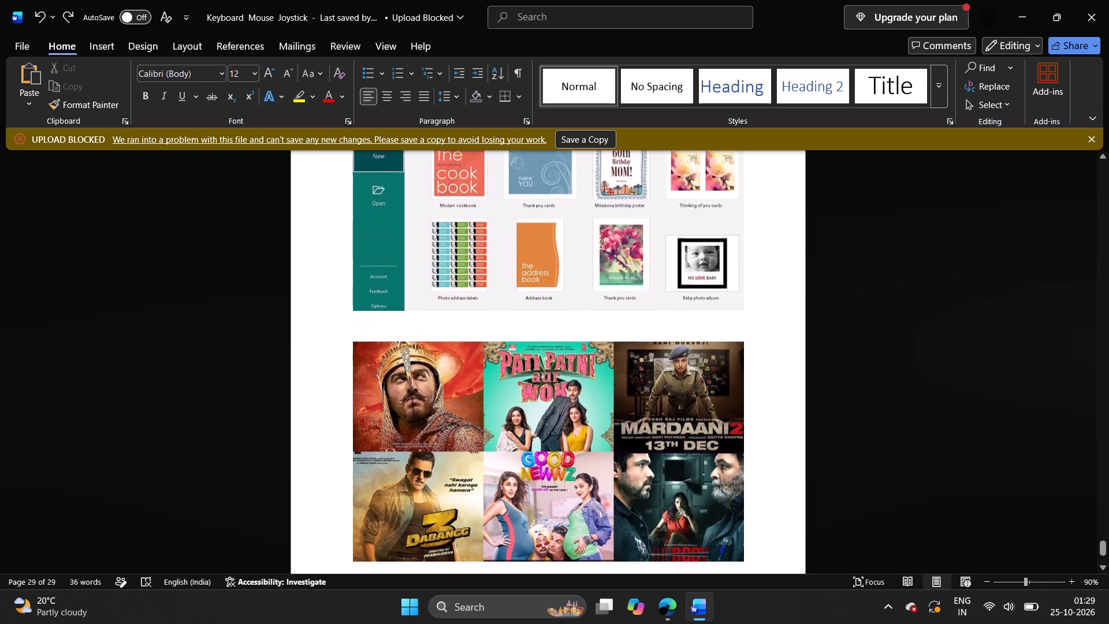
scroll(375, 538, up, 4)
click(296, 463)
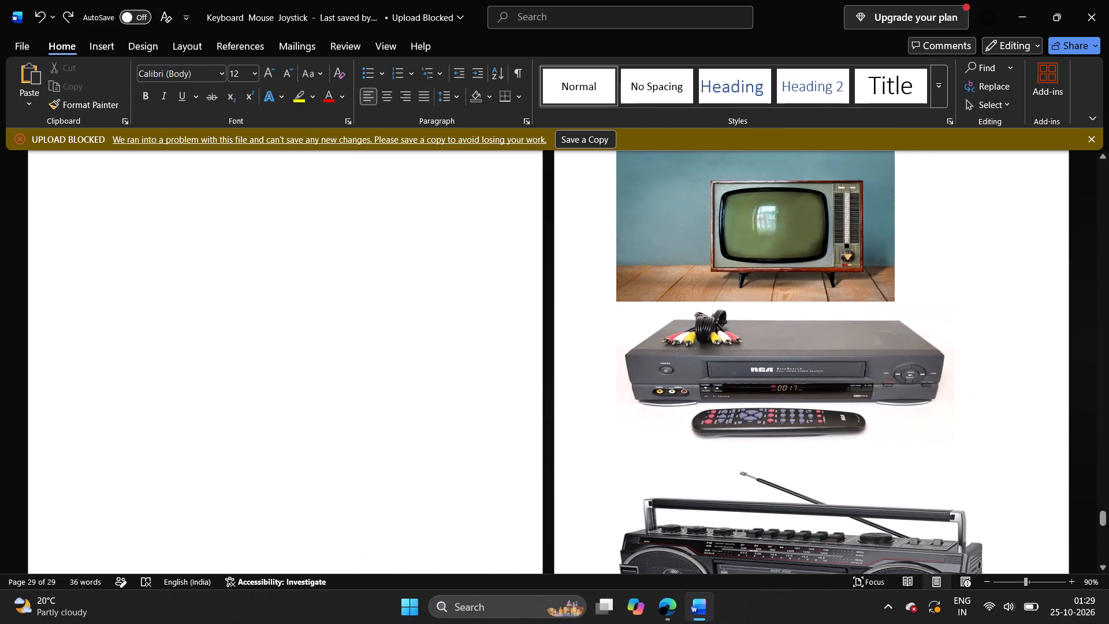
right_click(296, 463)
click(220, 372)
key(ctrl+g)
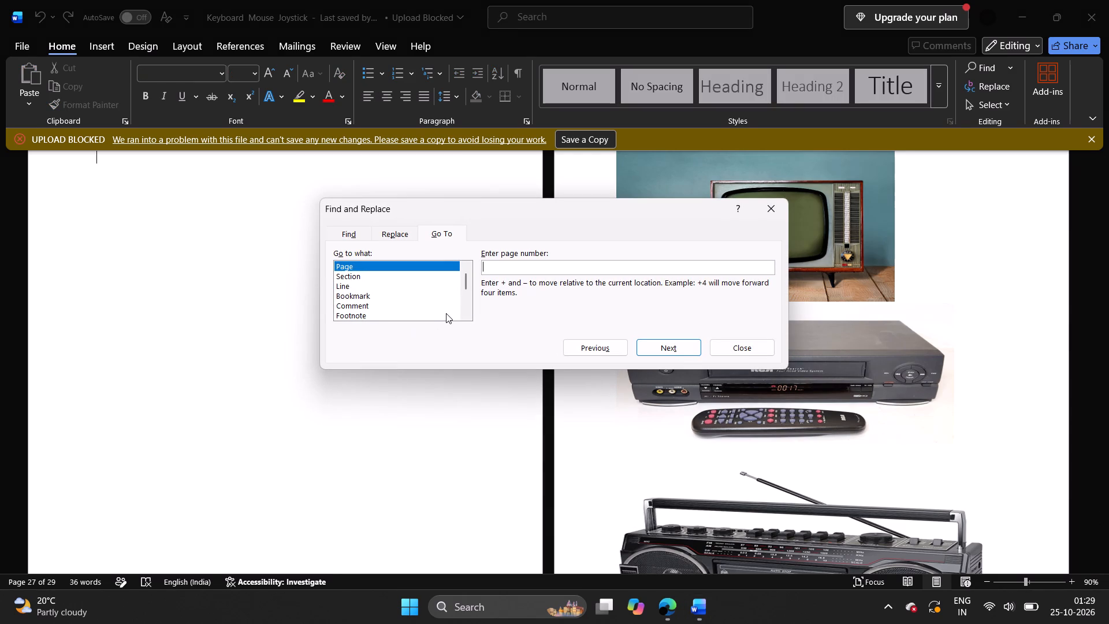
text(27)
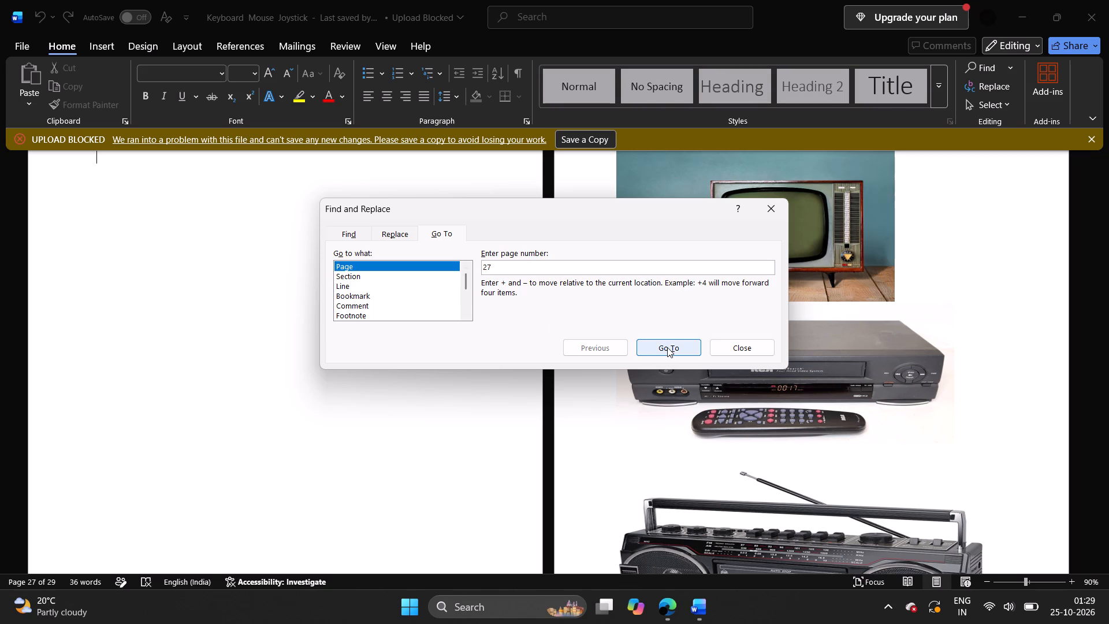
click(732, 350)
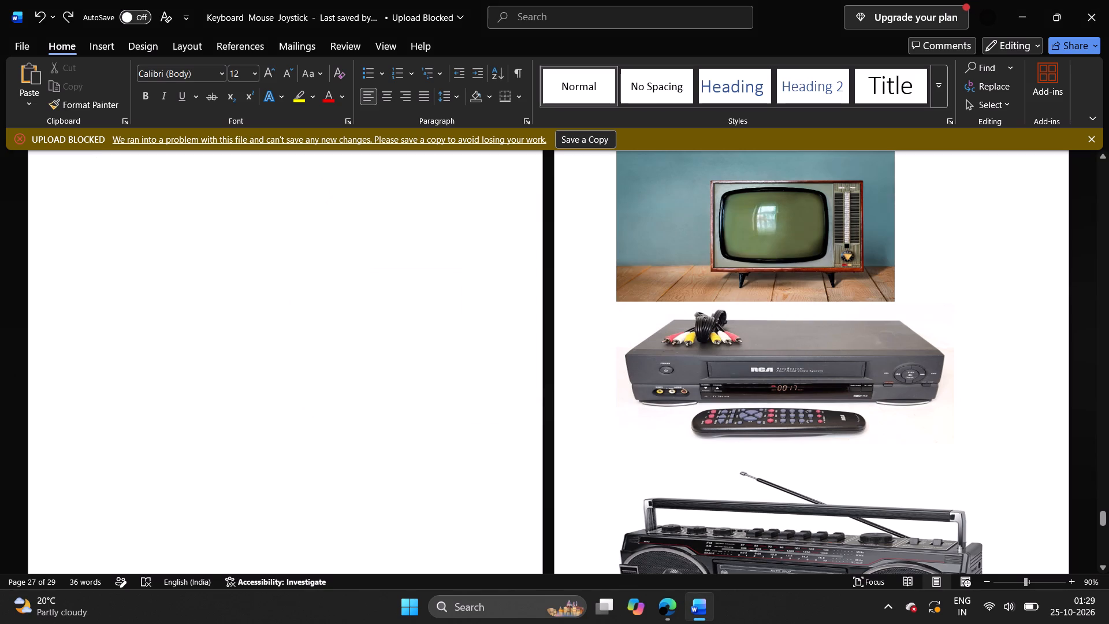
Recheck the page-deletion instructions in the Edge search results and return to Word.
click(667, 600)
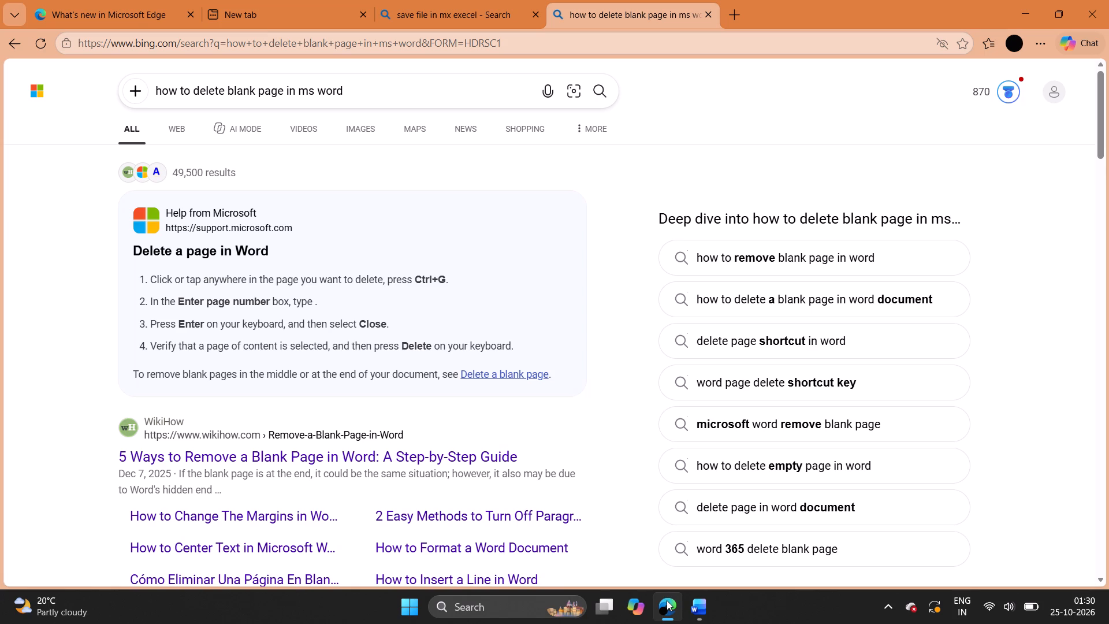
click(698, 607)
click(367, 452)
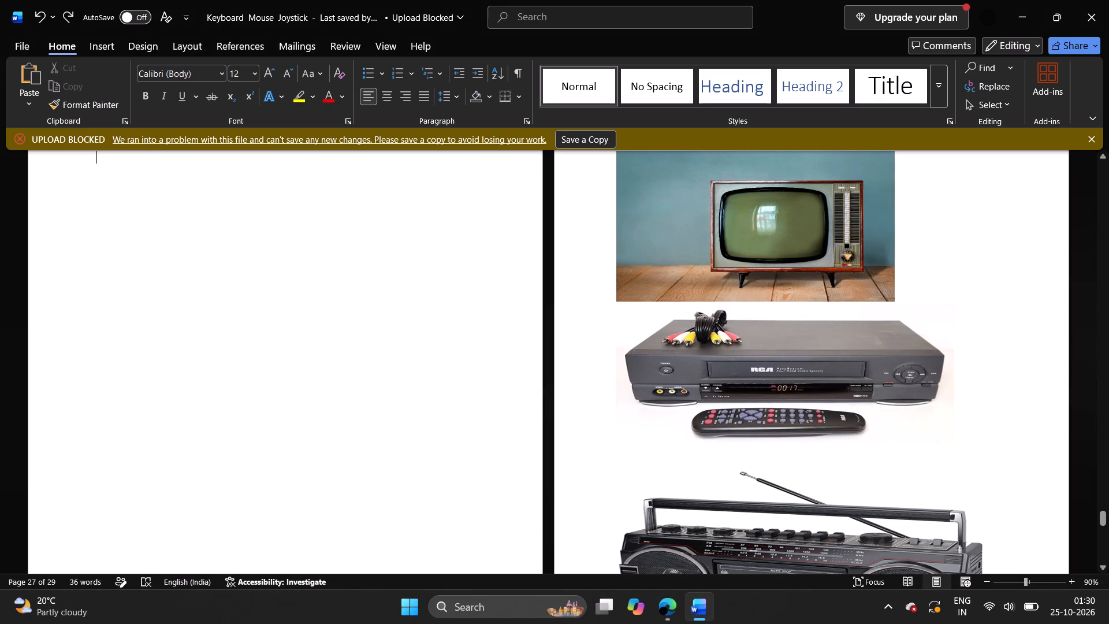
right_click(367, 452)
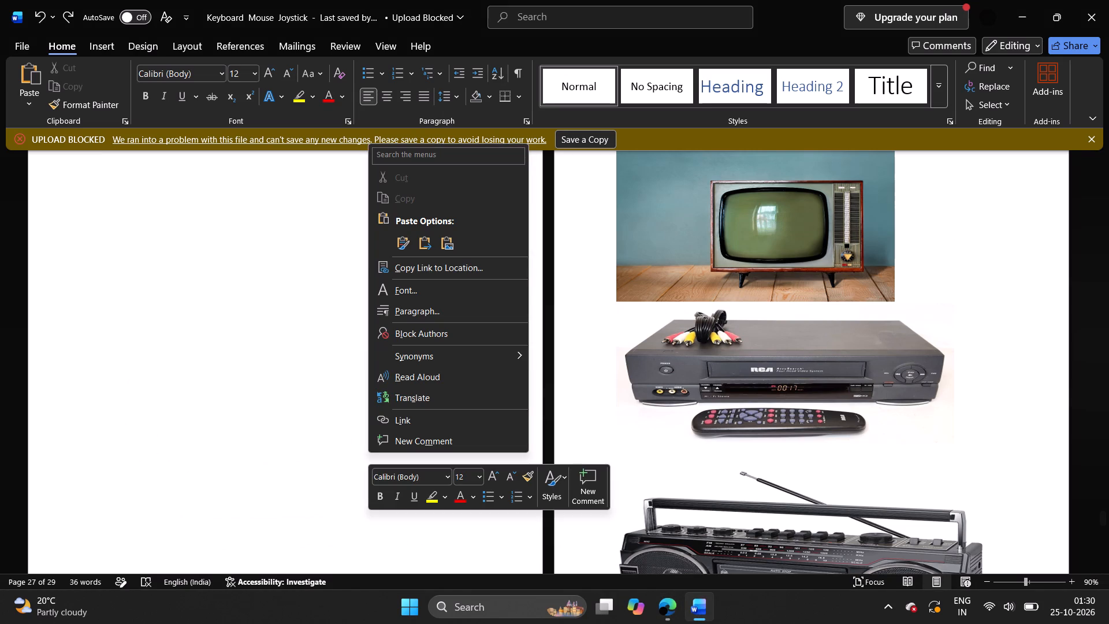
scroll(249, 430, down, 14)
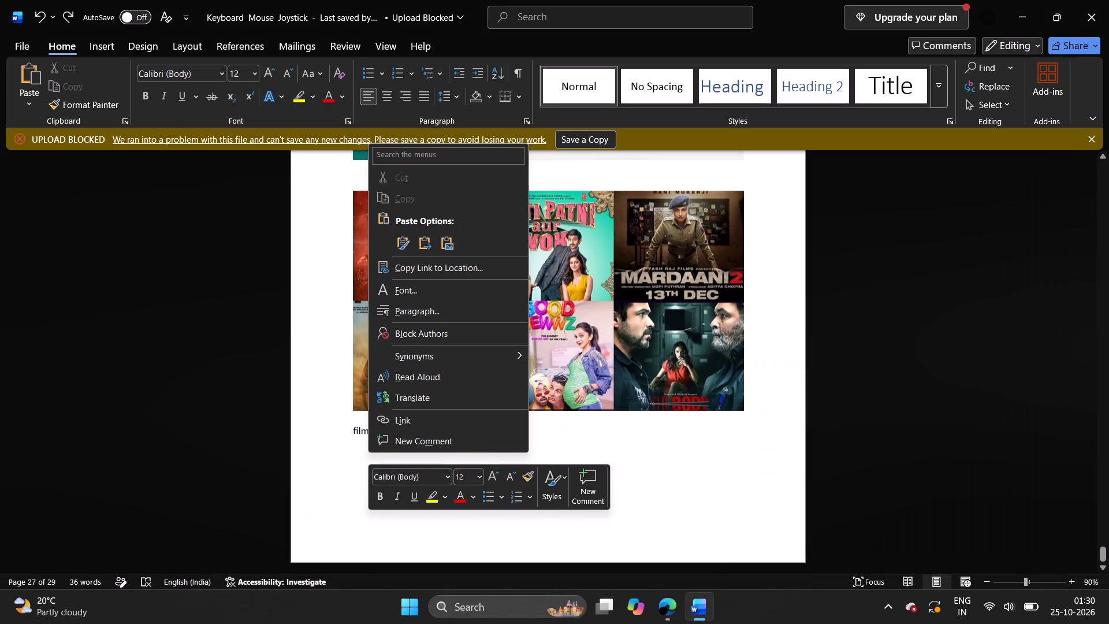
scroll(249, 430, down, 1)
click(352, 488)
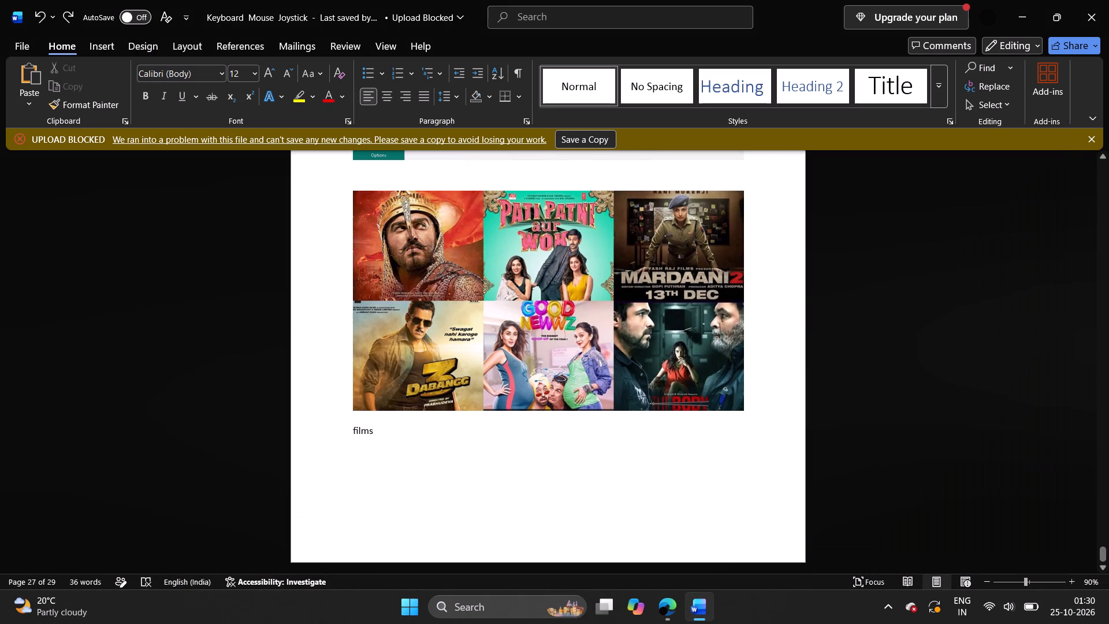
Insert a blank page after the "films" caption.
click(384, 448)
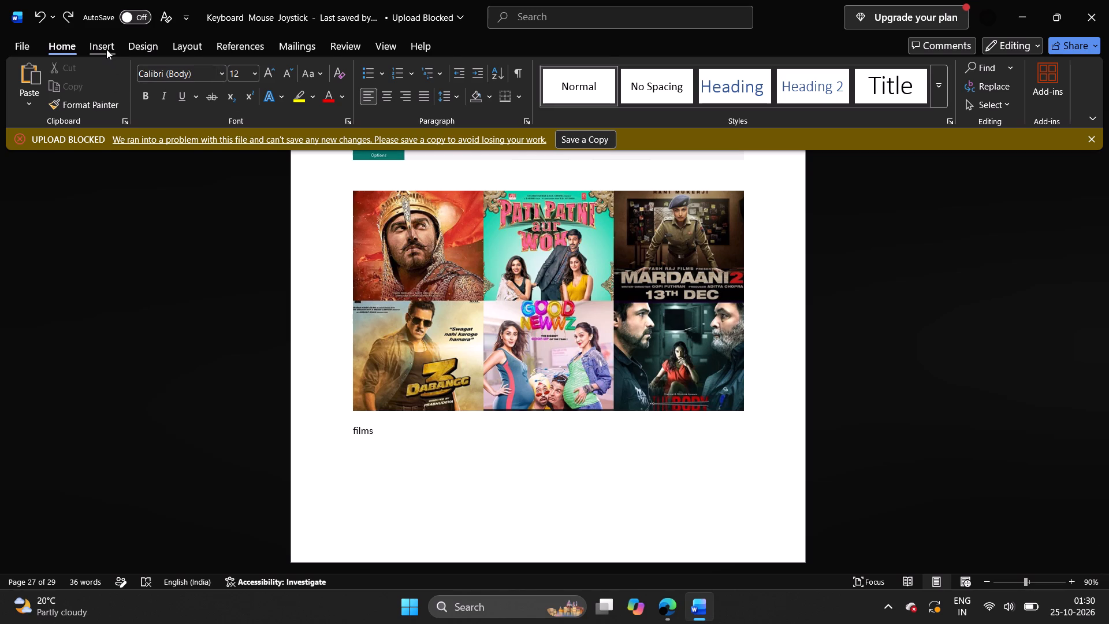
click(106, 49)
click(70, 87)
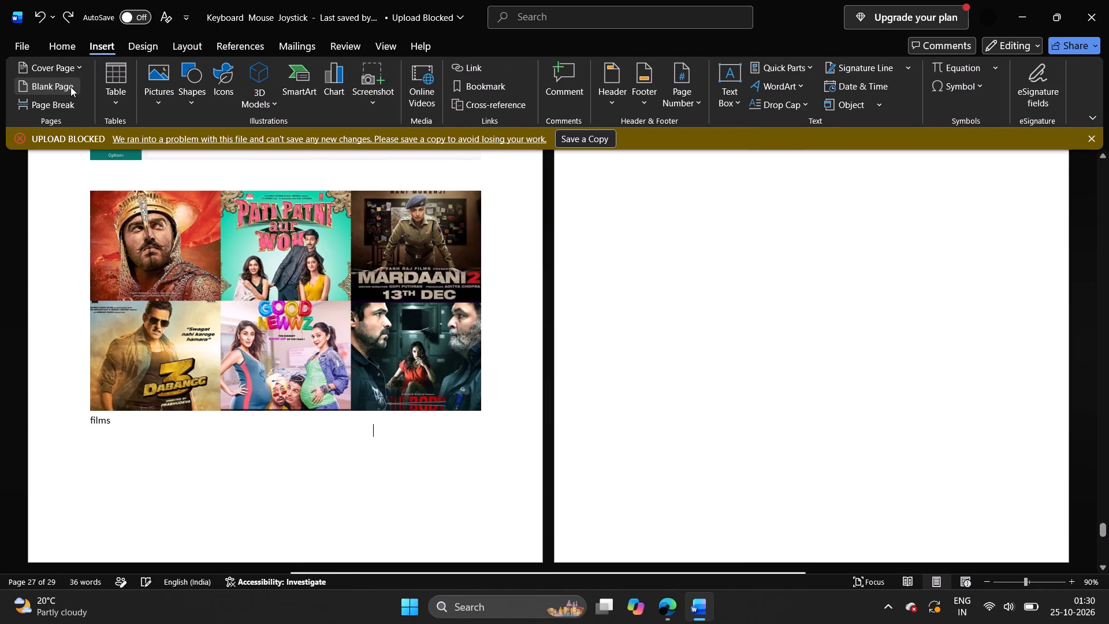
Use Go To to jump to page 31 of the document.
right_click(628, 272)
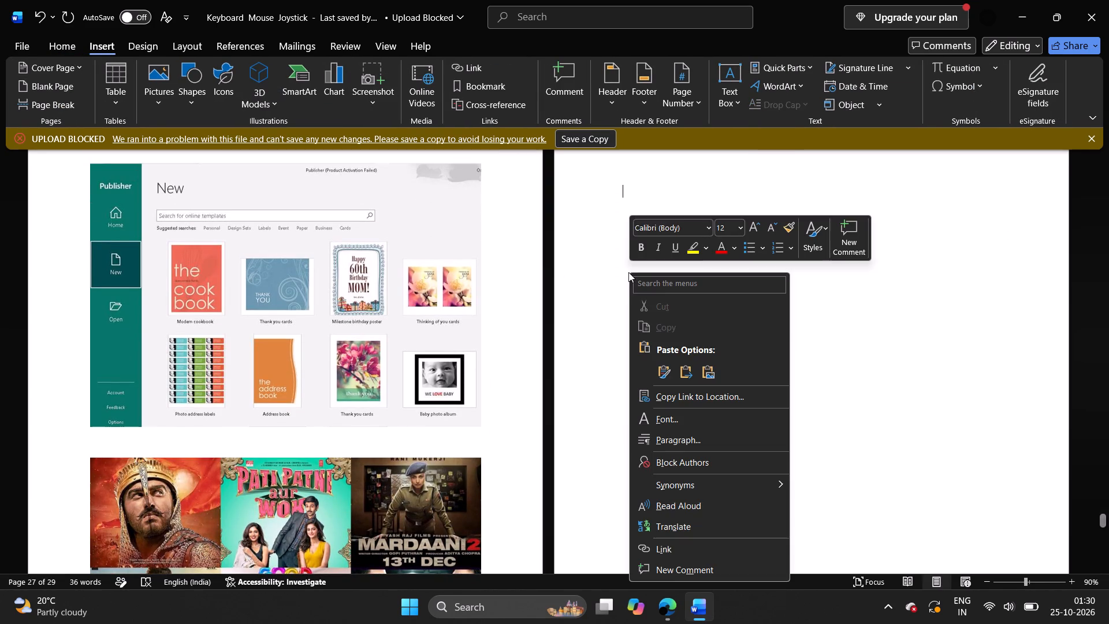
click(628, 272)
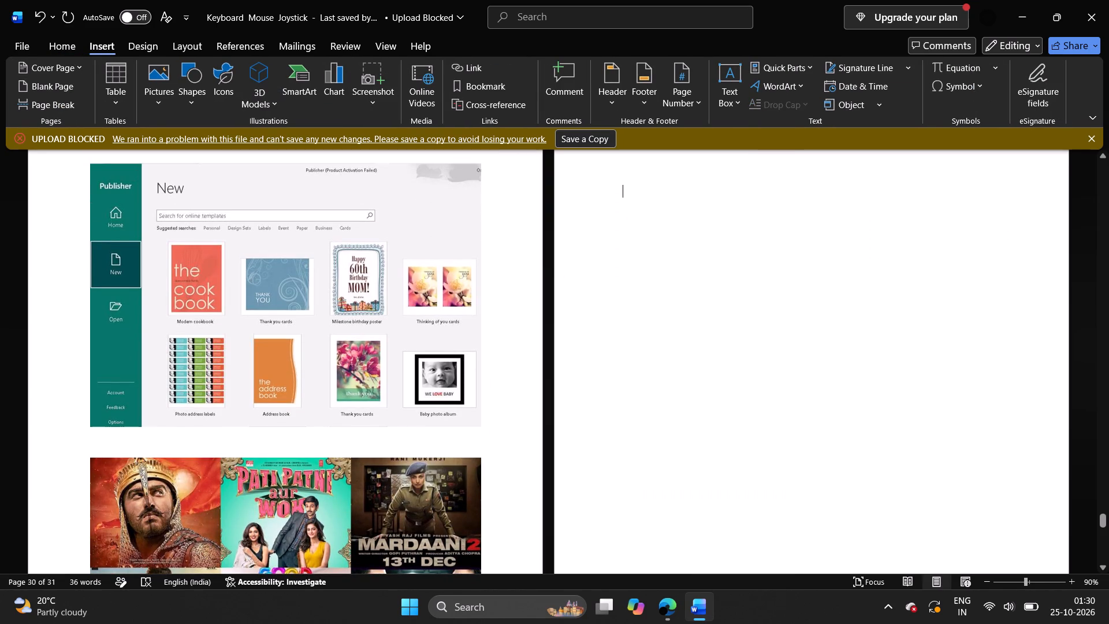
key(ctrl+g)
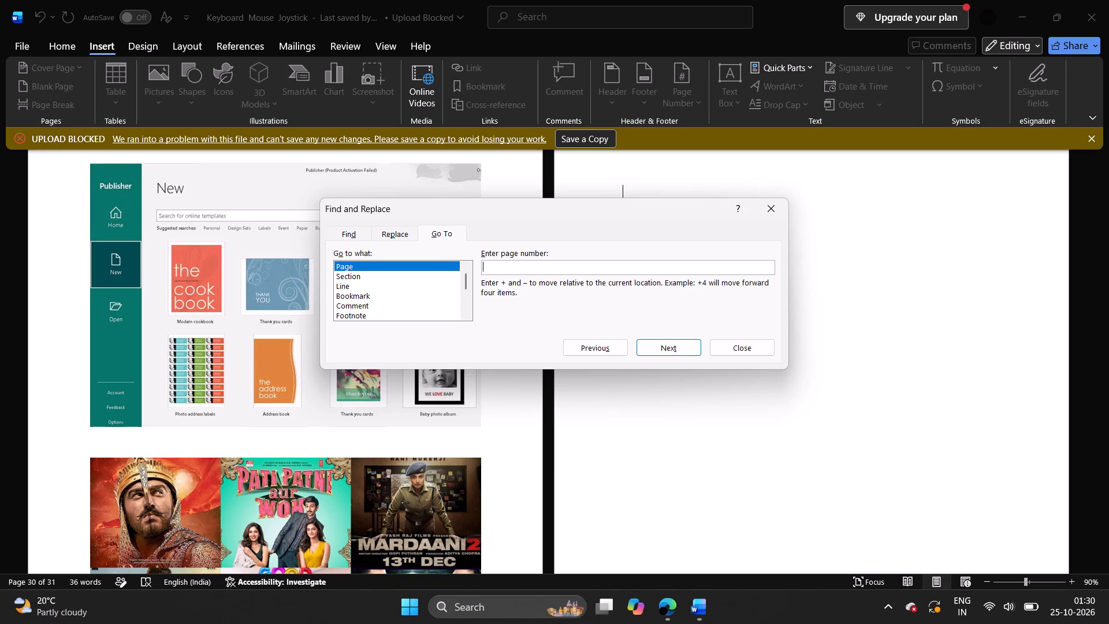
scroll(628, 272, down, 1)
text(31)
click(682, 348)
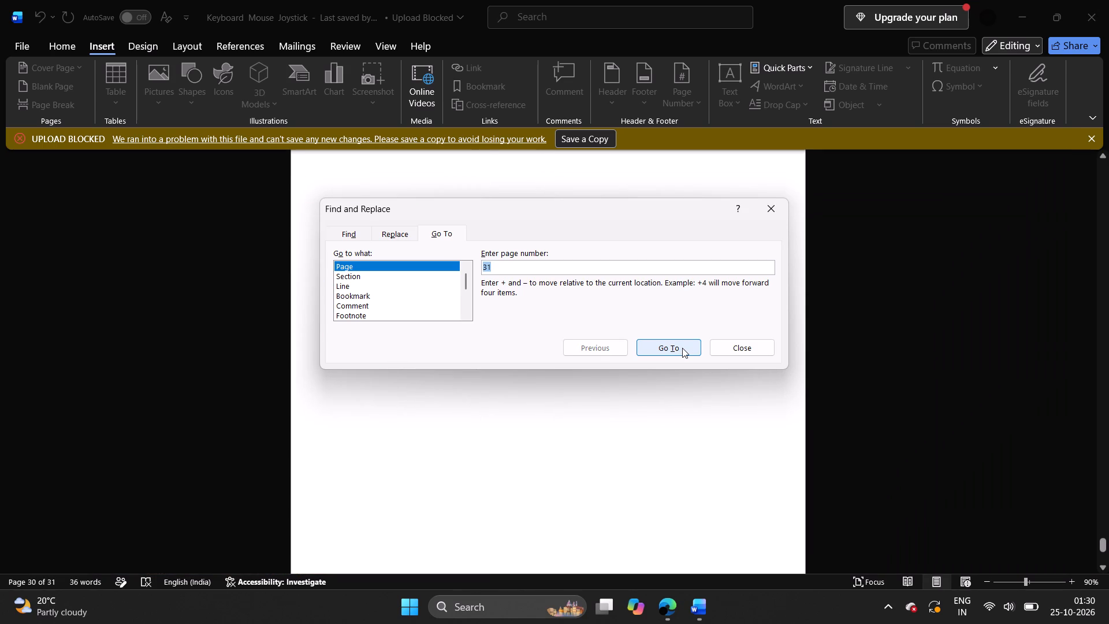
scroll(682, 348, up, 7)
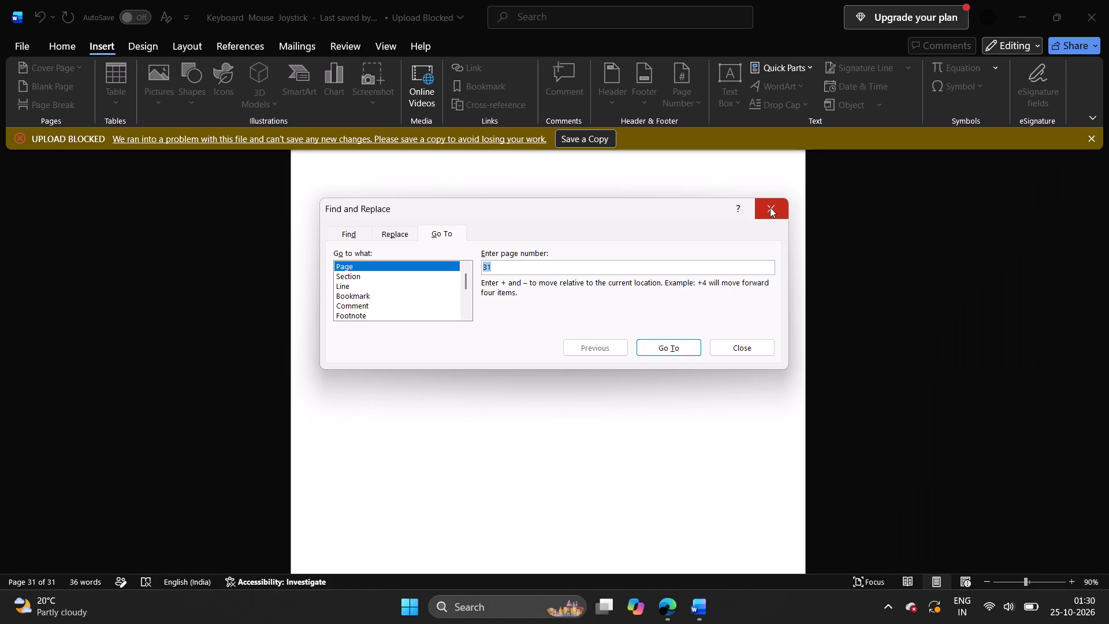
Close Go To and look through the document's last pages for blank ones.
click(770, 207)
scroll(706, 222, up, 4)
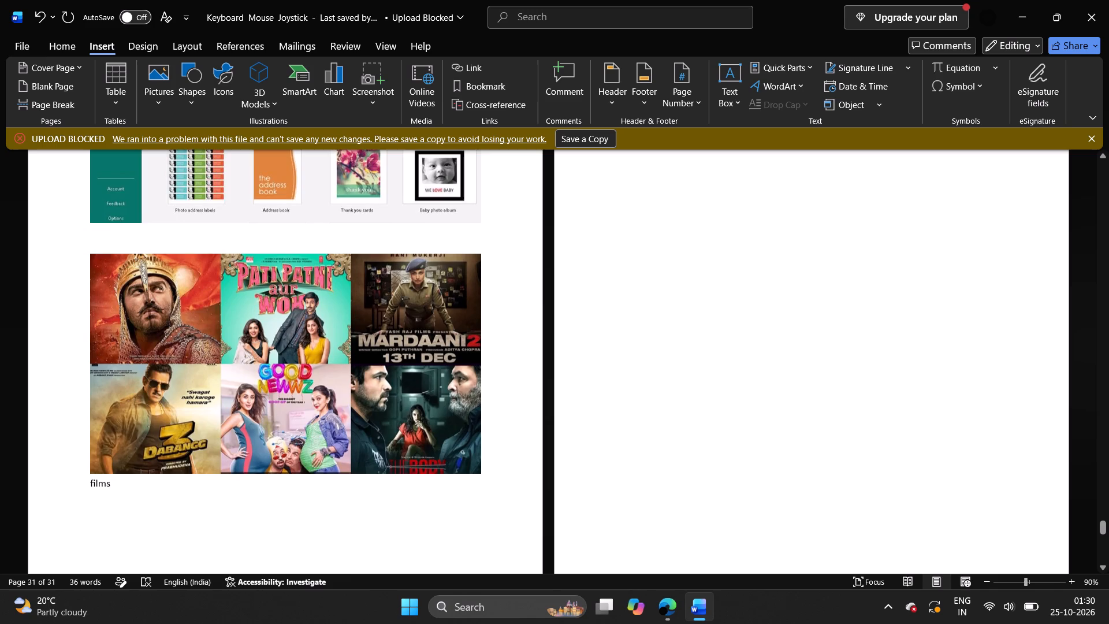
scroll(706, 222, up, 6)
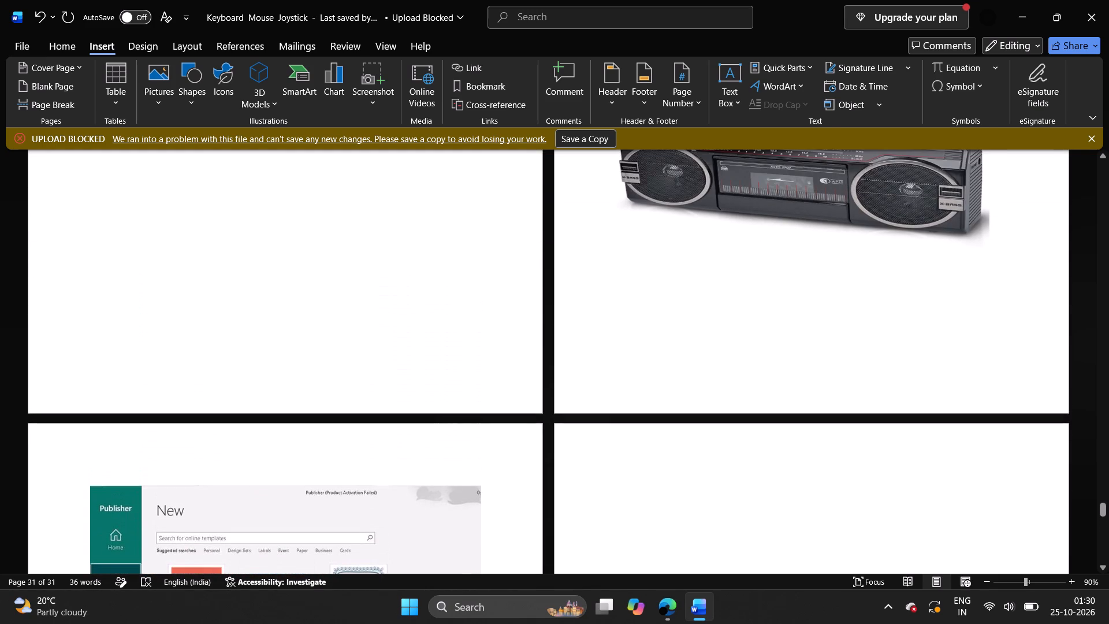
scroll(706, 222, up, 3)
scroll(706, 222, down, 1)
scroll(706, 222, up, 3)
scroll(706, 222, down, 3)
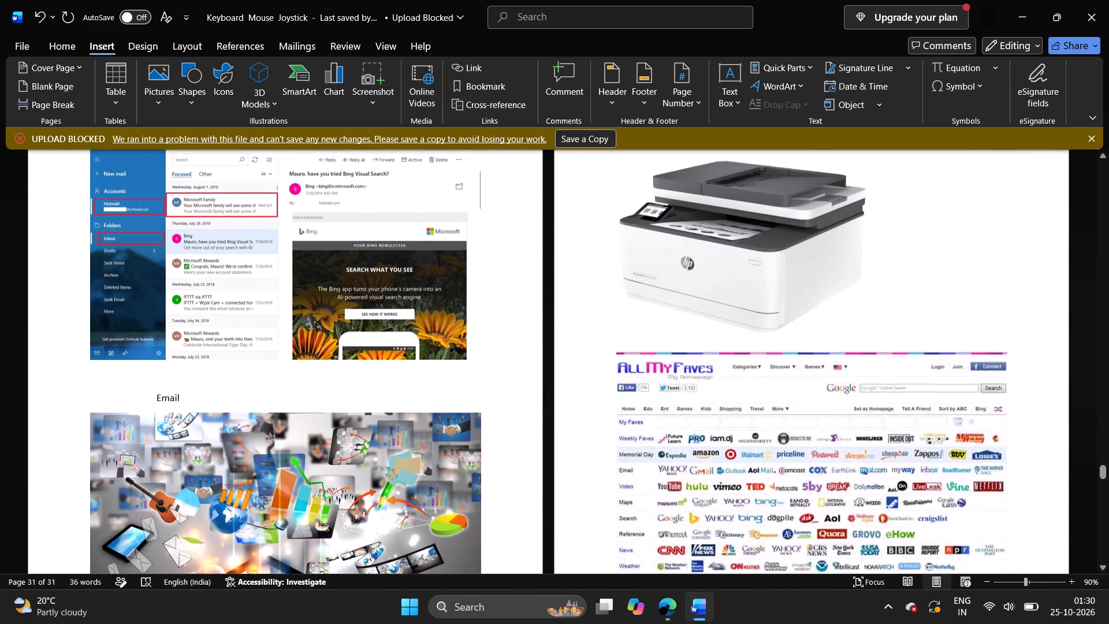
scroll(706, 222, down, 6)
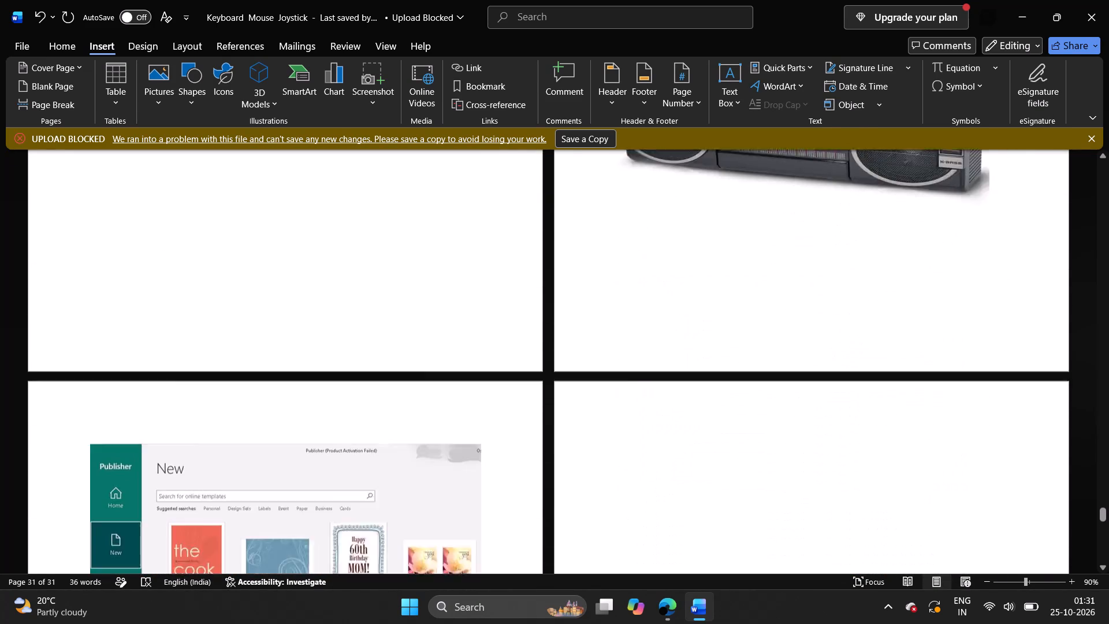
scroll(706, 222, down, 5)
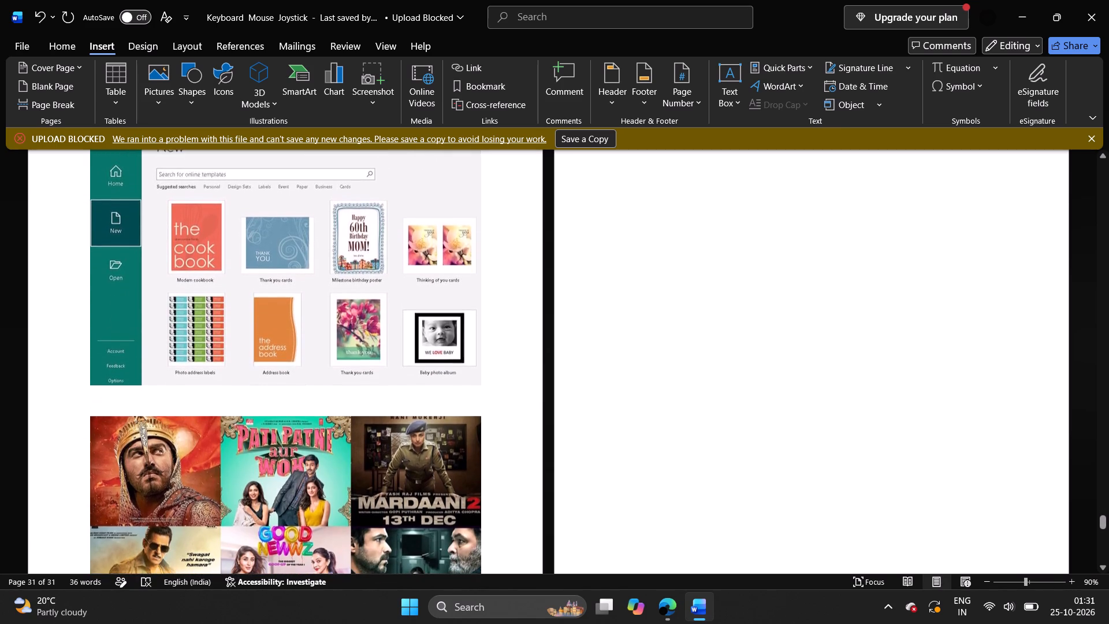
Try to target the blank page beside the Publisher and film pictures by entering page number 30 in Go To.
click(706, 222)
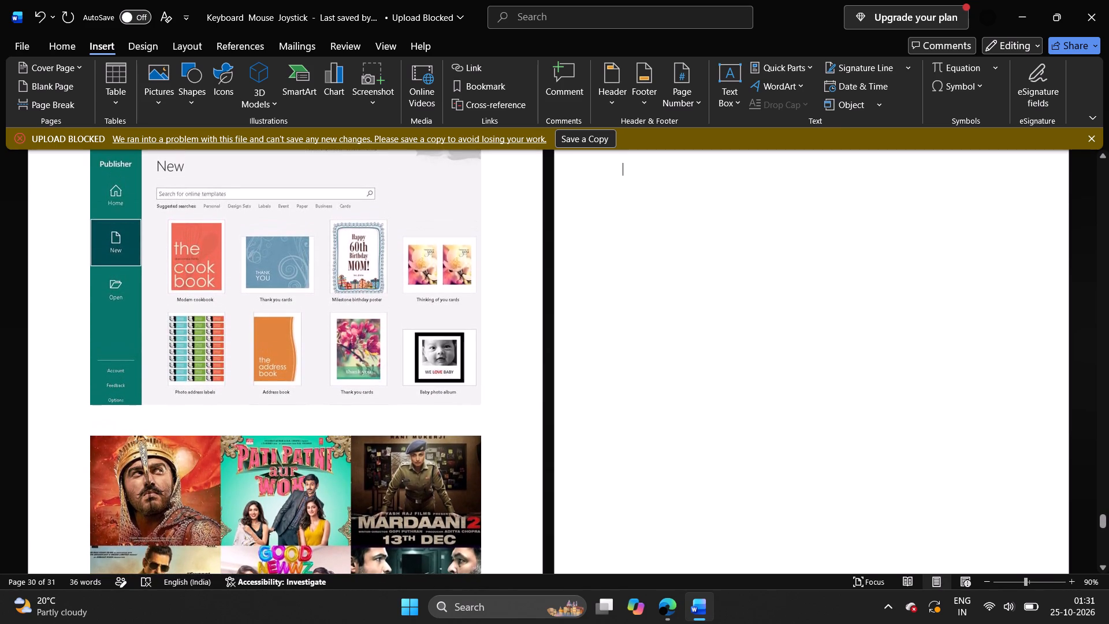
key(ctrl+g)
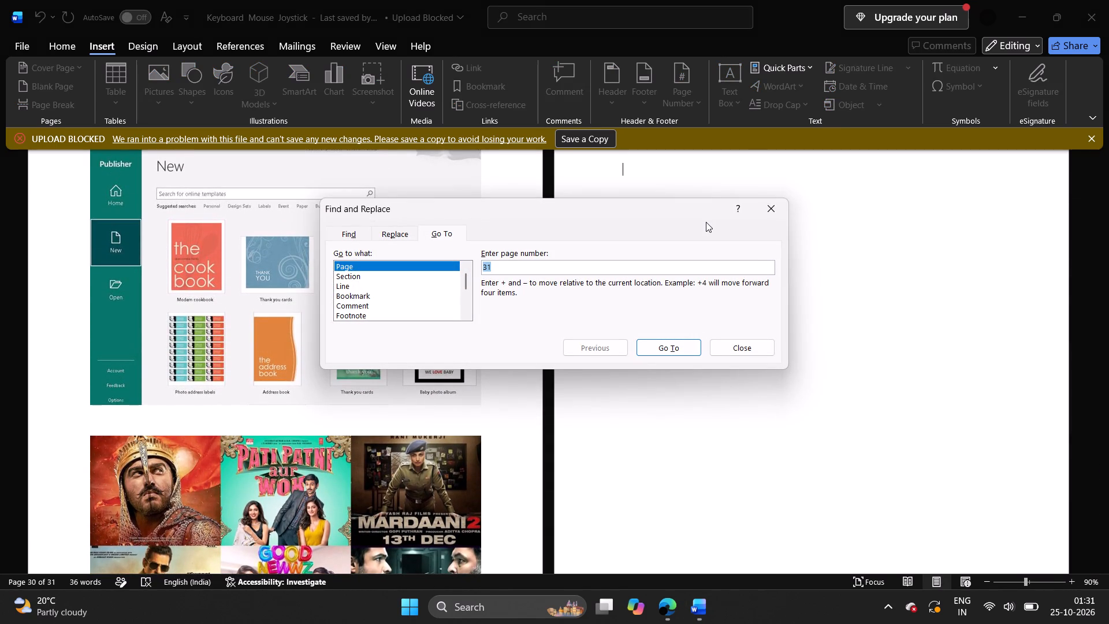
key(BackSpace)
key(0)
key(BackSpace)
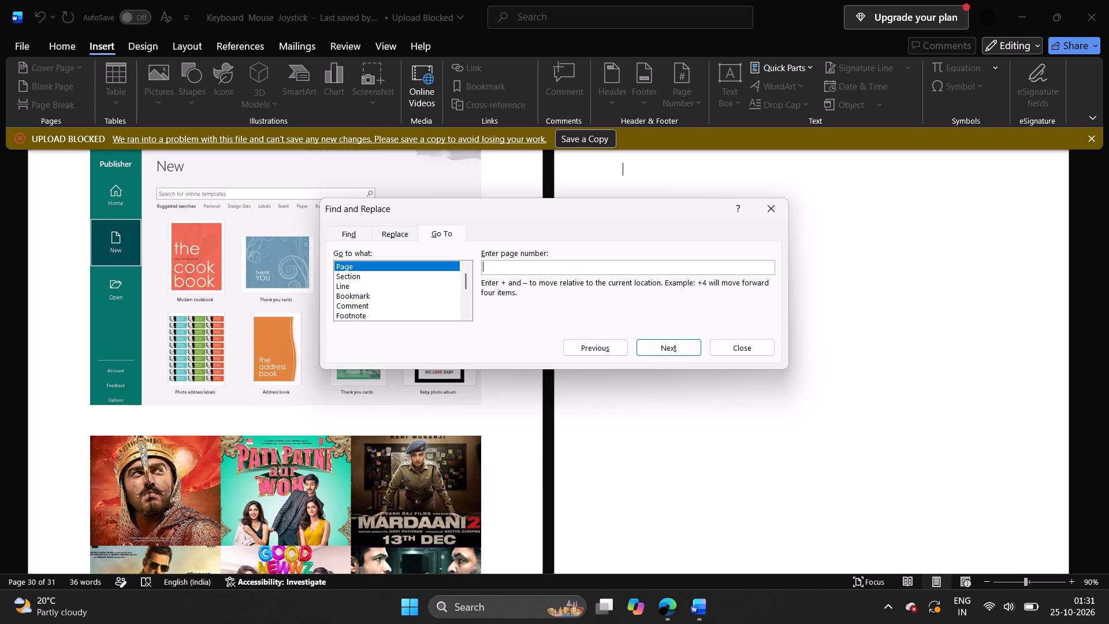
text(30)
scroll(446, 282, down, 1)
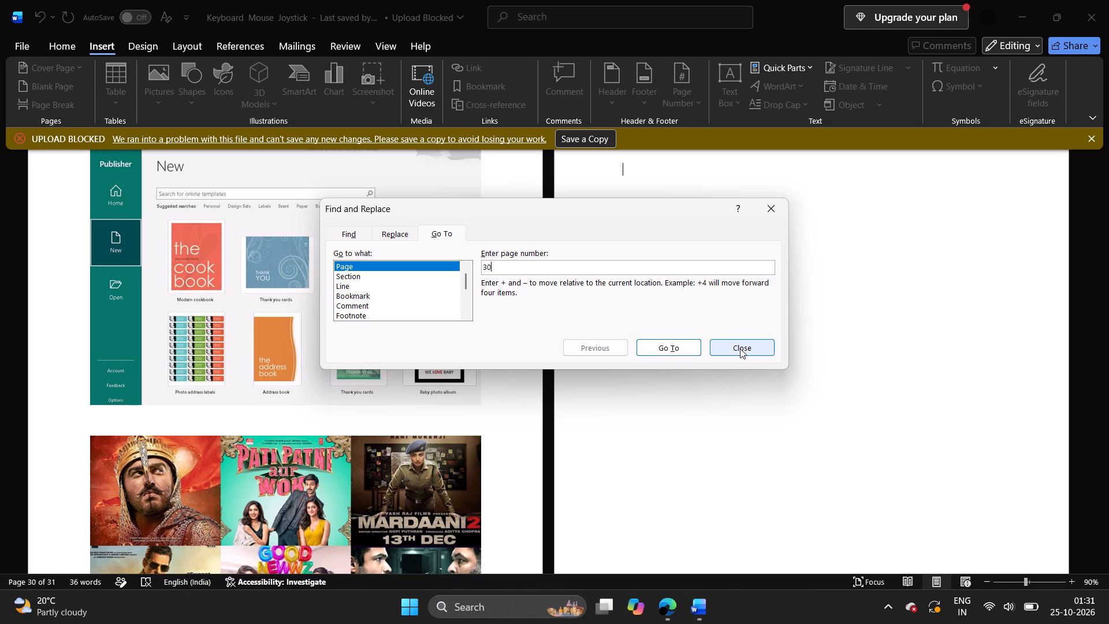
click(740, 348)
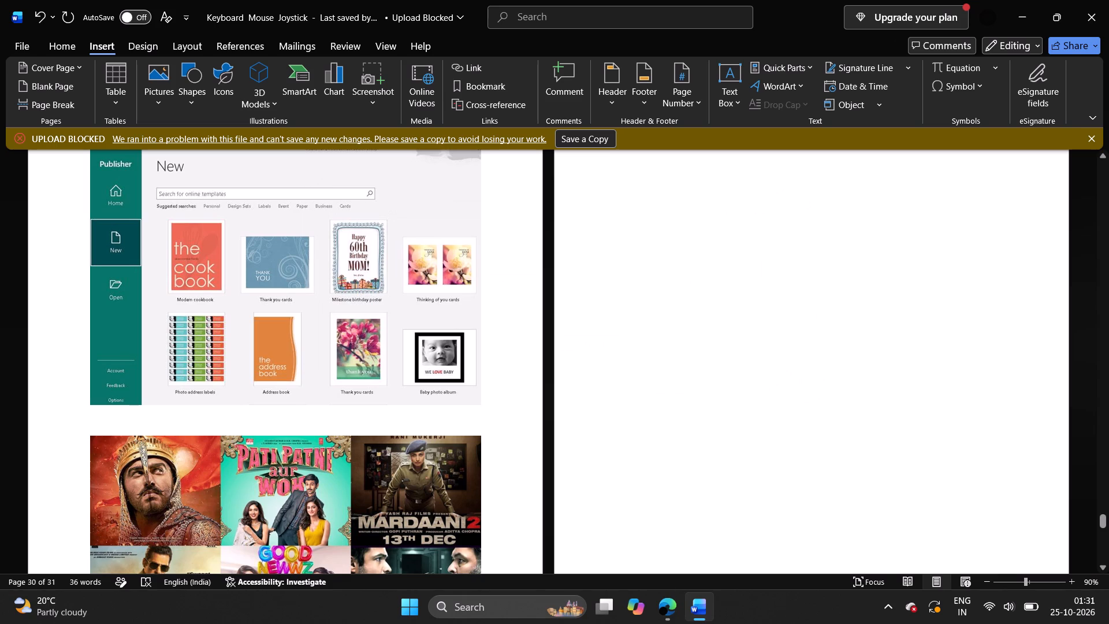
Switch to Edge to recheck the search results on deleting a blank page, and return to Word.
click(660, 607)
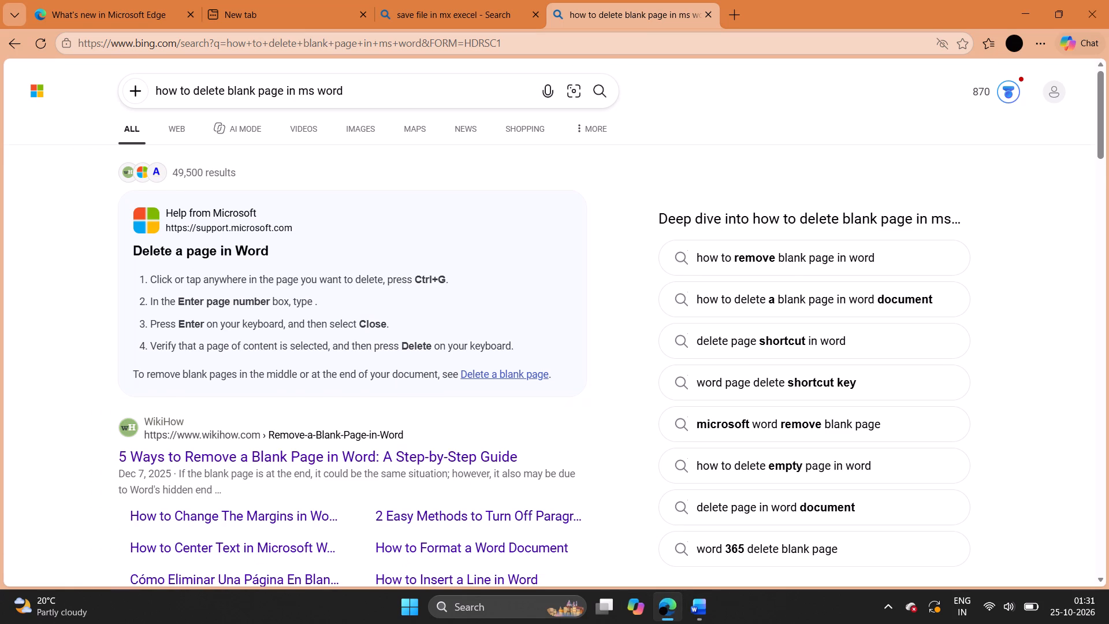
scroll(387, 368, down, 2)
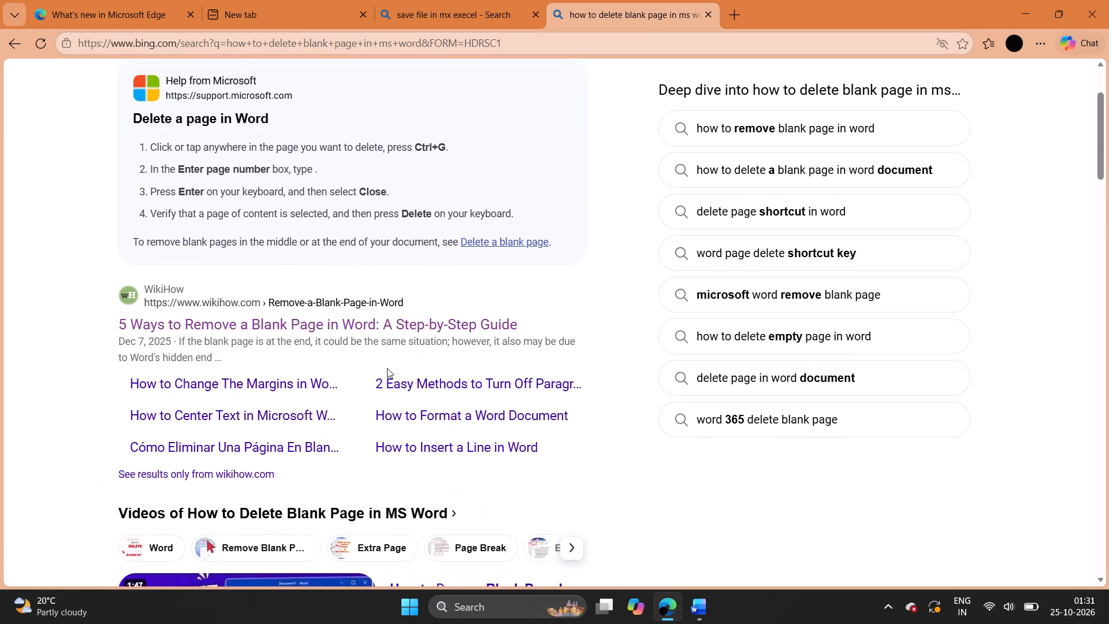
scroll(387, 368, down, 2)
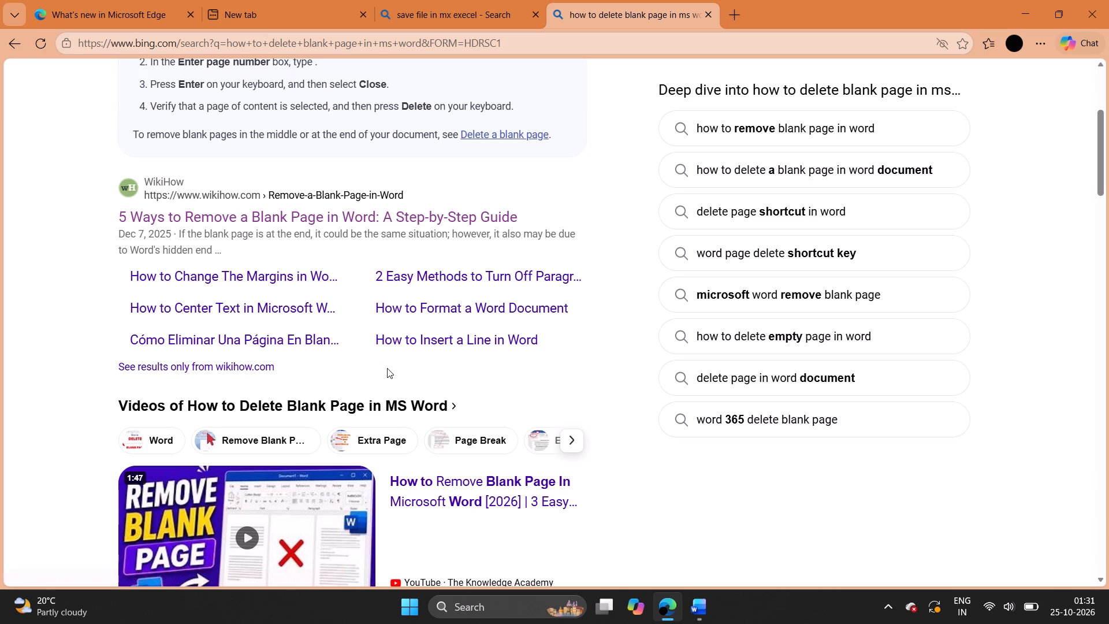
click(687, 599)
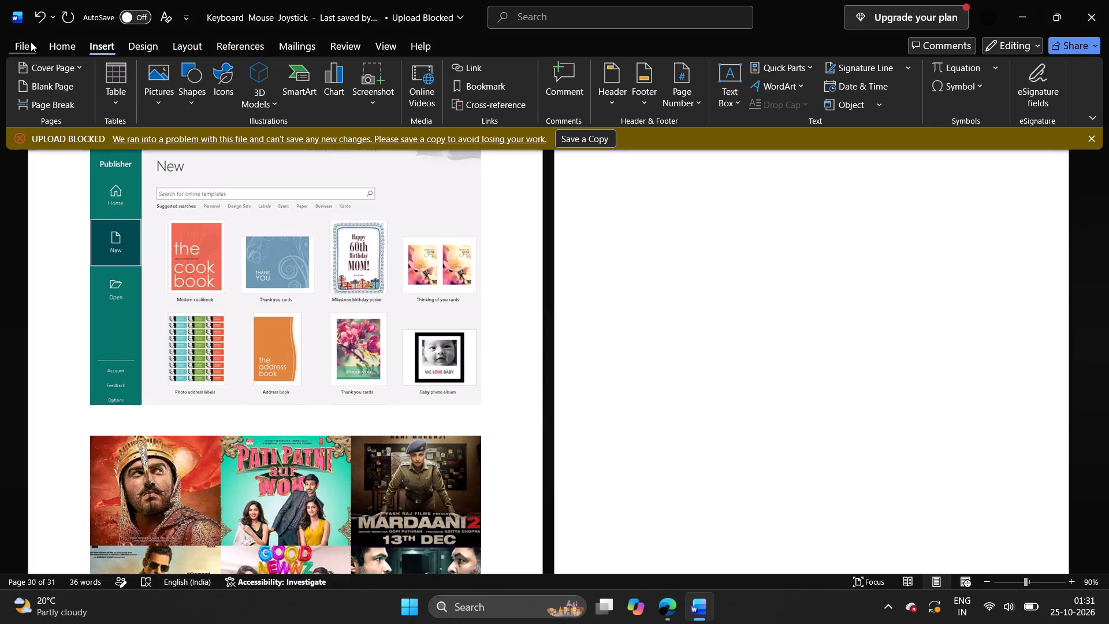
Save the Keyboard Mouse Joystick document under its existing name.
click(28, 43)
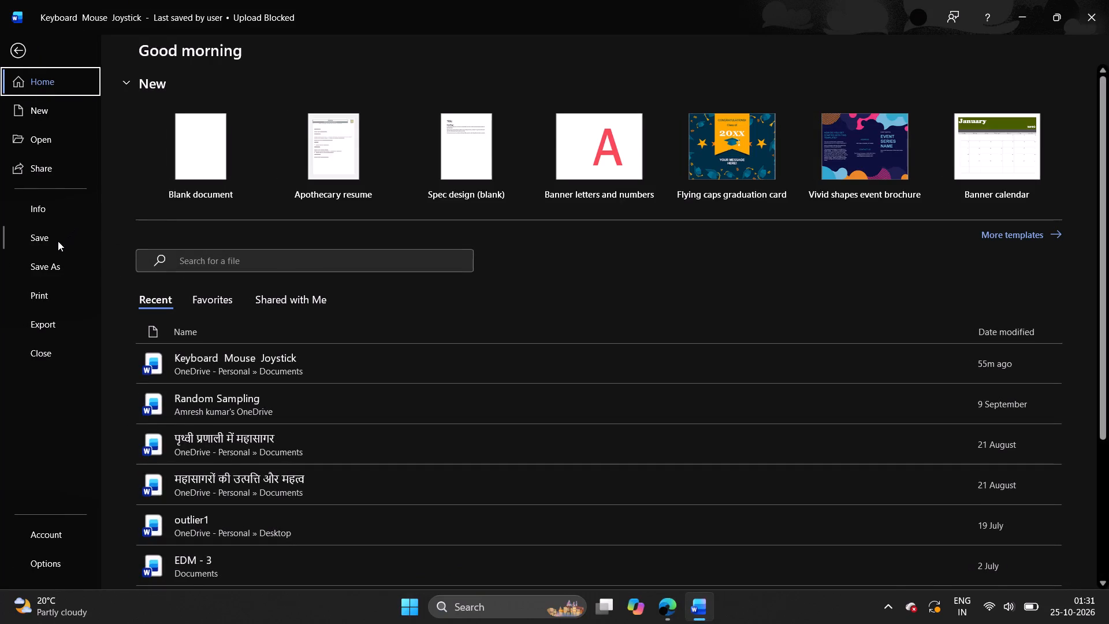
click(50, 268)
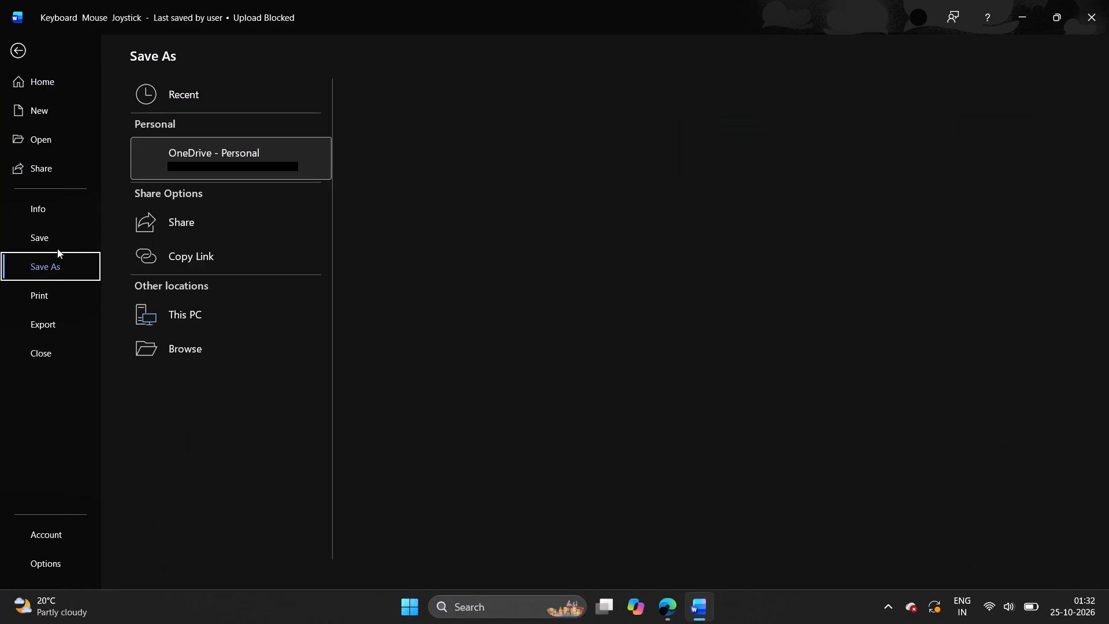
click(48, 237)
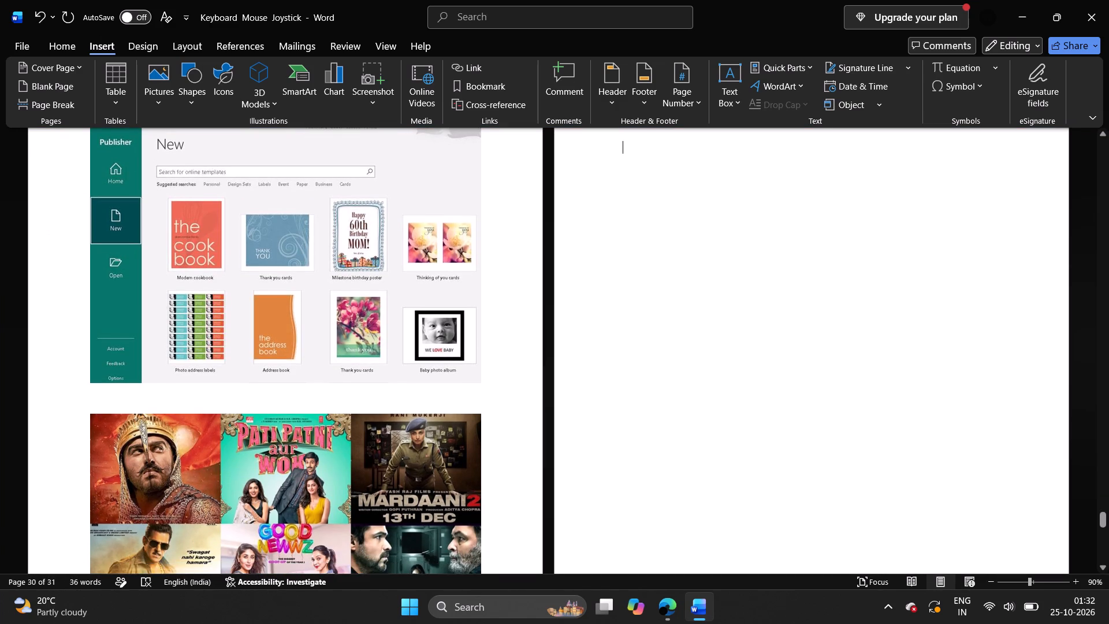
Look through the recent files and open the Keyboard Mouse Joystick document from there.
click(22, 46)
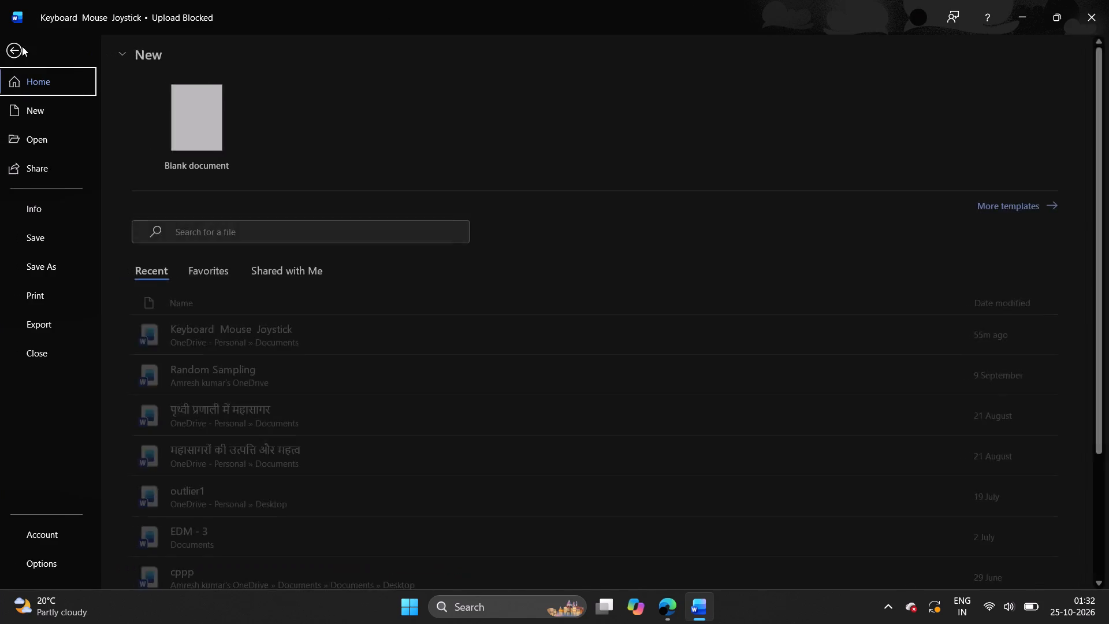
scroll(325, 437, down, 3)
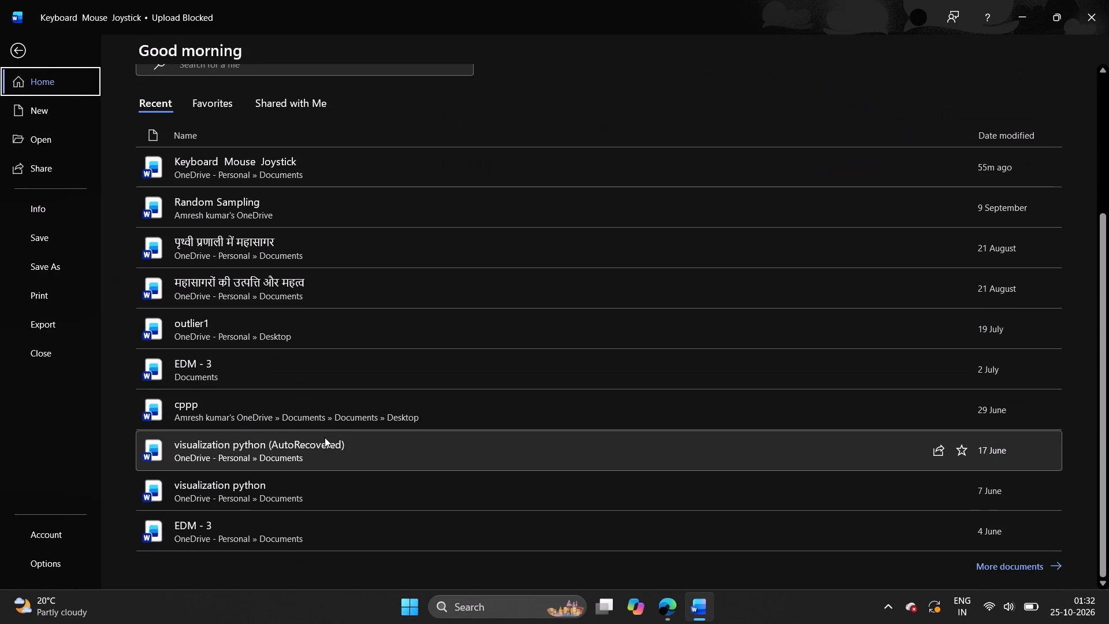
scroll(325, 437, up, 6)
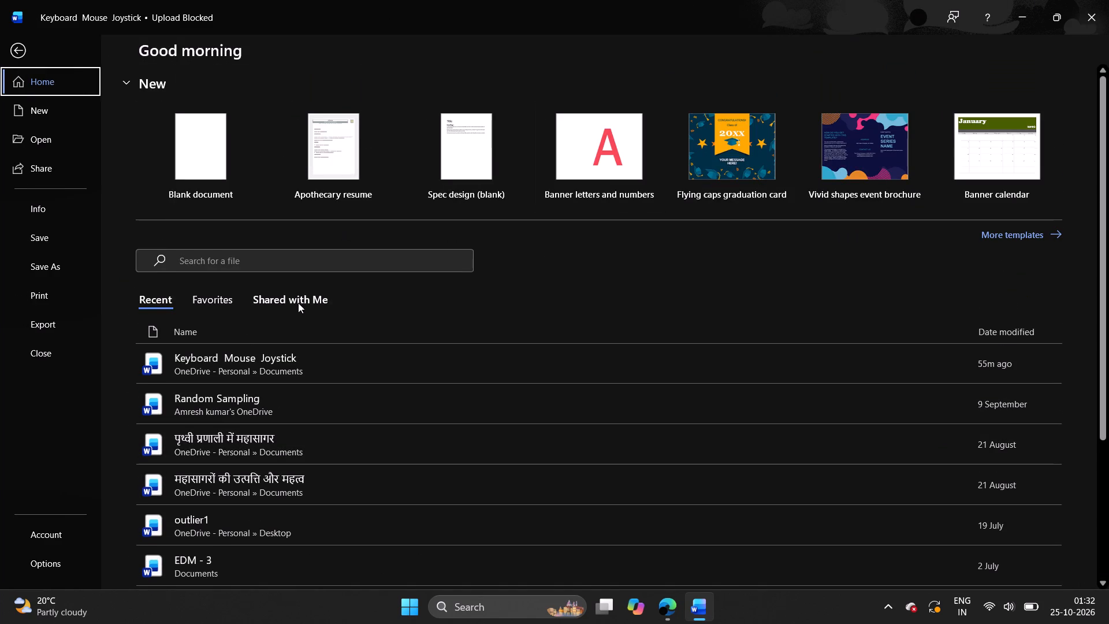
double_click(247, 358)
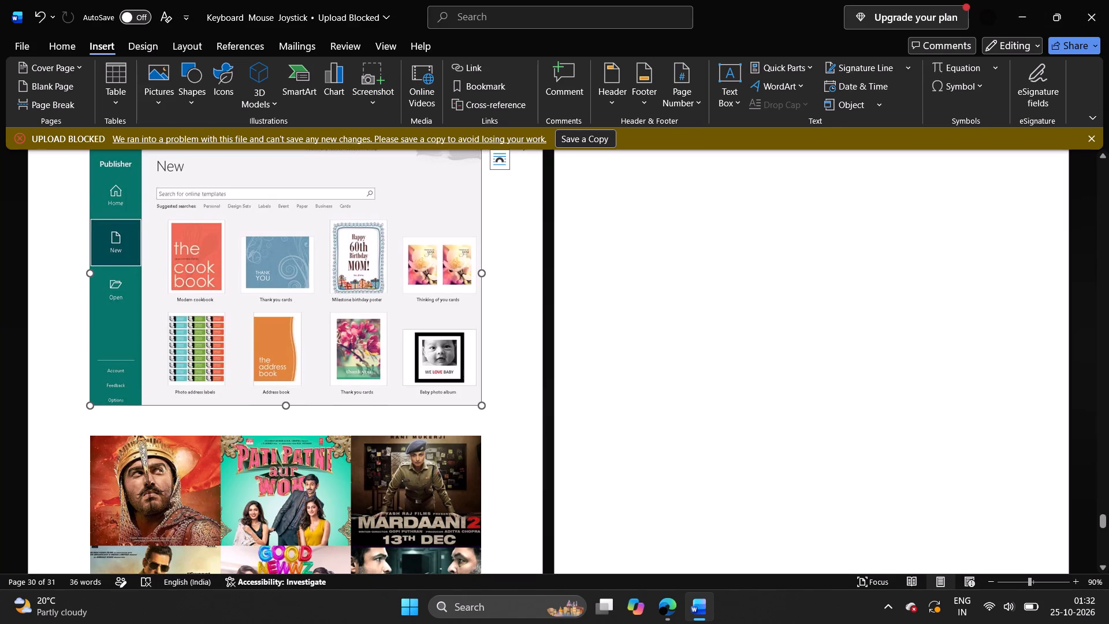
Review the document from its first page for blank pages and place the cursor on the one beside the LINUX and UNIX pictures.
scroll(247, 358, up, 20)
scroll(247, 358, up, 14)
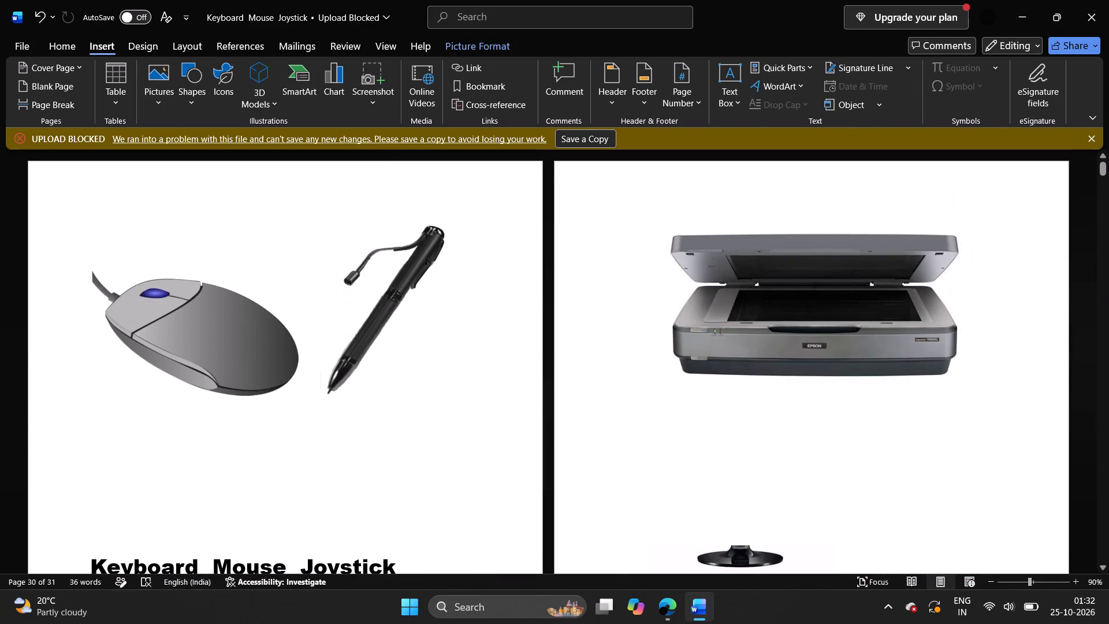
scroll(247, 358, up, 11)
scroll(247, 358, down, 5)
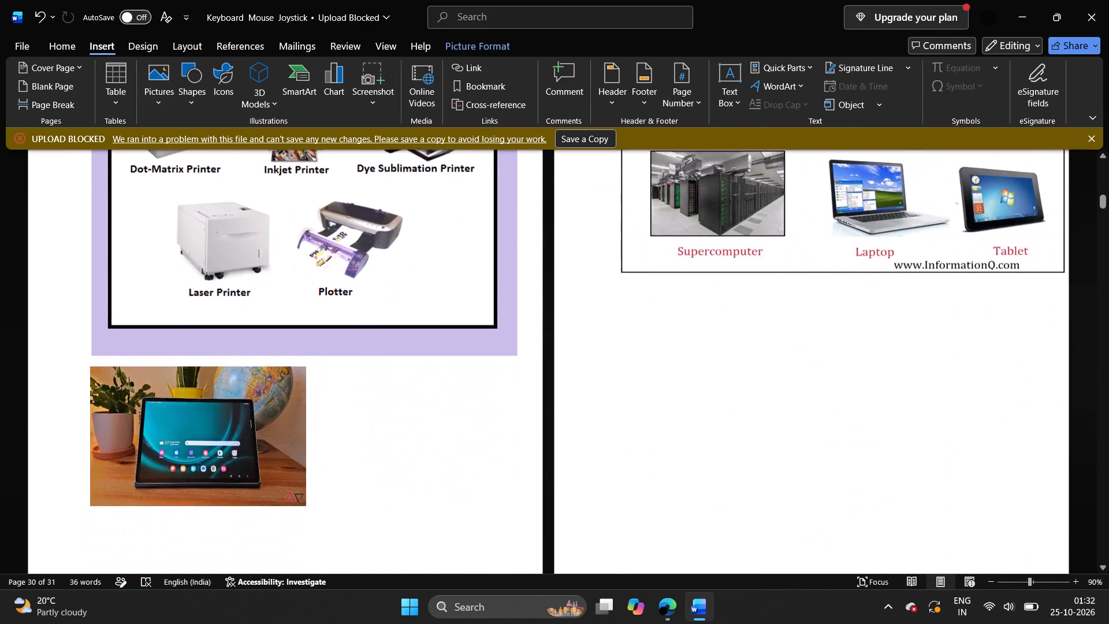
scroll(247, 358, down, 4)
scroll(247, 358, up, 1)
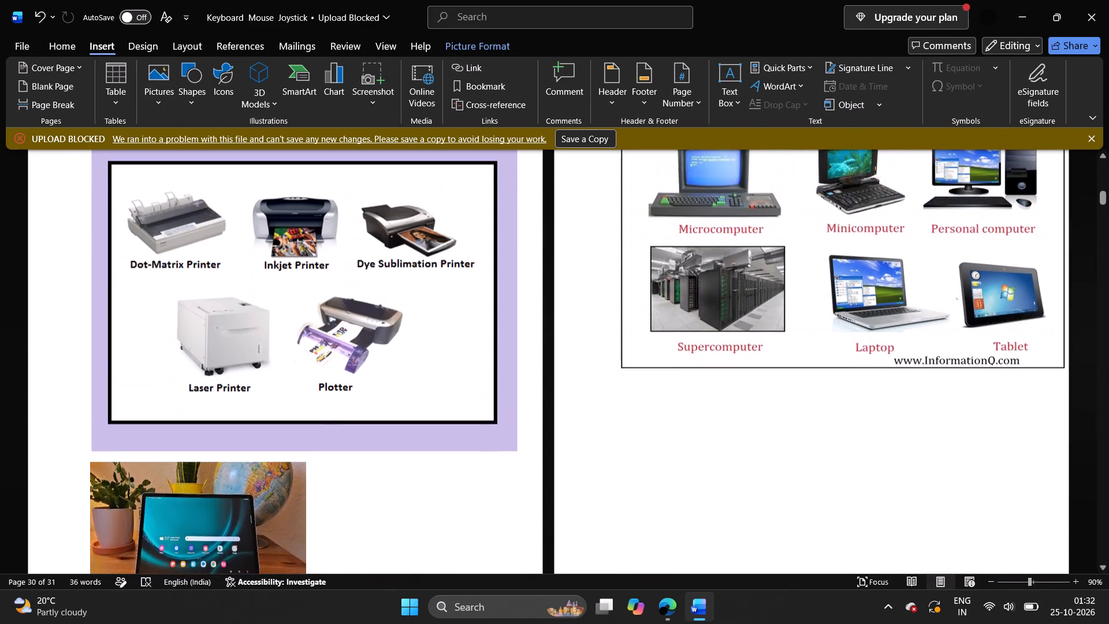
scroll(247, 358, up, 1)
scroll(247, 358, down, 6)
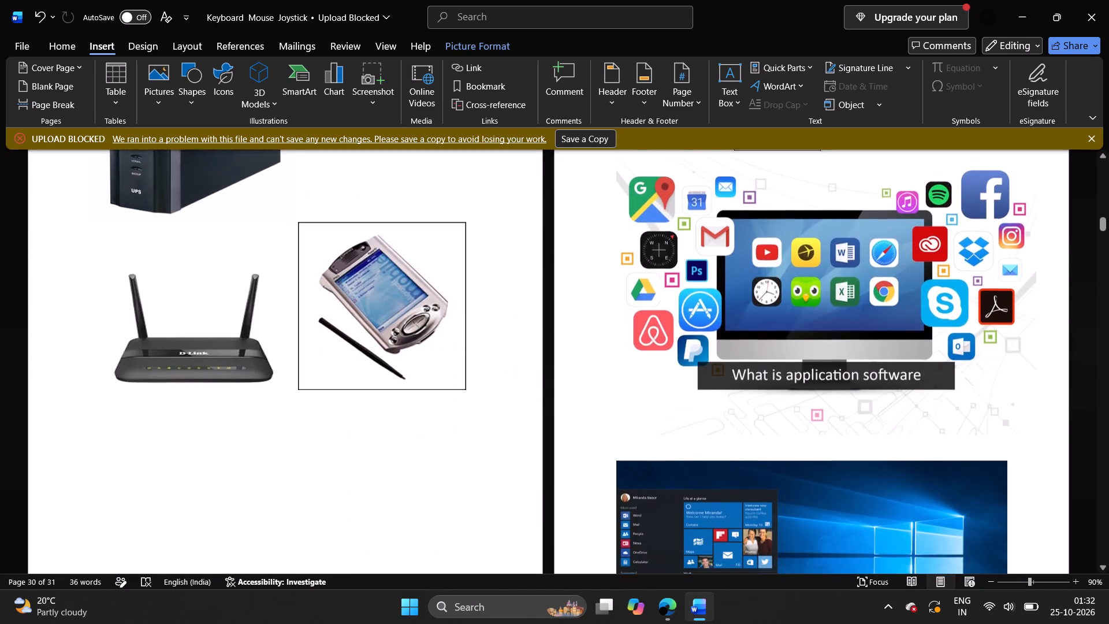
scroll(247, 358, down, 6)
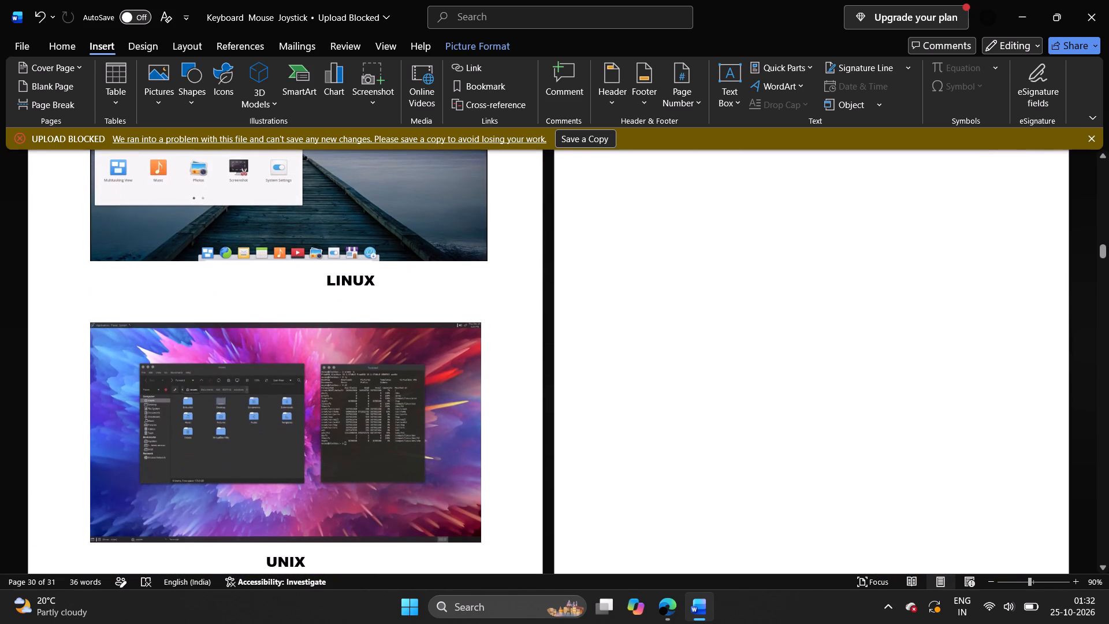
click(678, 303)
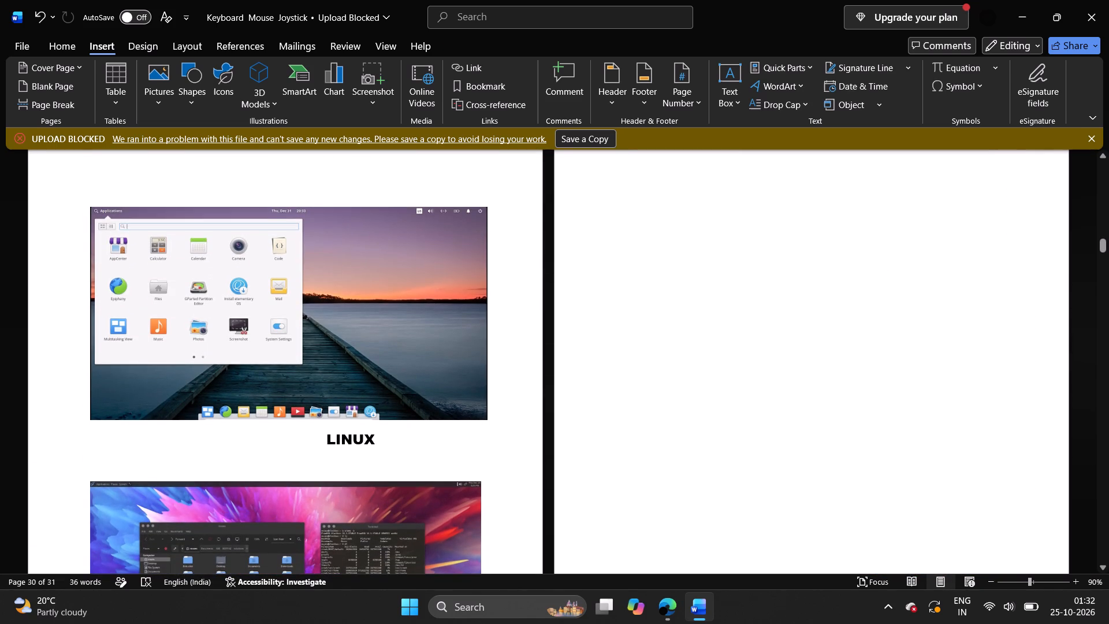
Switch to Edge, open the Microsoft support article on deleting a blank page in Word, and read its steps.
click(671, 606)
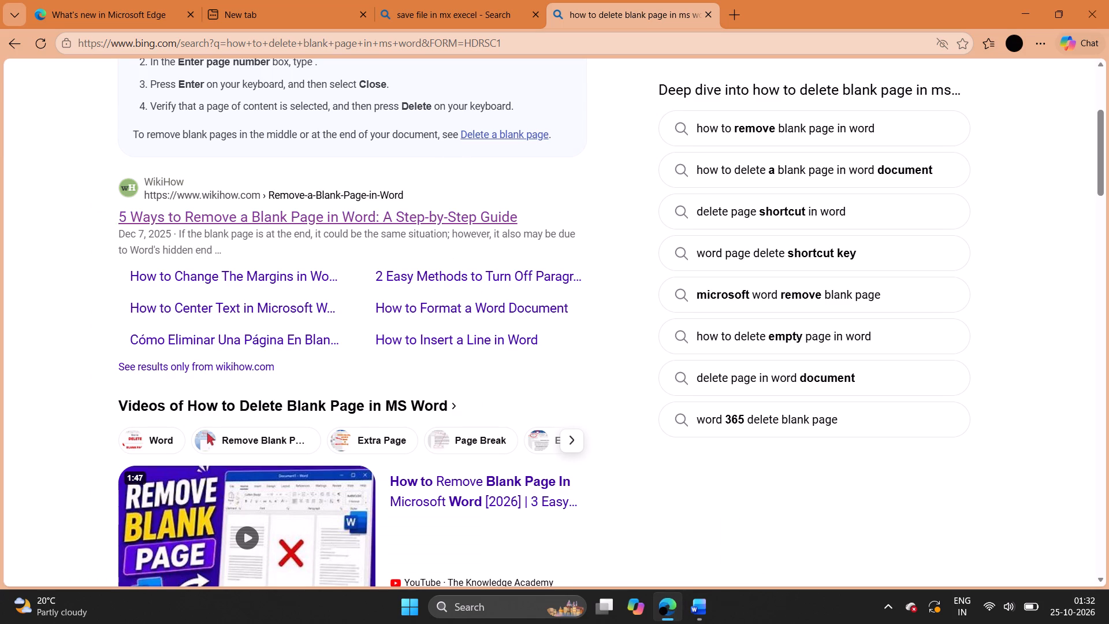
click(481, 132)
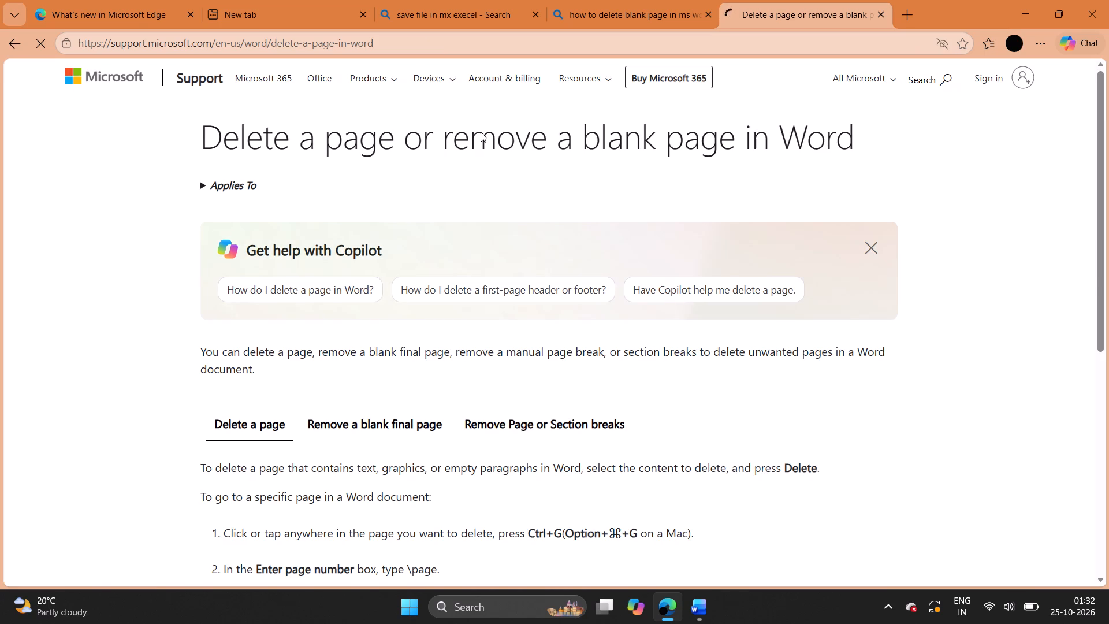
scroll(444, 297, down, 2)
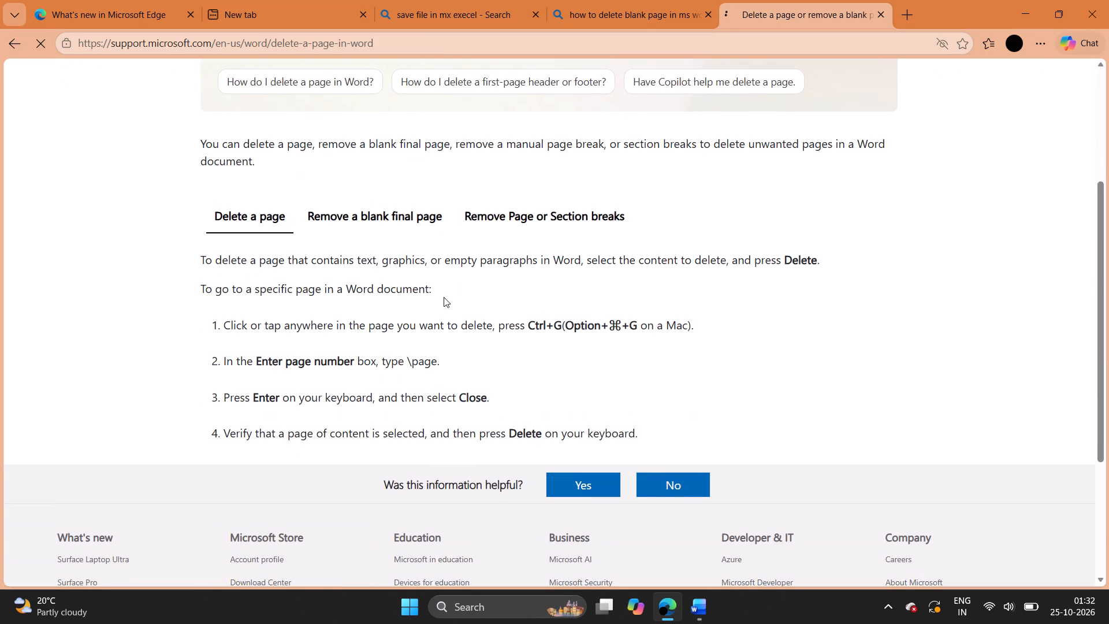
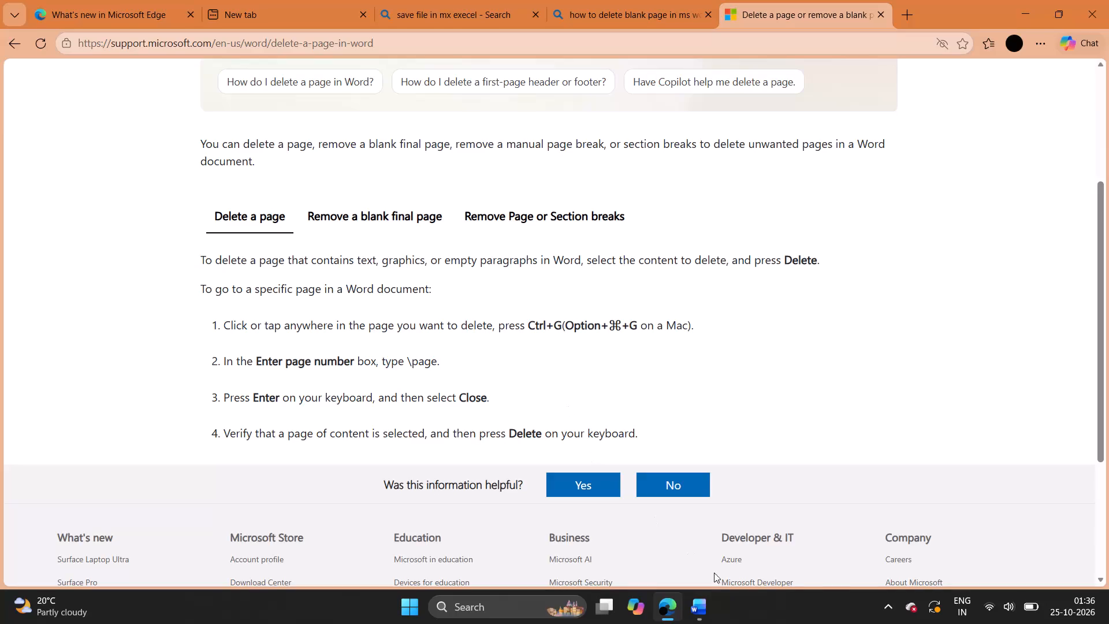
Switch to the Word document and place the cursor on the blank final page.
click(701, 615)
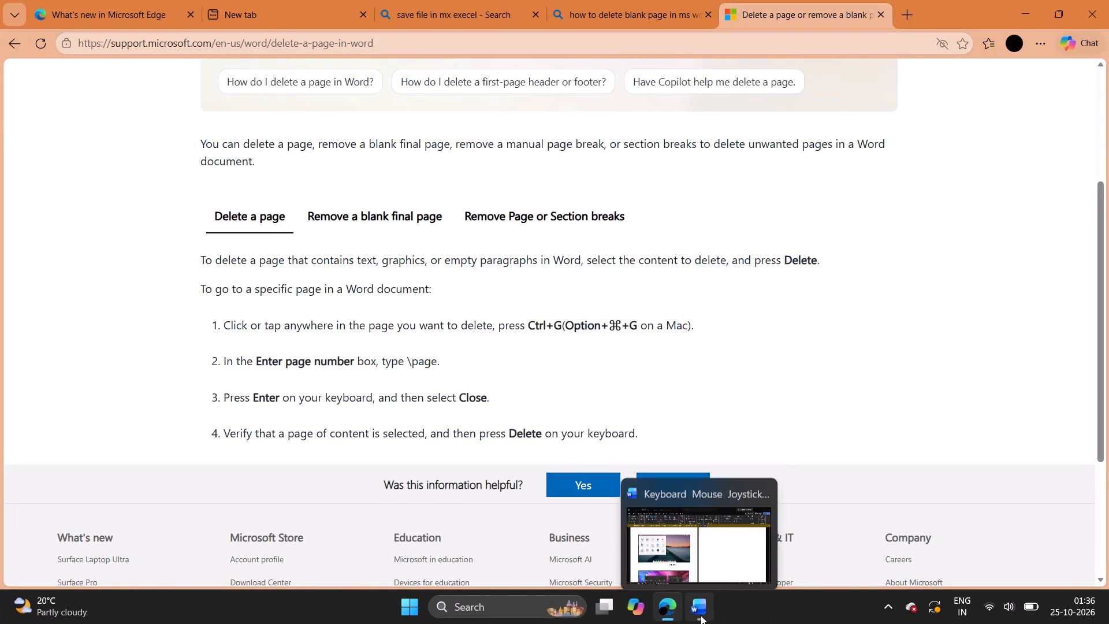
scroll(667, 414, down, 11)
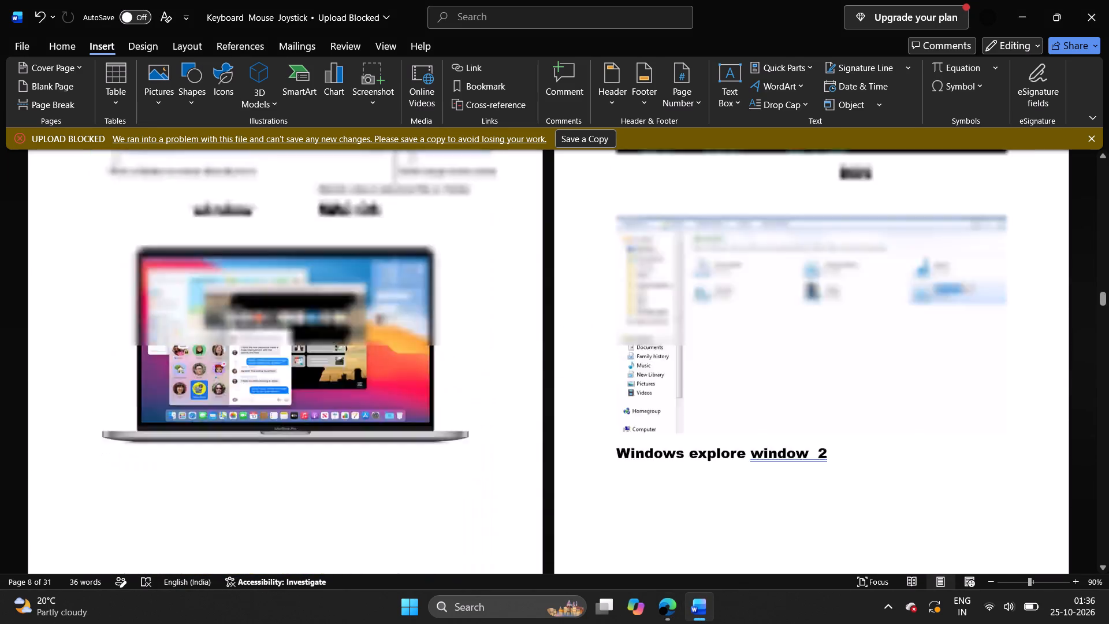
scroll(667, 414, down, 20)
scroll(667, 414, down, 9)
click(667, 414)
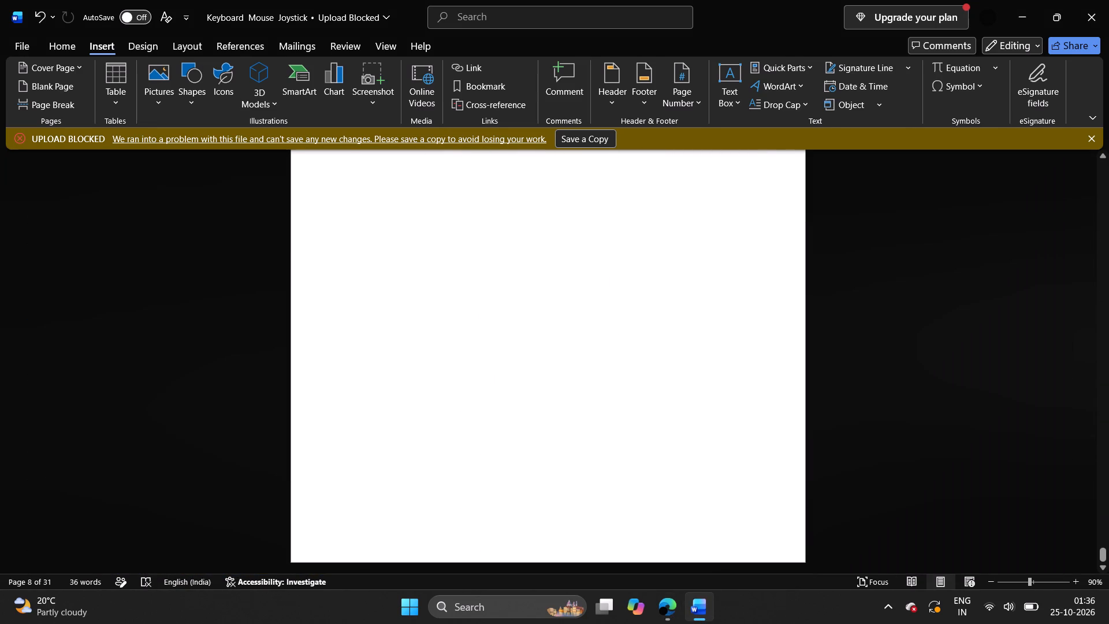
click(667, 414)
scroll(667, 414, down, 4)
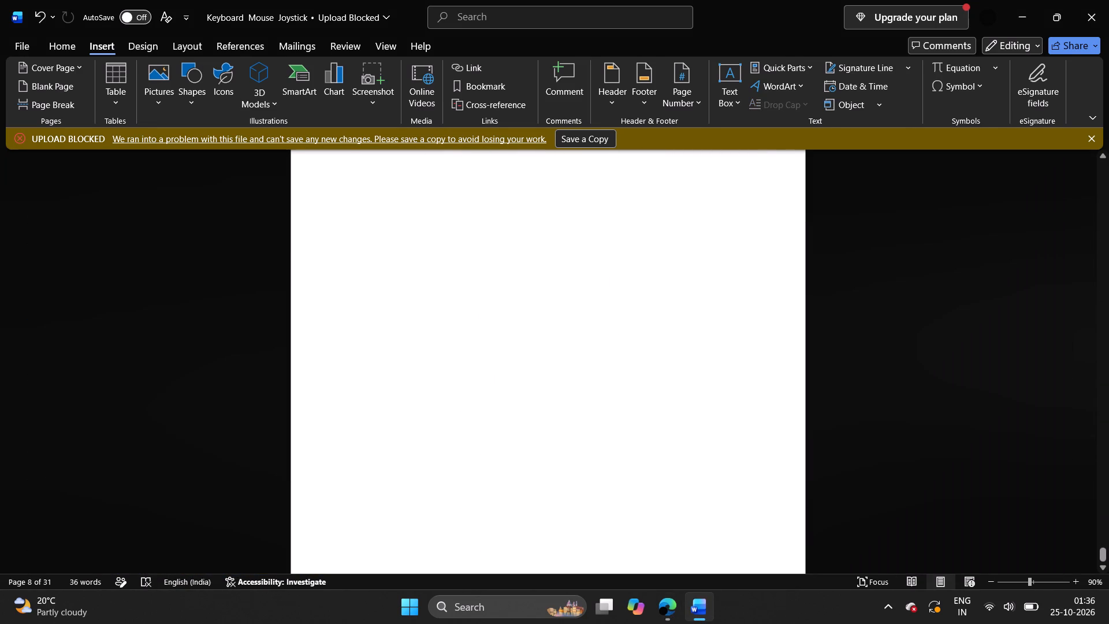
scroll(667, 414, down, 1)
click(667, 414)
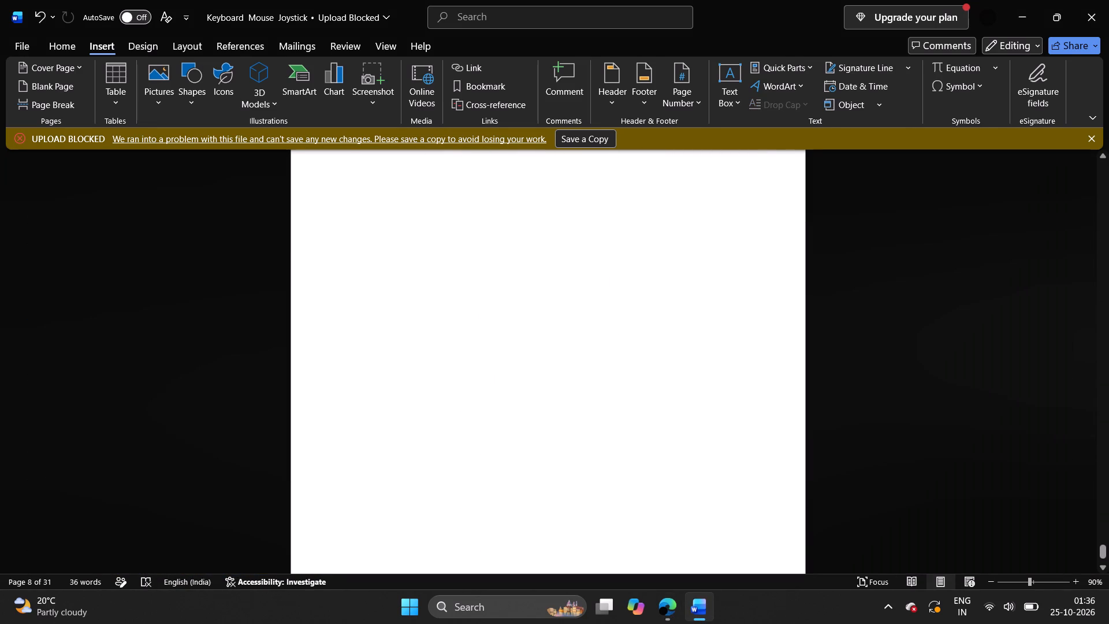
double_click(667, 414)
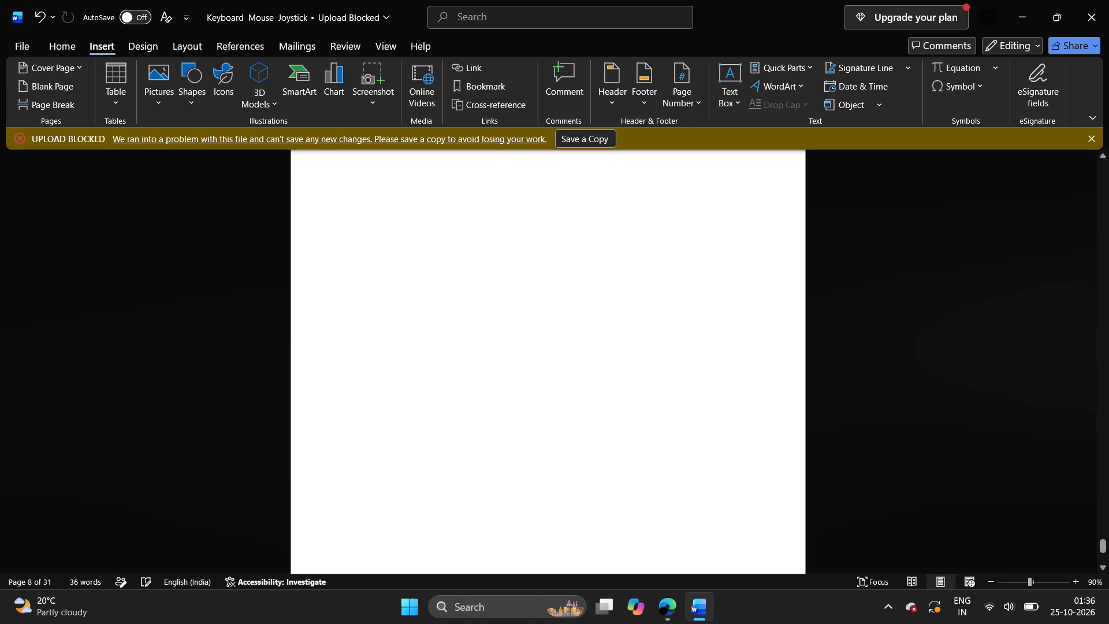
click(667, 414)
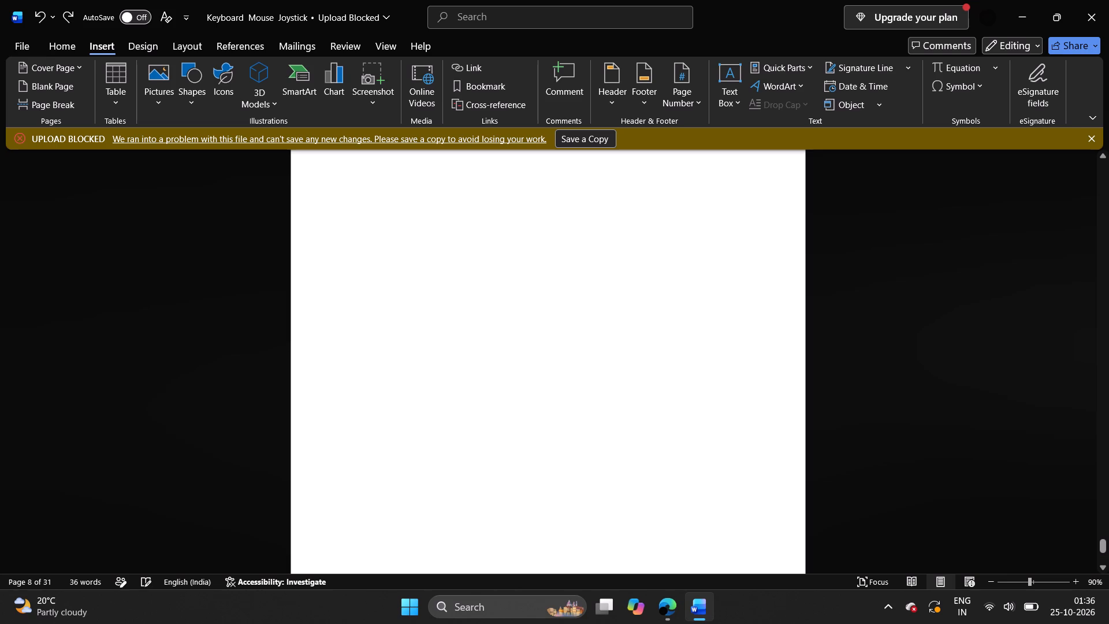
scroll(667, 414, down, 2)
click(667, 414)
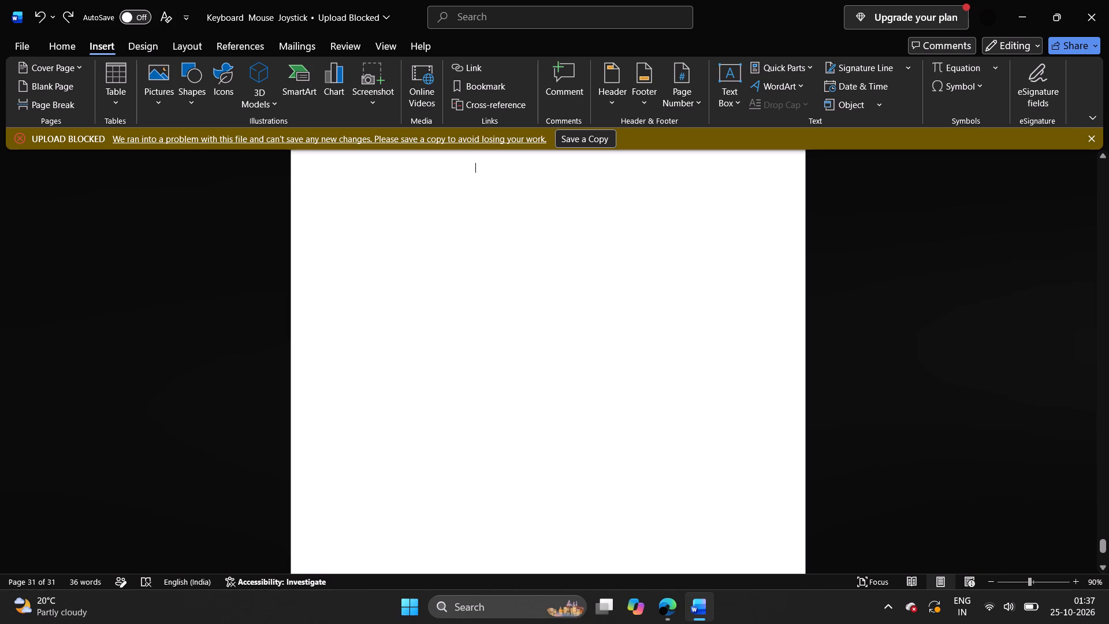
click(667, 414)
Use Go To to jump to page 31, and close the Find and Replace dialog.
key(ctrl+g)
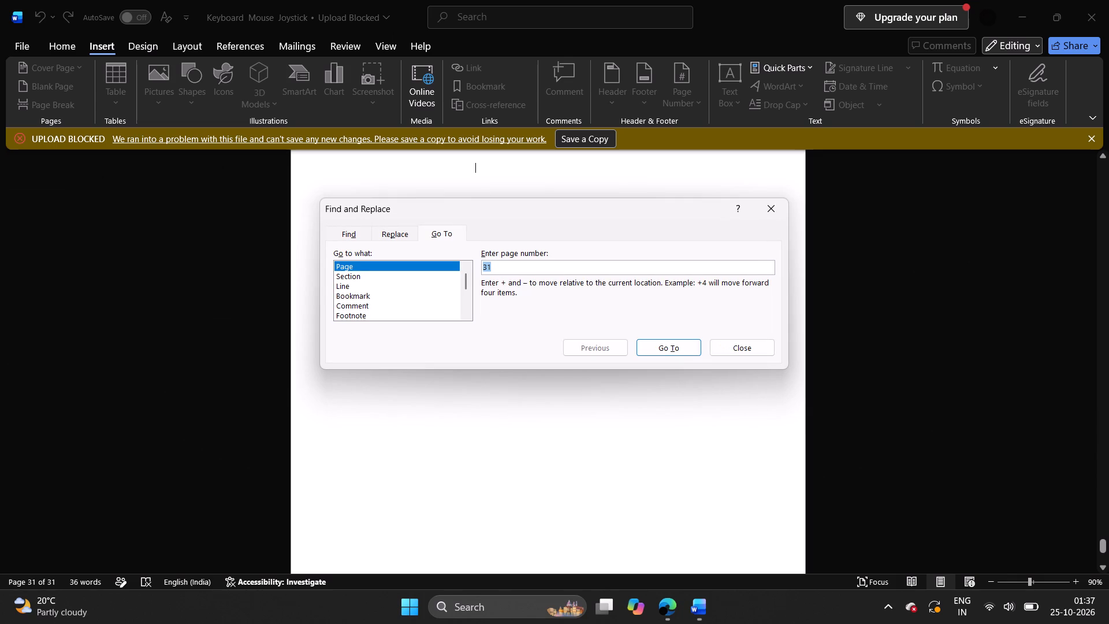
click(448, 263)
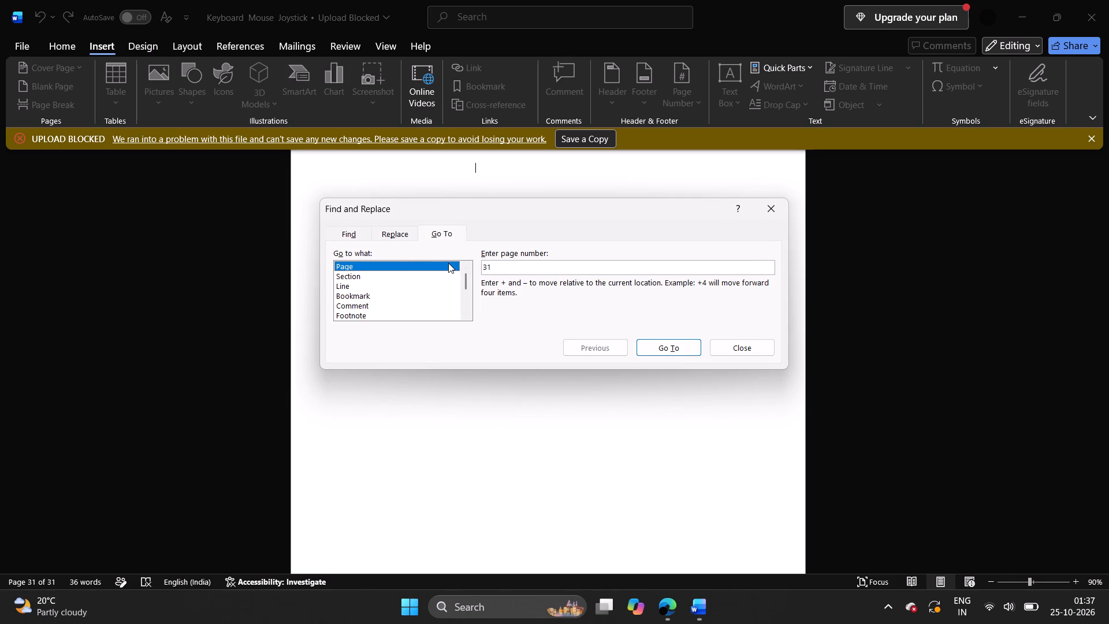
key(Return)
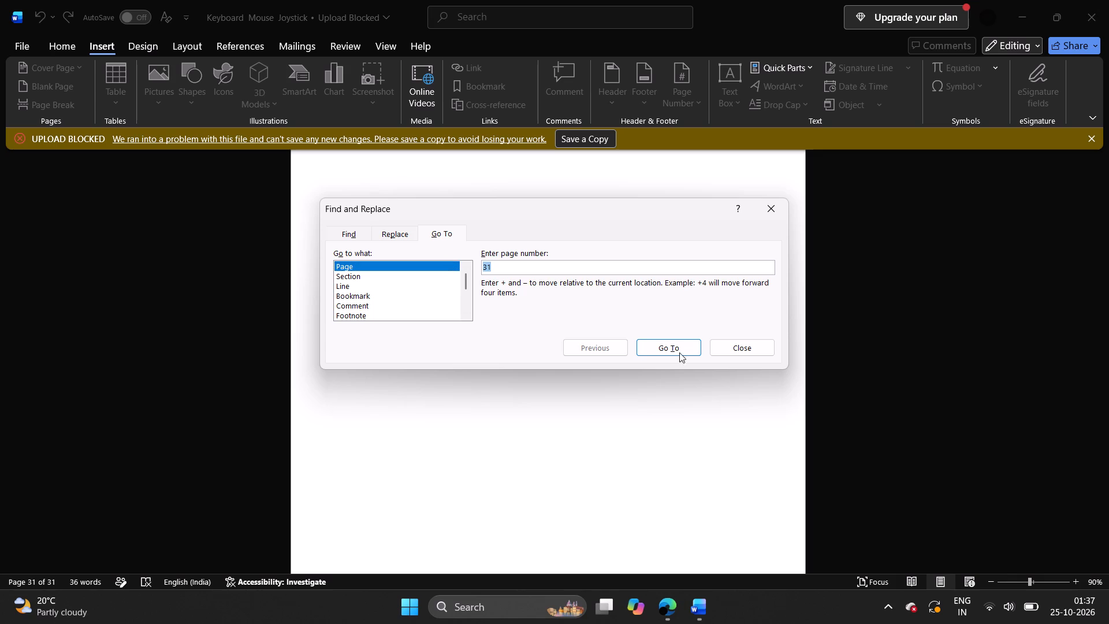
click(737, 346)
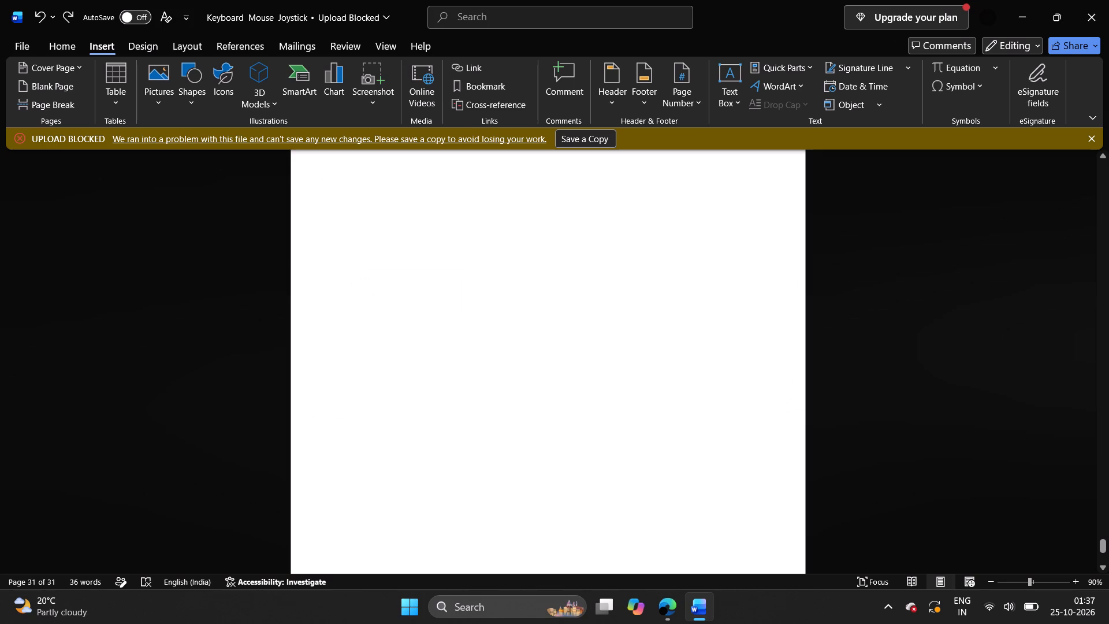
Reopen Go To and jump to page 31 again, clearing the stray equals sign from the page number.
key(ctrl+g)
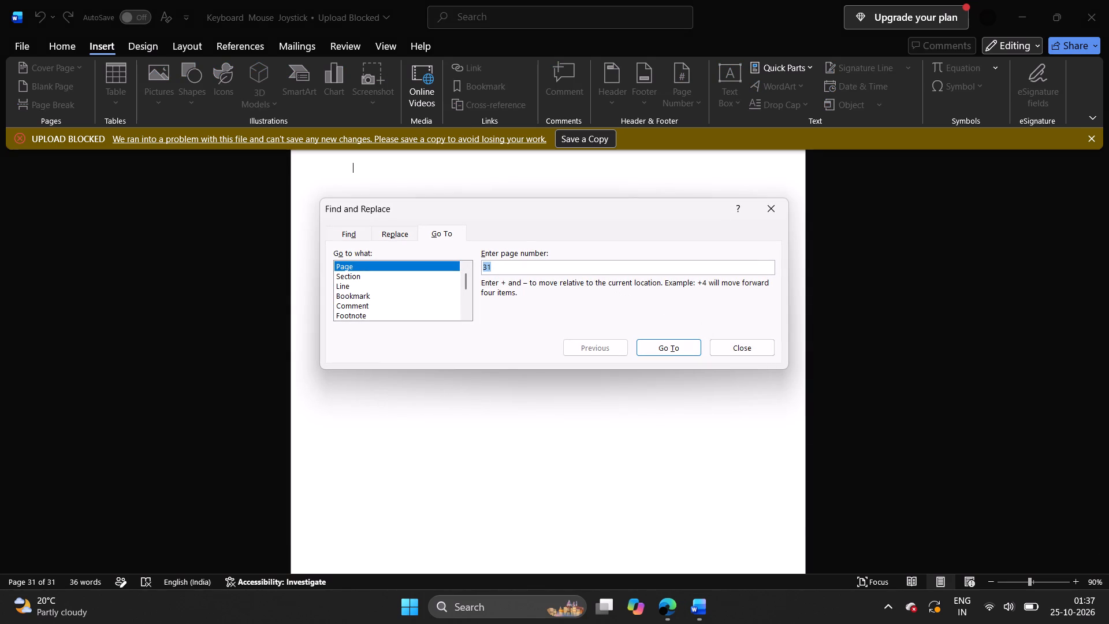
click(594, 270)
key(Return)
key(equal)
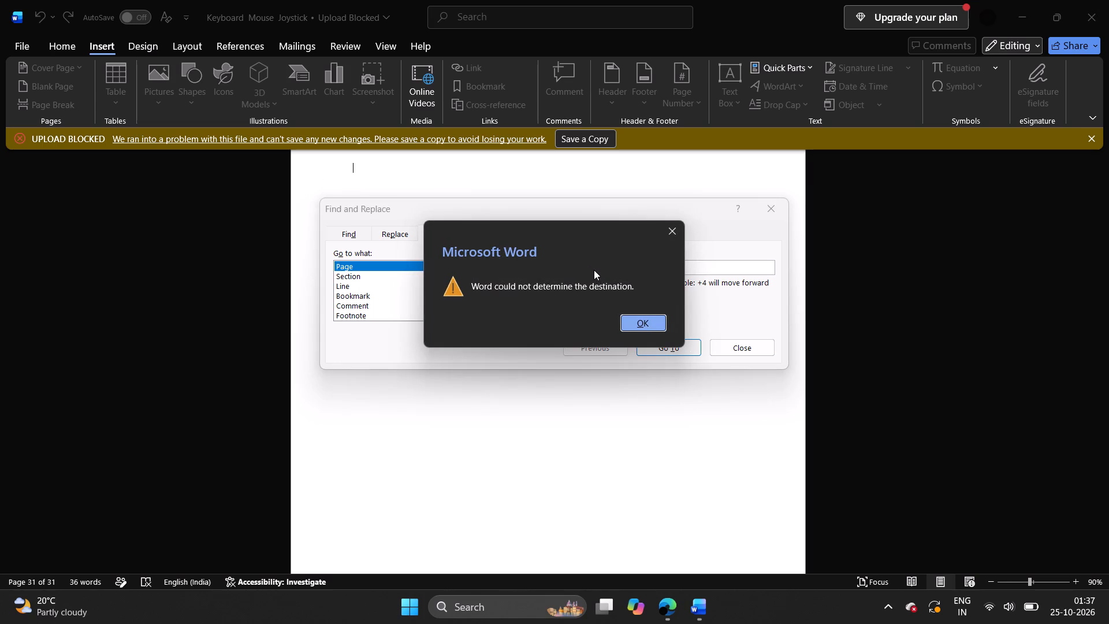
key(BackSpace)
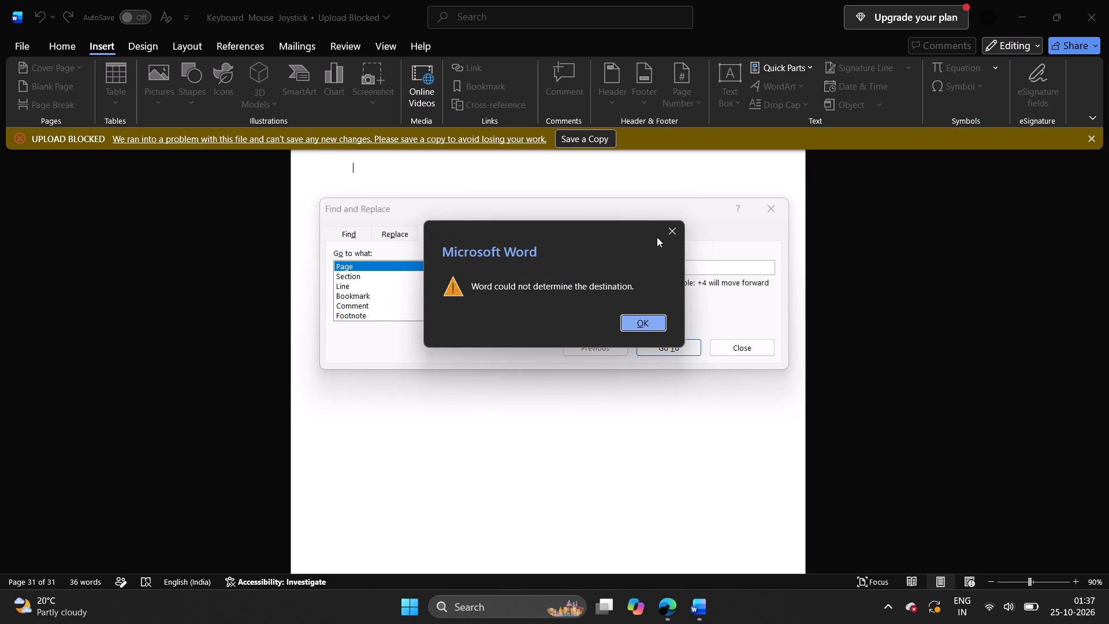
click(667, 229)
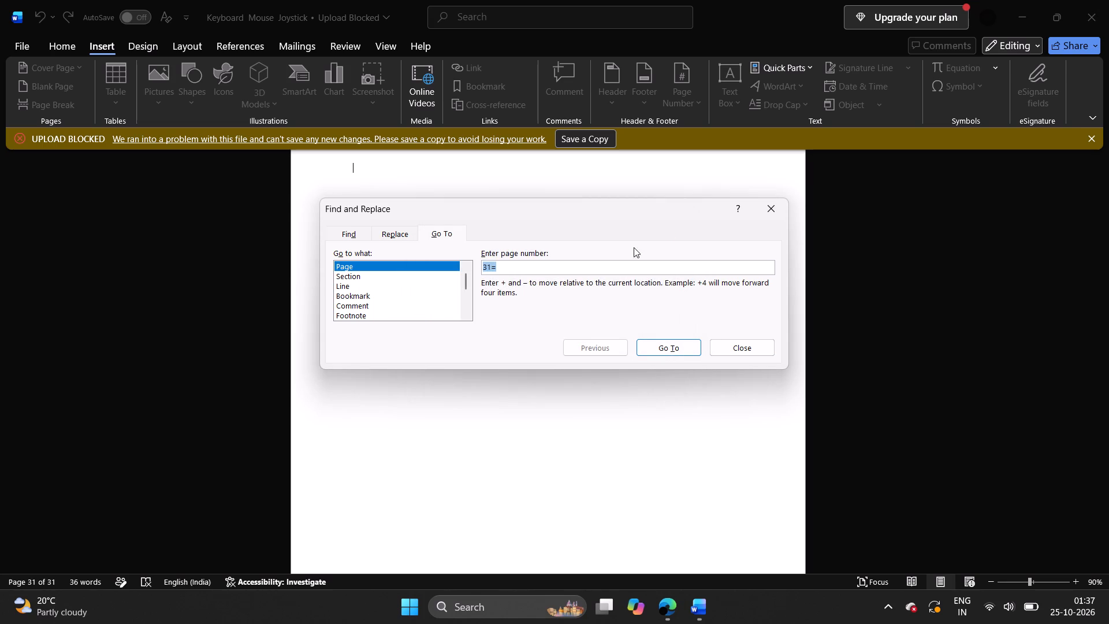
click(581, 269)
key(BackSpace)
key(equal)
key(BackSpace)
key(Return)
key(Return)
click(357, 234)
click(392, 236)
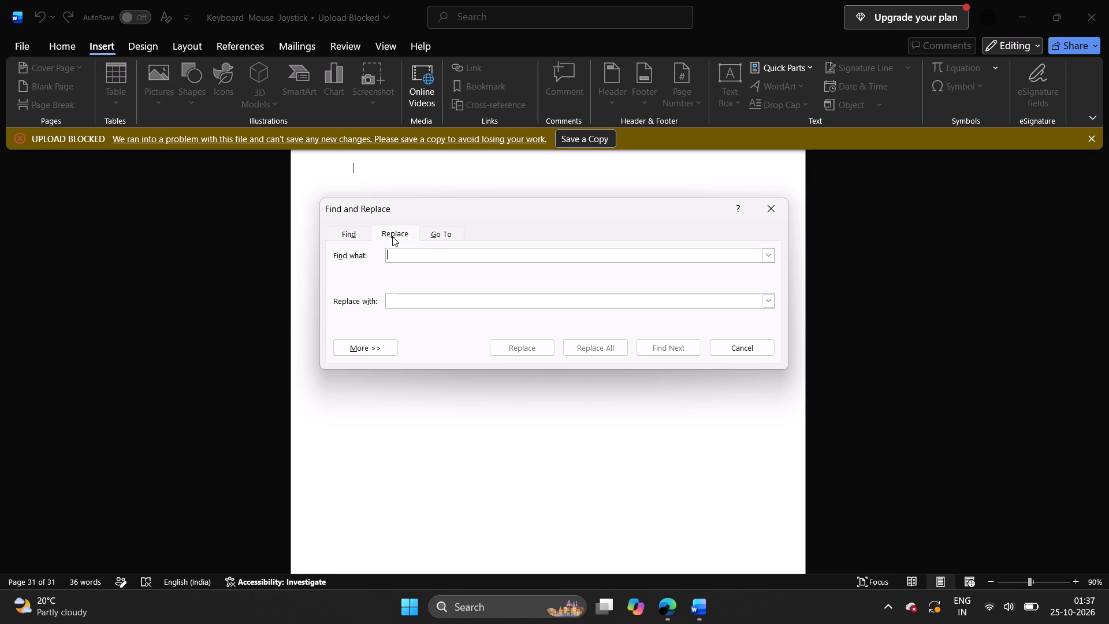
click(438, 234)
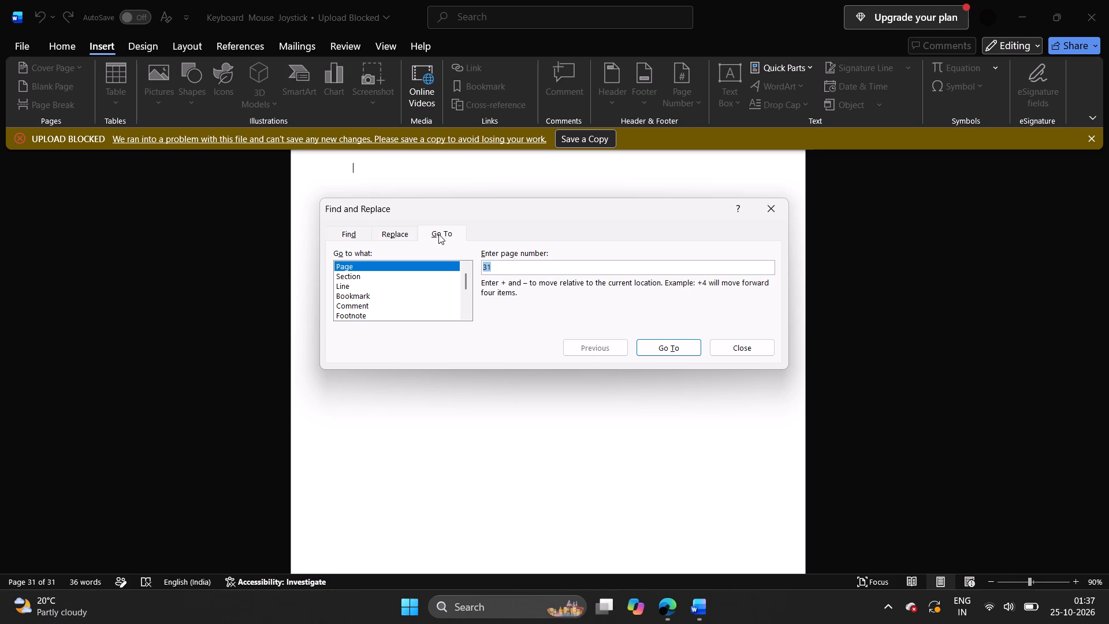
Re-enter 31 as the page number in Go To, keep Page as the target, and jump to it.
click(507, 261)
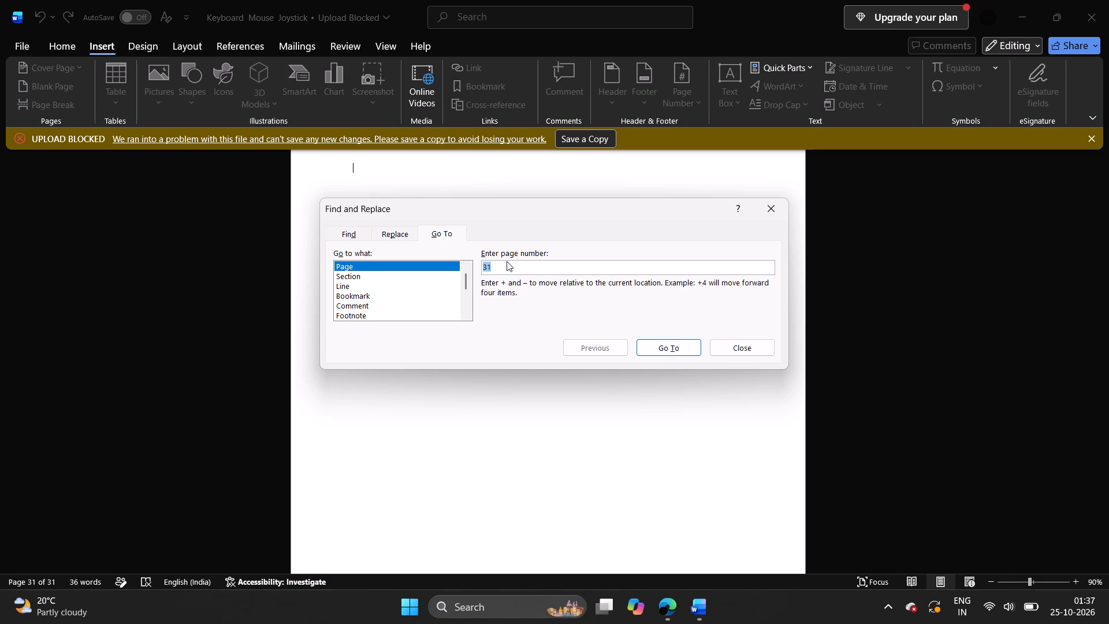
double_click(507, 261)
key(space)
text(31)
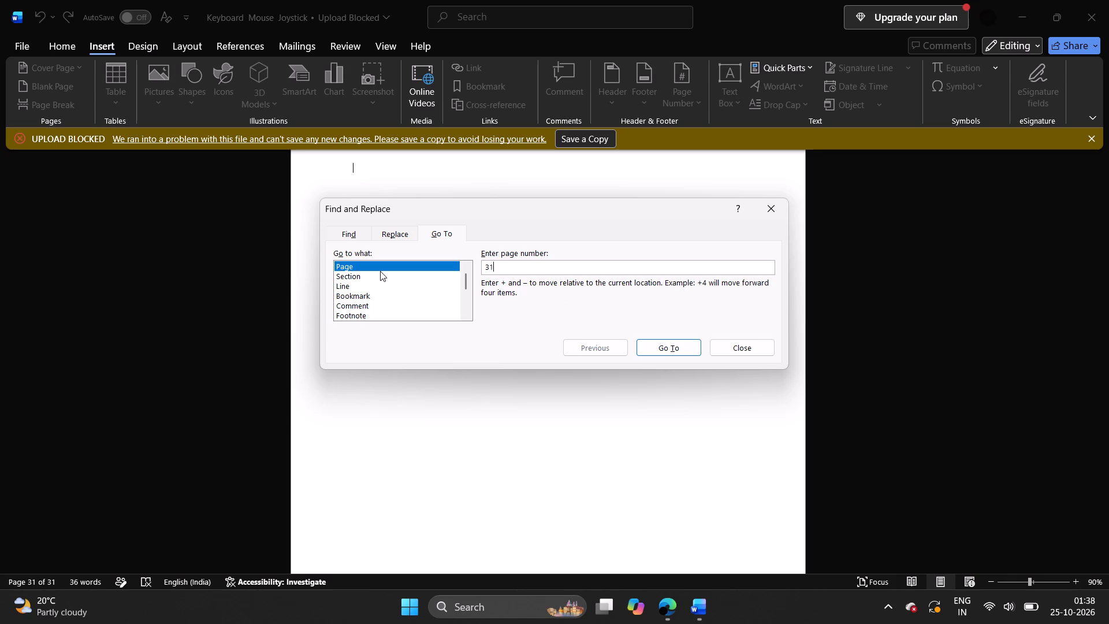
scroll(380, 292, down, 1)
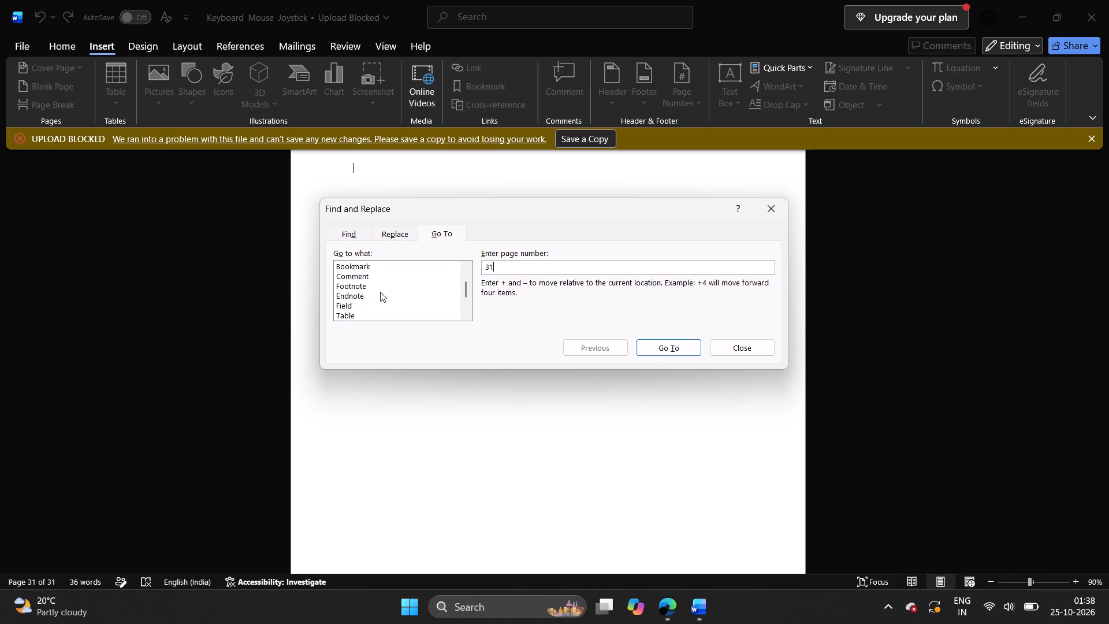
scroll(380, 292, down, 1)
scroll(380, 292, up, 6)
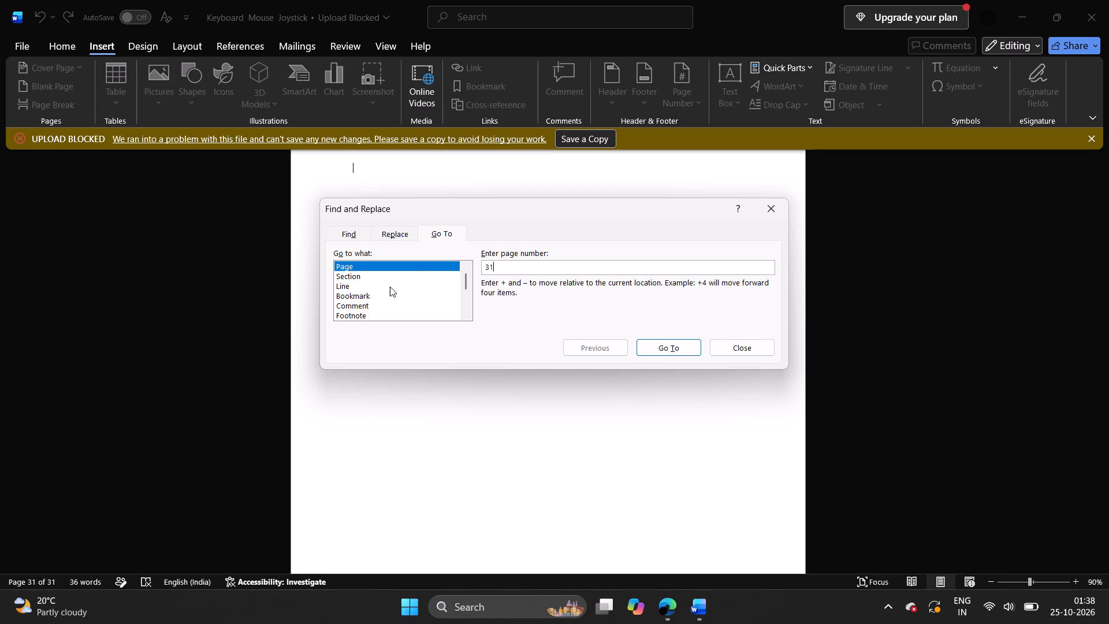
click(416, 268)
key(Return)
key(Return)
Repeat the jump to page 31, close the Find and Replace dialog, and check the blank final page.
click(658, 346)
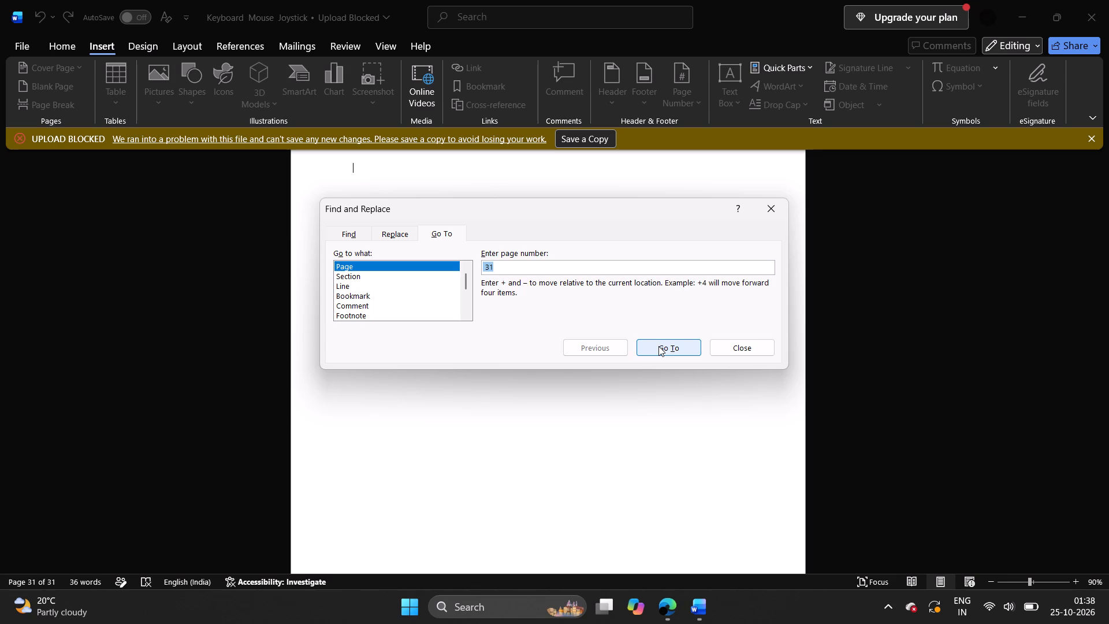
click(658, 346)
click(658, 346)
click(560, 266)
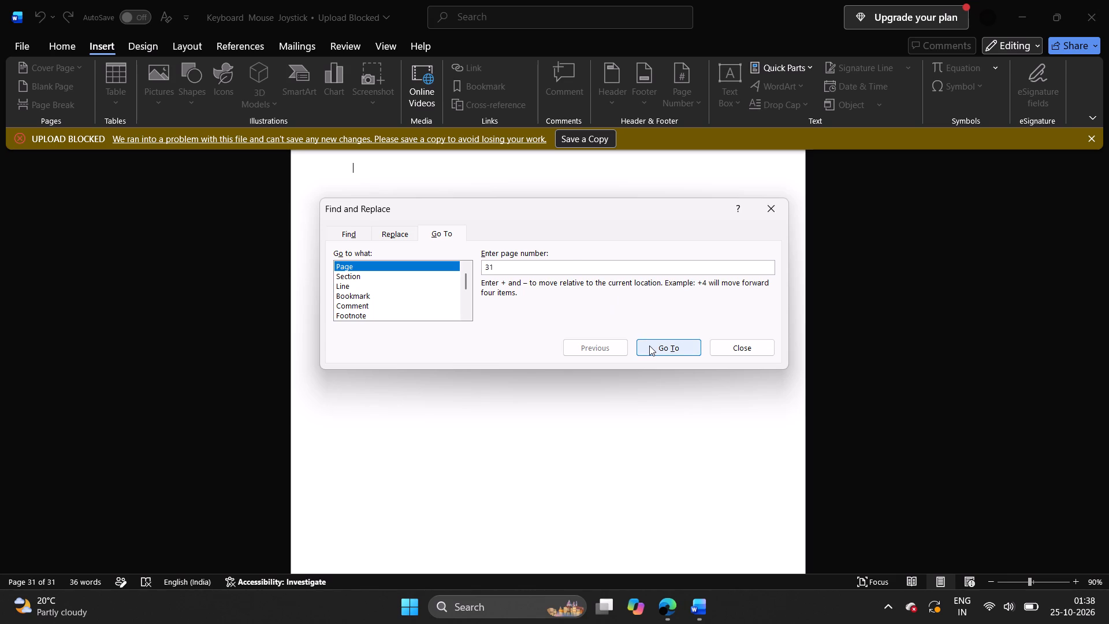
click(649, 346)
click(649, 346)
key(Return)
key(Return)
key(Return)
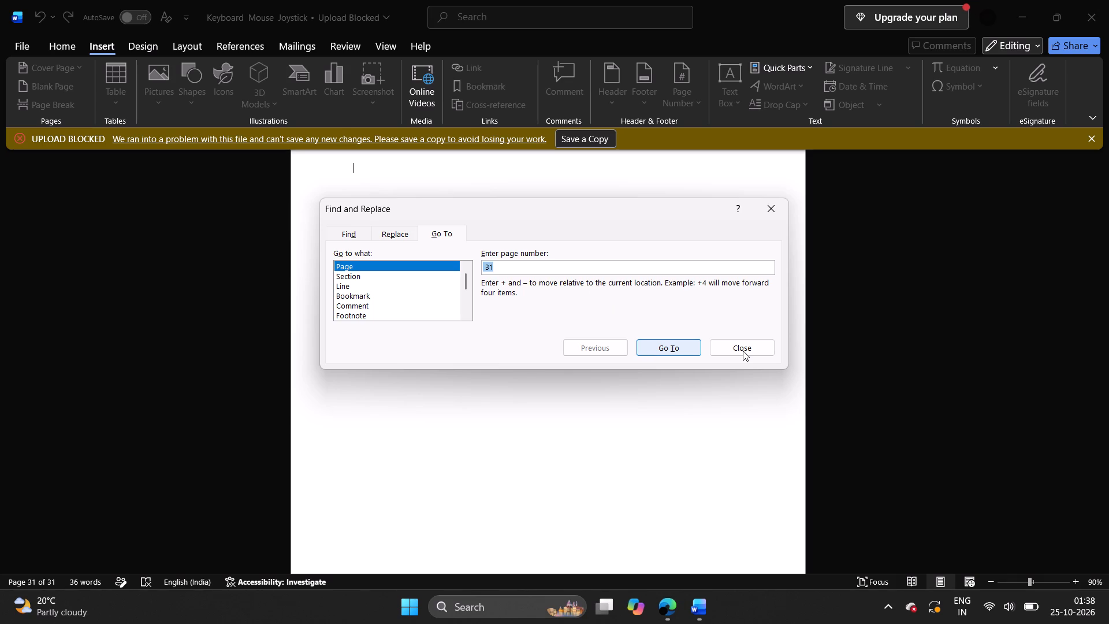
click(743, 351)
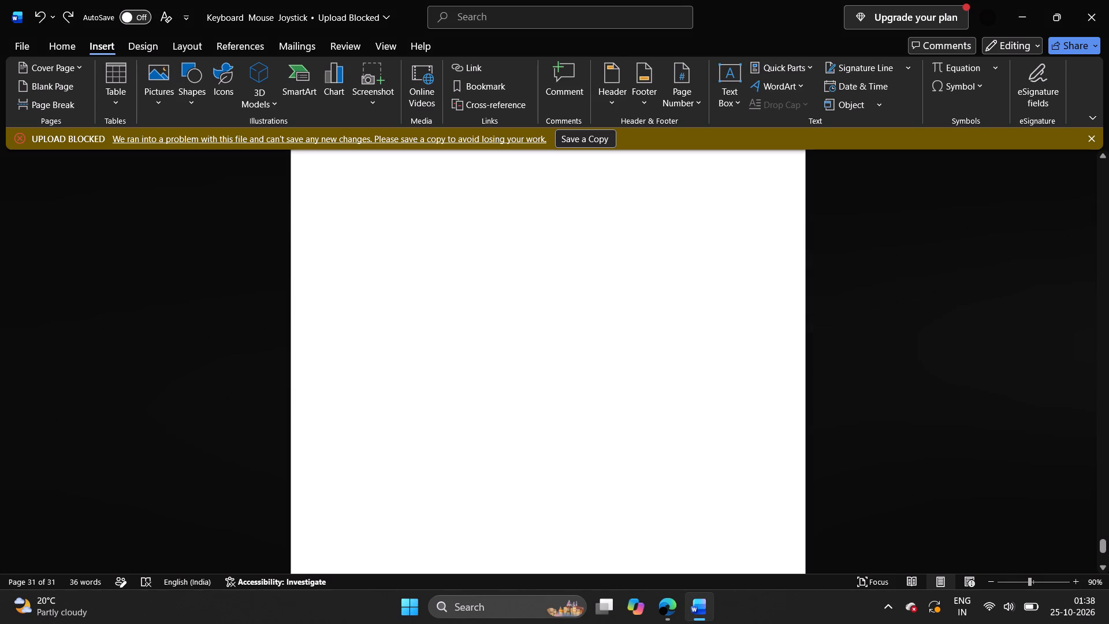
scroll(743, 351, up, 2)
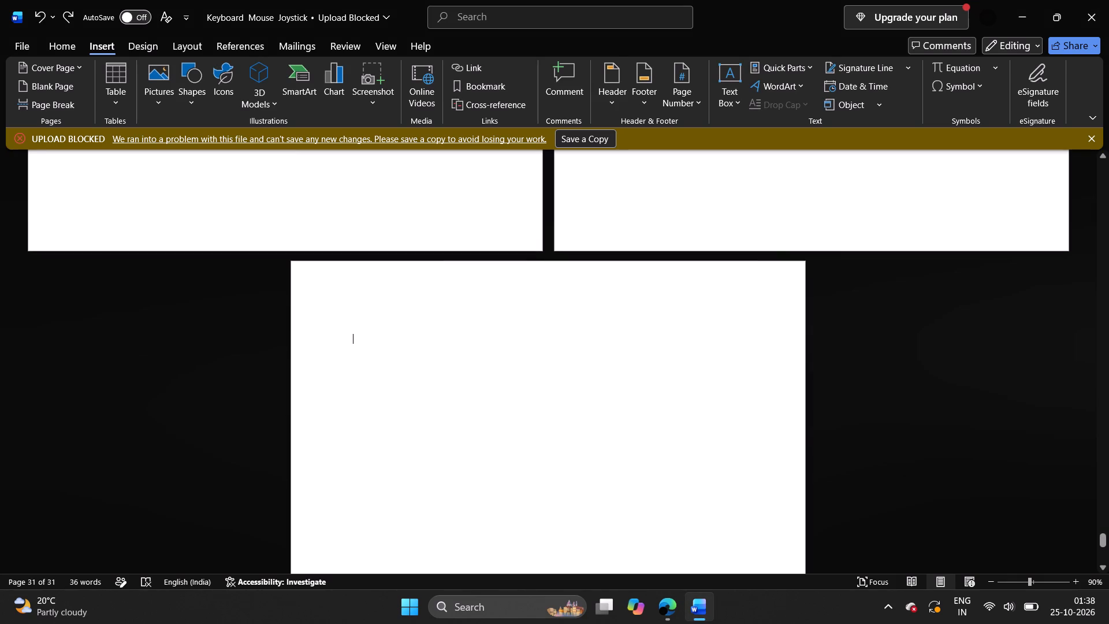
Switch to Edge and change the existing Bing search to "how to delete blank page in ms word shortcut".
click(671, 600)
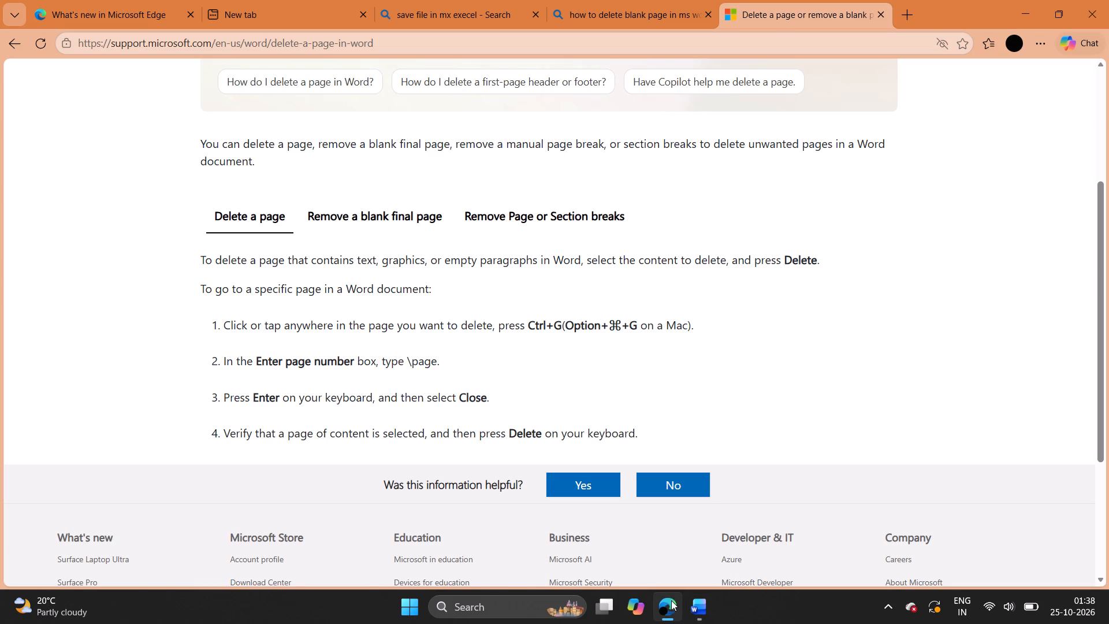
click(627, 21)
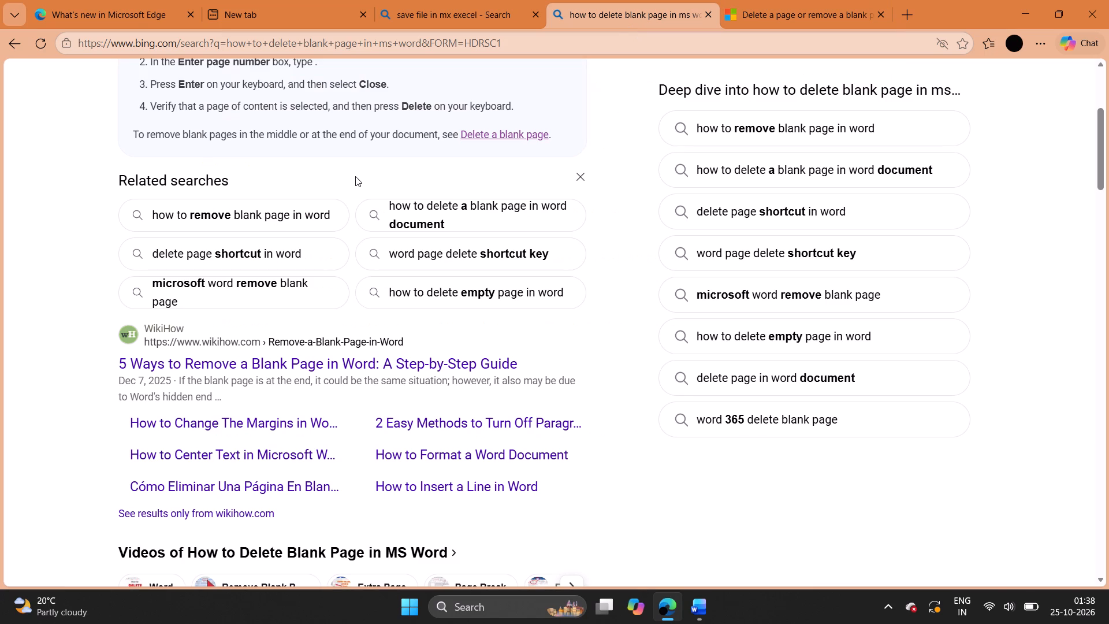
scroll(355, 176, up, 3)
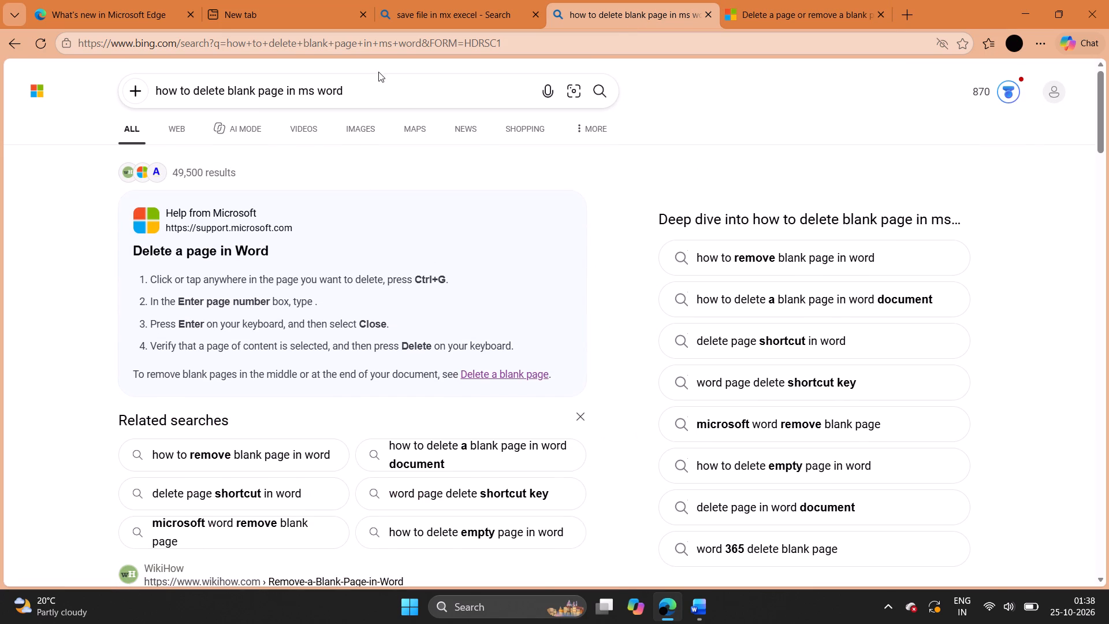
click(368, 95)
key(space)
text(short)
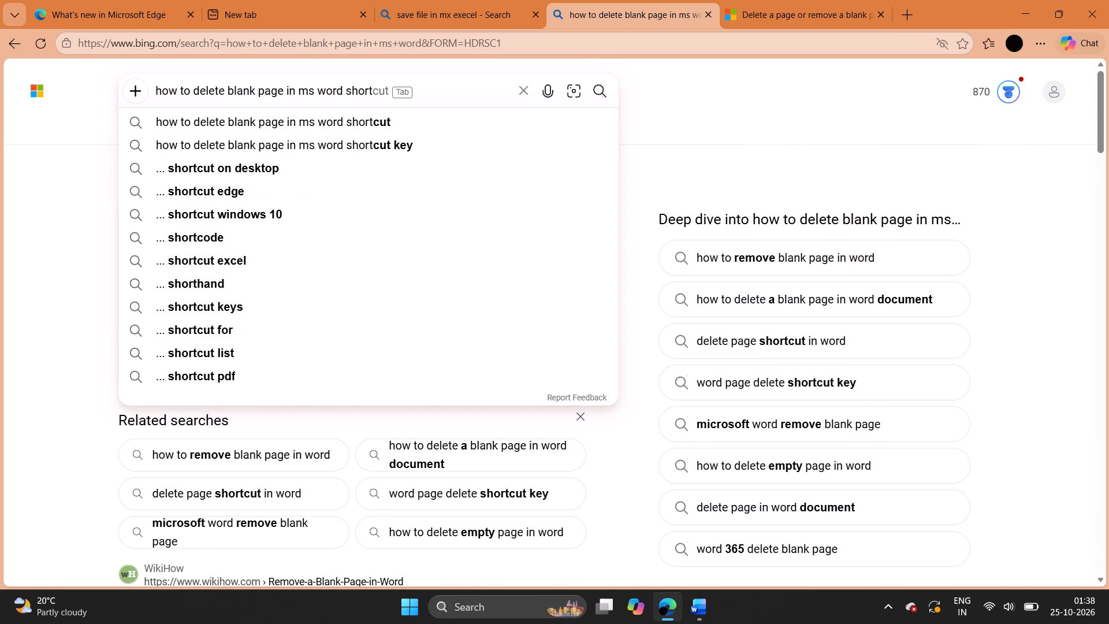
text(cut)
key(Return)
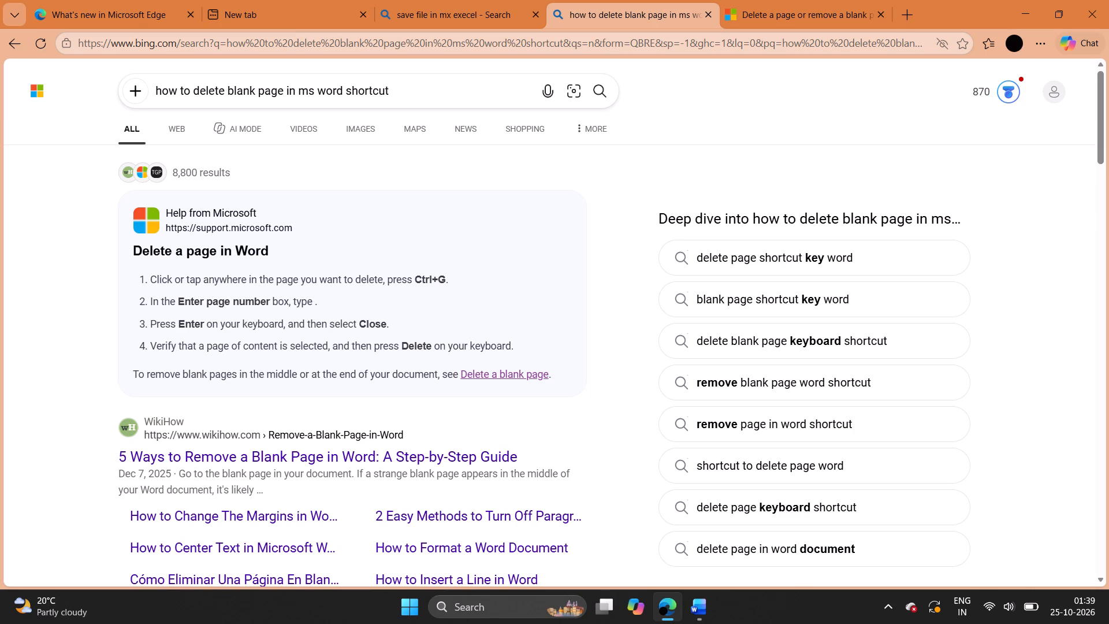
Open the video "How to Delete a Blank Page in Microsoft Word | Remove Empty Pages Easily" from the search results.
scroll(289, 322, down, 2)
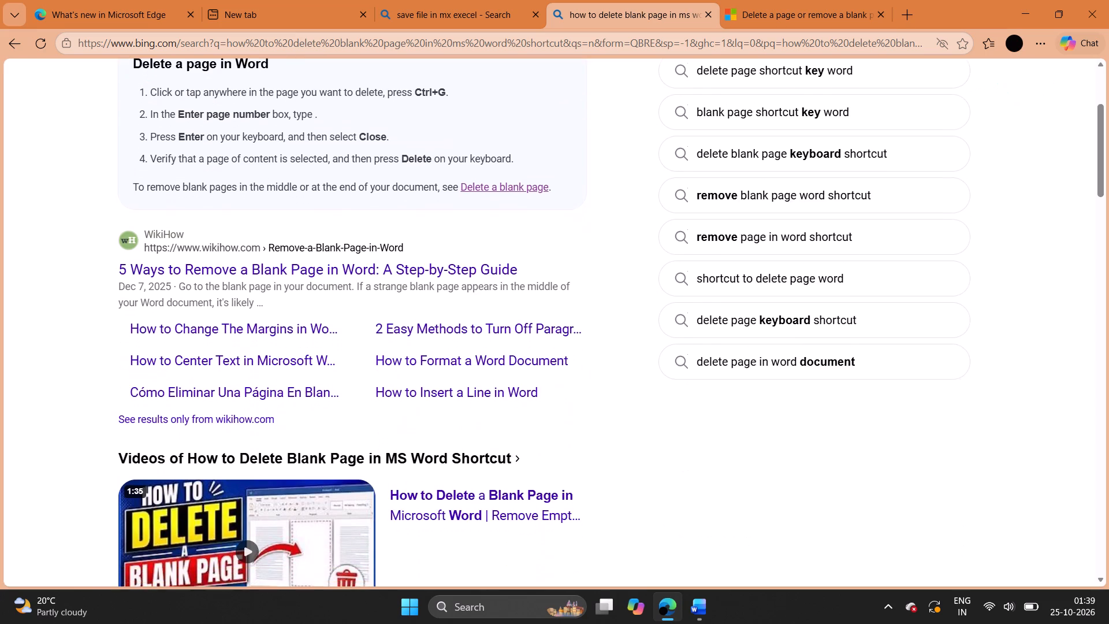
scroll(289, 322, down, 5)
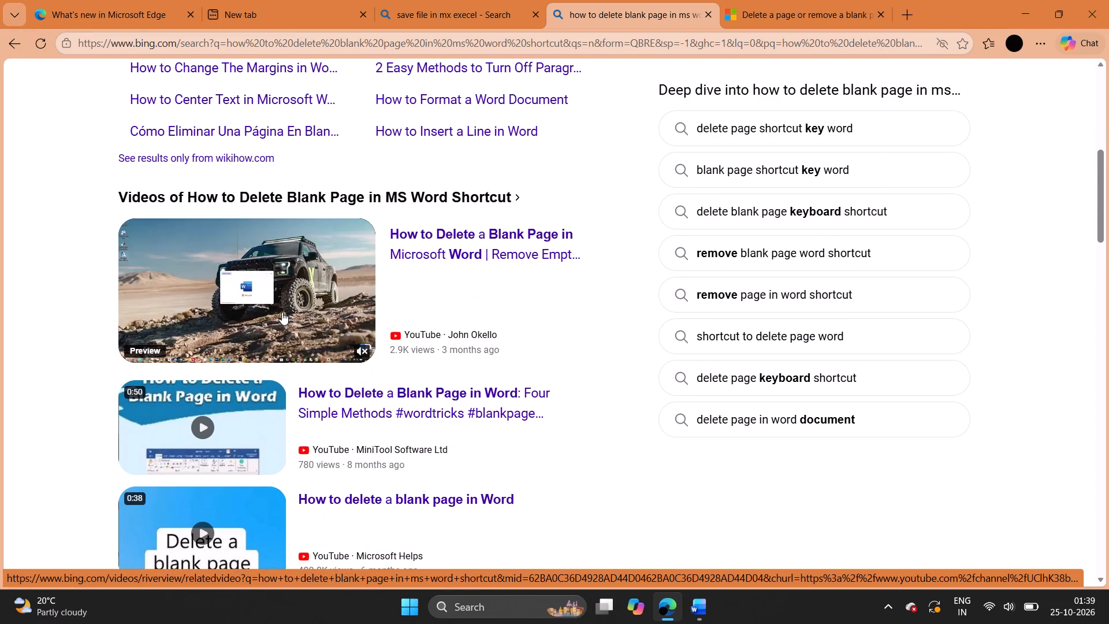
click(255, 308)
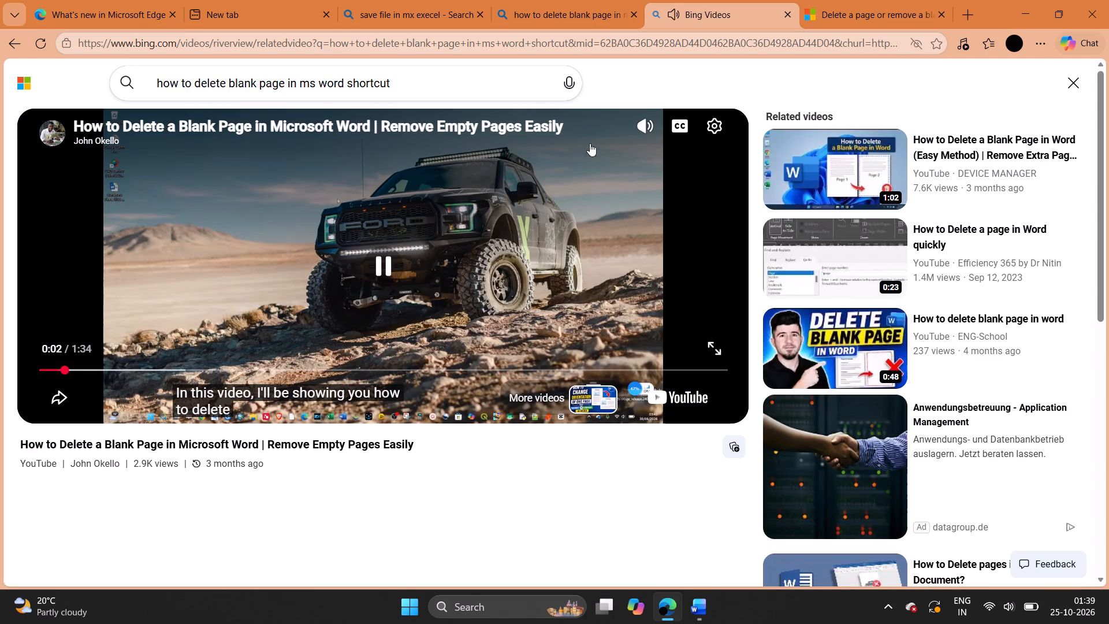
Mute the video, skip ahead, and watch its instructions for removing a blank last page.
click(641, 129)
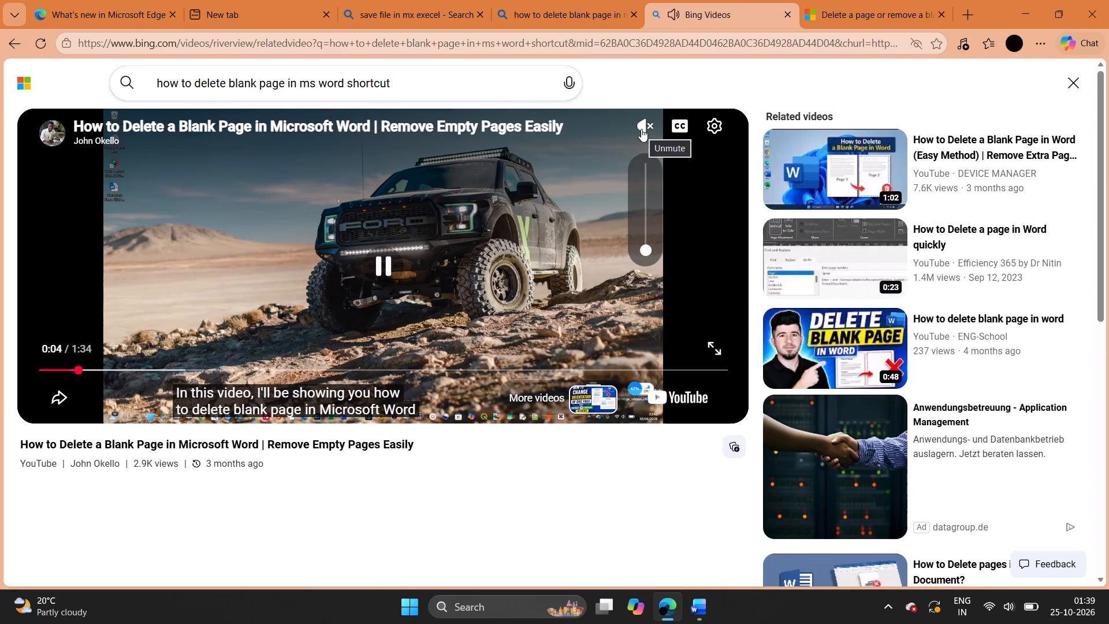
key(Right)
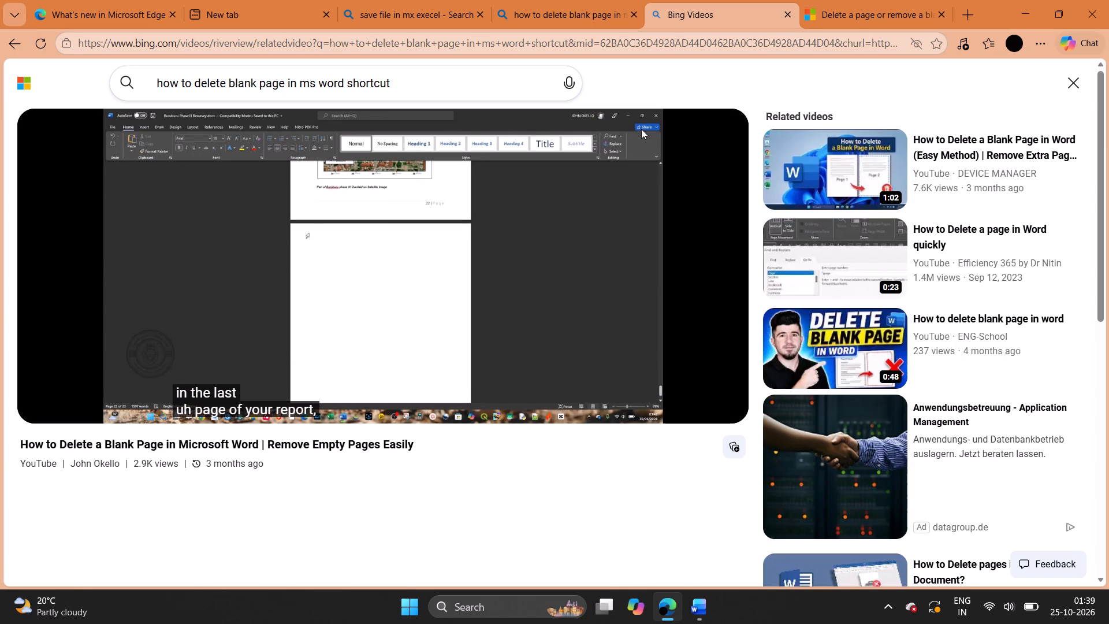
click(641, 129)
click(641, 129)
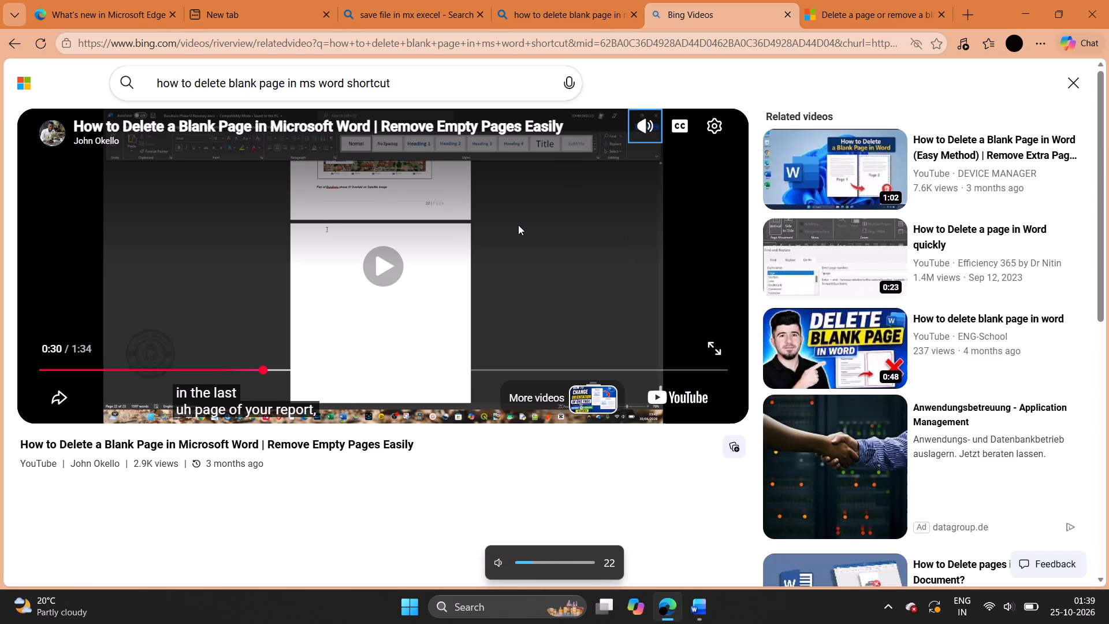
key(space)
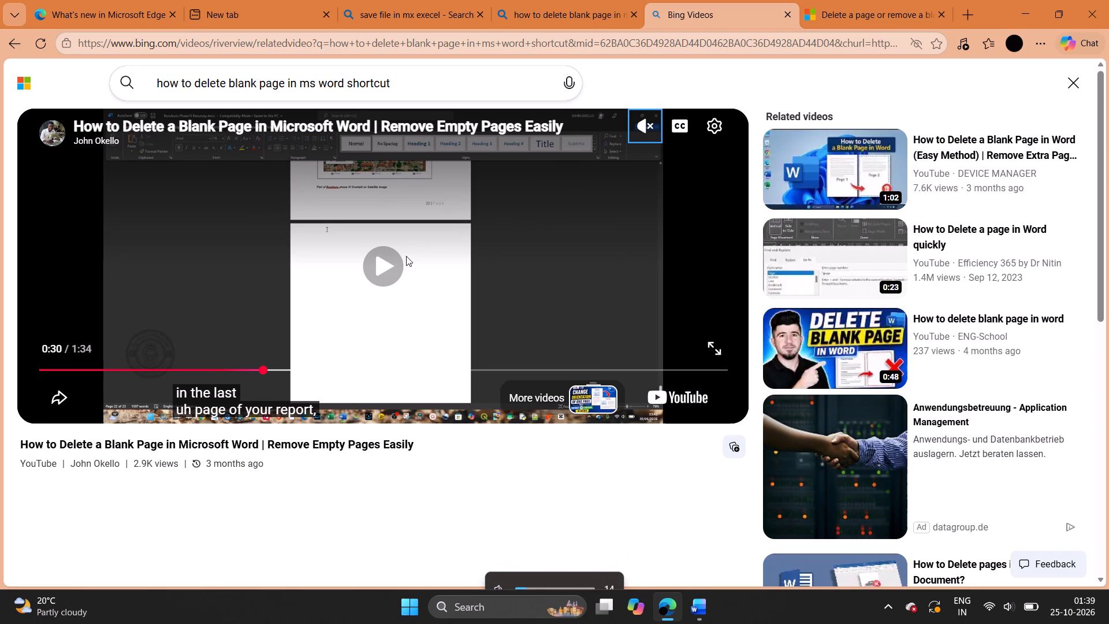
click(395, 271)
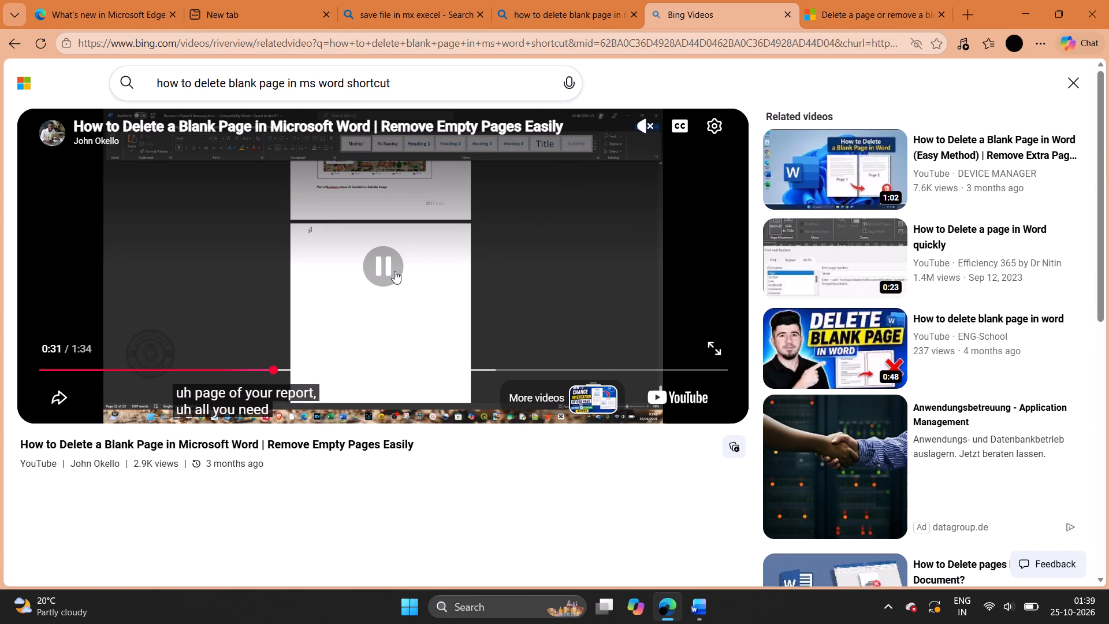
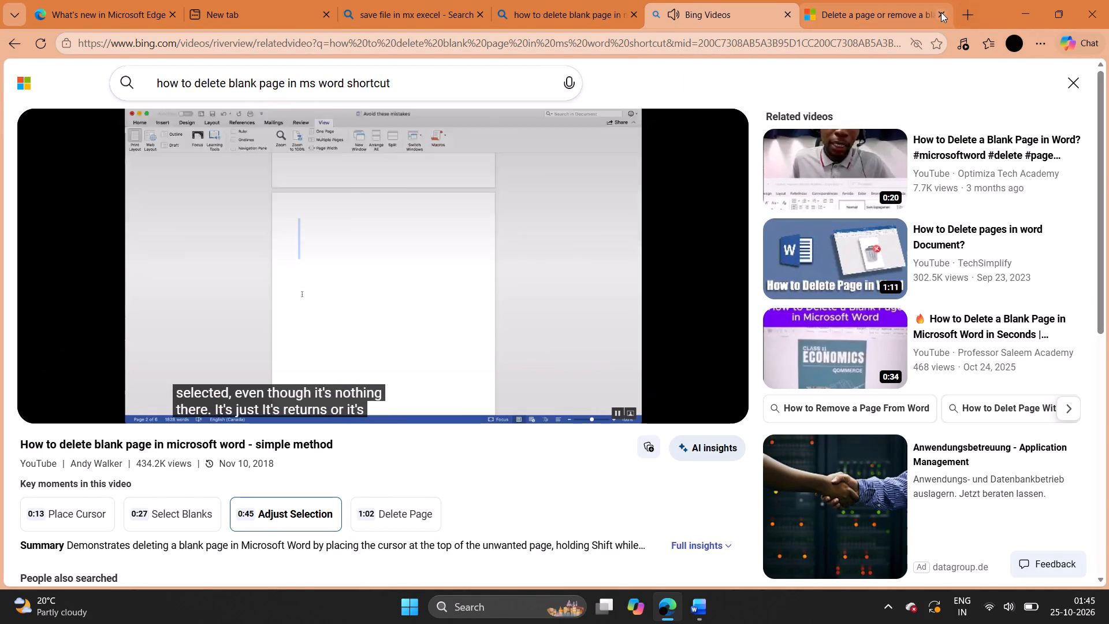
Close all the open Edge tabs to return to the Word document.
click(940, 12)
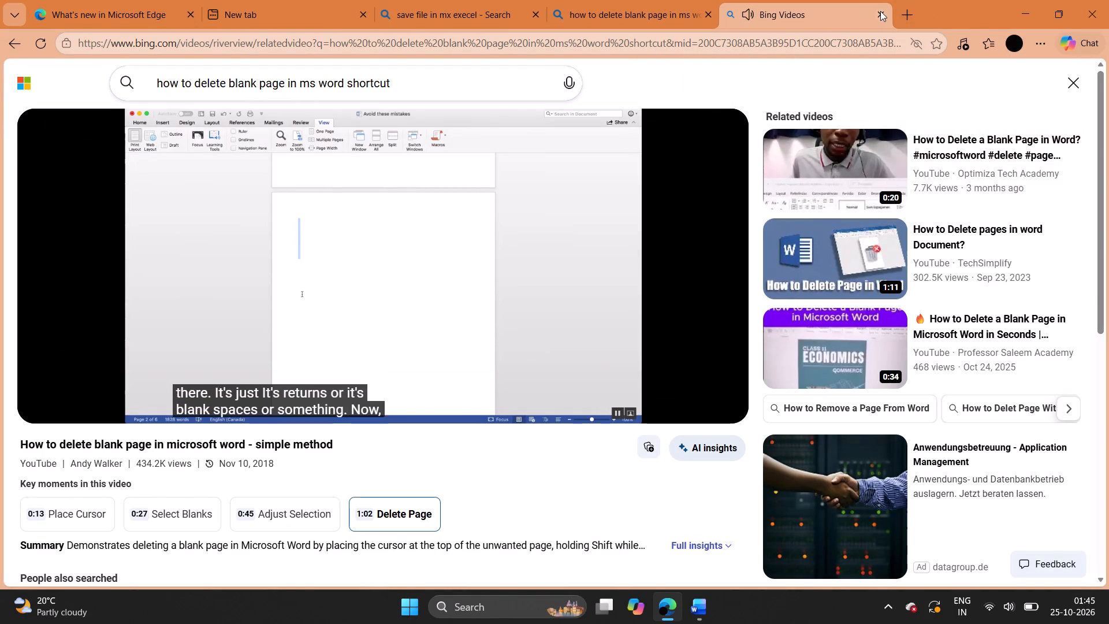
click(880, 11)
click(705, 13)
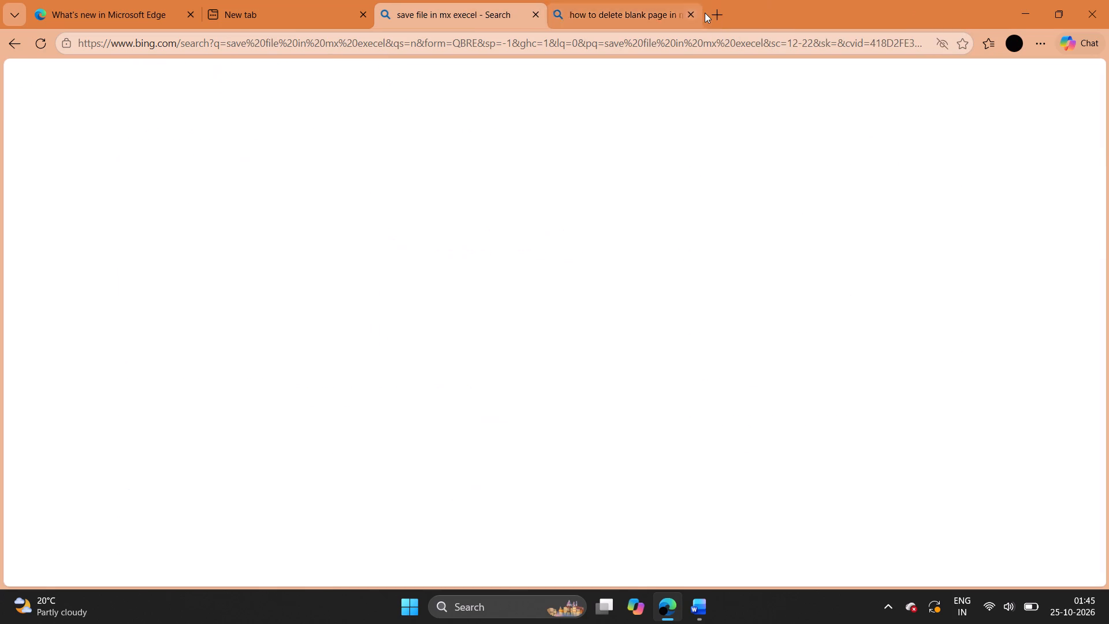
click(538, 13)
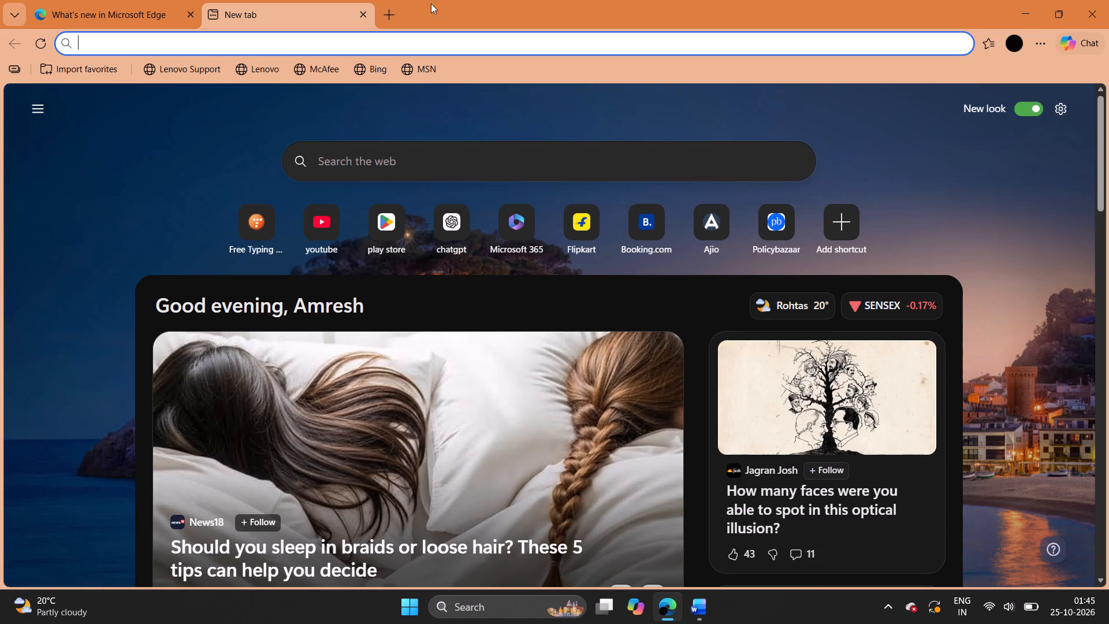
click(360, 15)
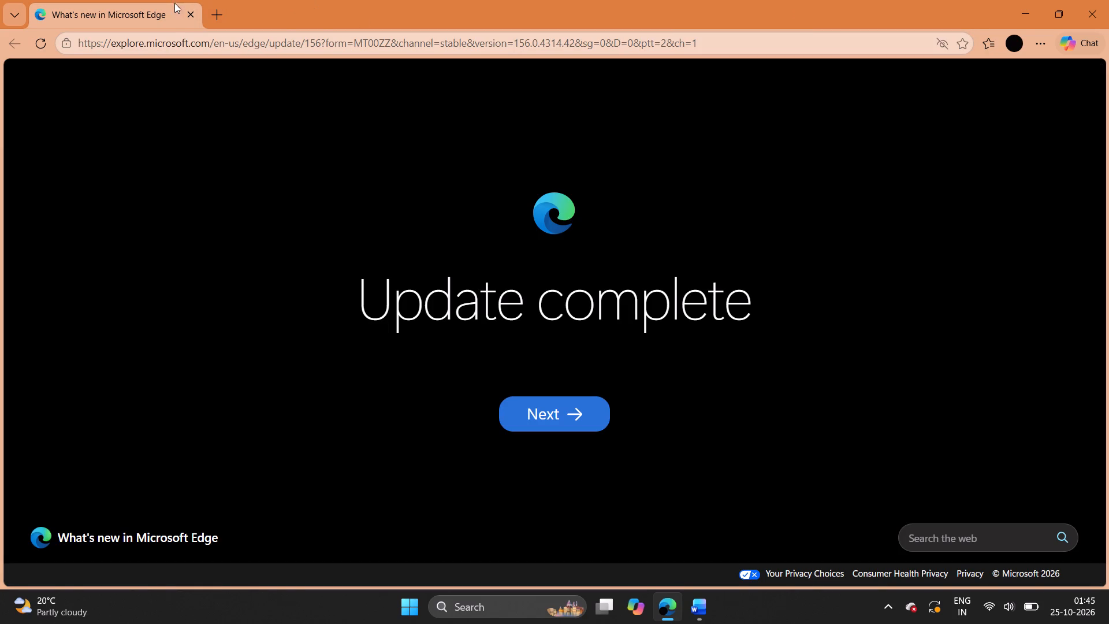
click(191, 13)
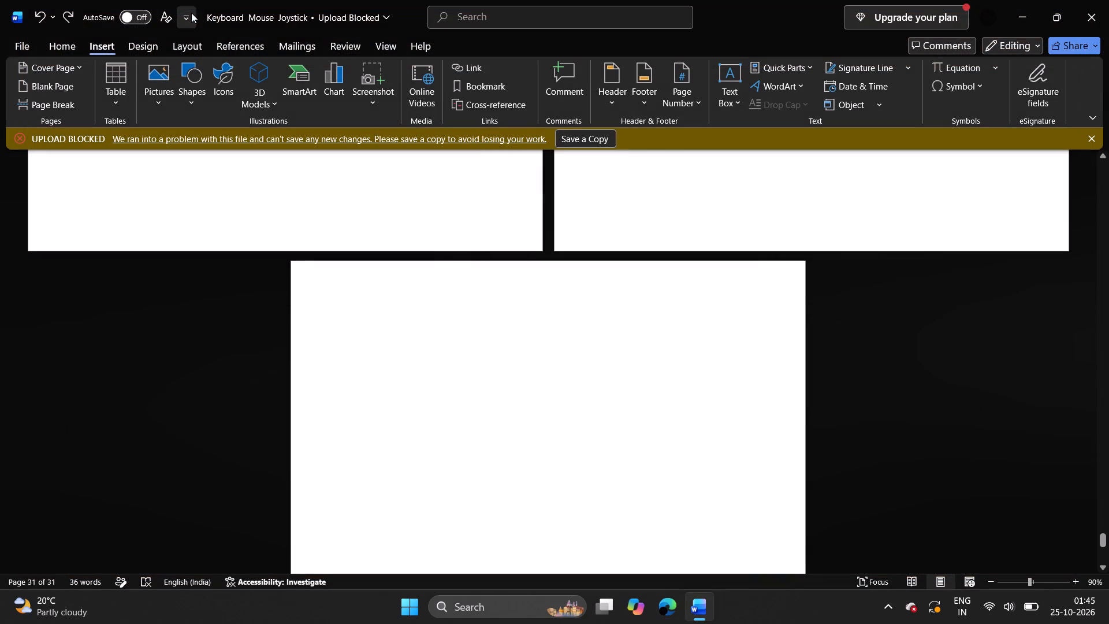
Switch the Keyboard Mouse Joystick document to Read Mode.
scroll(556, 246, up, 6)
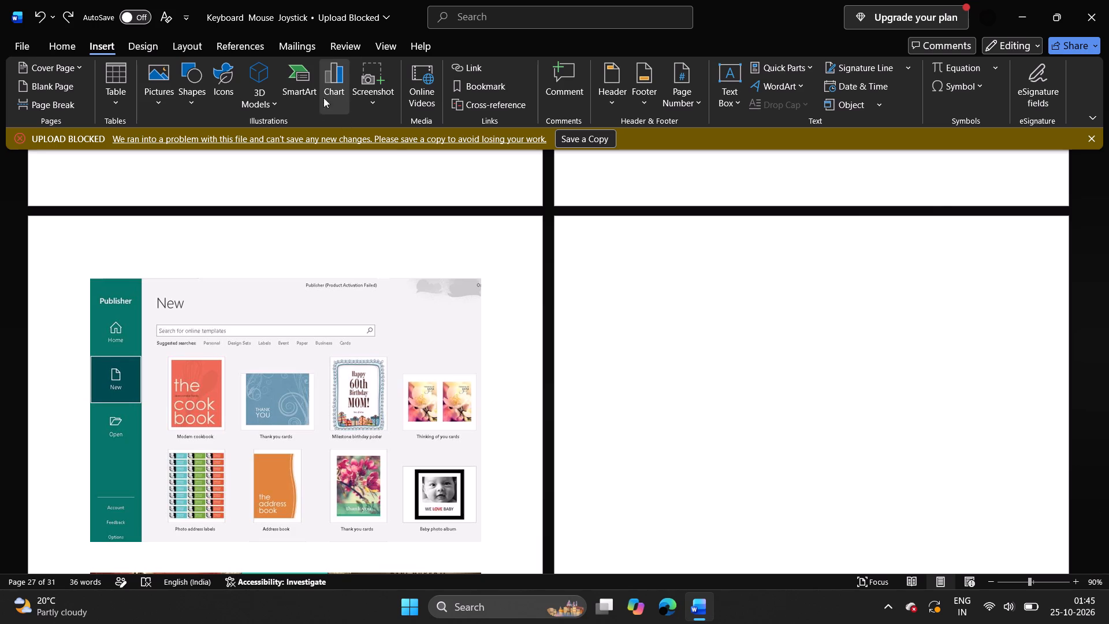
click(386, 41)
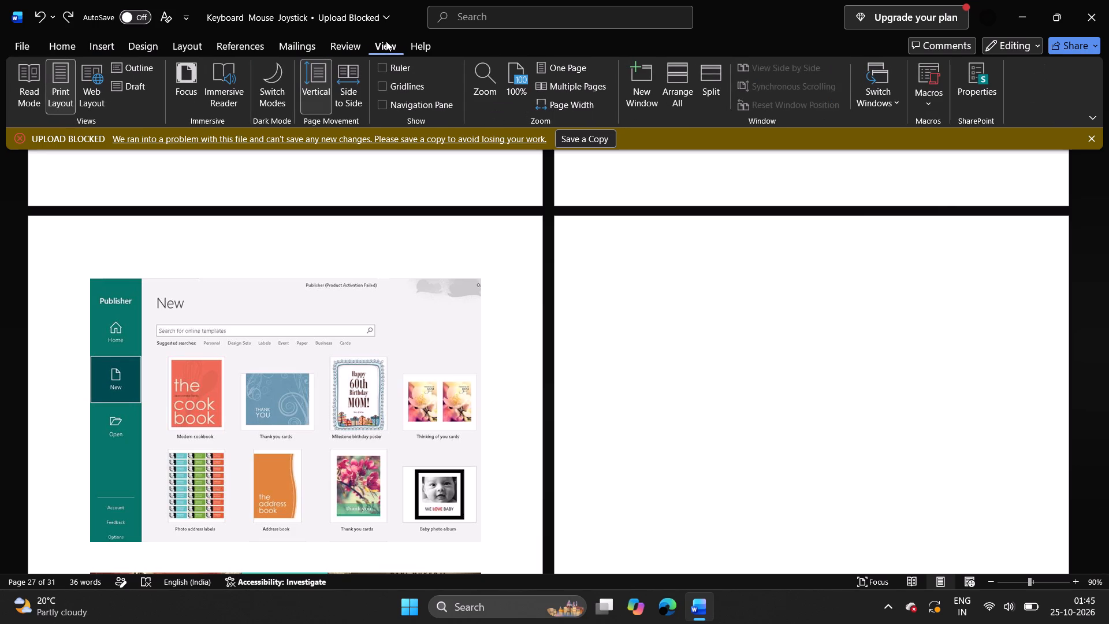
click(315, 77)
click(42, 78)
Look through the document's screens in Read Mode up to its end and check the options available on the blank final screen.
scroll(314, 195, up, 5)
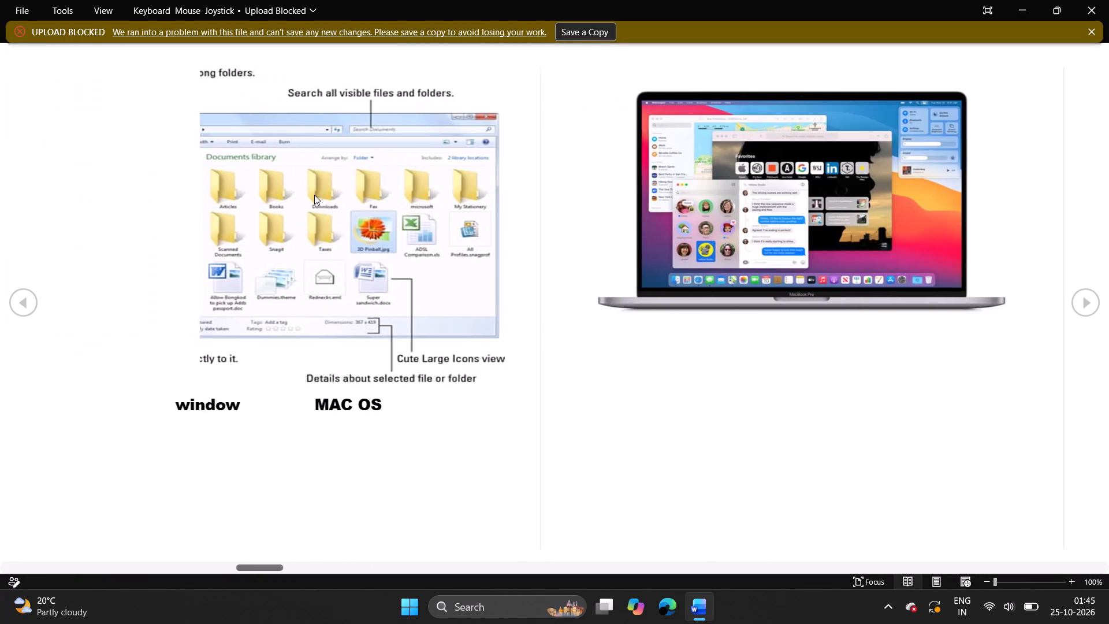
scroll(314, 195, right, 3)
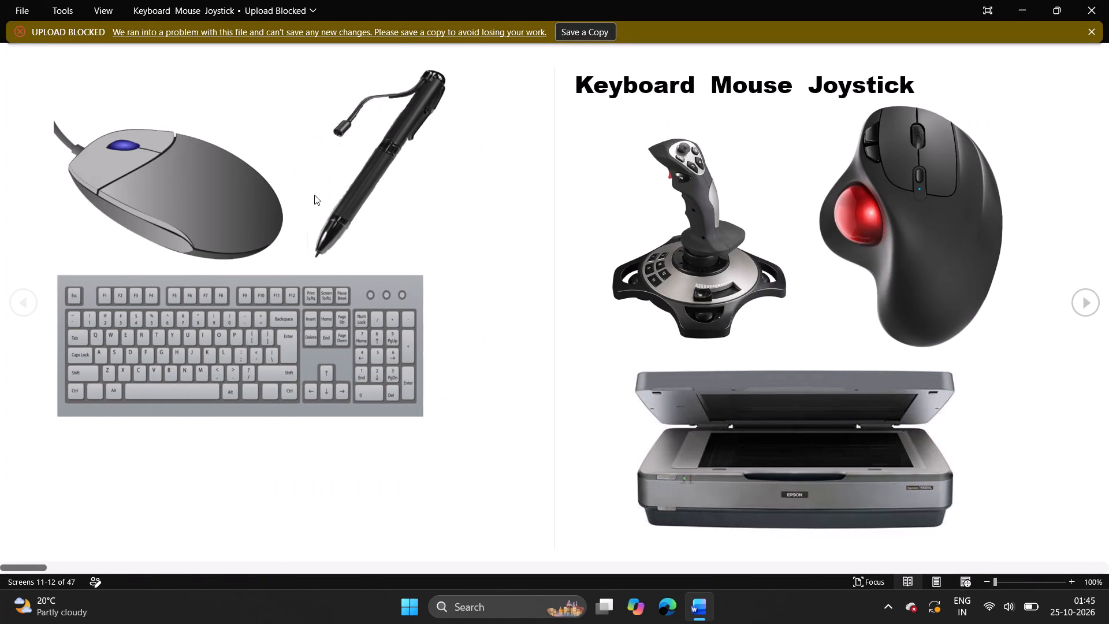
scroll(314, 195, right, 2)
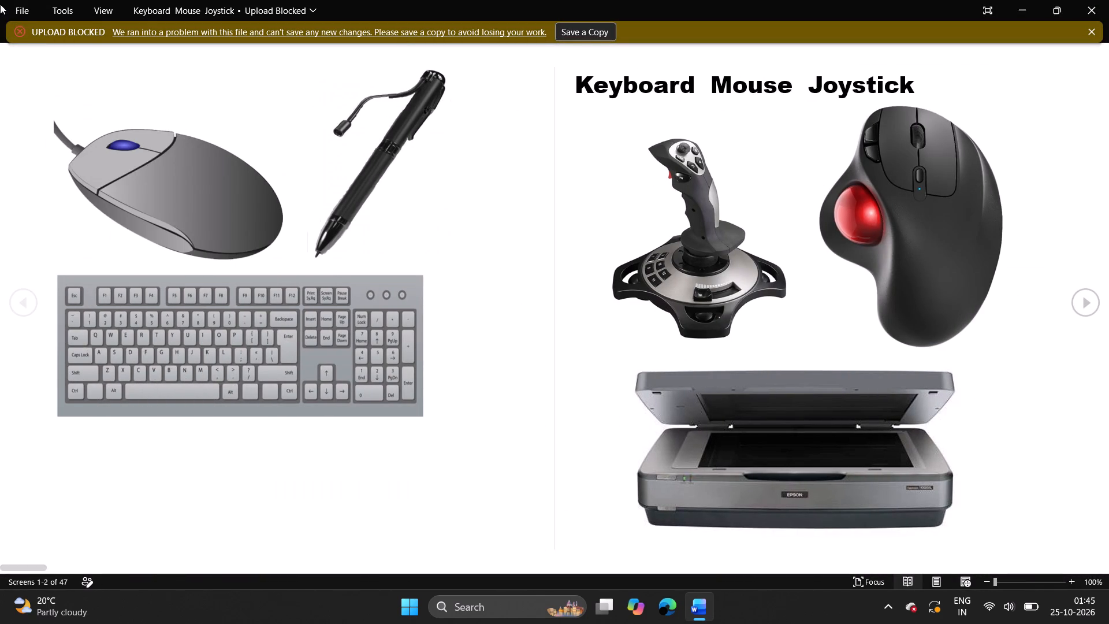
scroll(289, 235, left, 6)
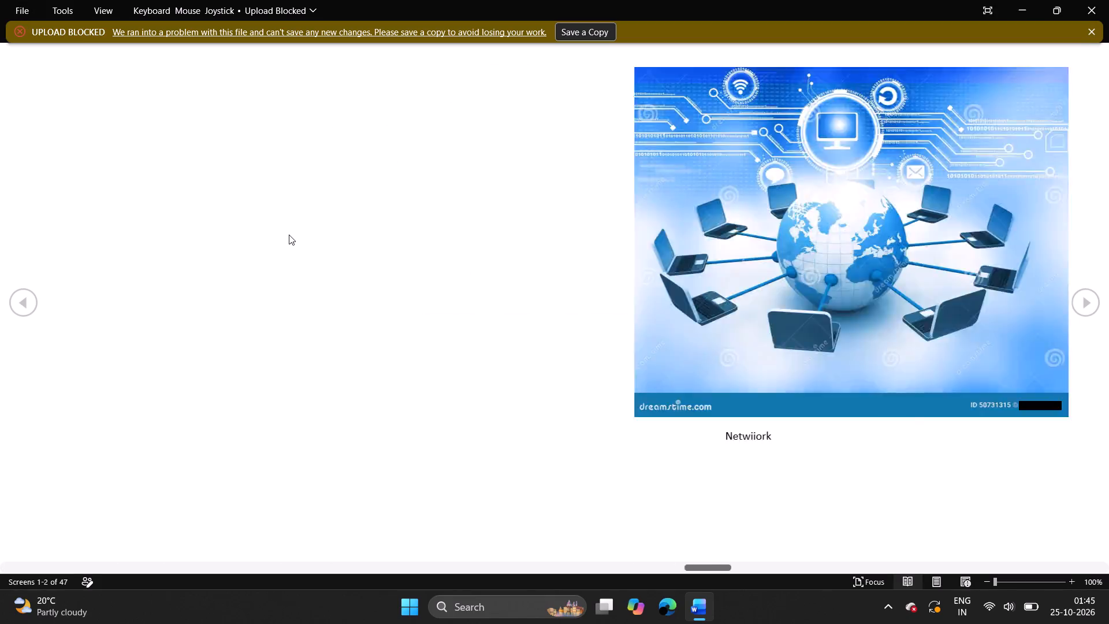
scroll(917, 130, left, 20)
scroll(917, 130, left, 20)
scroll(917, 130, left, 9)
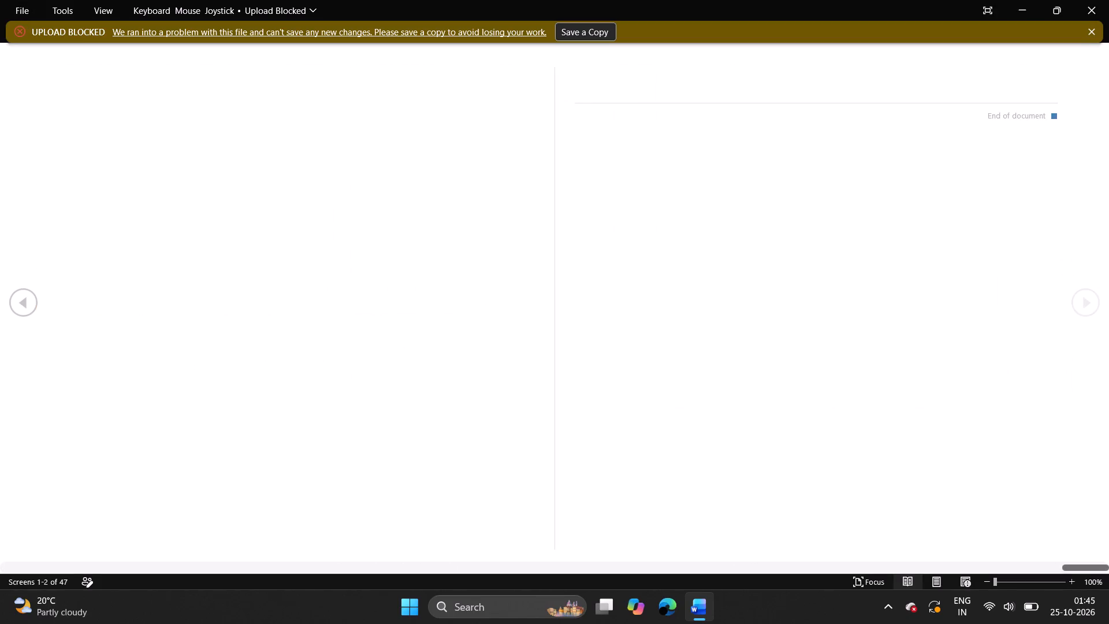
scroll(917, 130, left, 18)
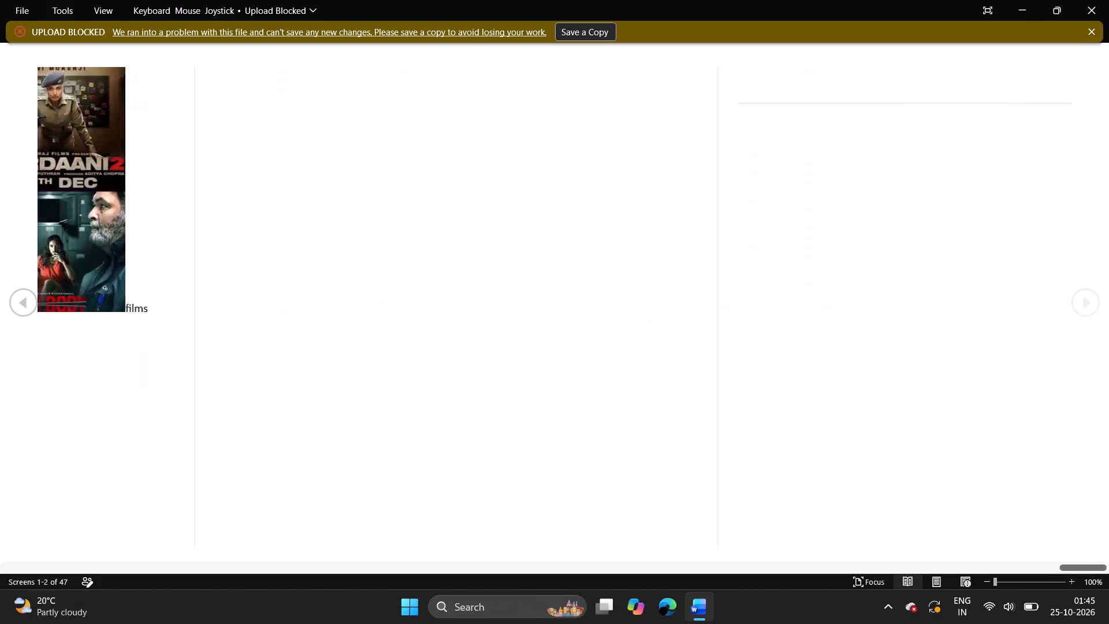
scroll(917, 130, left, 11)
scroll(917, 130, left, 18)
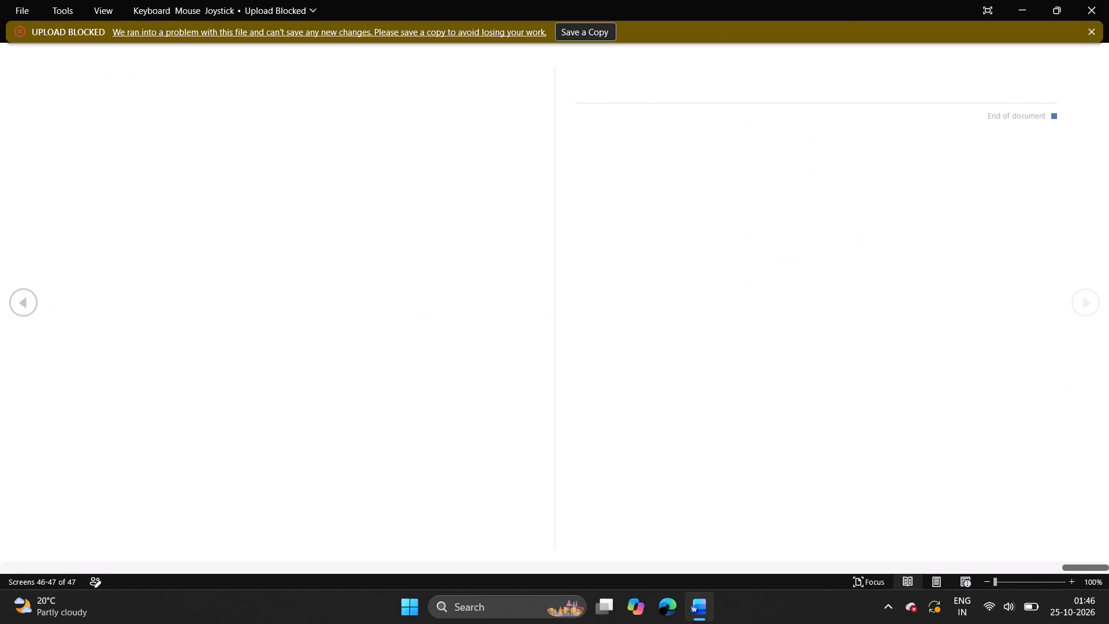
click(933, 159)
right_click(933, 159)
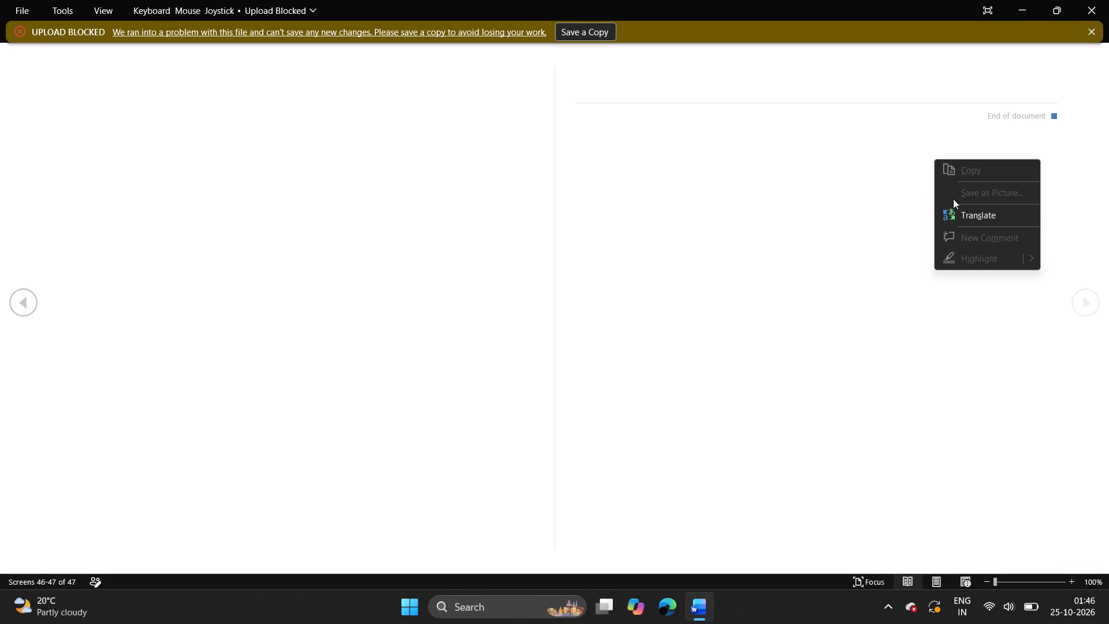
click(813, 180)
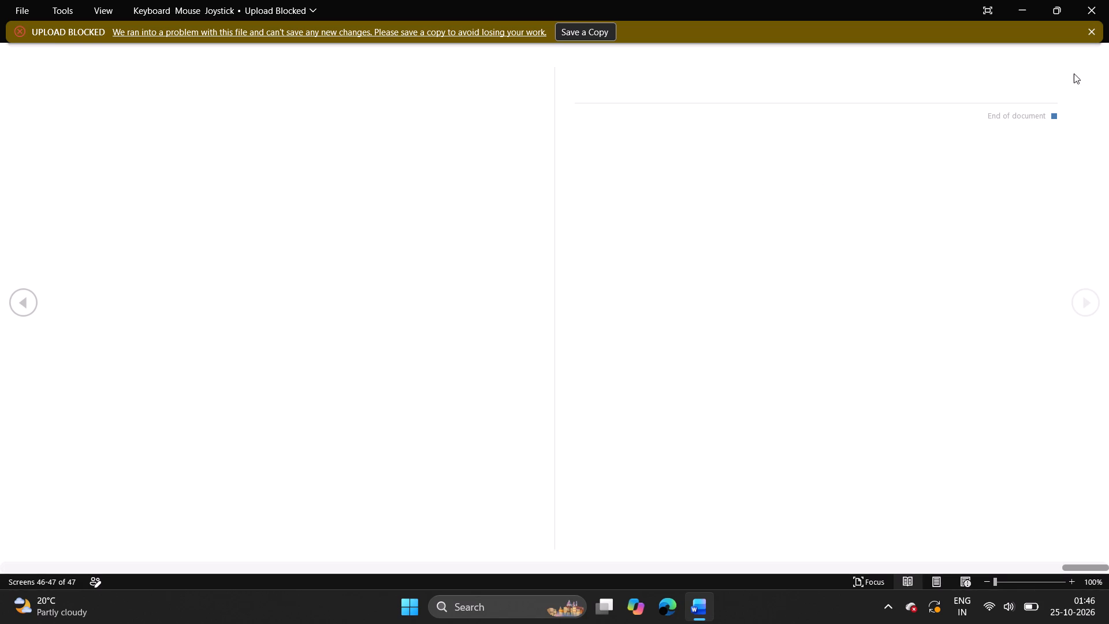
Dismiss the upload-blocked notice and toggle automatic hiding of the reading toolbar.
click(1090, 33)
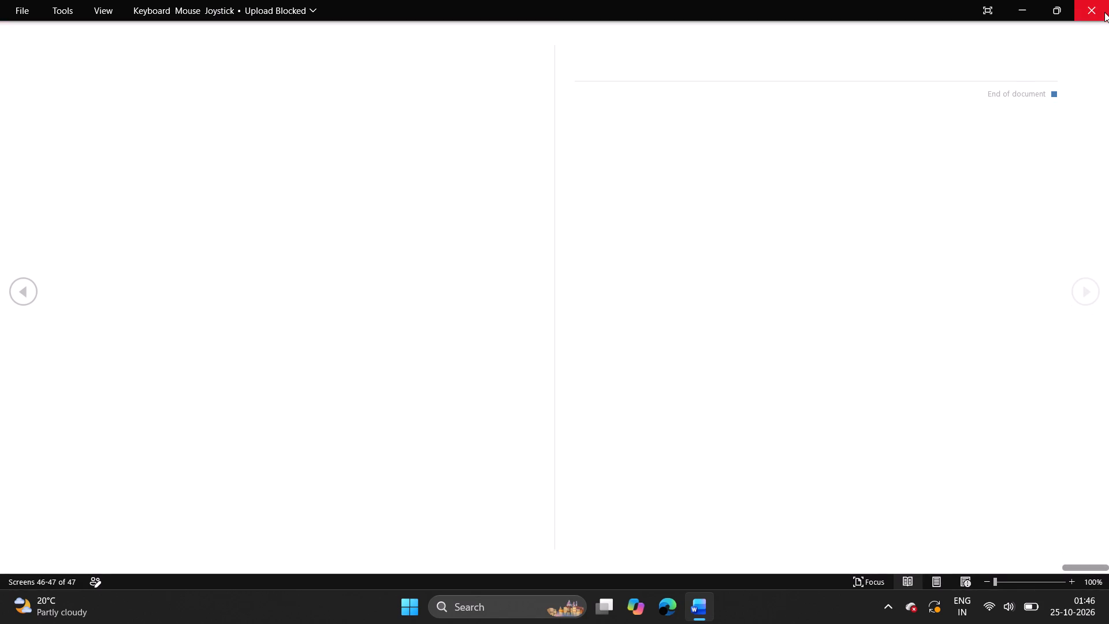
click(992, 13)
click(992, 13)
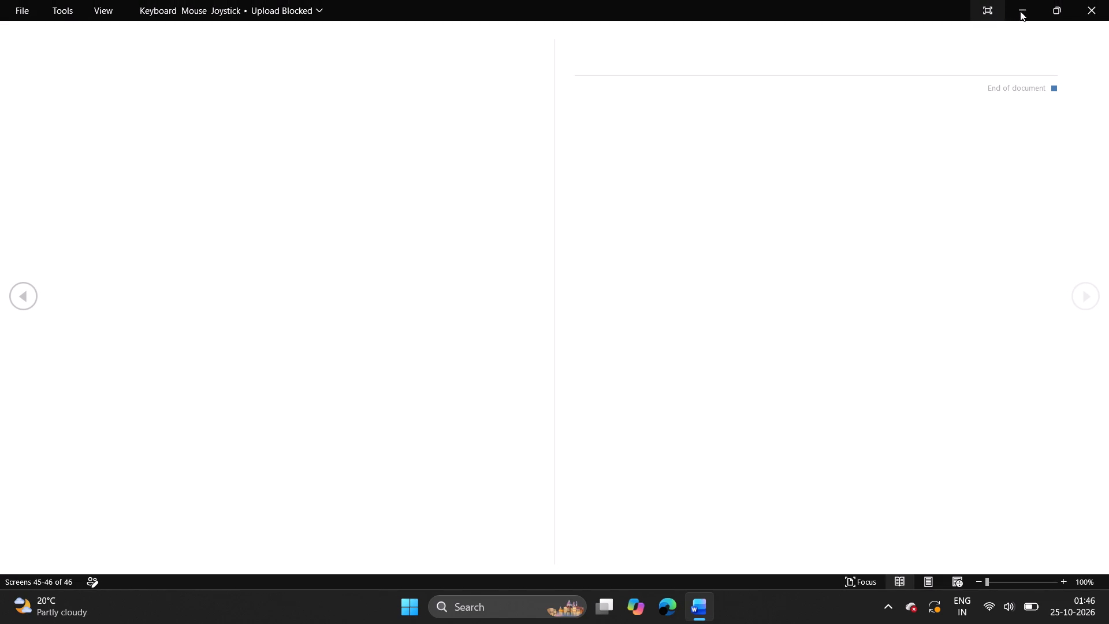
Close Word, start it again, and reopen the Keyboard Mouse Joystick document from the recent files.
click(1086, 13)
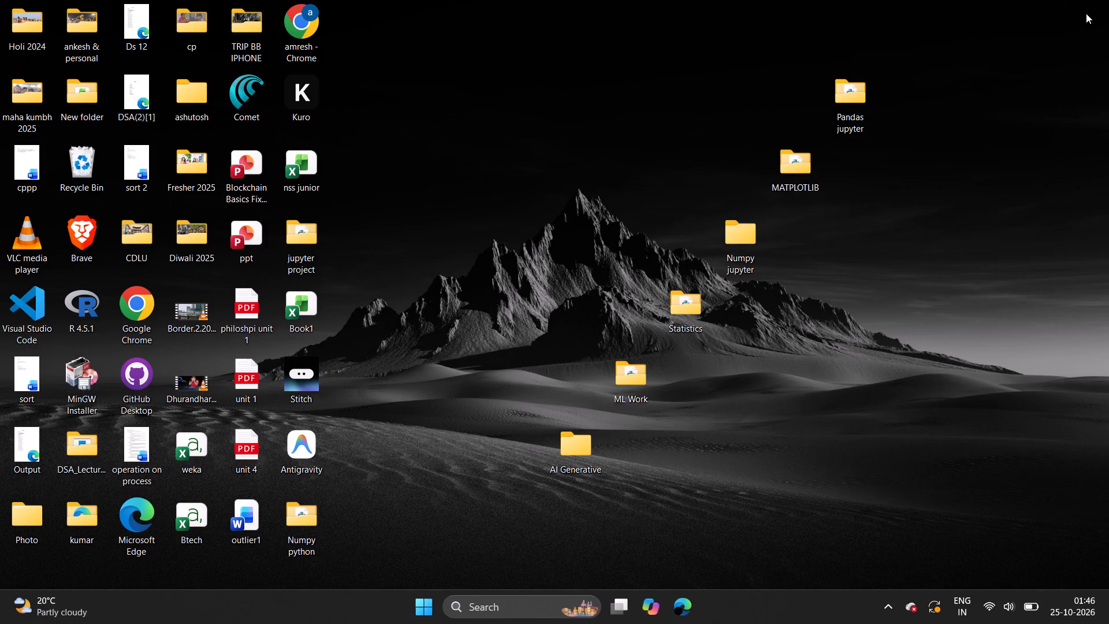
click(426, 596)
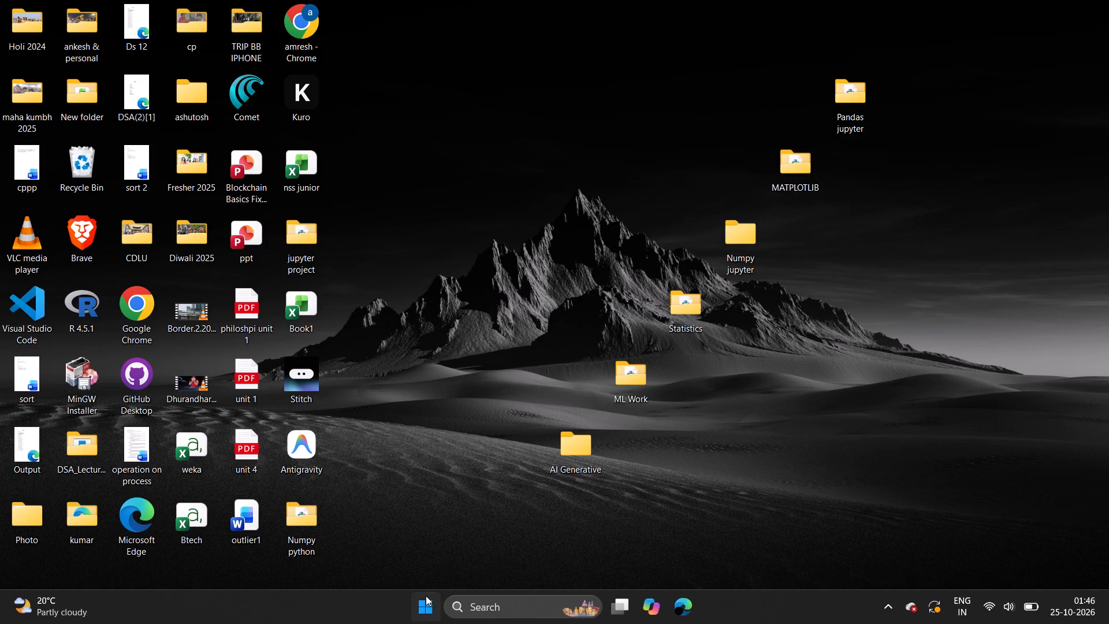
double_click(375, 171)
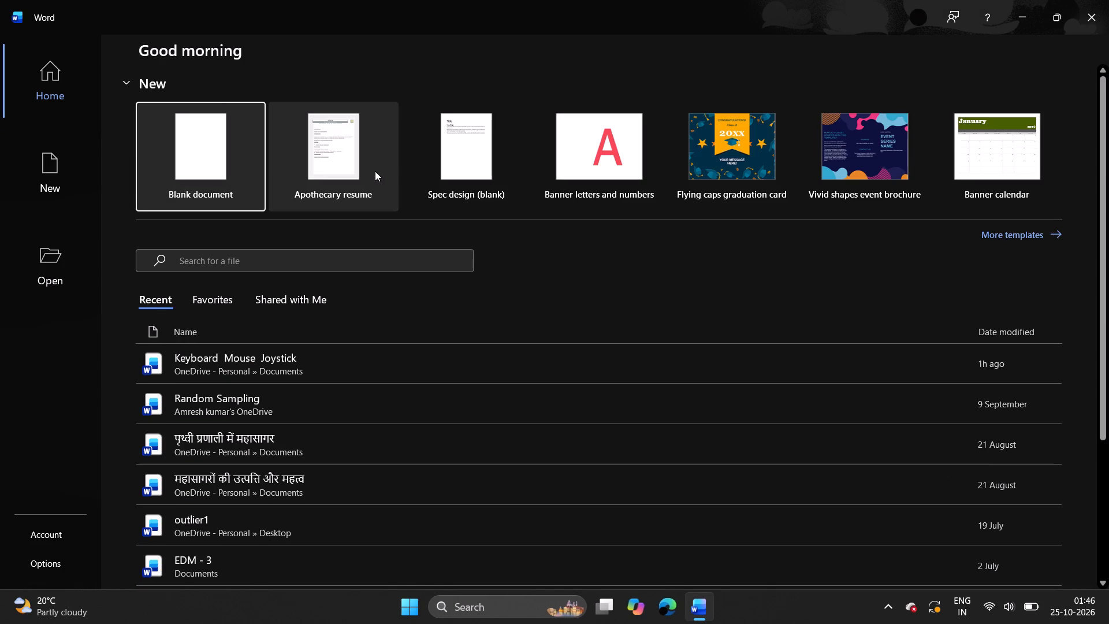
double_click(239, 355)
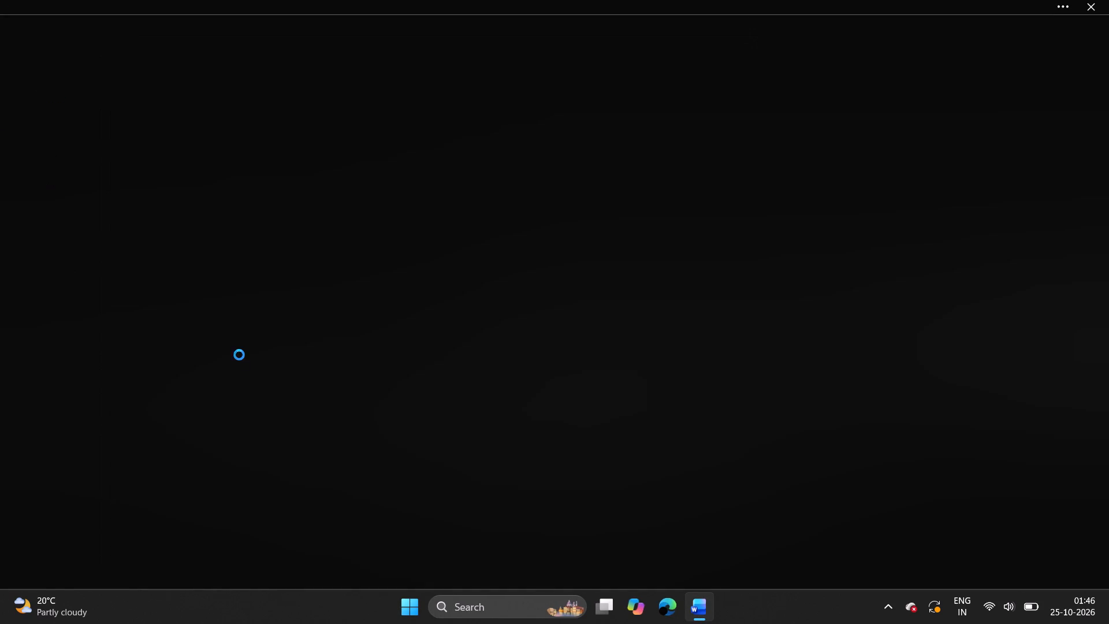
Leave Read Mode and return the document to its editing view.
scroll(407, 288, down, 20)
scroll(407, 288, down, 19)
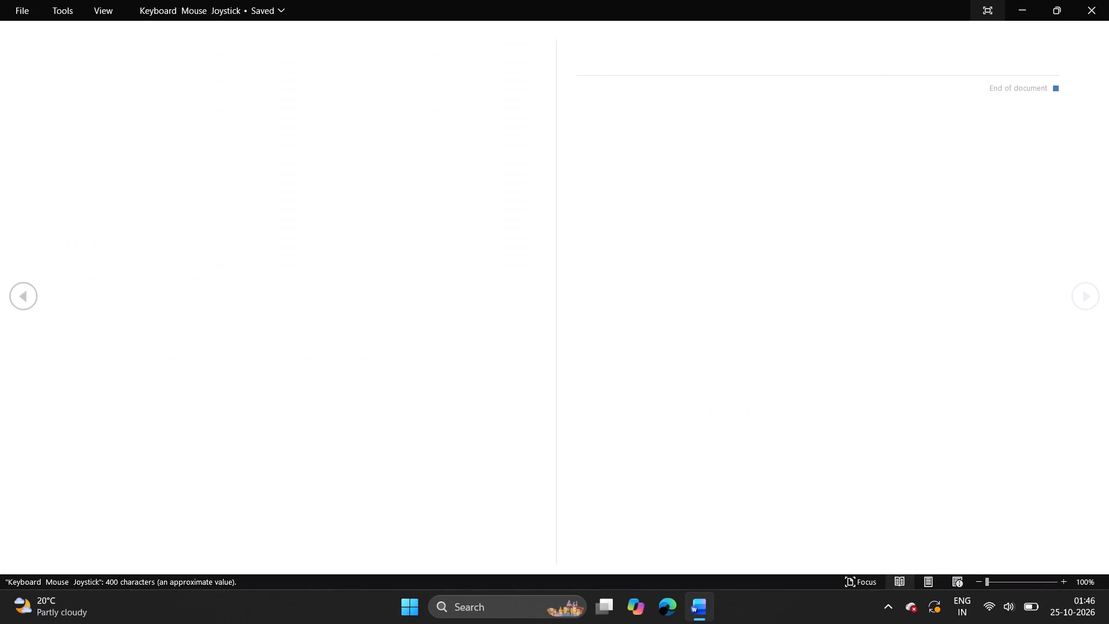
scroll(407, 288, right, 6)
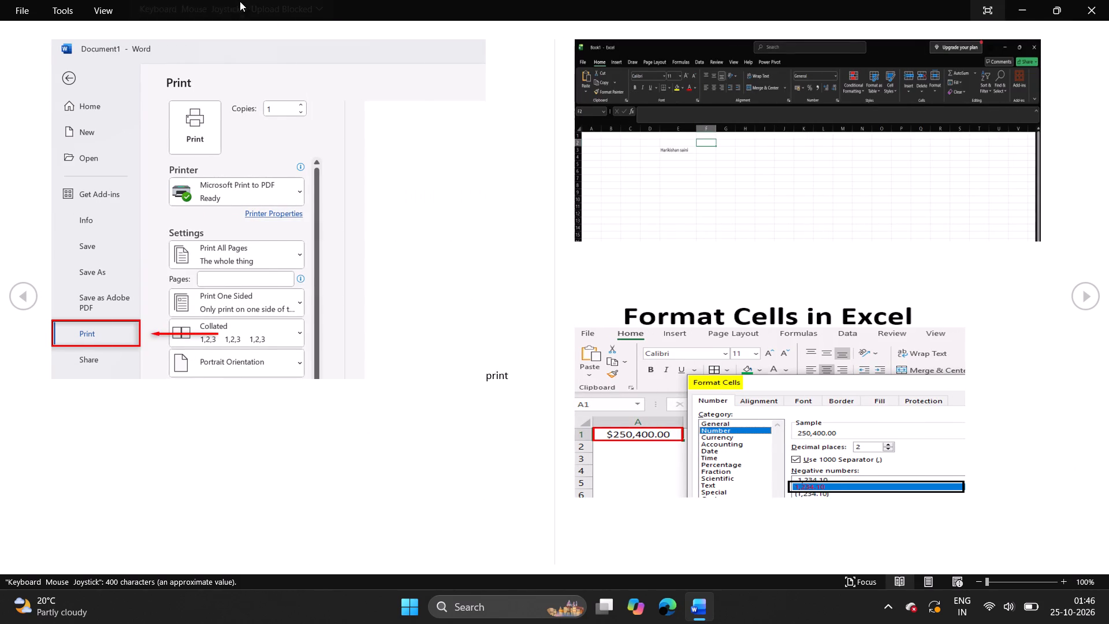
click(103, 11)
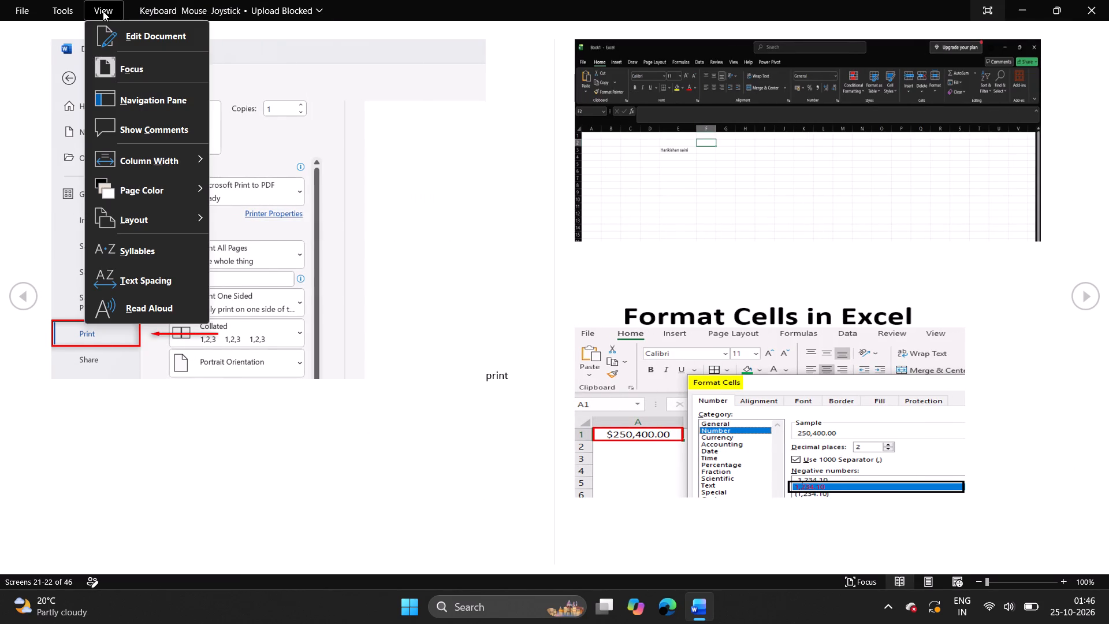
click(128, 32)
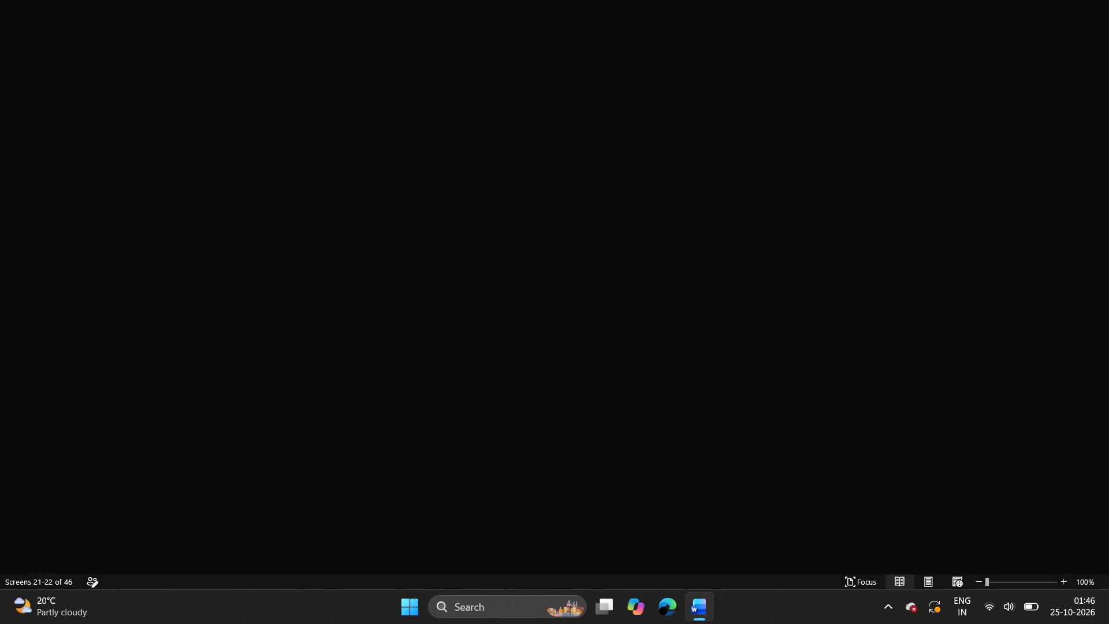
Examine the blank pages at the end of the document and the content pages before them.
scroll(396, 309, down, 20)
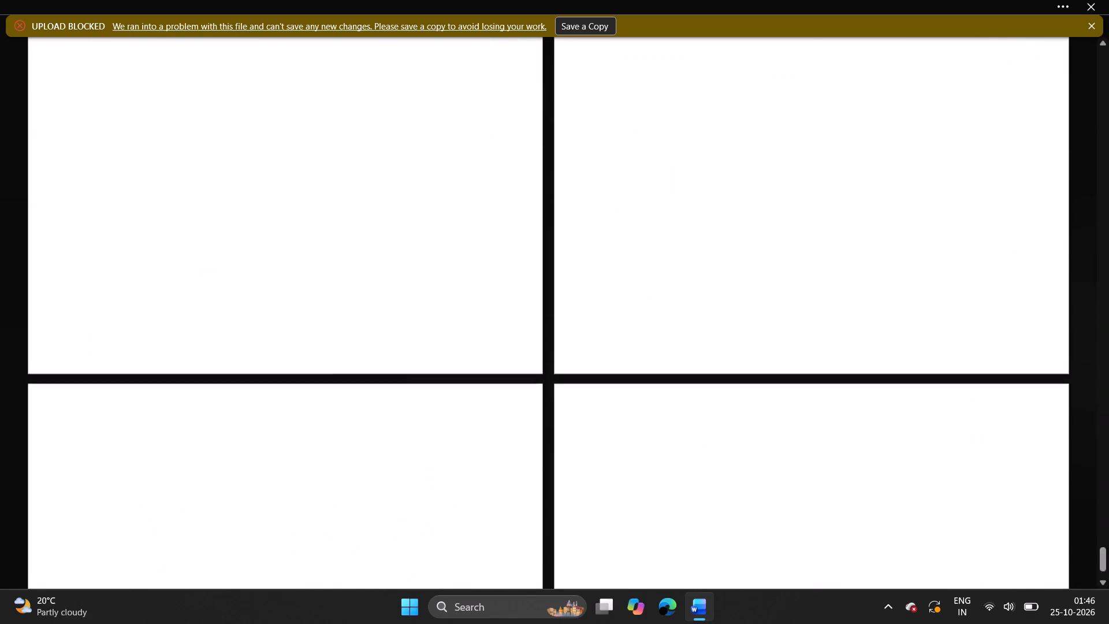
scroll(396, 309, down, 9)
scroll(396, 309, up, 2)
scroll(396, 309, down, 4)
scroll(396, 309, up, 1)
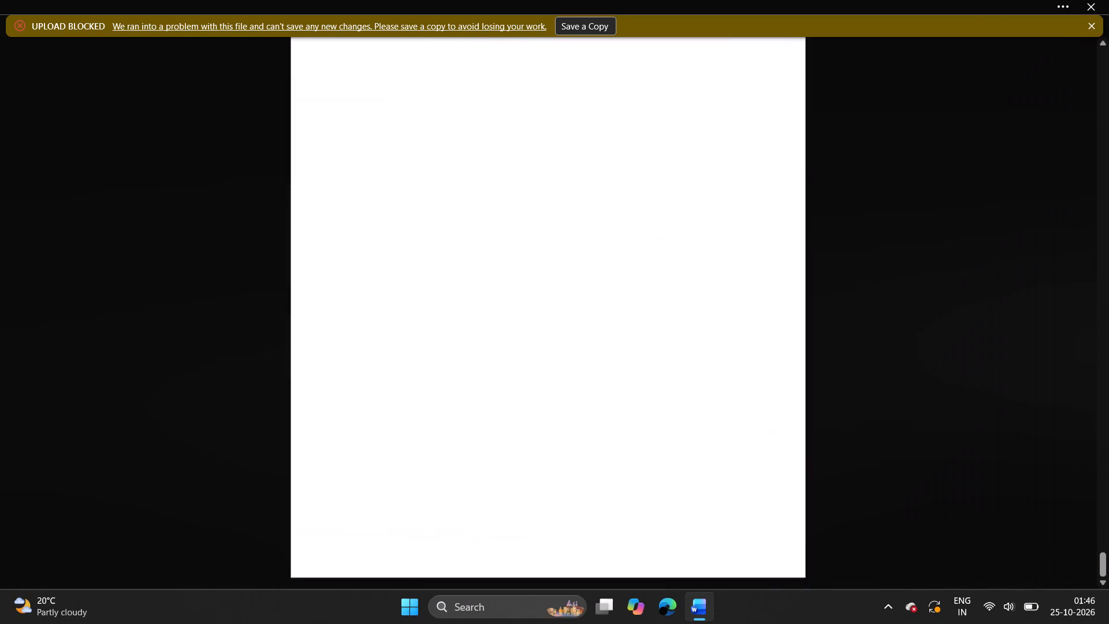
scroll(396, 309, up, 17)
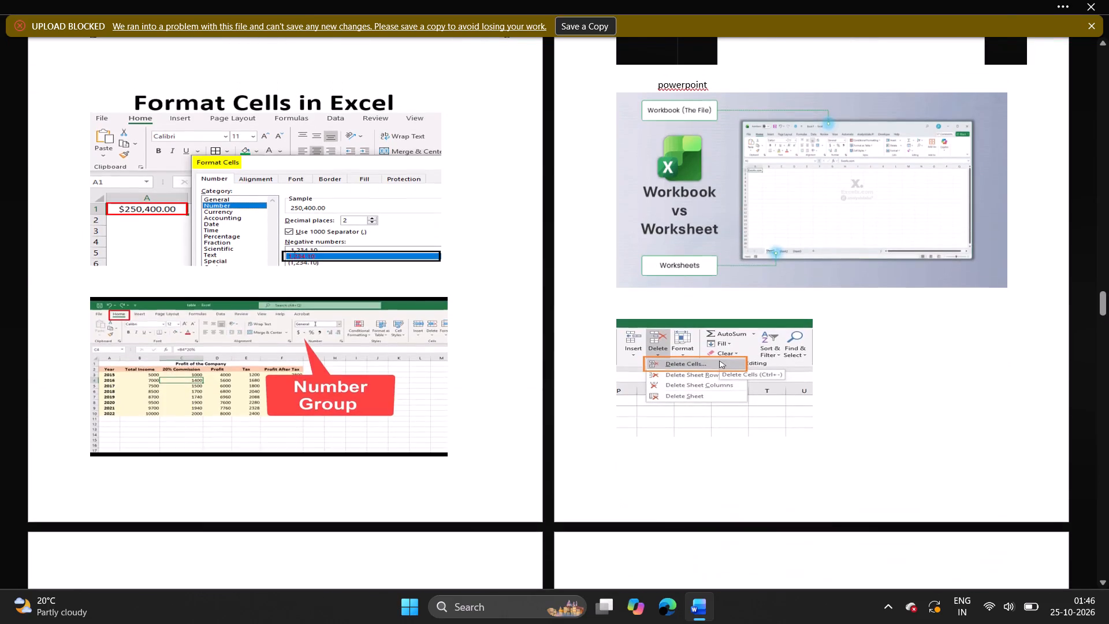
Close the document, restart Word, and reopen Keyboard Mouse Joystick from the recent files.
click(1089, 2)
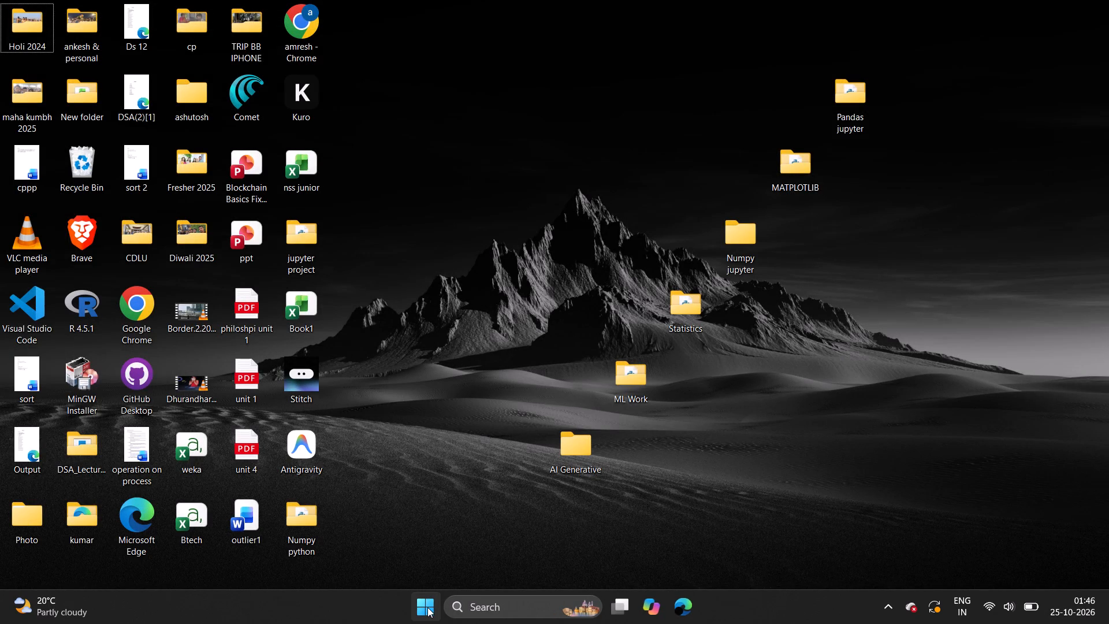
click(427, 607)
double_click(374, 179)
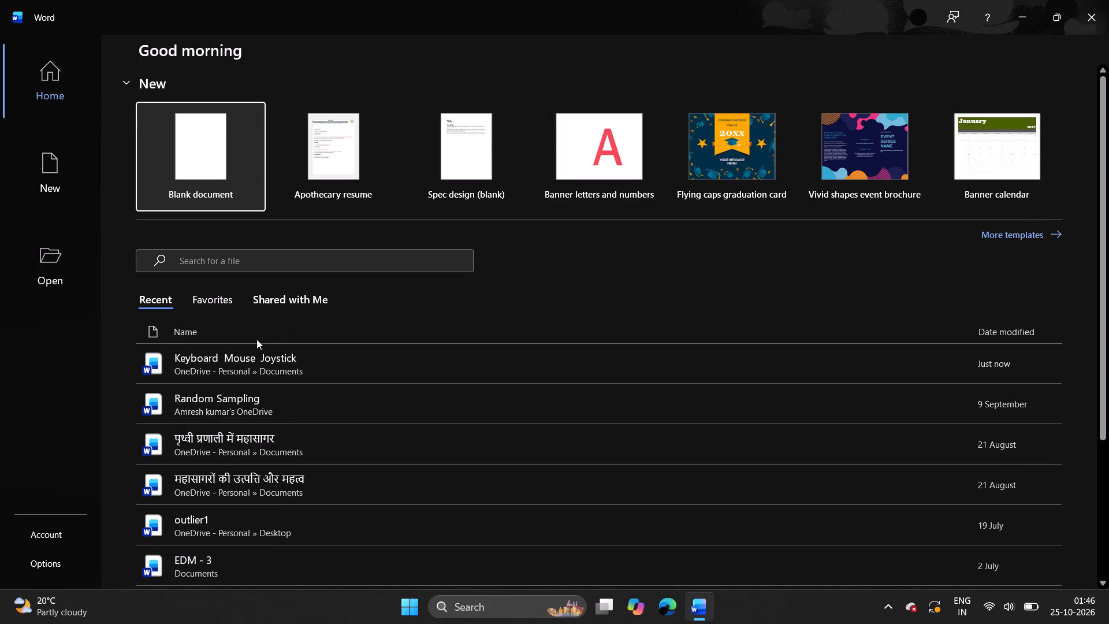
double_click(245, 365)
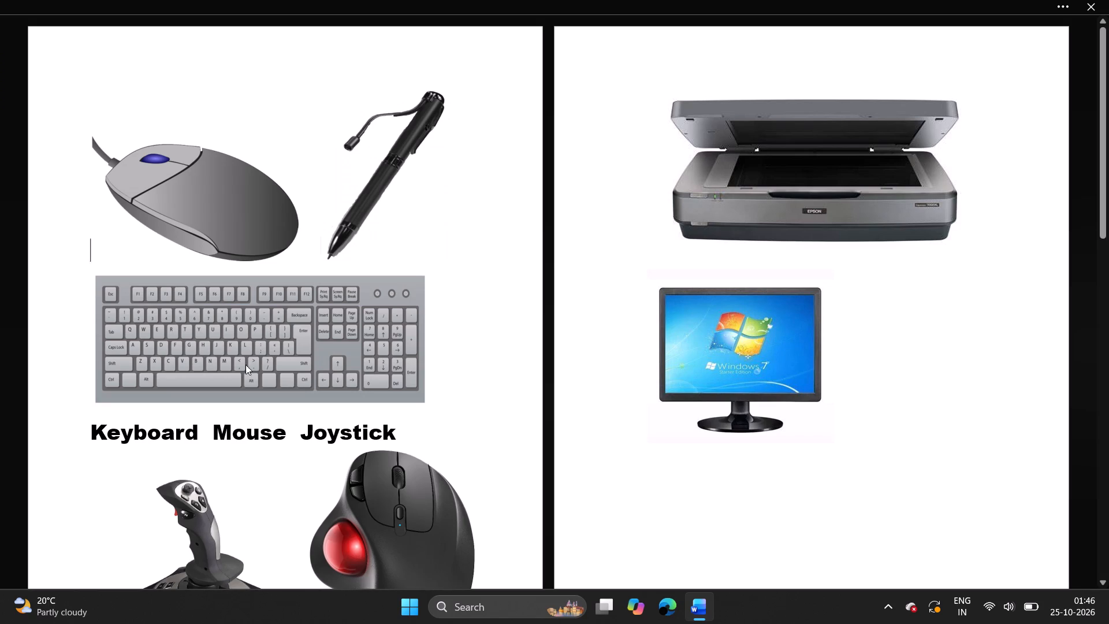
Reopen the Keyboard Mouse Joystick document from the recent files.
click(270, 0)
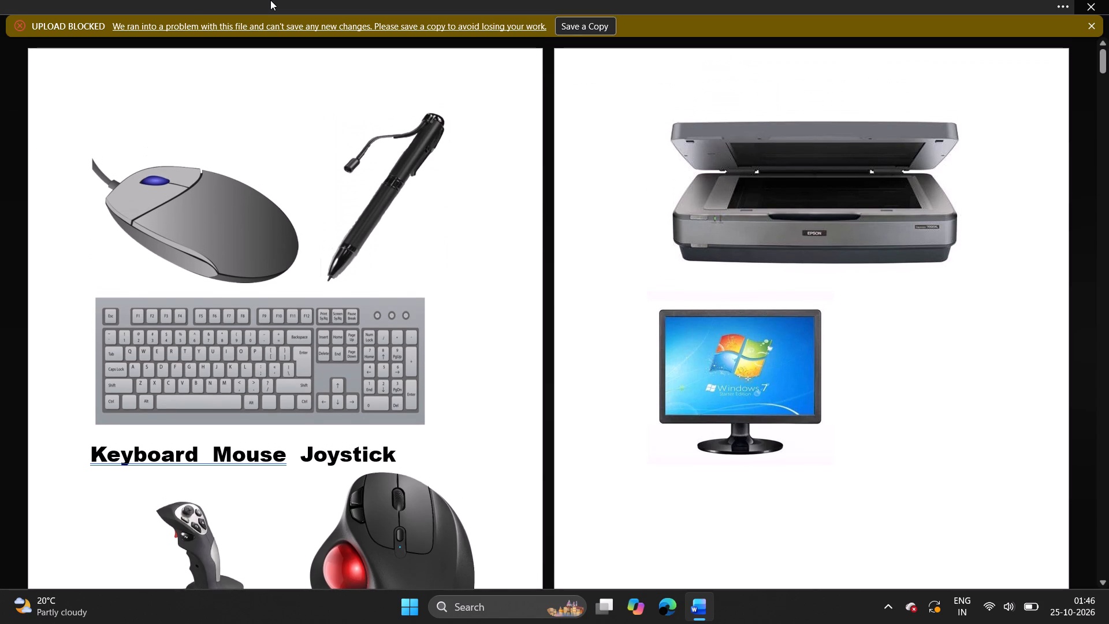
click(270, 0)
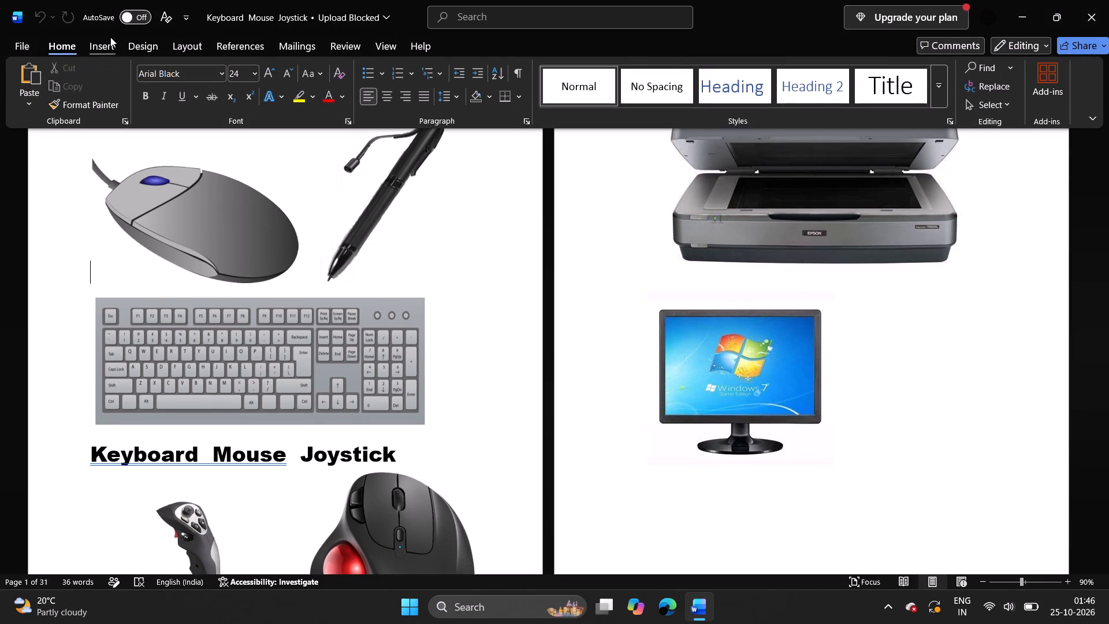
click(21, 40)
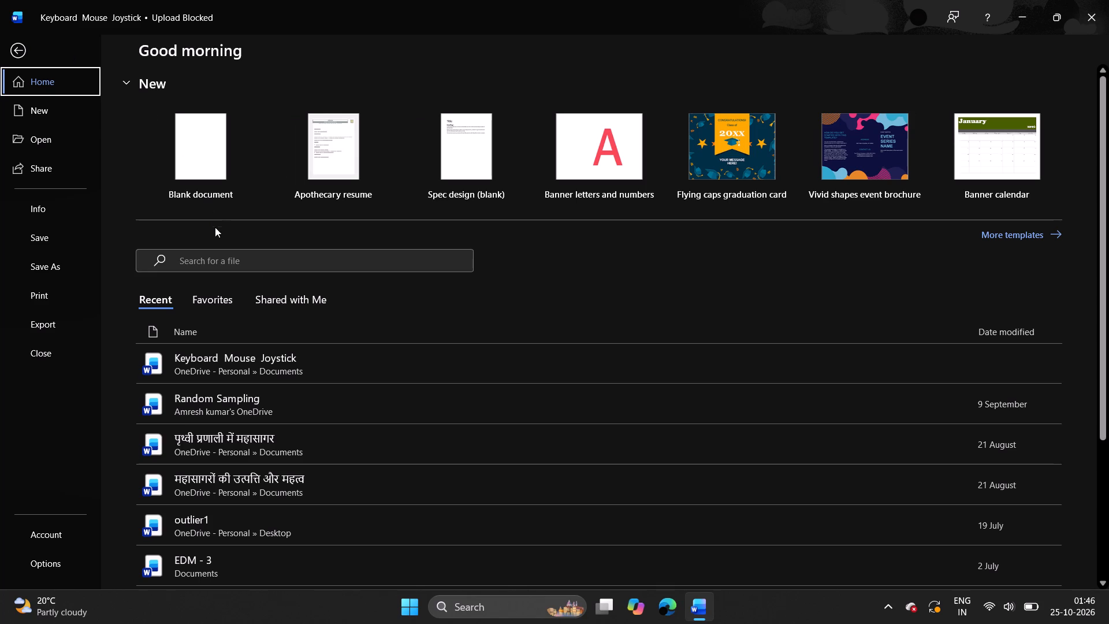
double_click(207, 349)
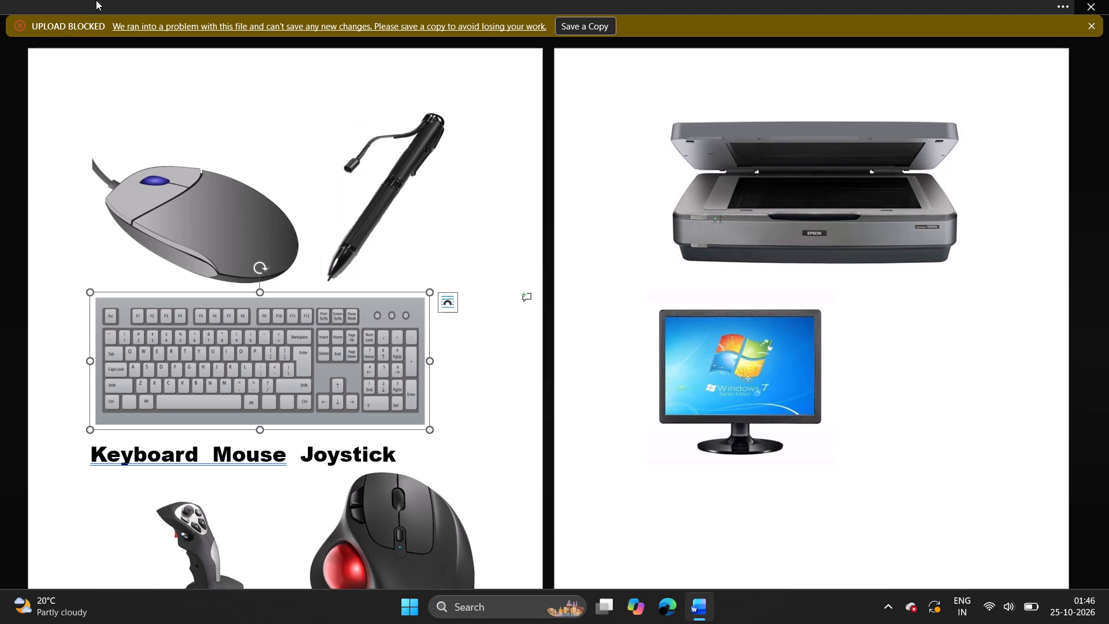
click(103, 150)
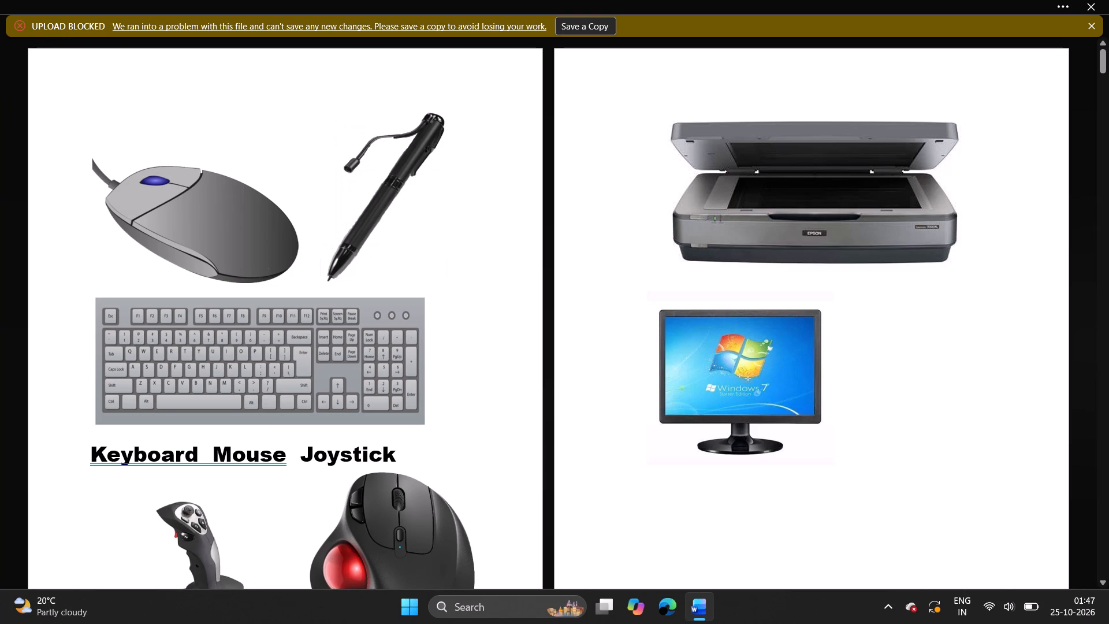
Set the document view to Print Layout.
click(132, 0)
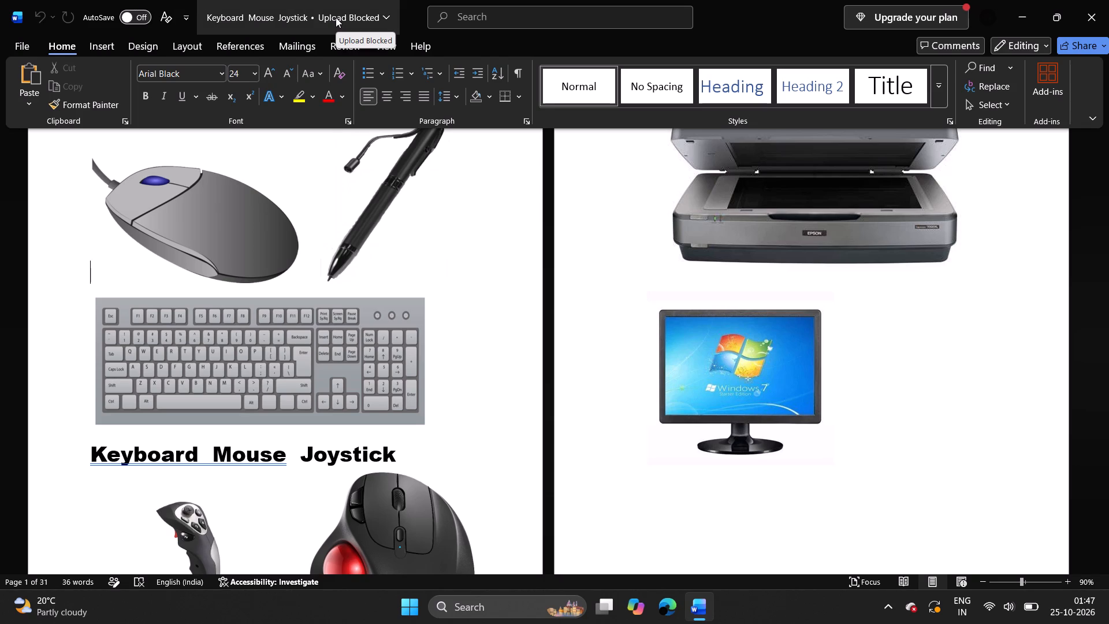
click(388, 49)
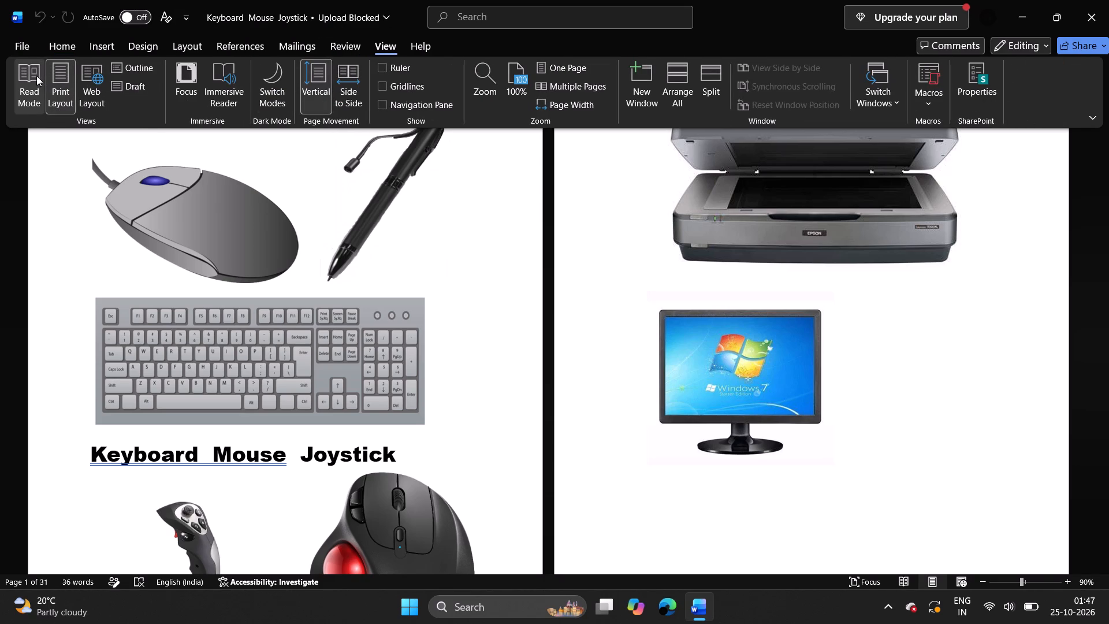
click(57, 76)
Show the file actions available for Keyboard Mouse Joystick in the recent files.
click(19, 44)
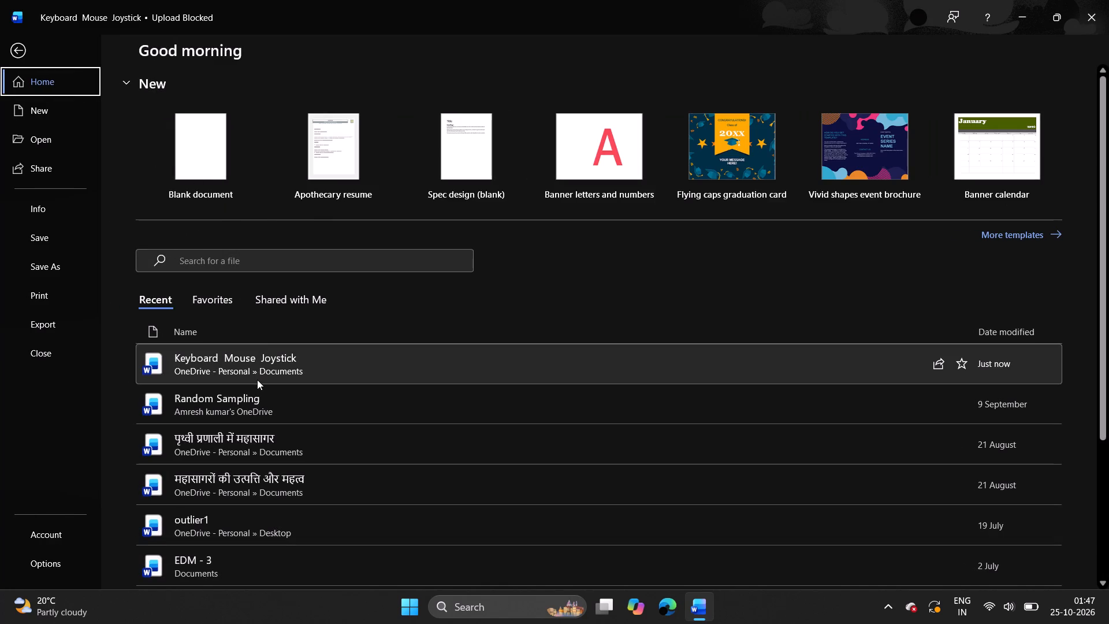
right_click(269, 356)
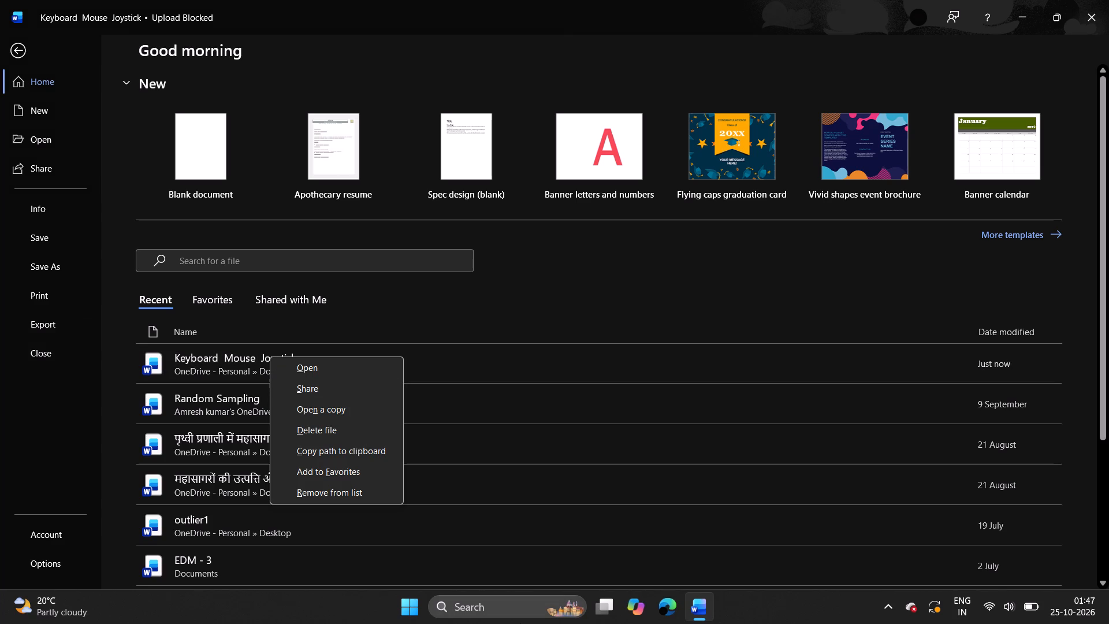
Switch to File Explorer and look through the Desktop folder for the Keyboard Mouse Joystick document.
click(411, 610)
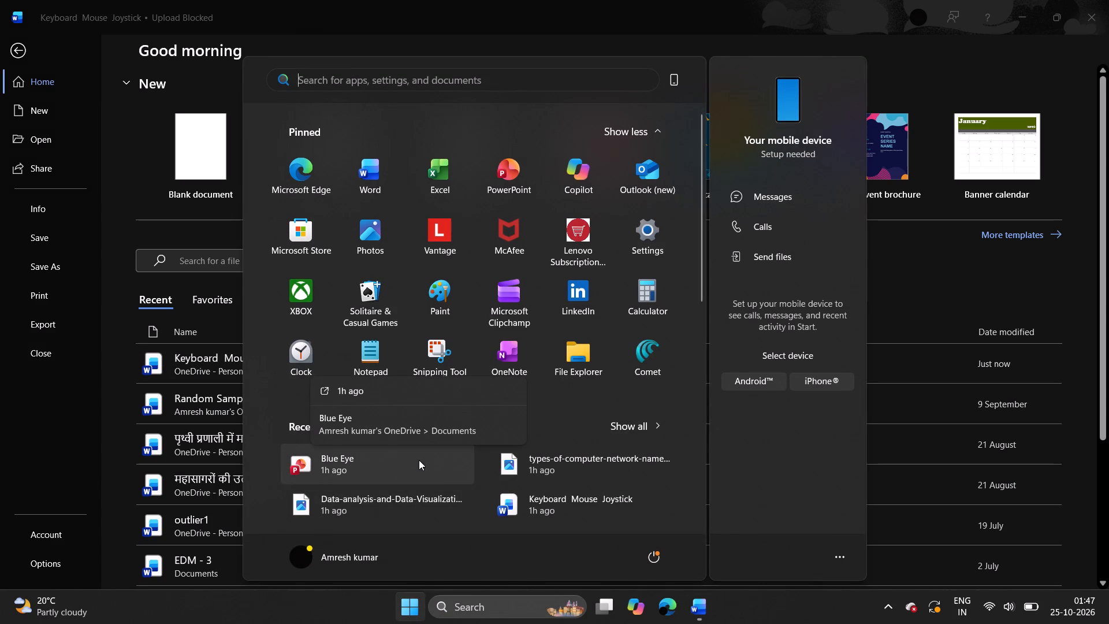
click(575, 372)
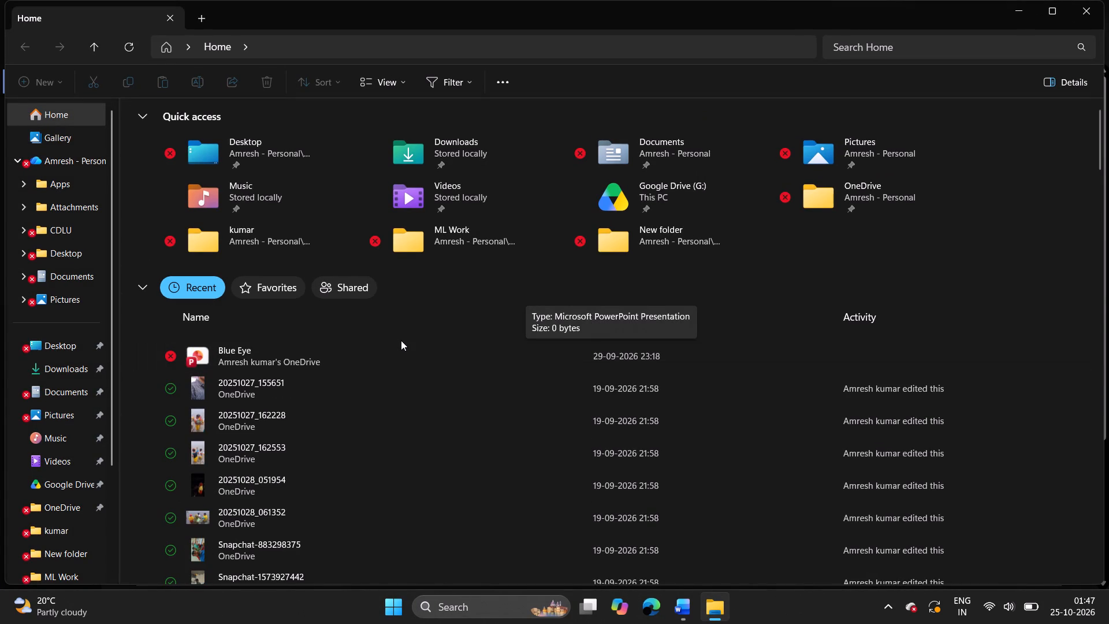
click(62, 347)
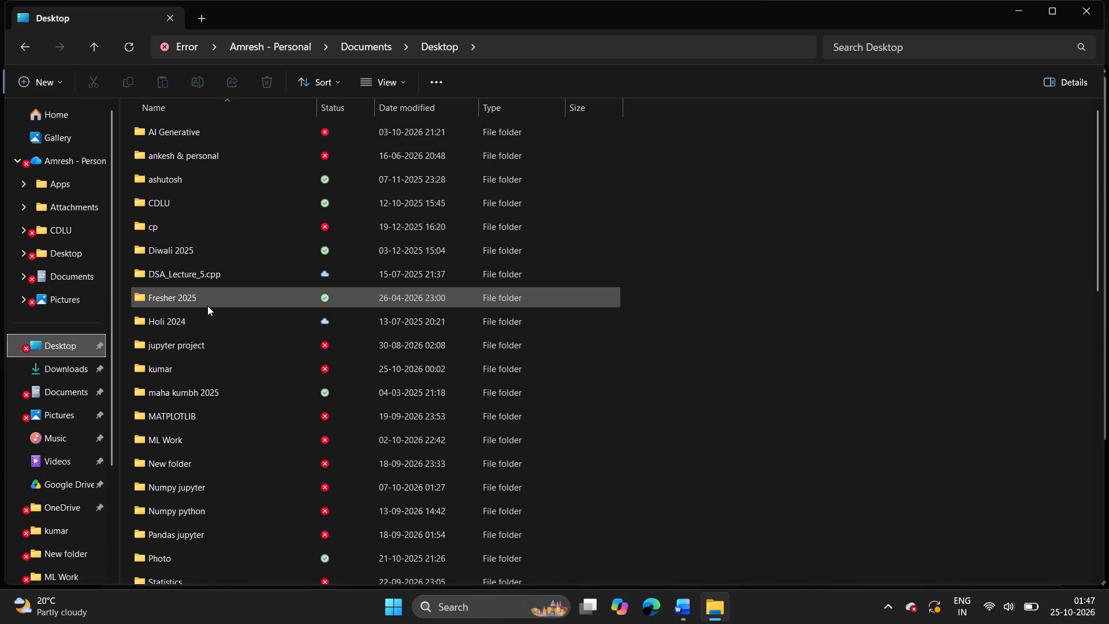
scroll(207, 306, down, 3)
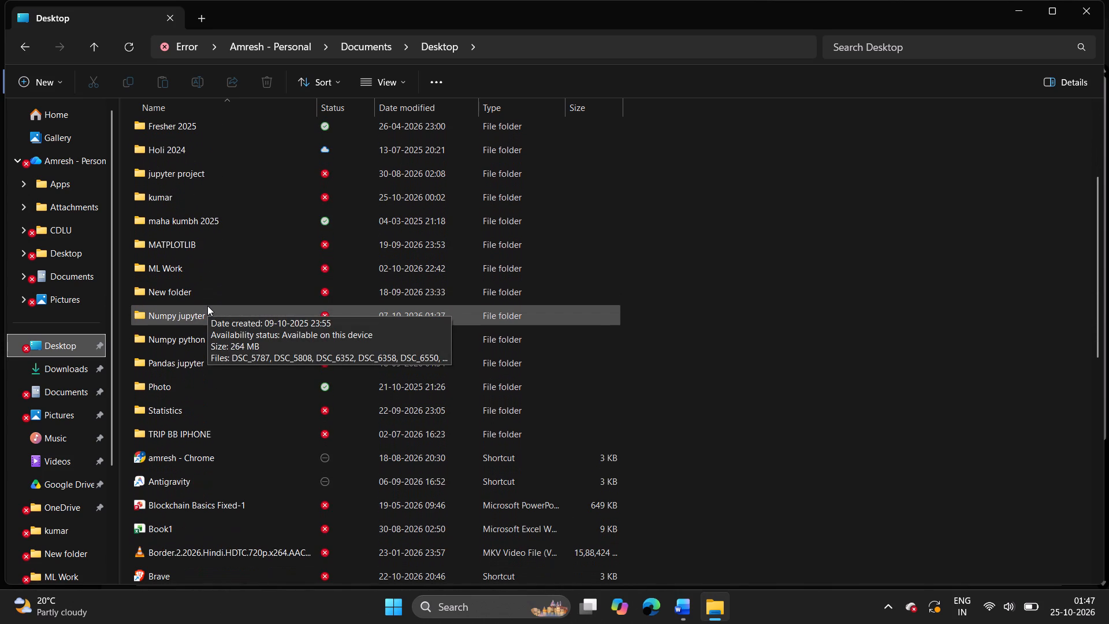
scroll(207, 306, down, 2)
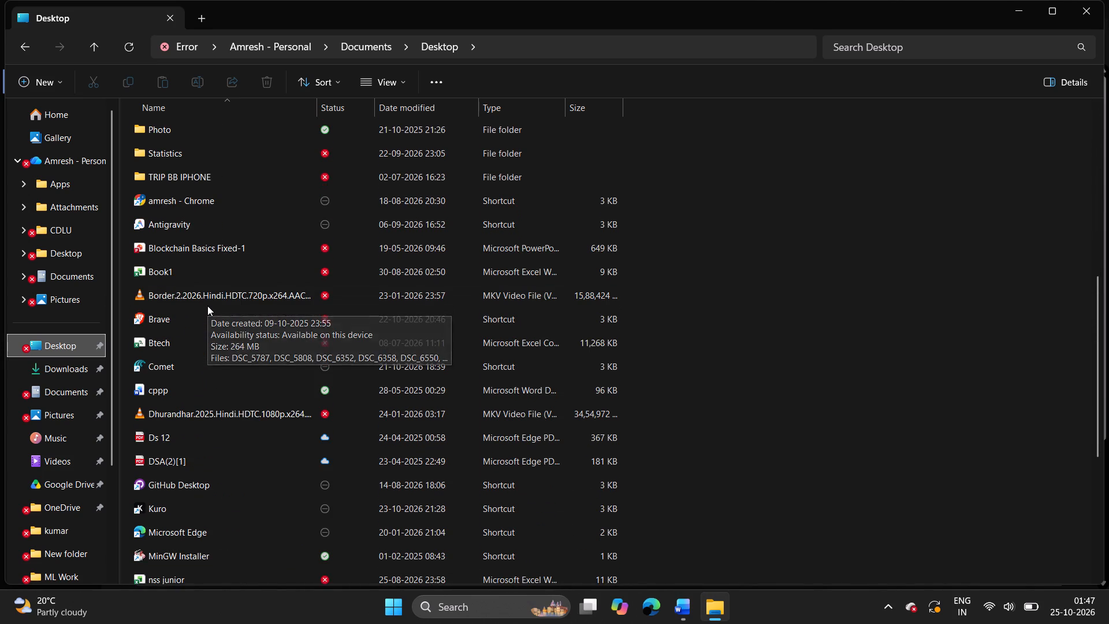
scroll(207, 306, down, 4)
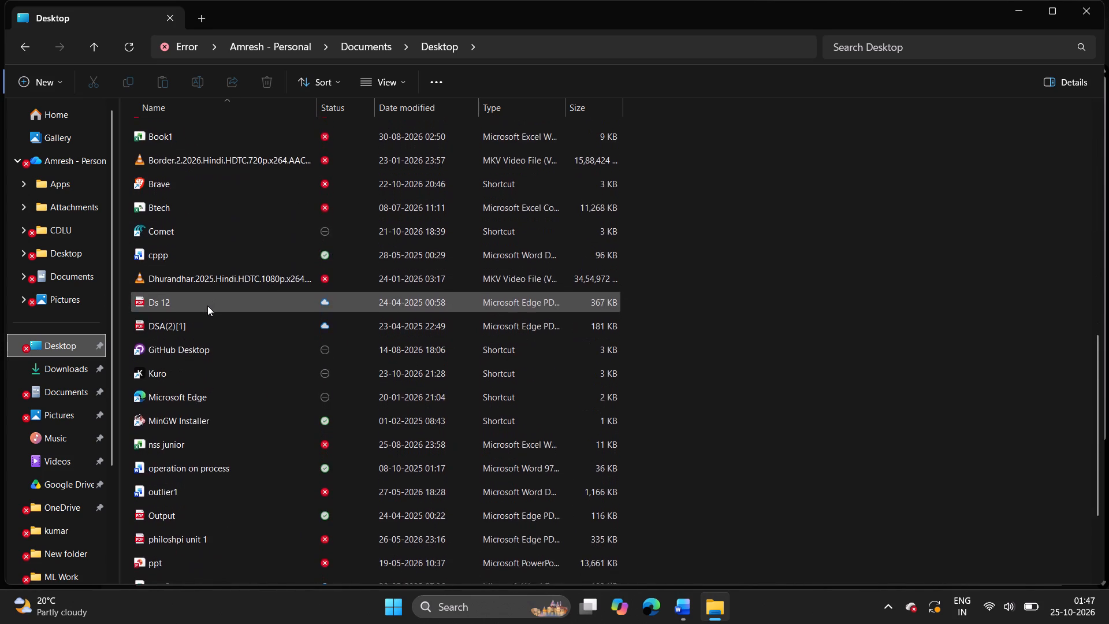
scroll(207, 306, down, 5)
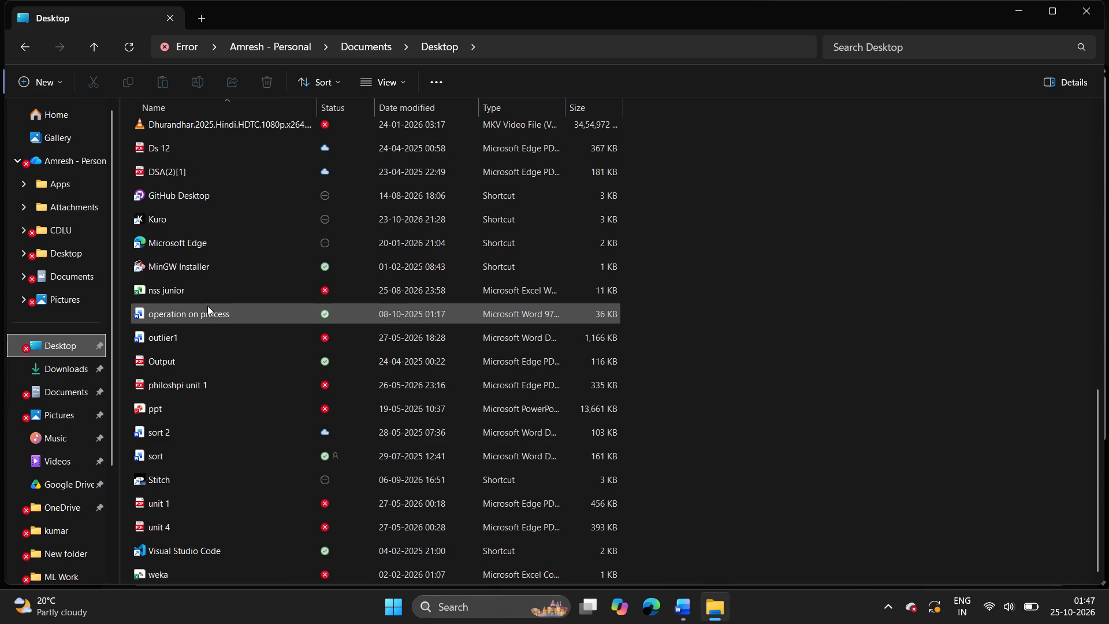
scroll(207, 306, up, 9)
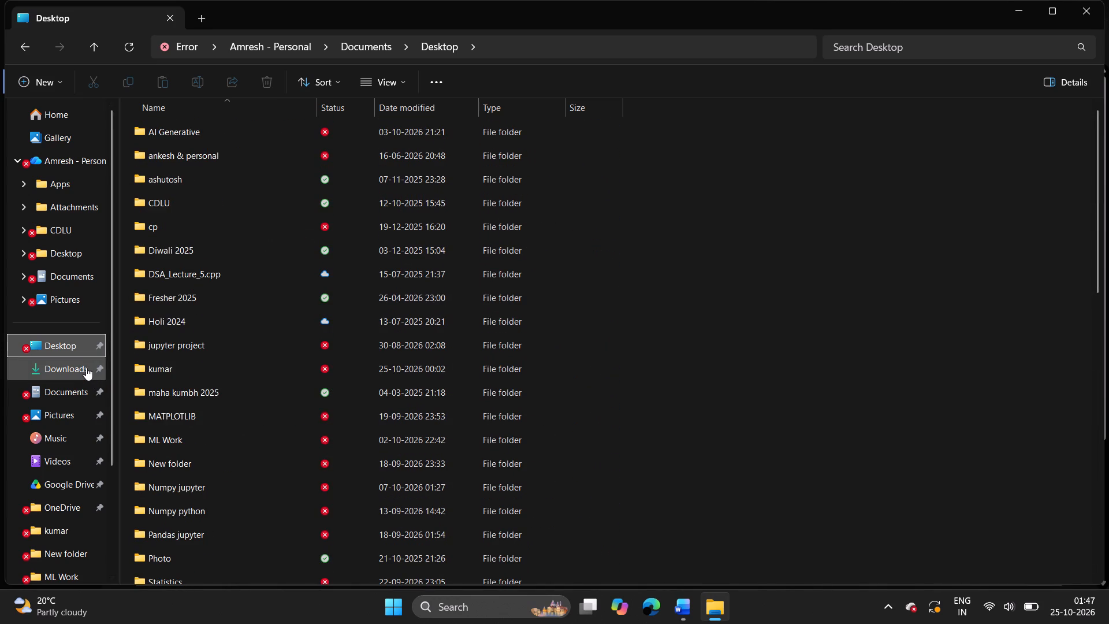
Look through the Downloads folder for the Keyboard Mouse Joystick document.
click(86, 367)
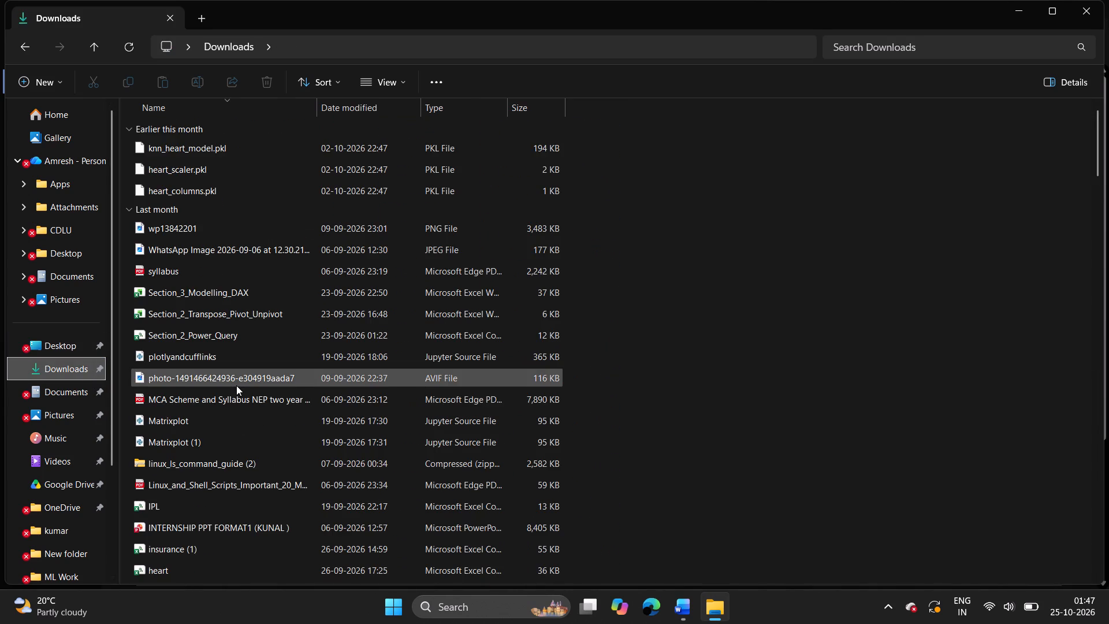
scroll(236, 385, down, 1)
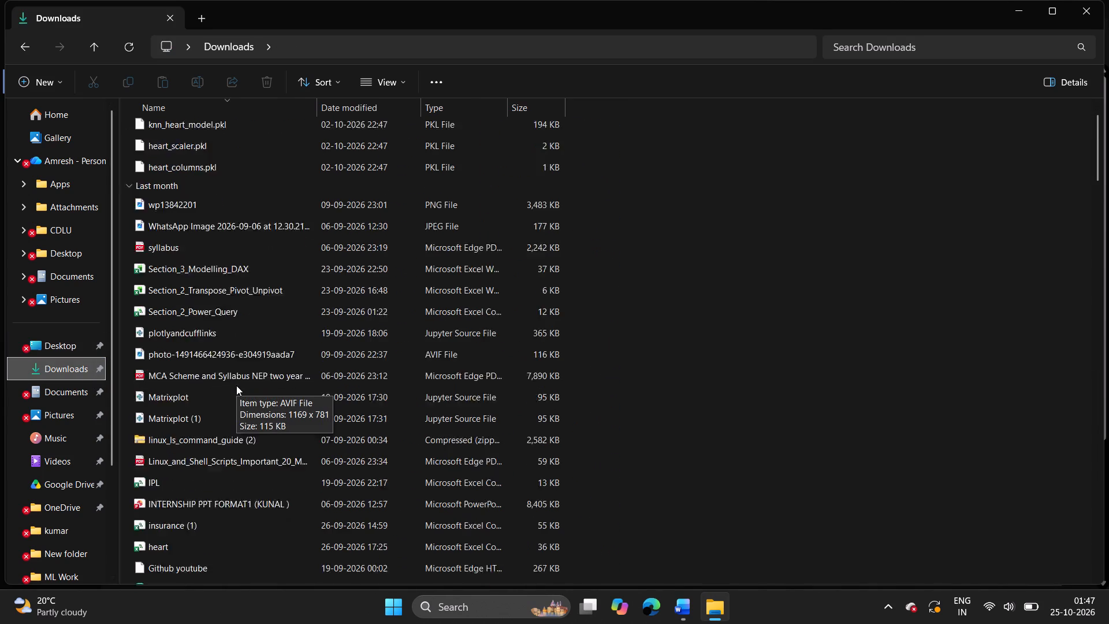
scroll(236, 385, down, 1)
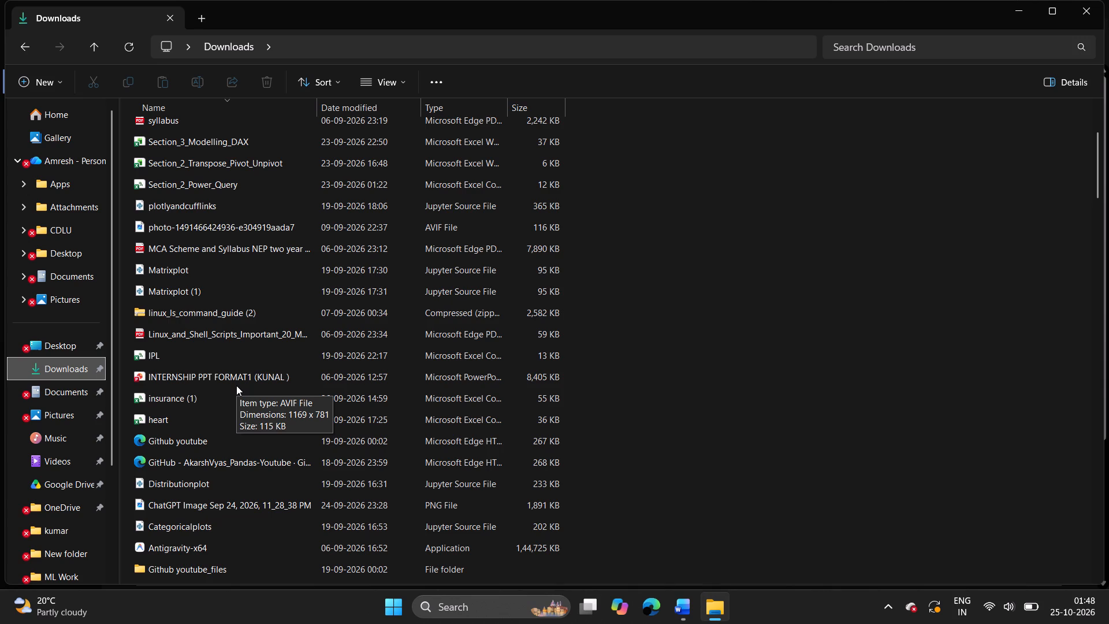
scroll(236, 385, down, 2)
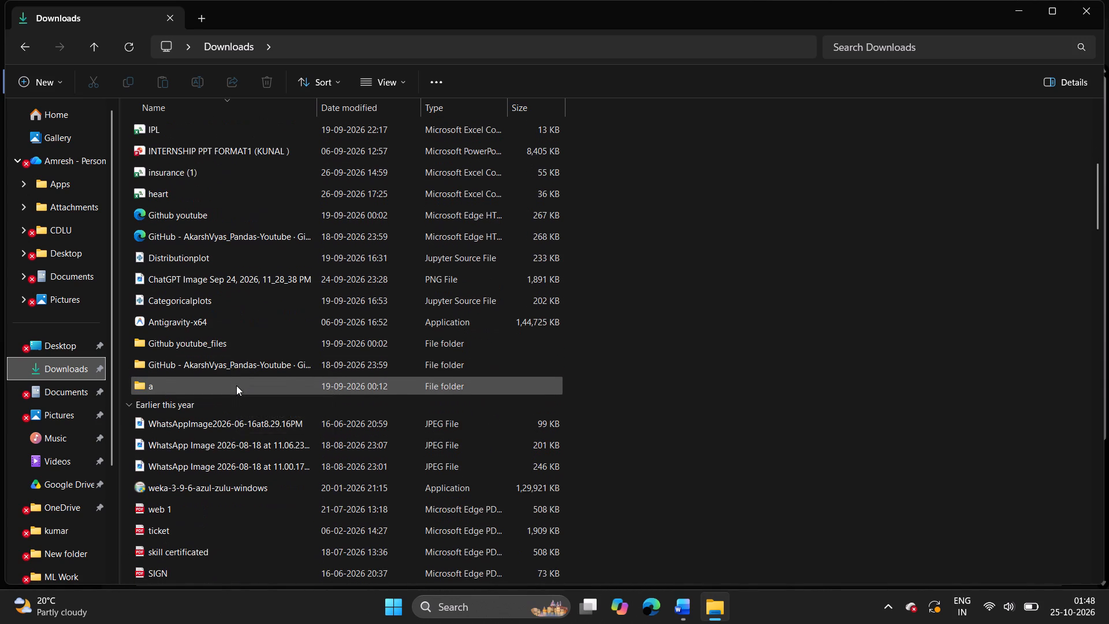
scroll(236, 385, down, 4)
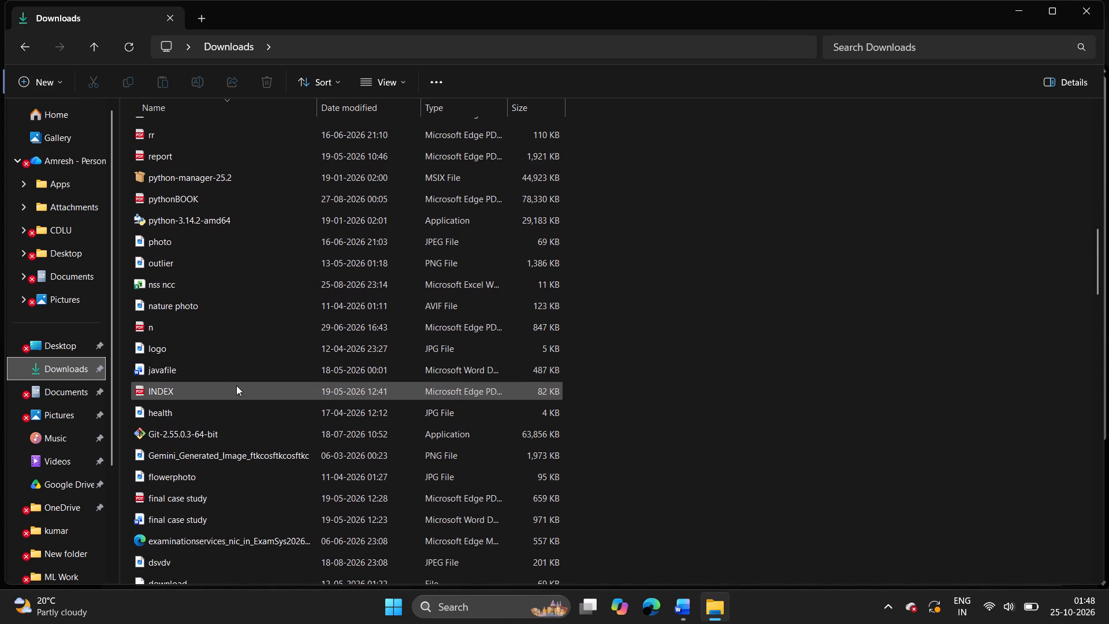
scroll(236, 385, down, 5)
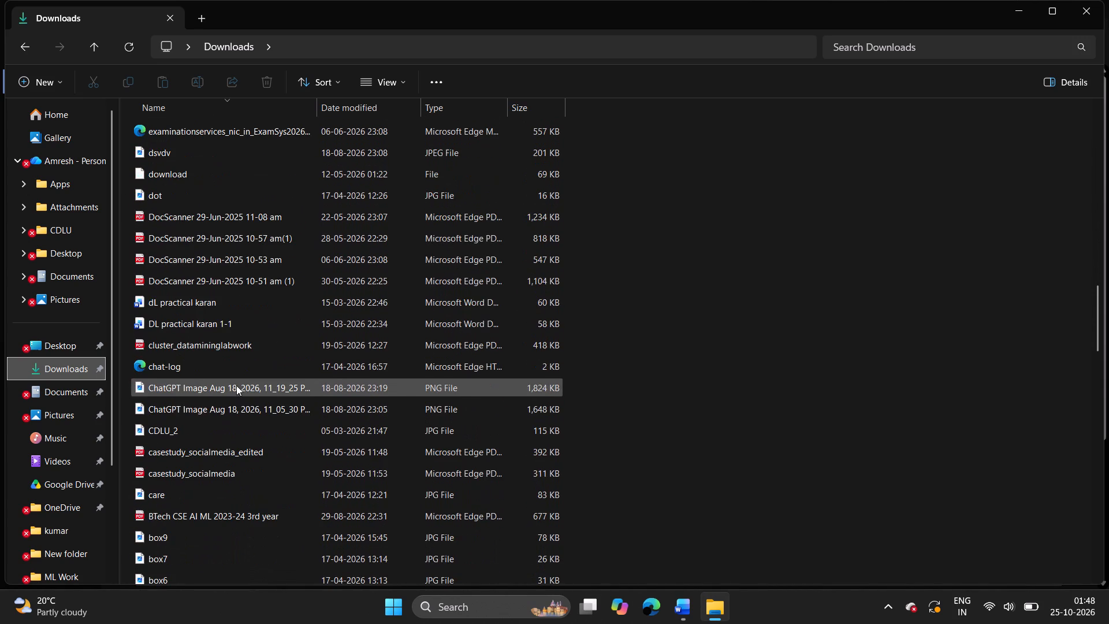
scroll(236, 385, down, 4)
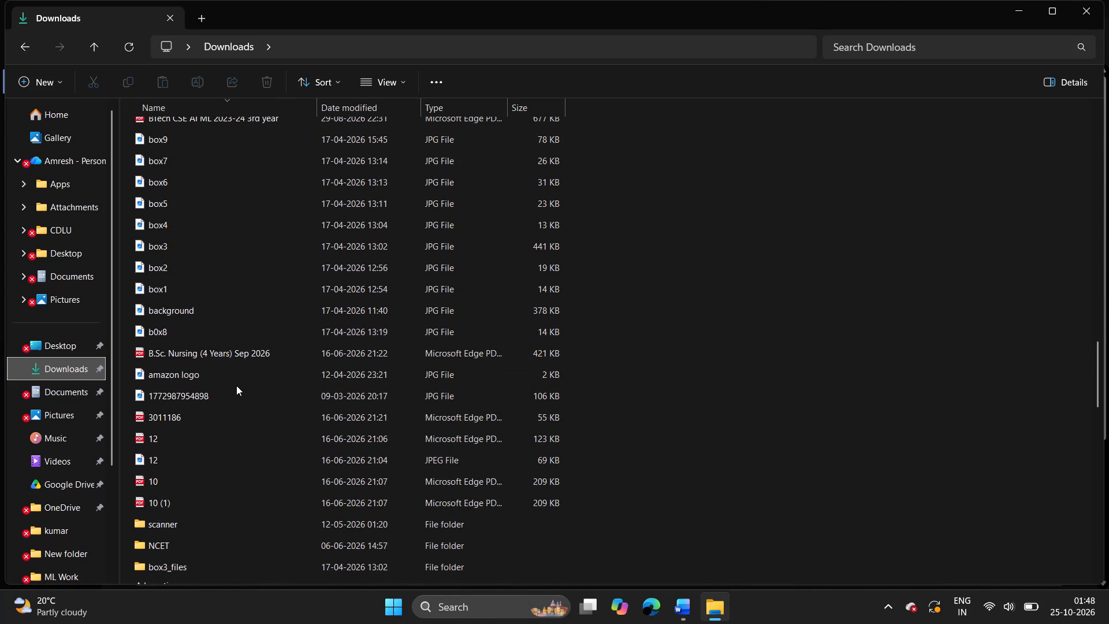
scroll(236, 385, down, 3)
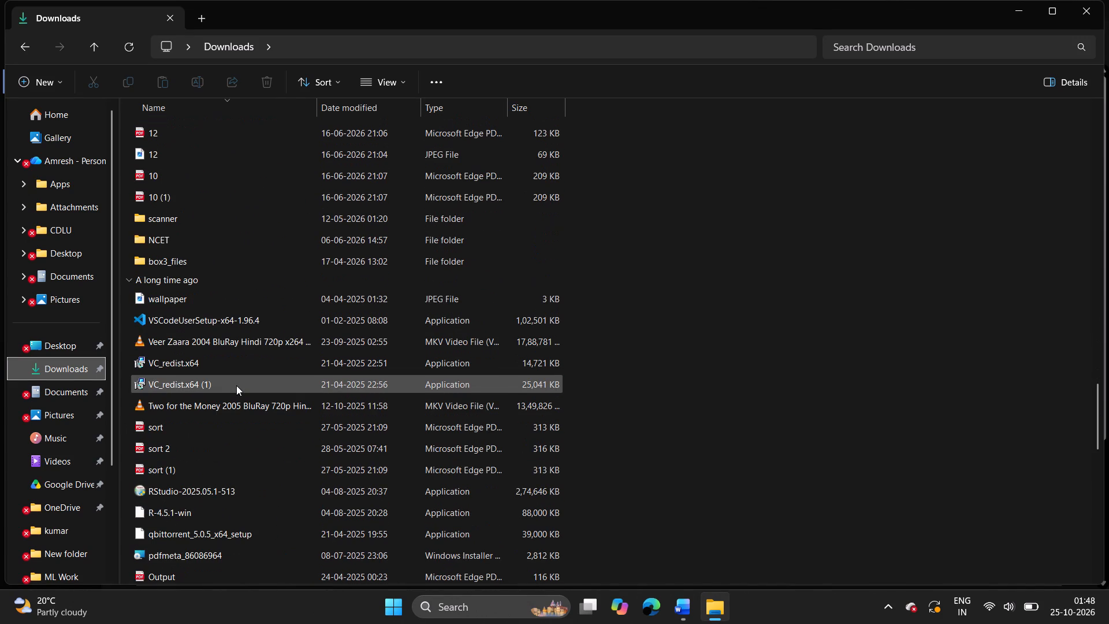
scroll(236, 385, down, 3)
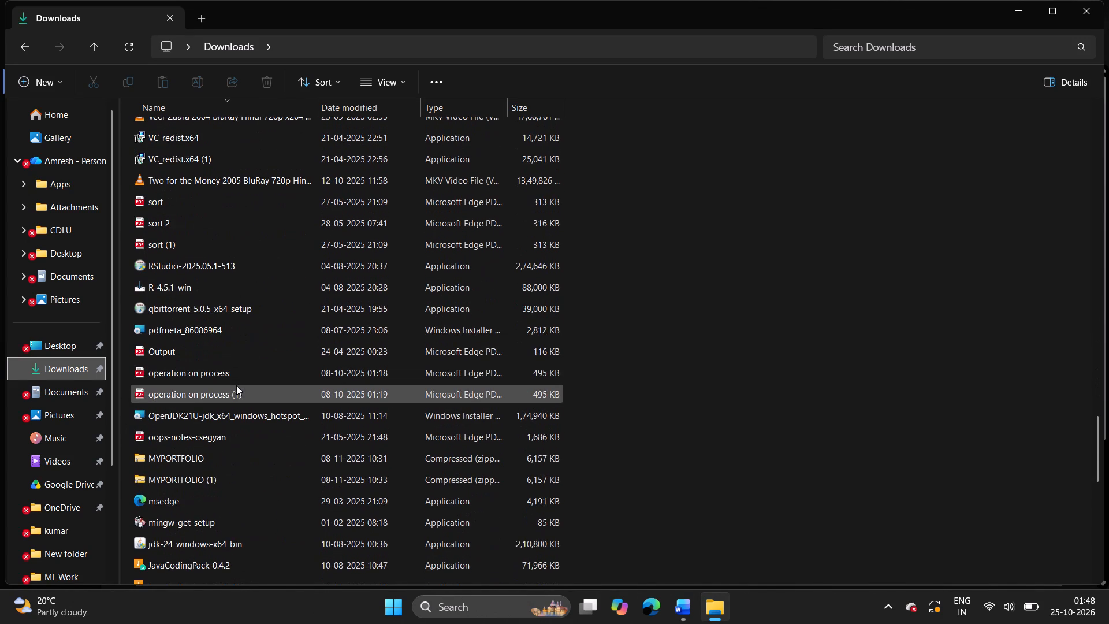
scroll(236, 385, down, 5)
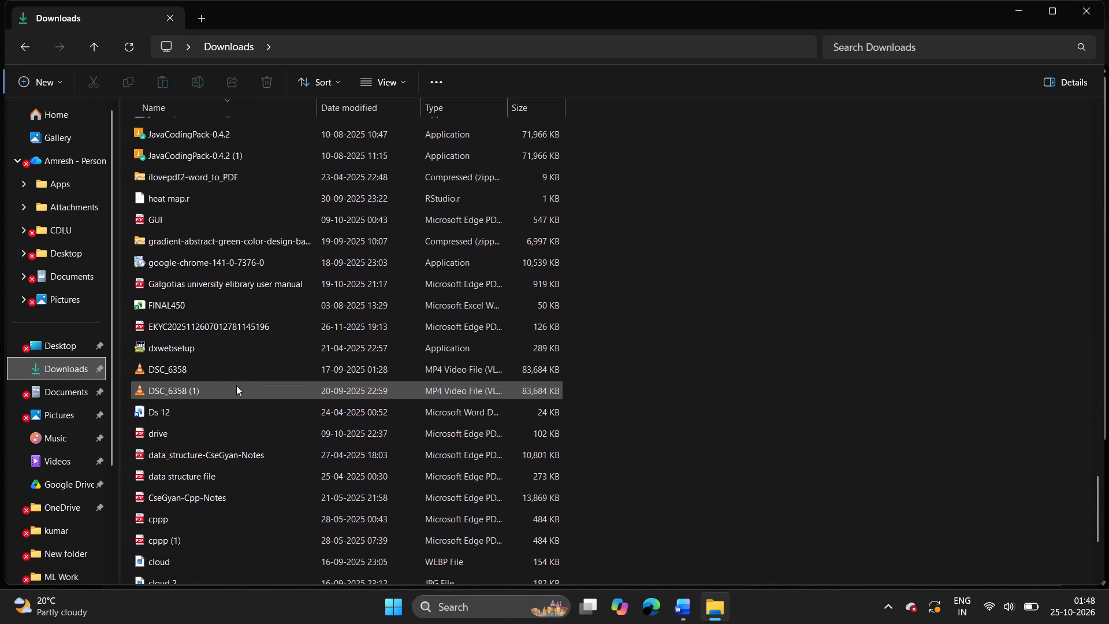
scroll(236, 385, down, 4)
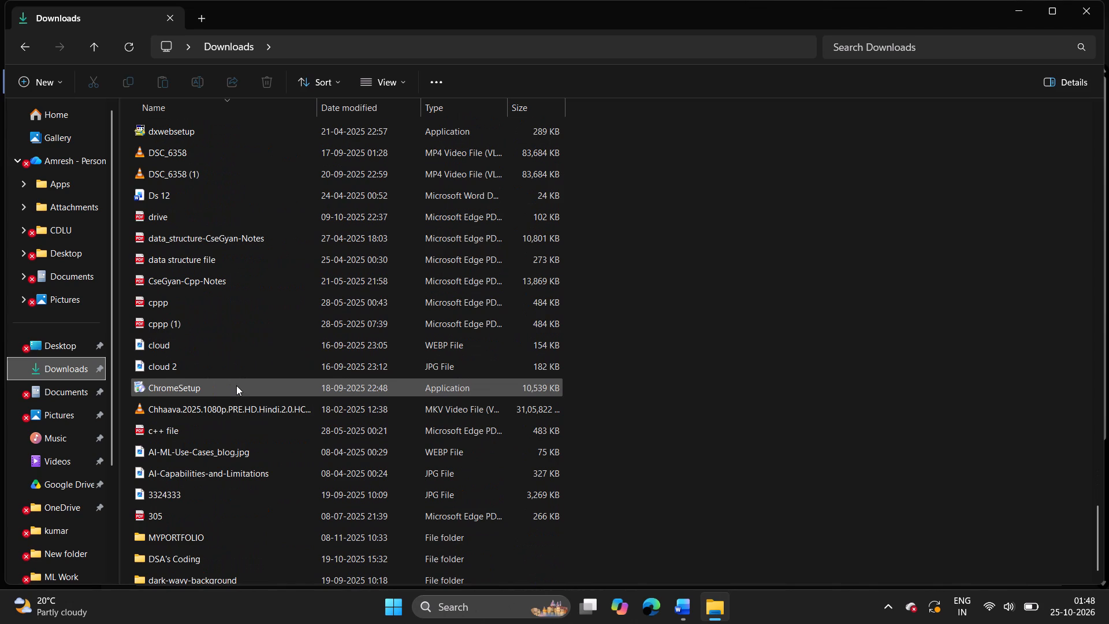
scroll(236, 385, down, 5)
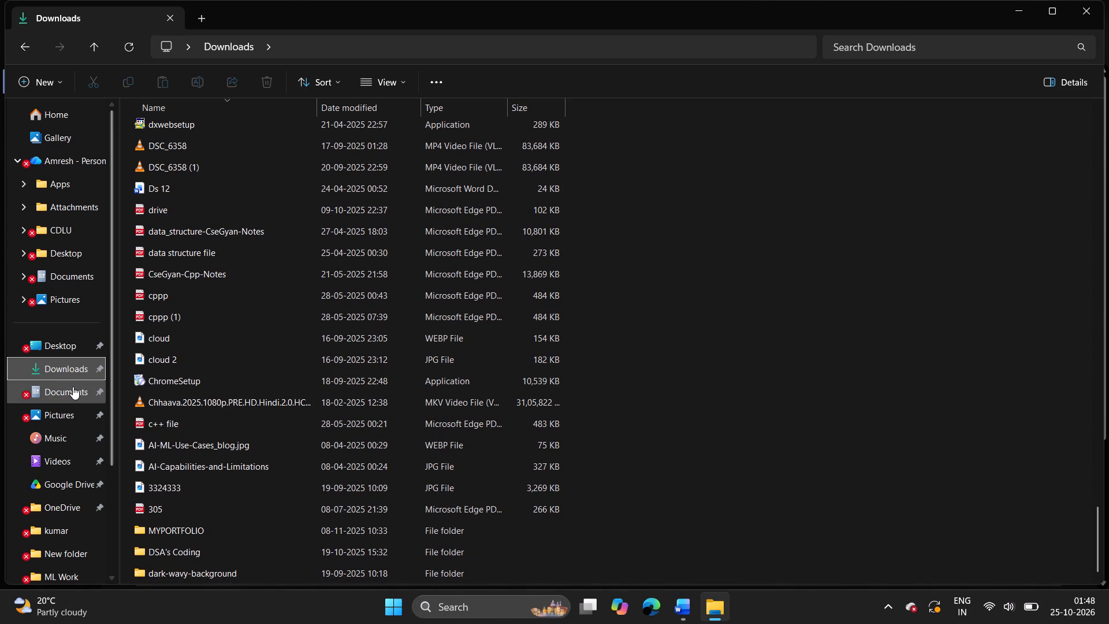
Look through the Documents folder for the Keyboard Mouse Joystick document.
click(70, 386)
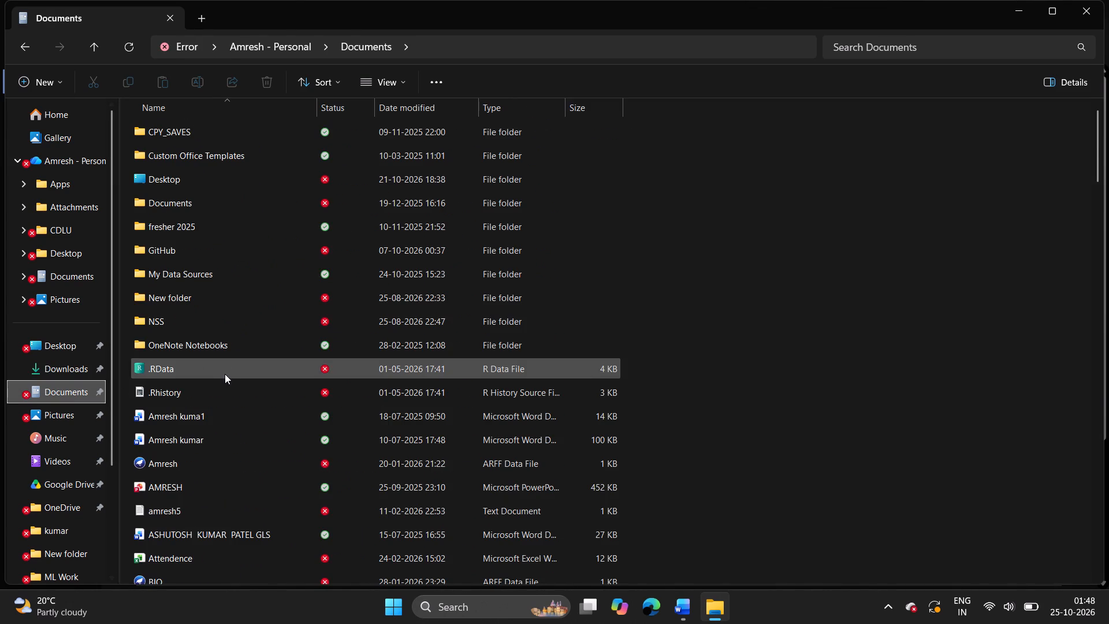
scroll(225, 374, down, 5)
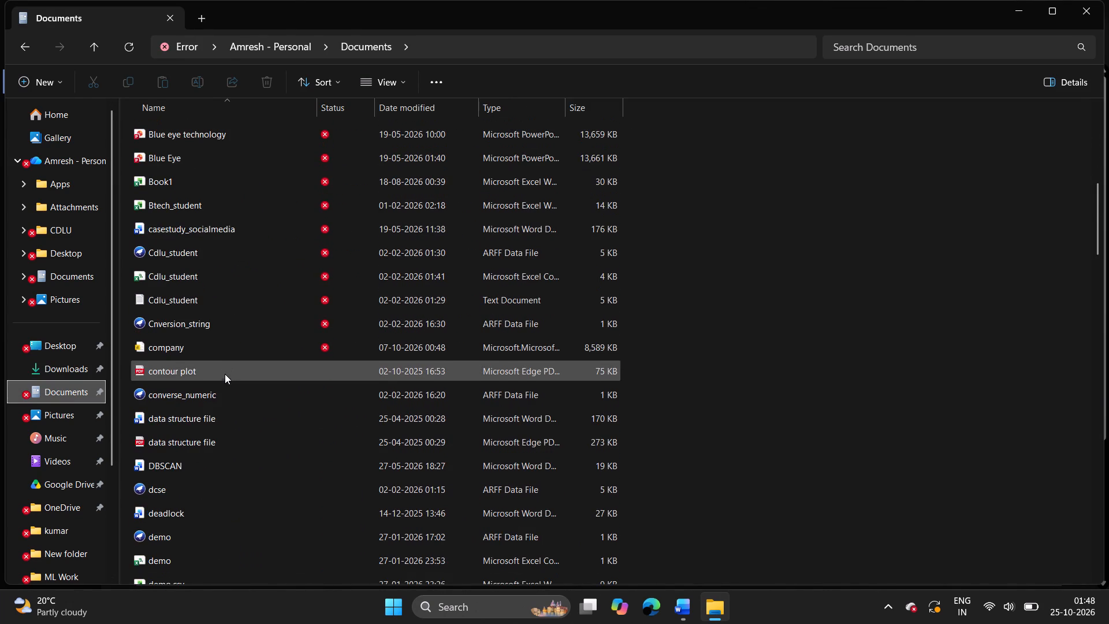
scroll(225, 374, down, 5)
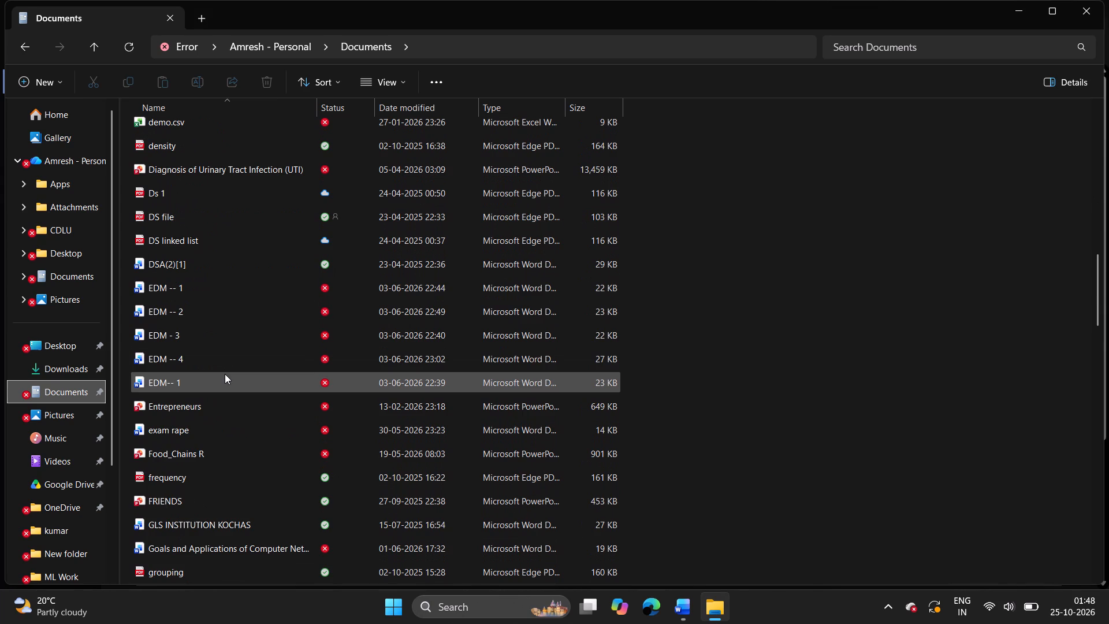
scroll(225, 374, down, 3)
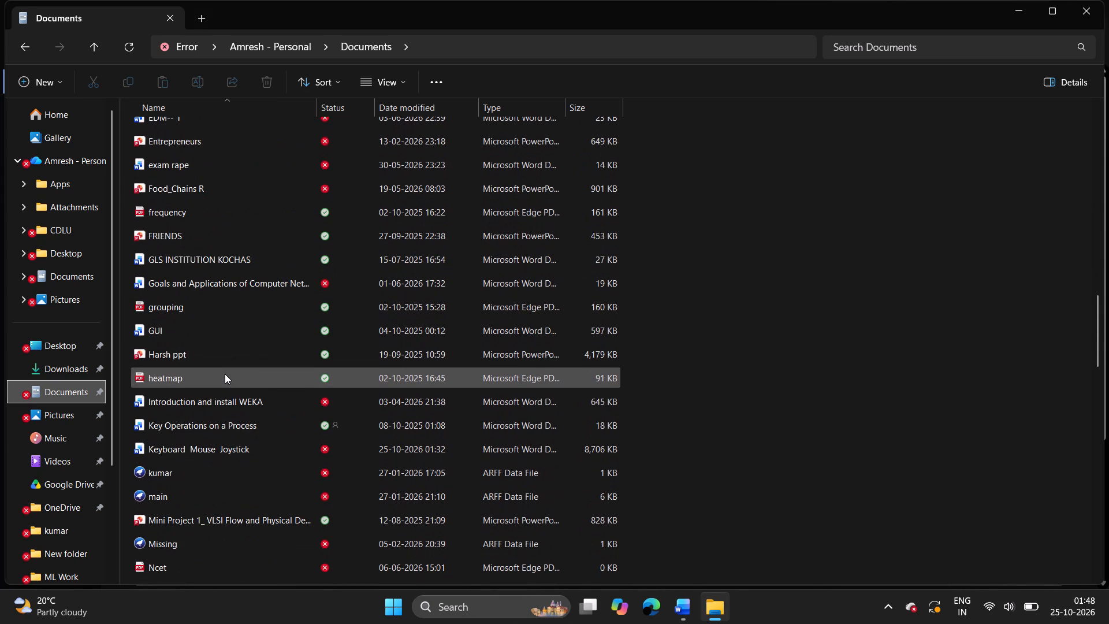
scroll(225, 374, down, 3)
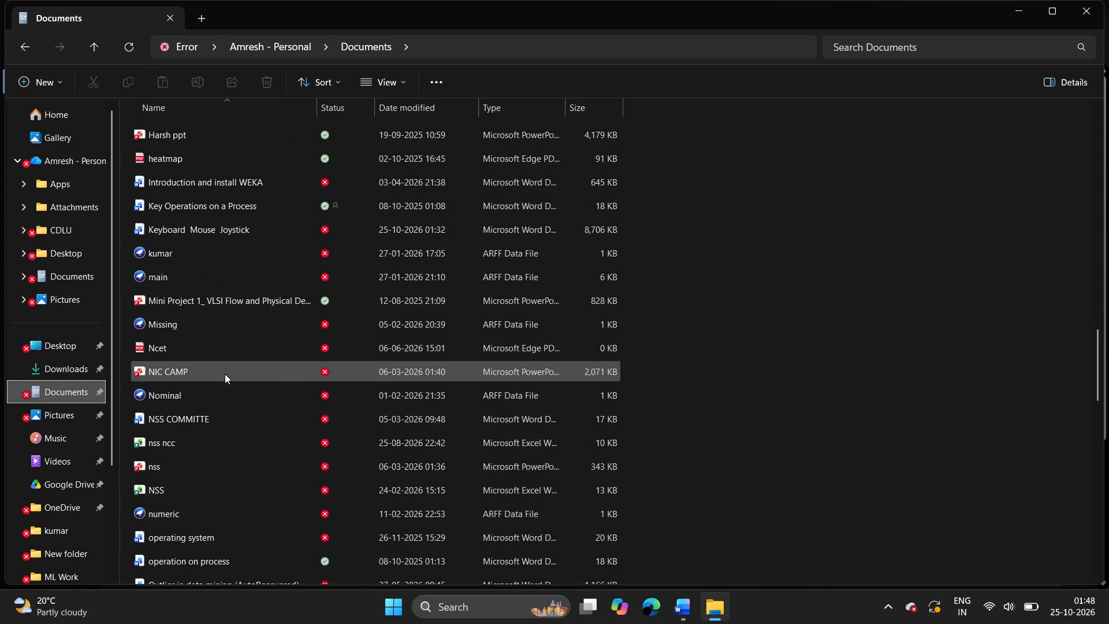
scroll(225, 374, down, 4)
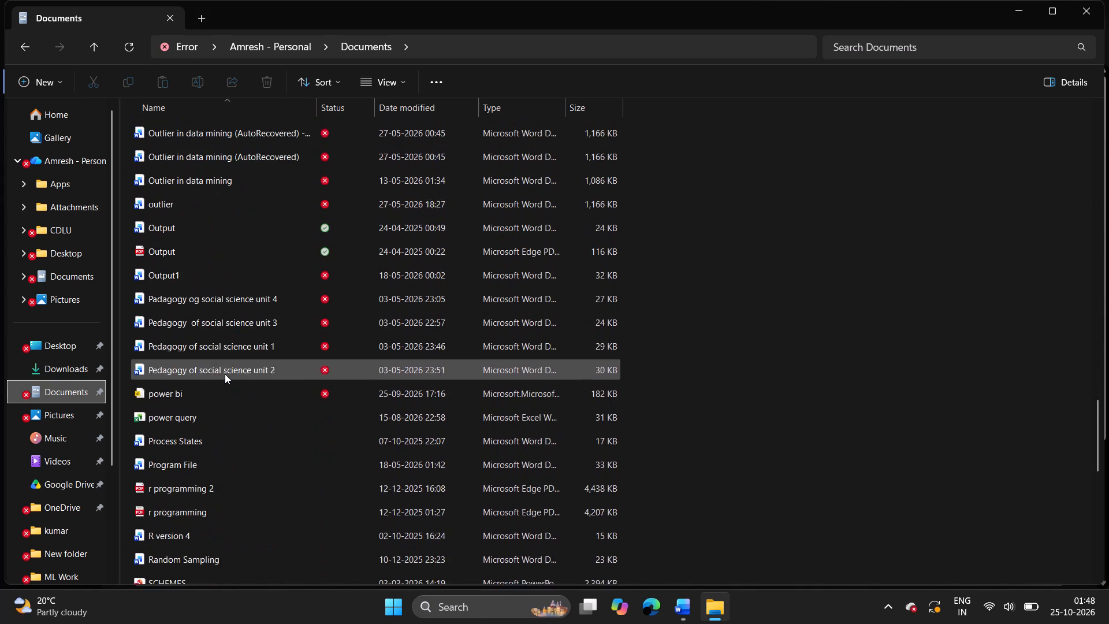
scroll(225, 374, down, 6)
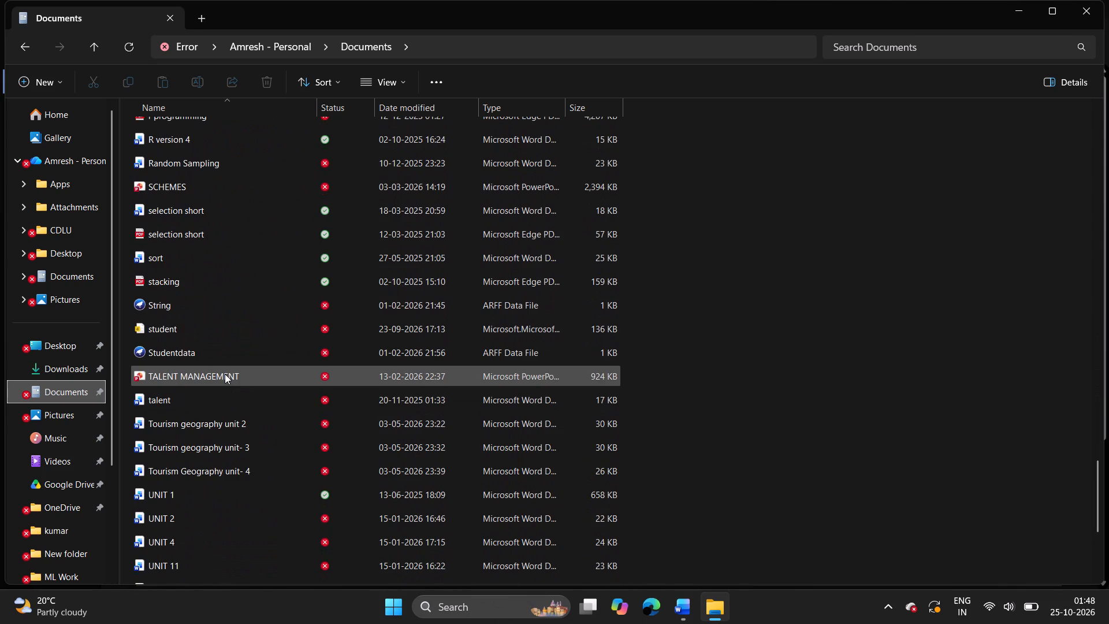
scroll(225, 374, down, 3)
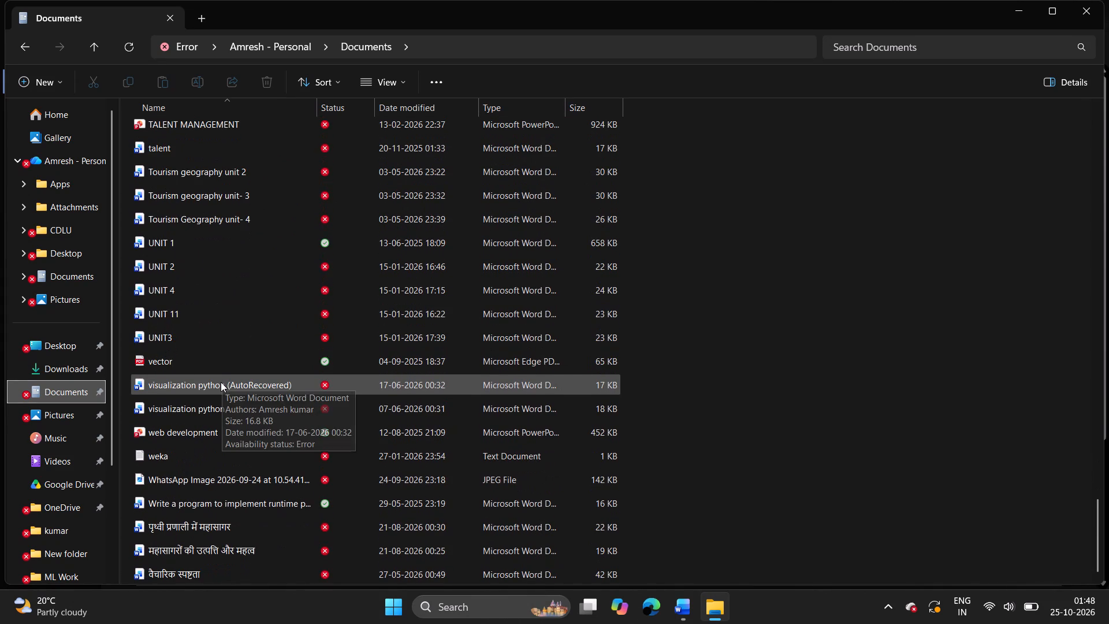
Check the end of the Documents list and the OneDrive Desktop folder for the Keyboard Mouse Joystick document.
scroll(221, 382, down, 4)
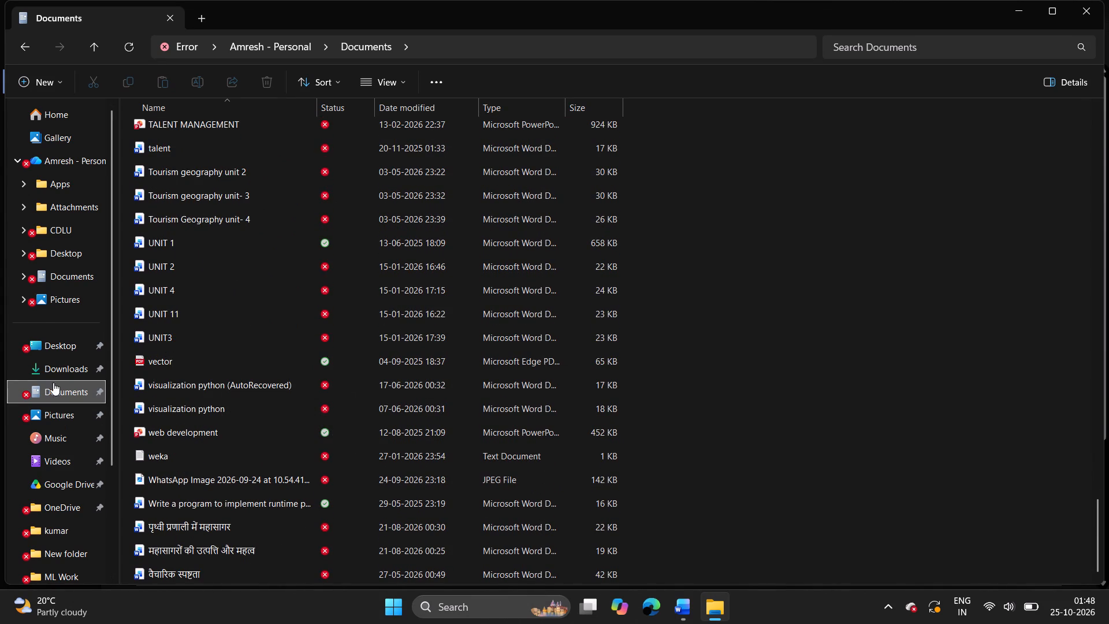
click(87, 252)
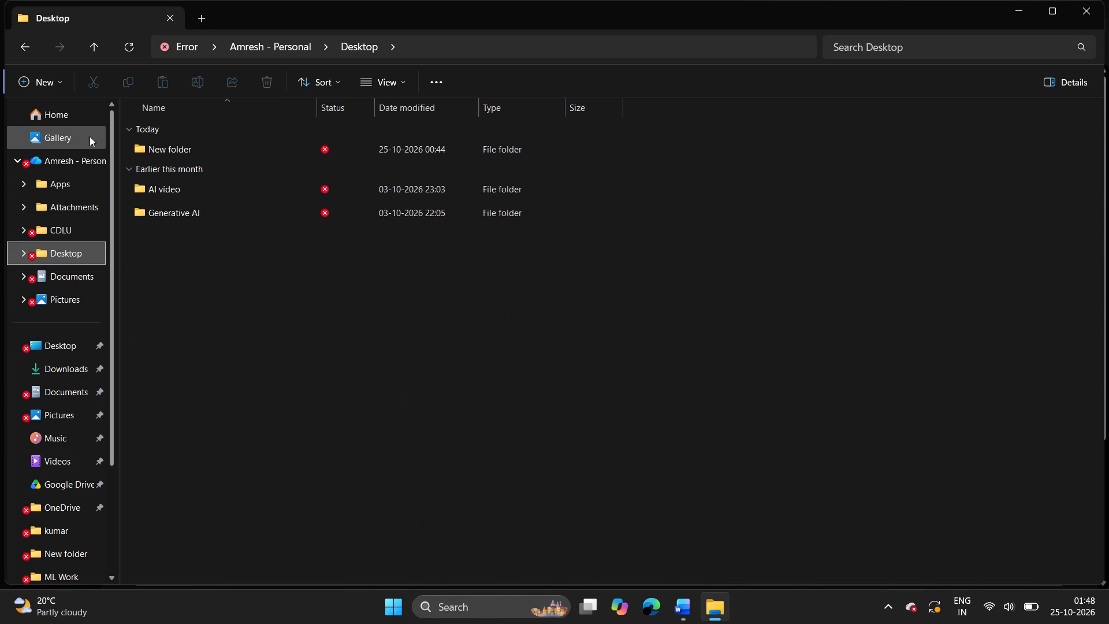
Return to the Home view and show the file actions available for Keyboard Mouse Joystick in the recent files.
click(79, 106)
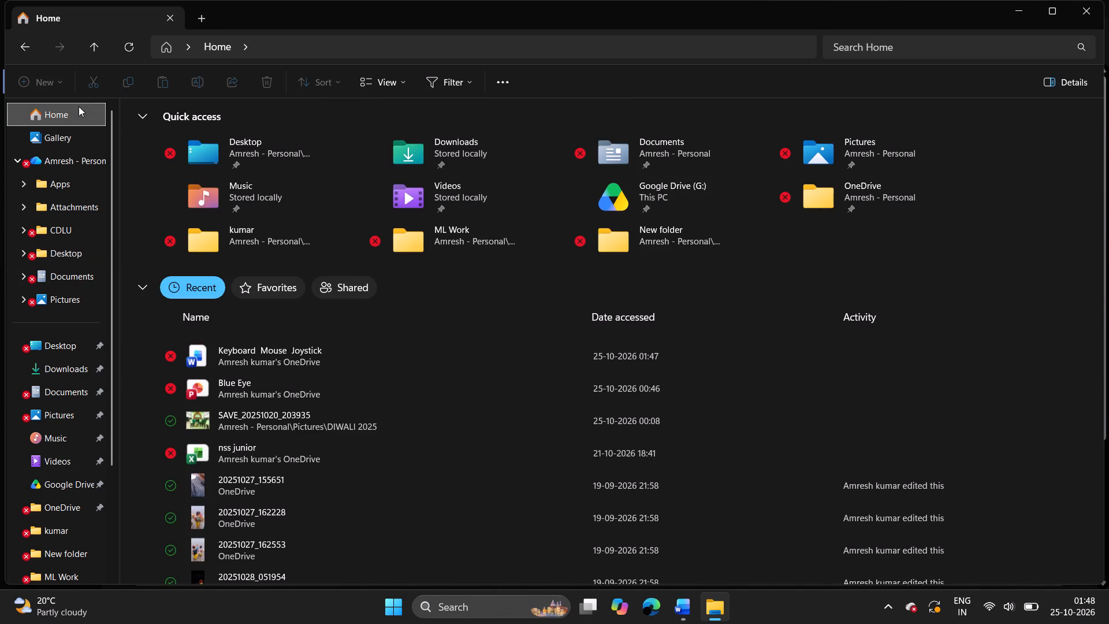
right_click(228, 348)
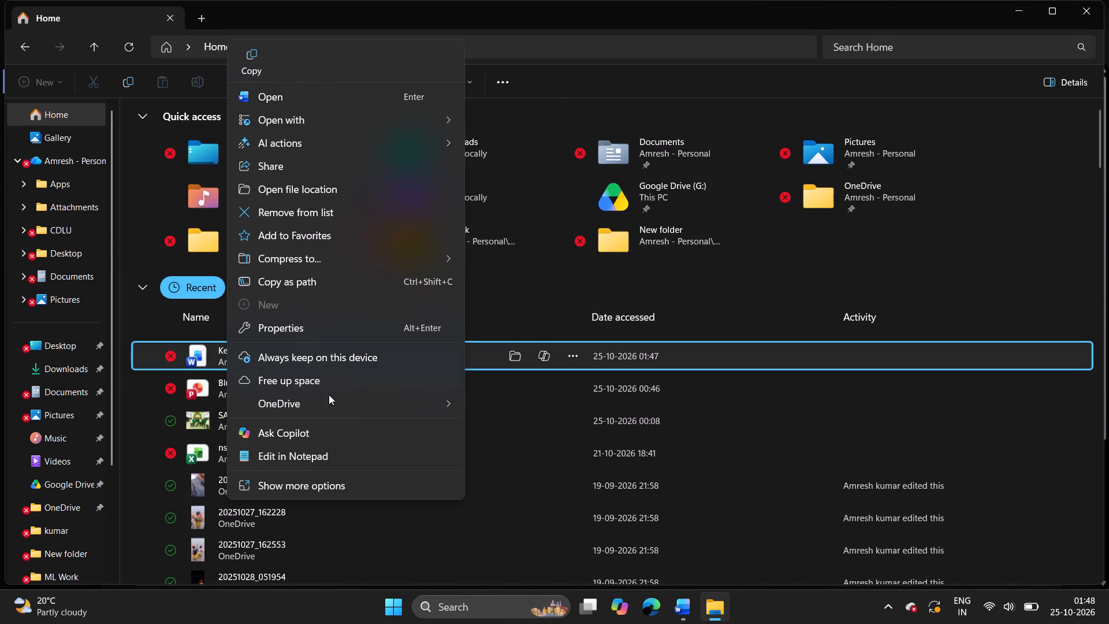
Search the installed apps for WhatsApp using the term "what".
click(395, 612)
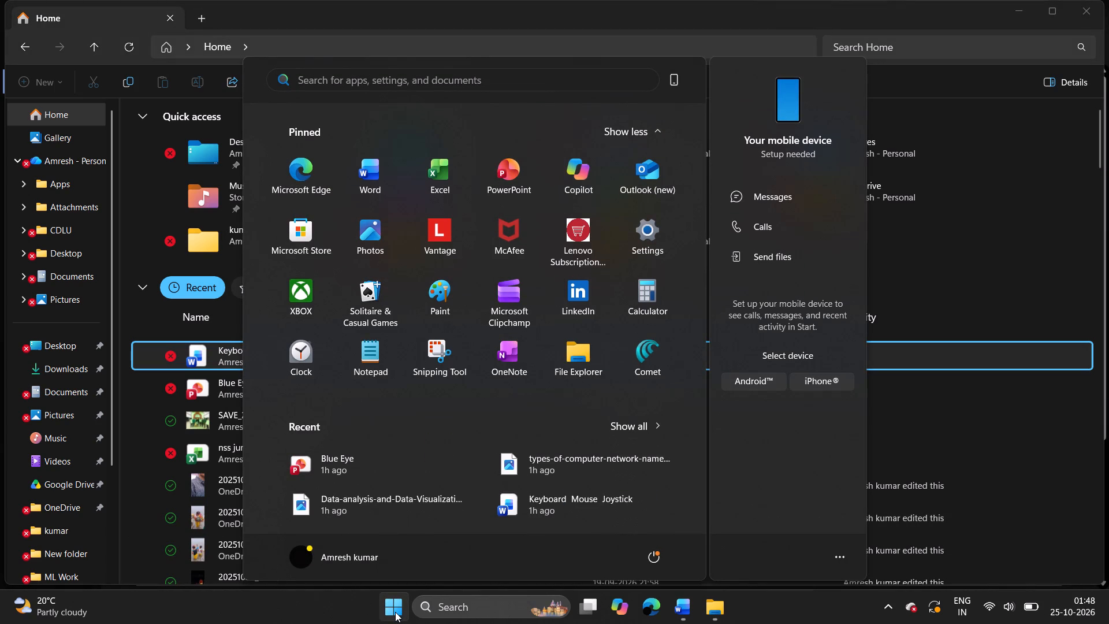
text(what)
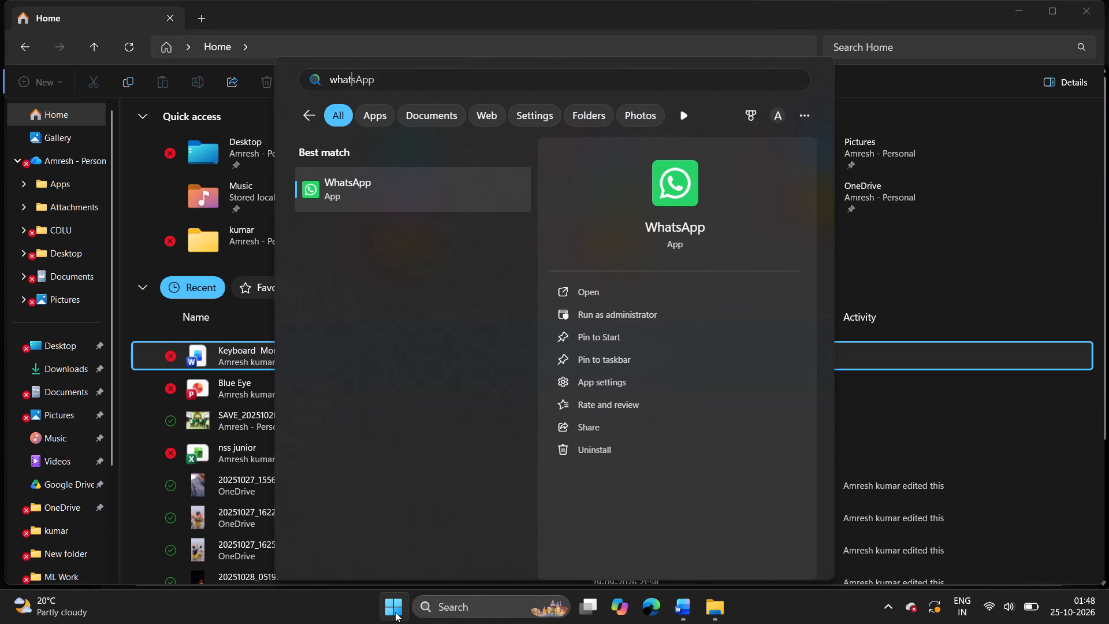
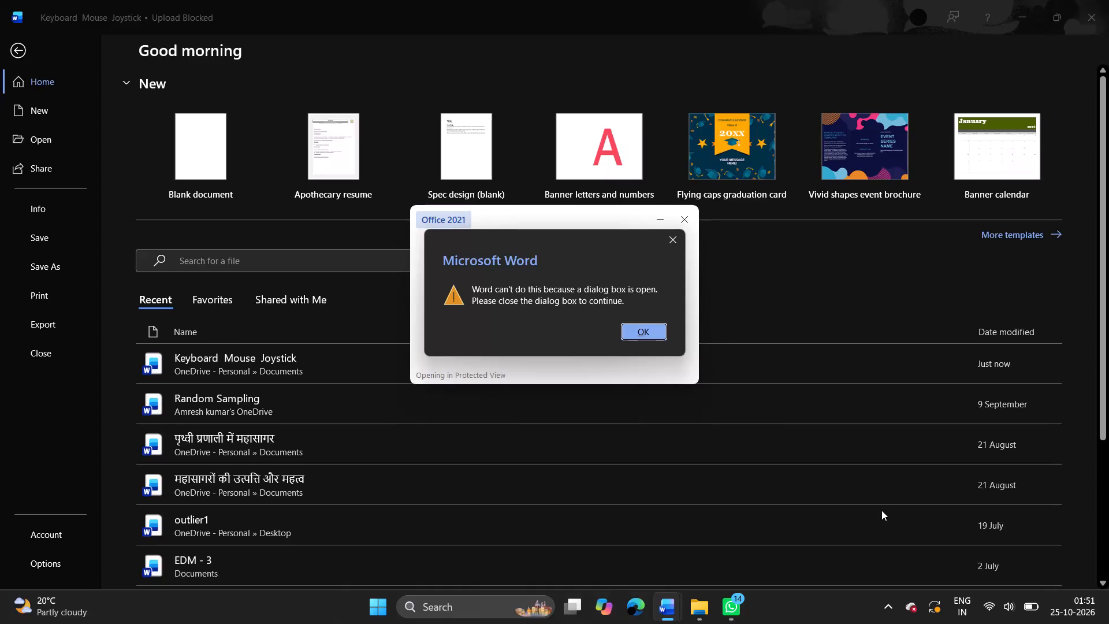
Dismiss the Word message and look through the pictures in the Keyboard Mouse Joystick document, from the first page down and back.
click(658, 331)
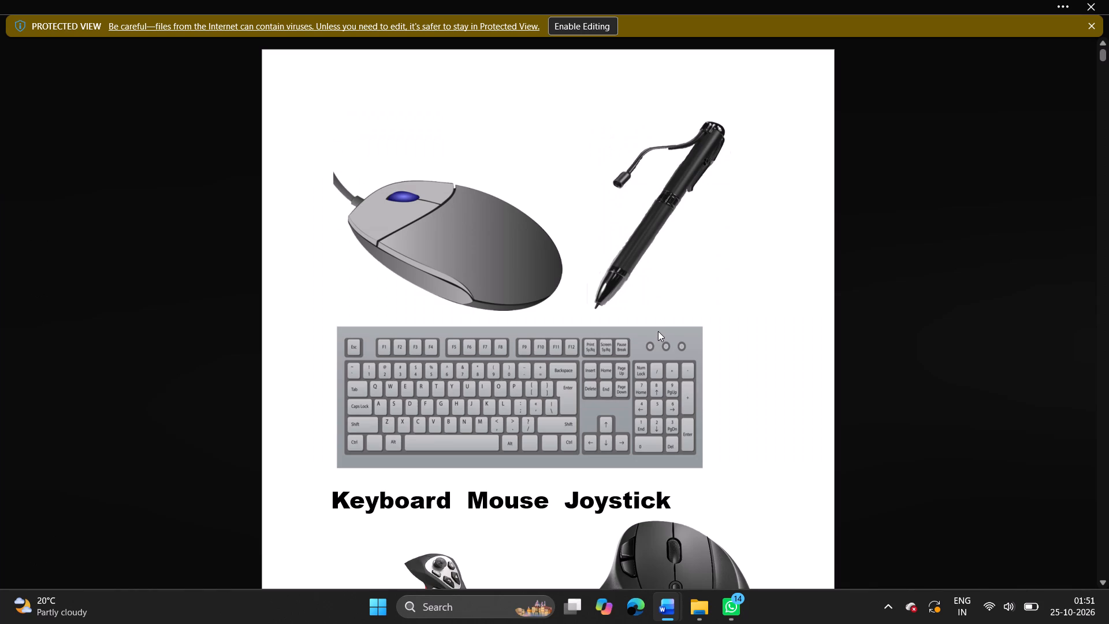
scroll(560, 317, down, 18)
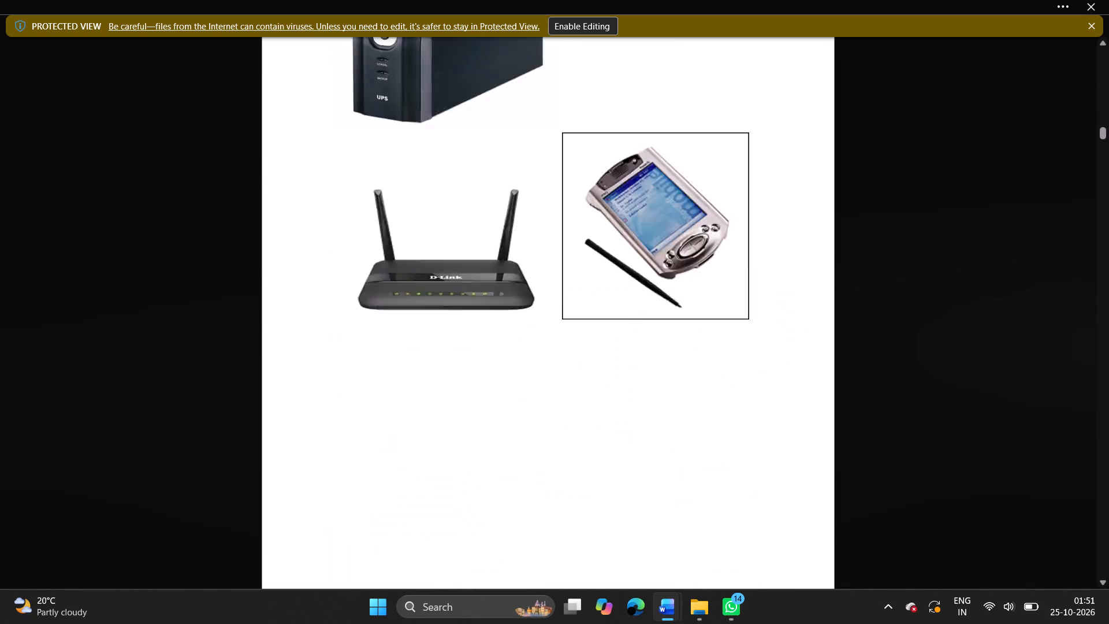
scroll(560, 317, down, 19)
scroll(560, 317, down, 16)
scroll(560, 317, up, 20)
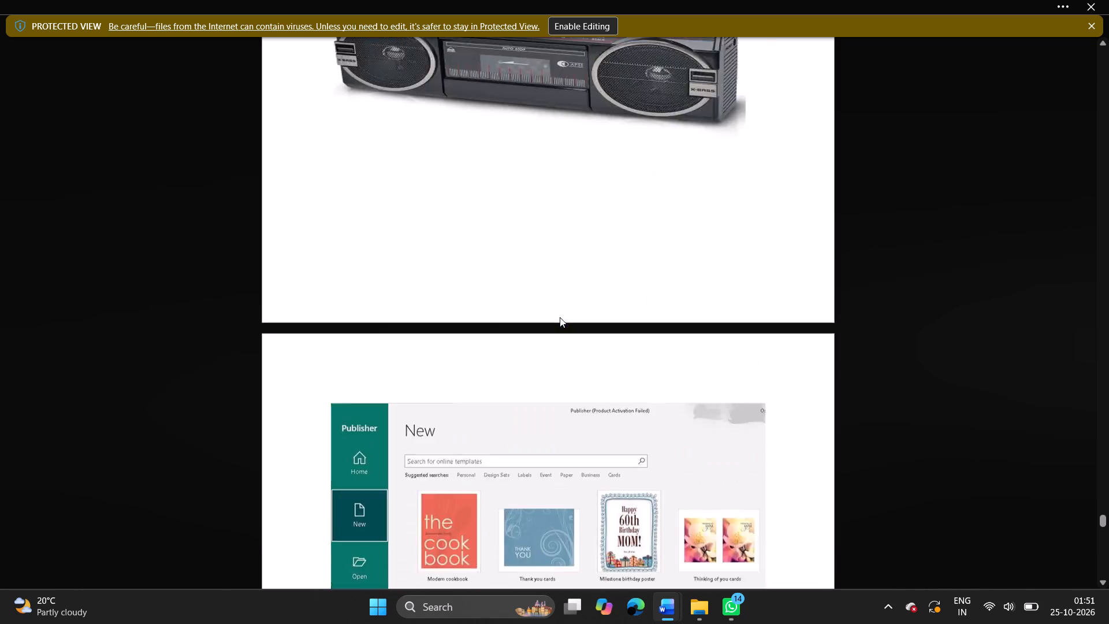
scroll(560, 317, up, 7)
scroll(560, 317, up, 18)
scroll(560, 317, up, 6)
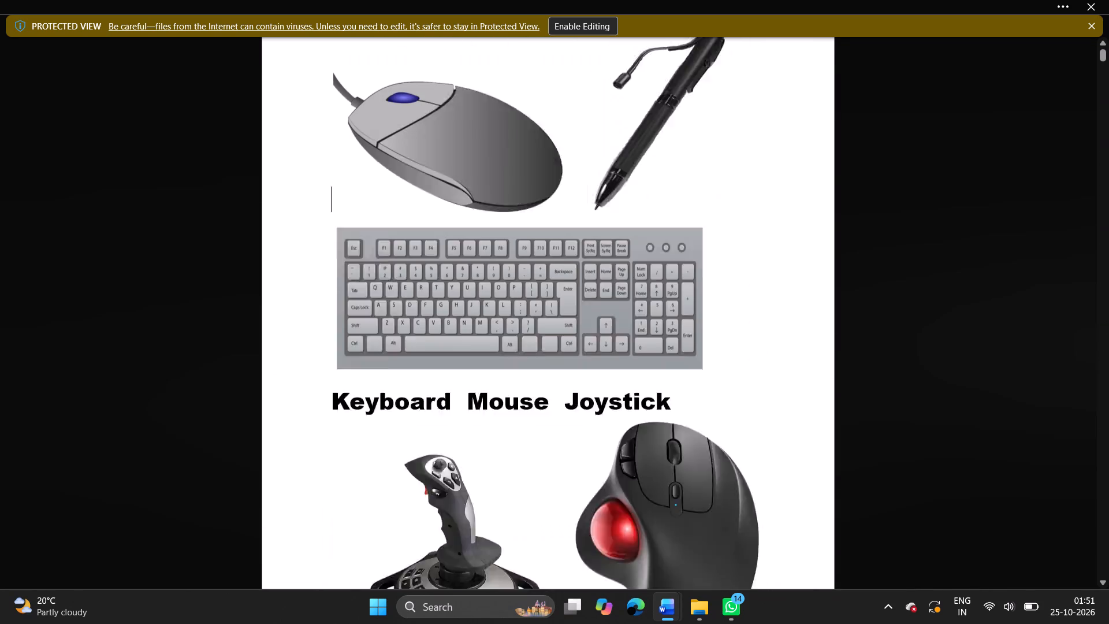
scroll(560, 317, up, 7)
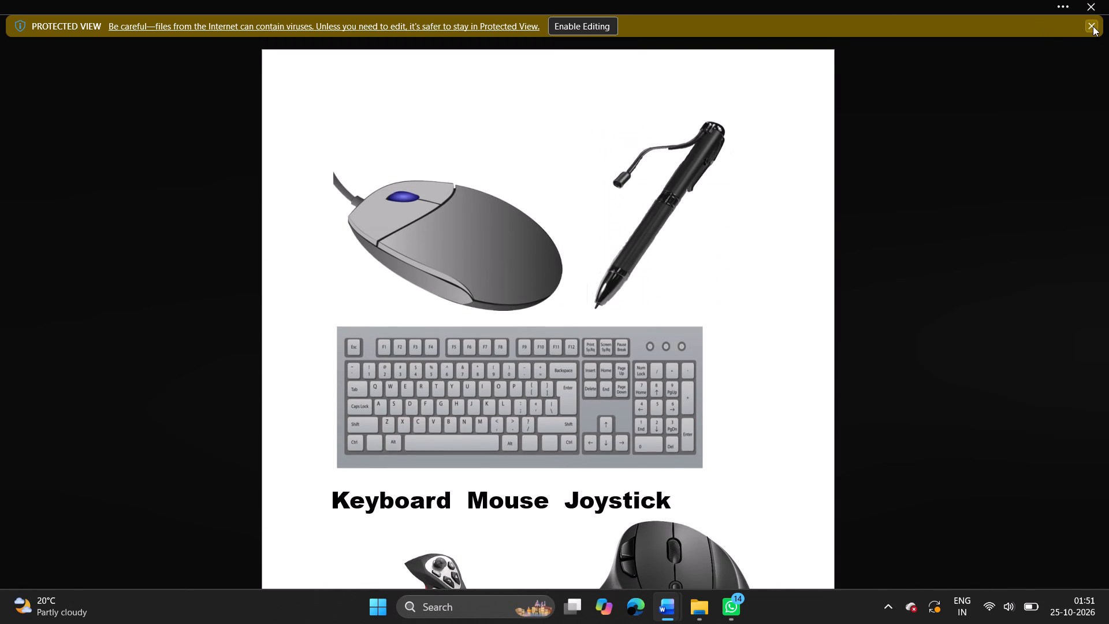
Dismiss the Protected View message and go to the blank final page of the Keyboard Mouse Joystick document.
click(1093, 26)
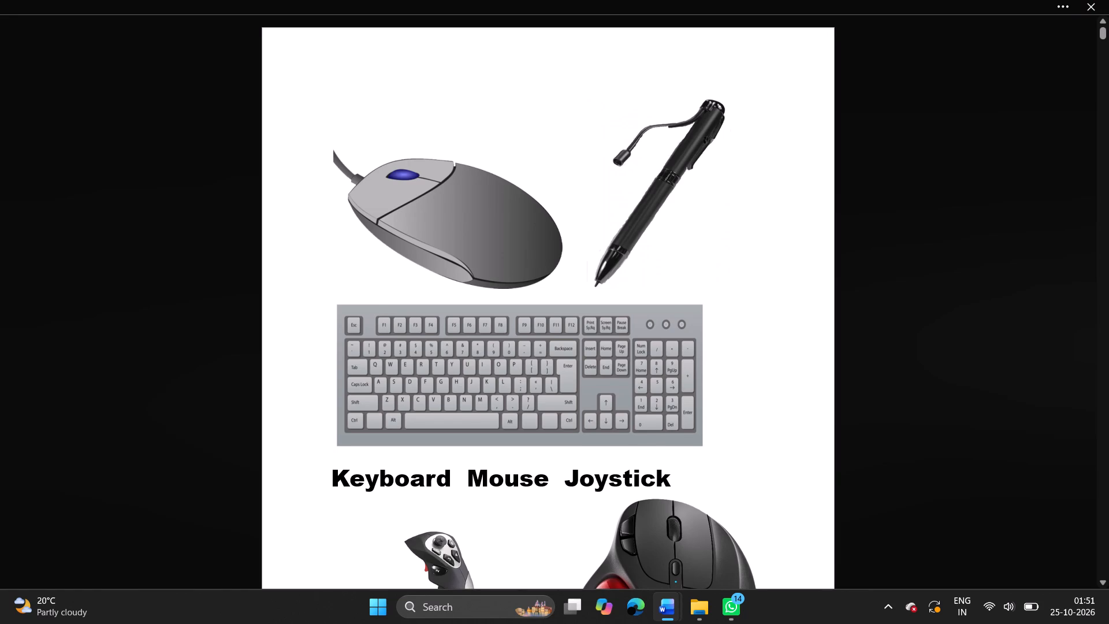
scroll(960, 312, down, 20)
scroll(960, 312, down, 17)
scroll(960, 312, down, 19)
scroll(960, 312, down, 9)
scroll(735, 272, up, 2)
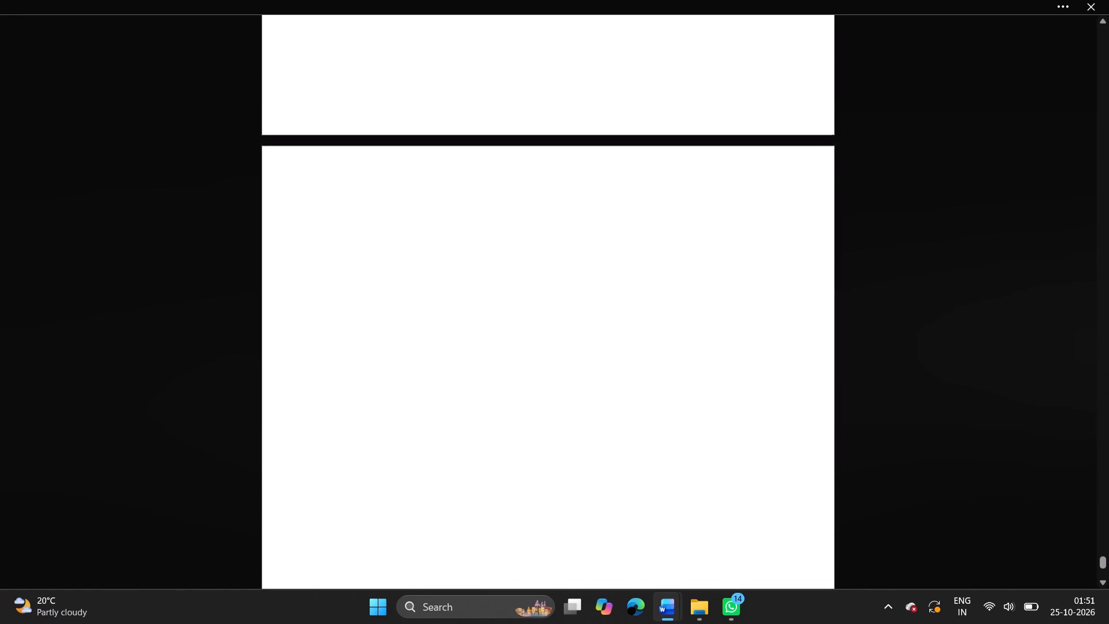
click(735, 272)
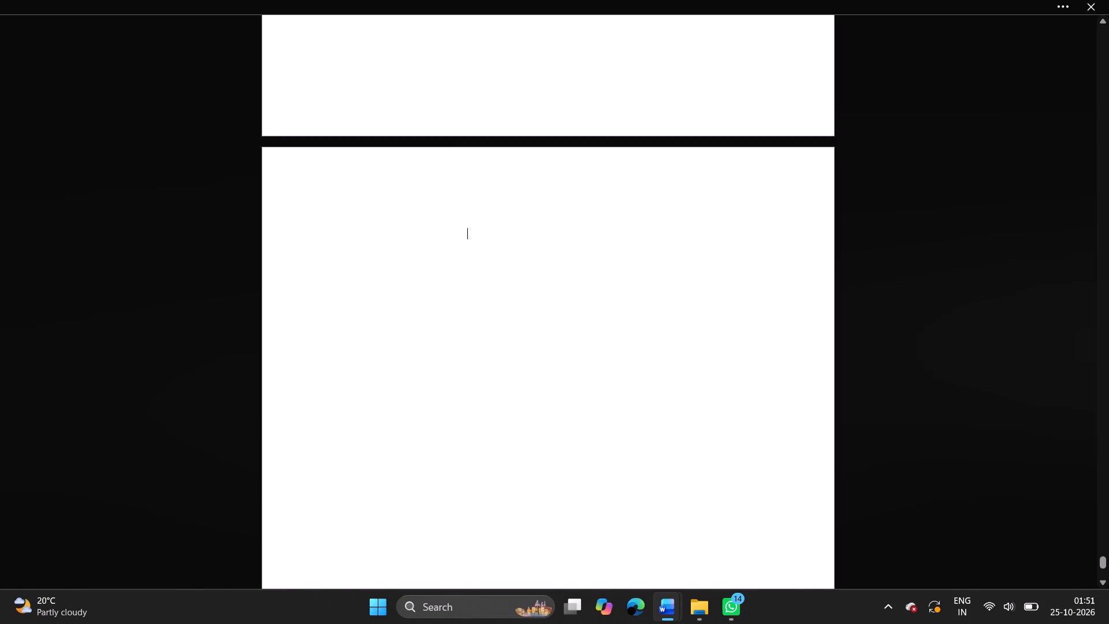
Bring back the hidden ribbon and check the editing mode choices for the protected document.
click(1068, 8)
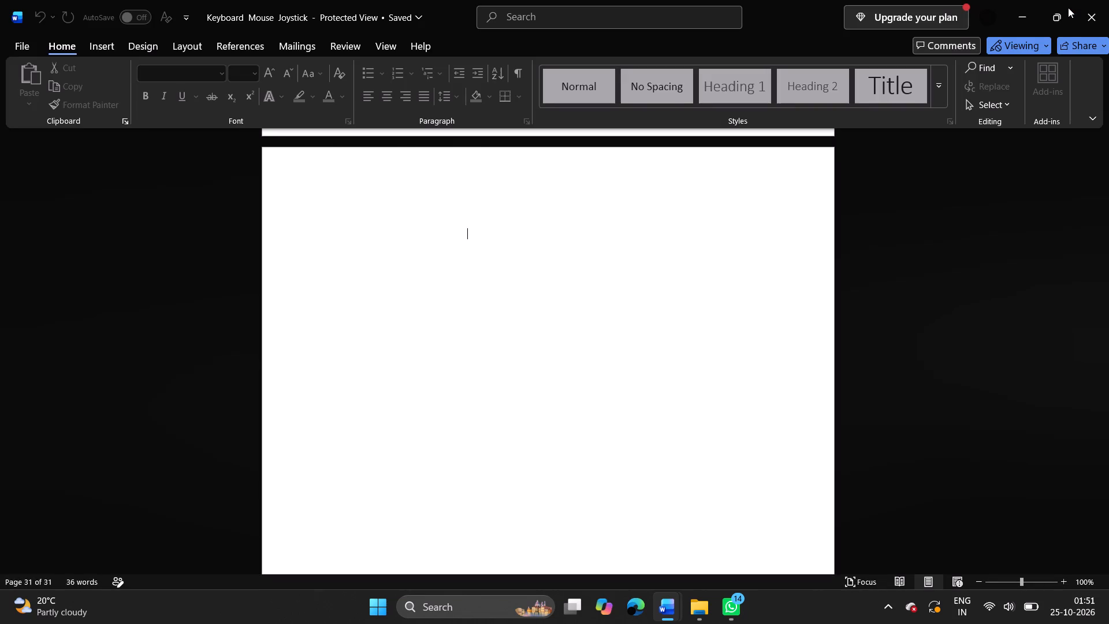
click(1045, 41)
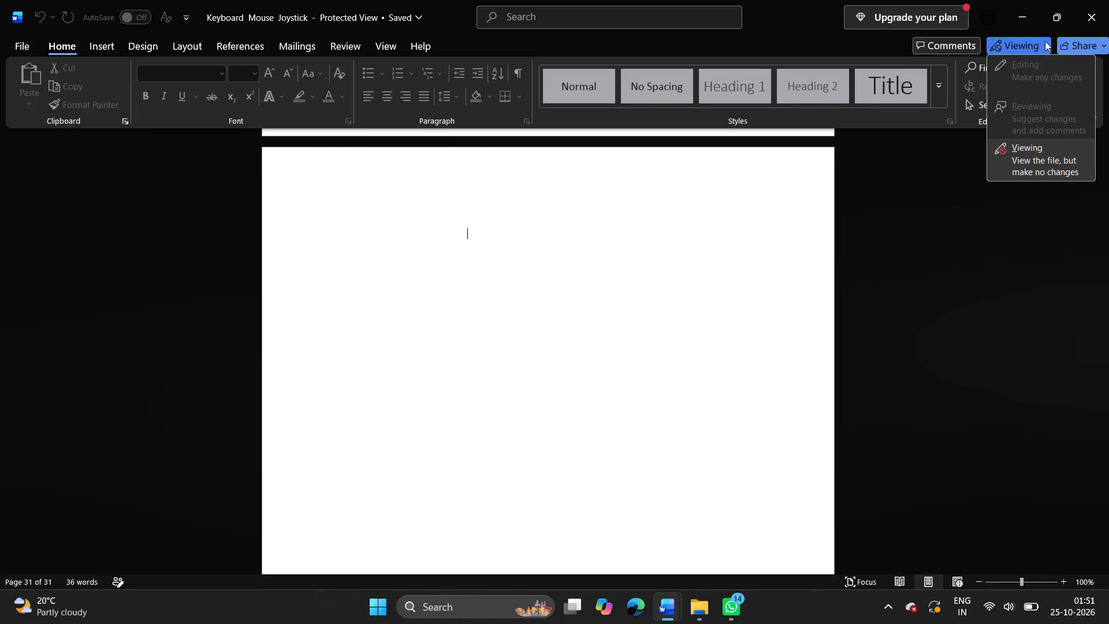
click(925, 233)
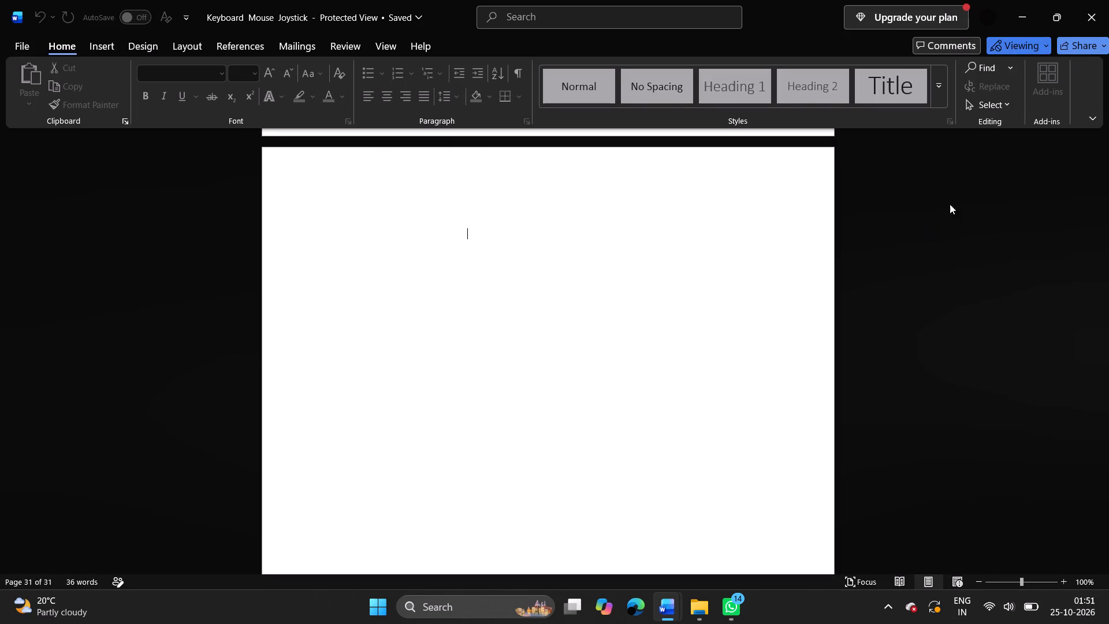
Close the Protected View window of the Keyboard Mouse Joystick document.
click(1045, 17)
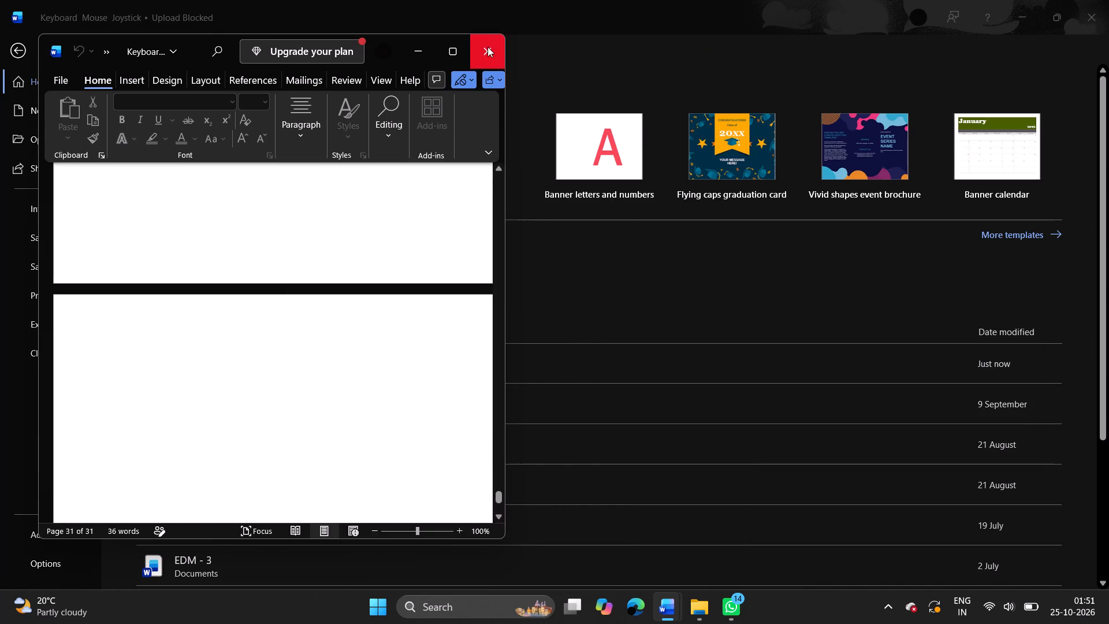
click(487, 47)
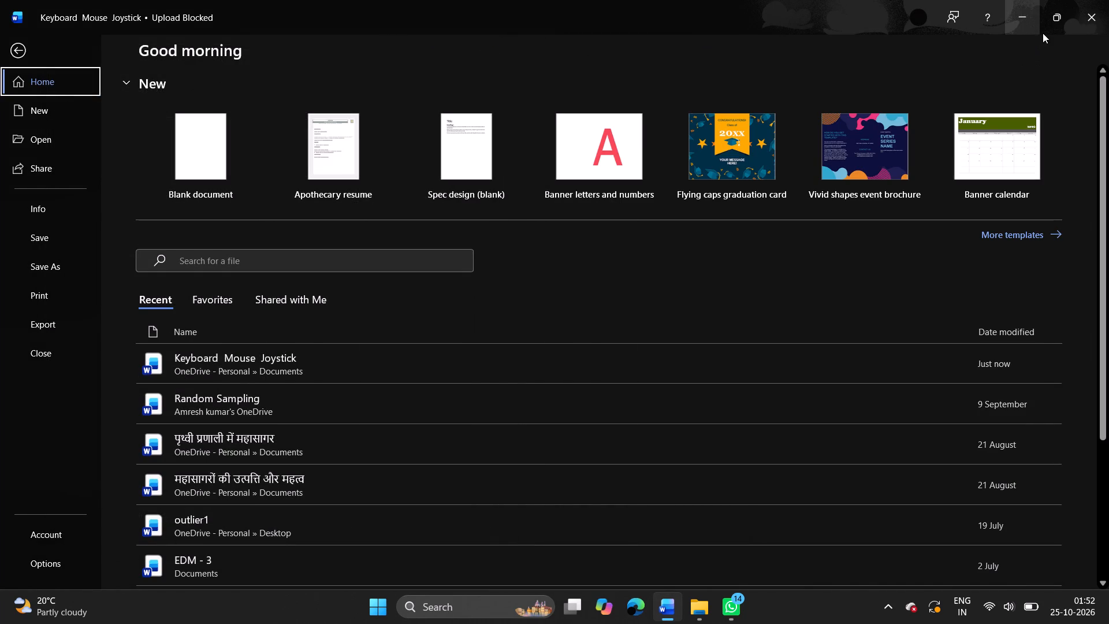
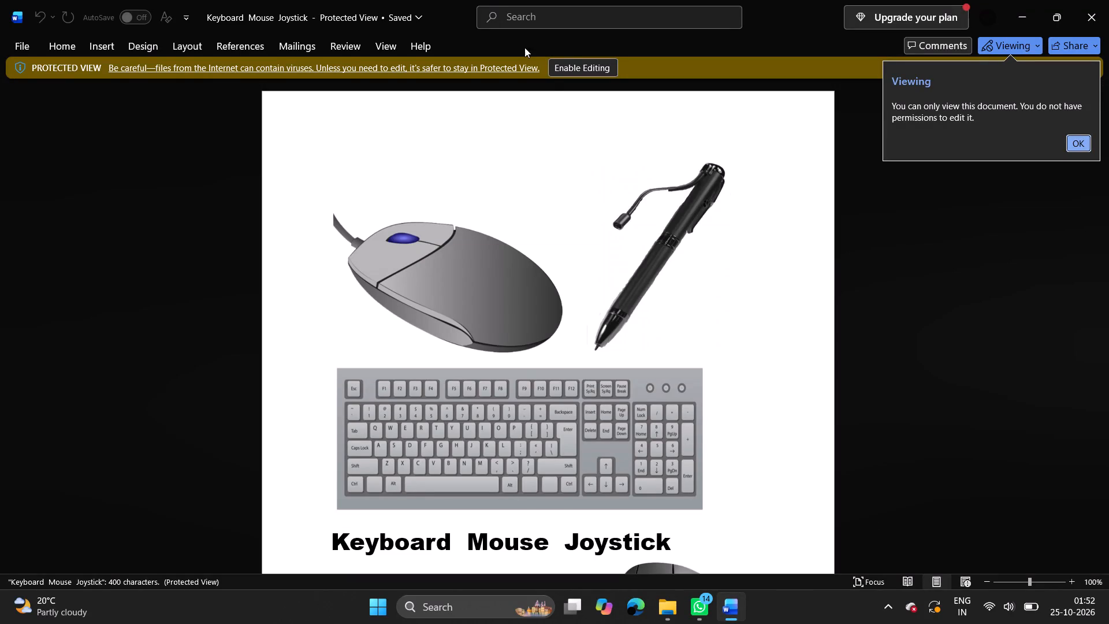
Enable editing of the reopened Keyboard Mouse Joystick document so it leaves Protected View.
click(577, 72)
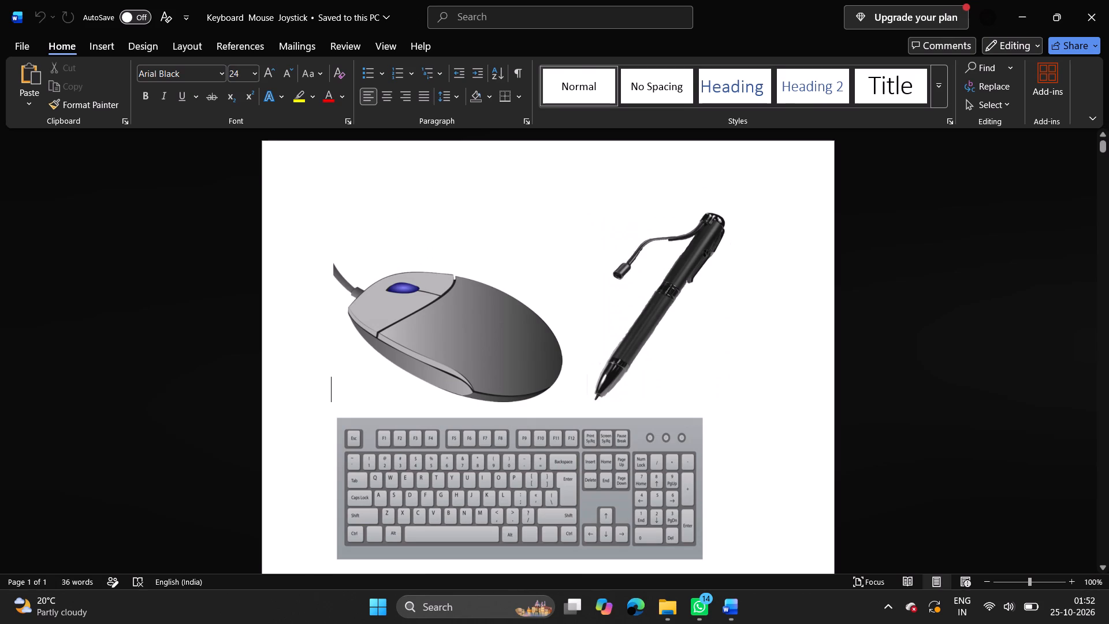
scroll(564, 221, down, 13)
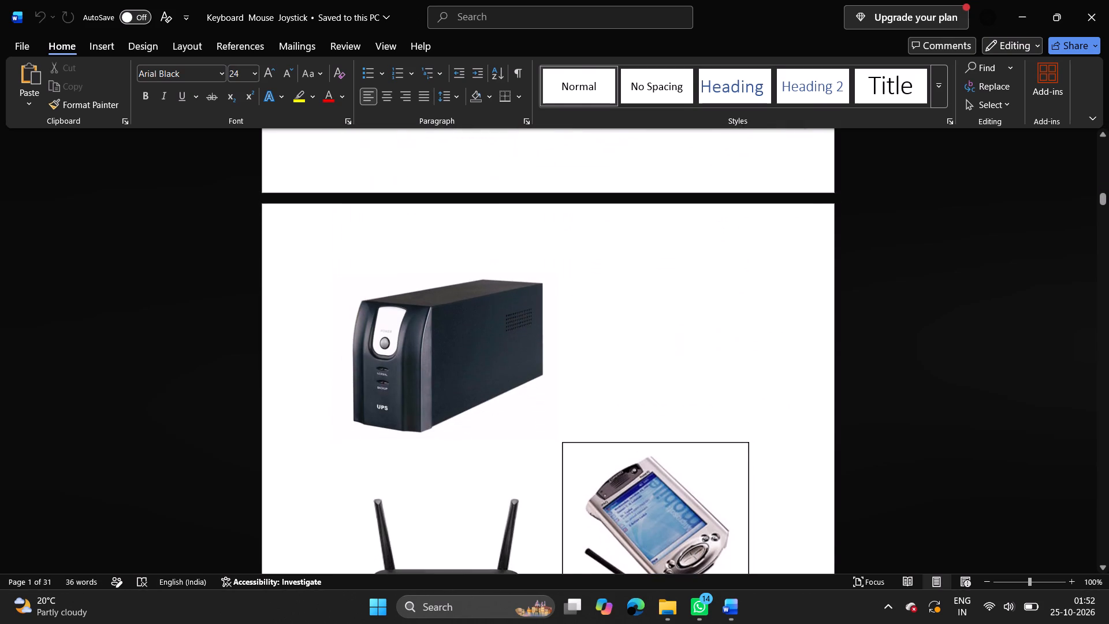